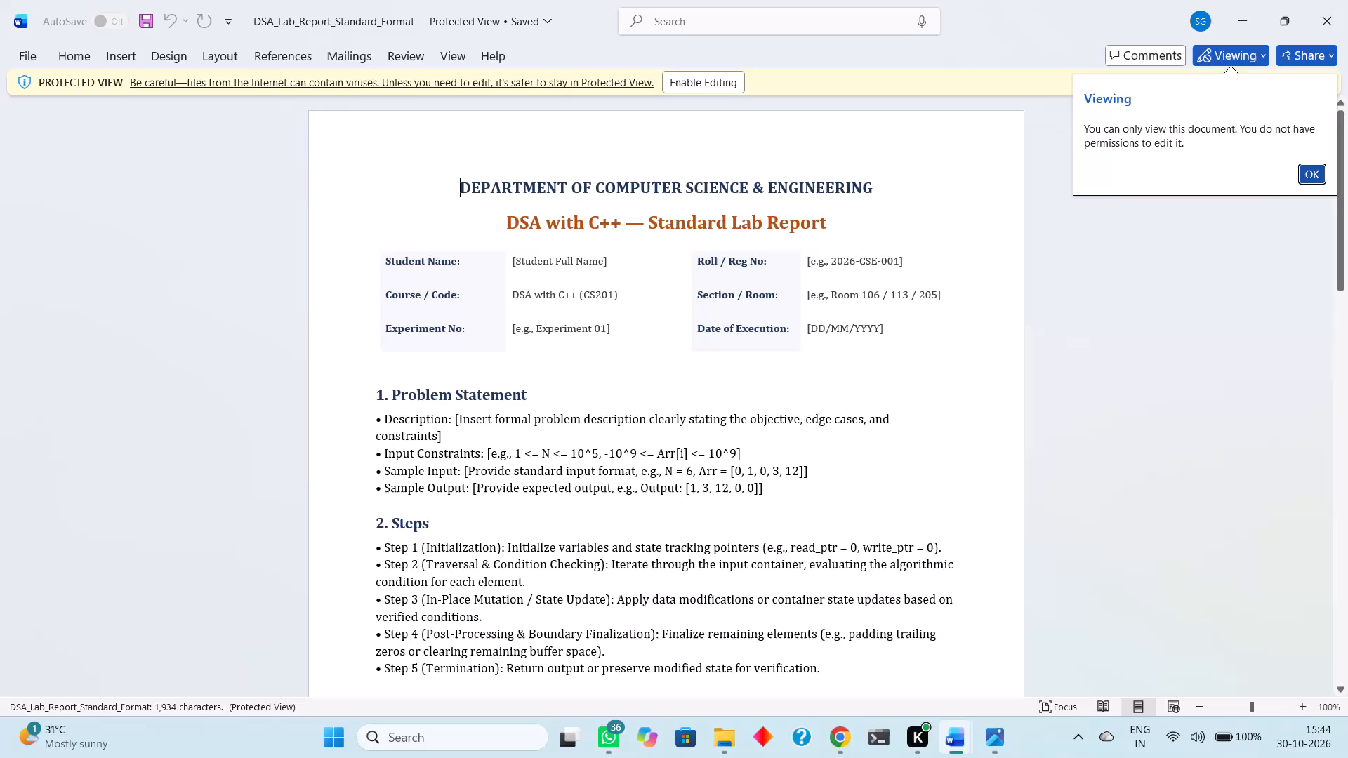
Review the DSA with C++ lab report template, from the student details through the problem statement, steps and code sections.
{"action": "scroll", "coordinate": [647, 319], "scroll_direction": "down", "scroll_amount": 1}
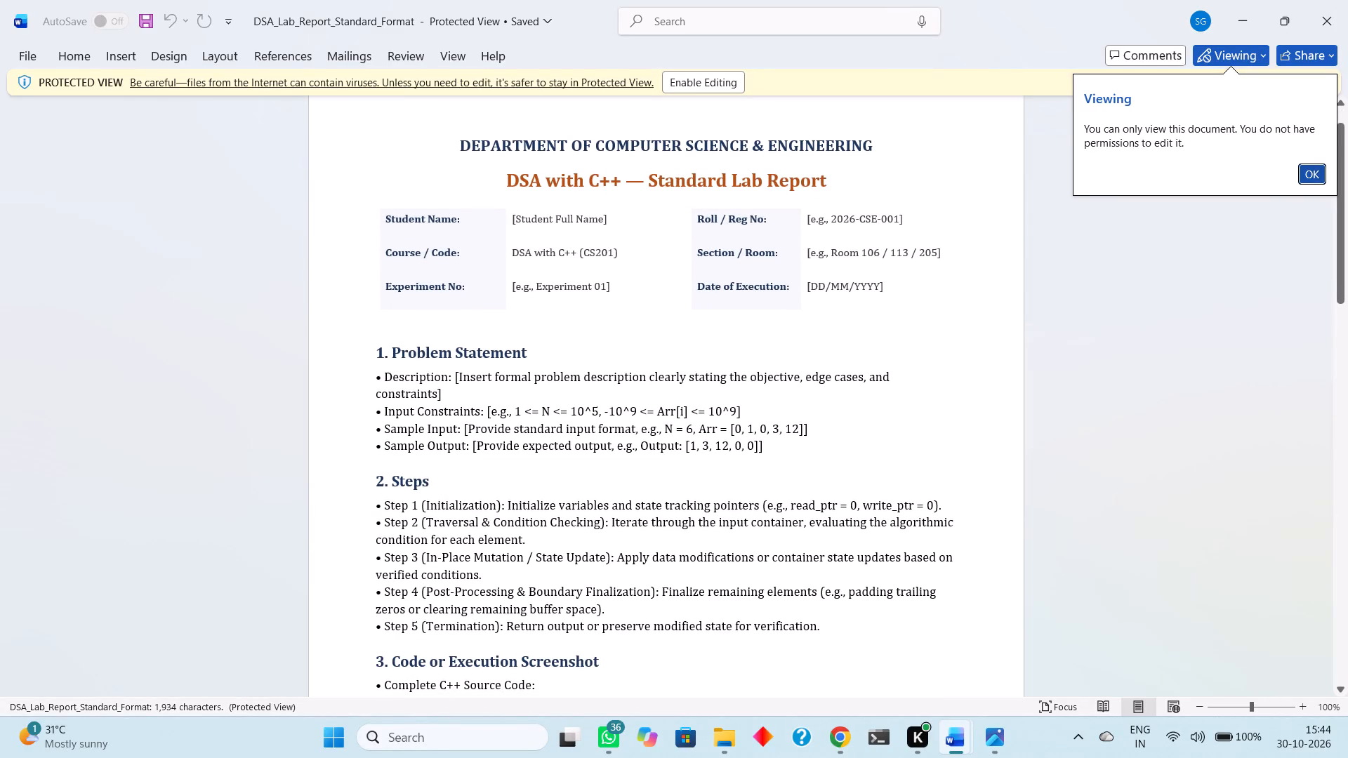
{"action": "scroll", "coordinate": [652, 339], "scroll_direction": "down", "scroll_amount": 5}
{"action": "scroll", "coordinate": [667, 402], "scroll_direction": "up", "scroll_amount": 2}
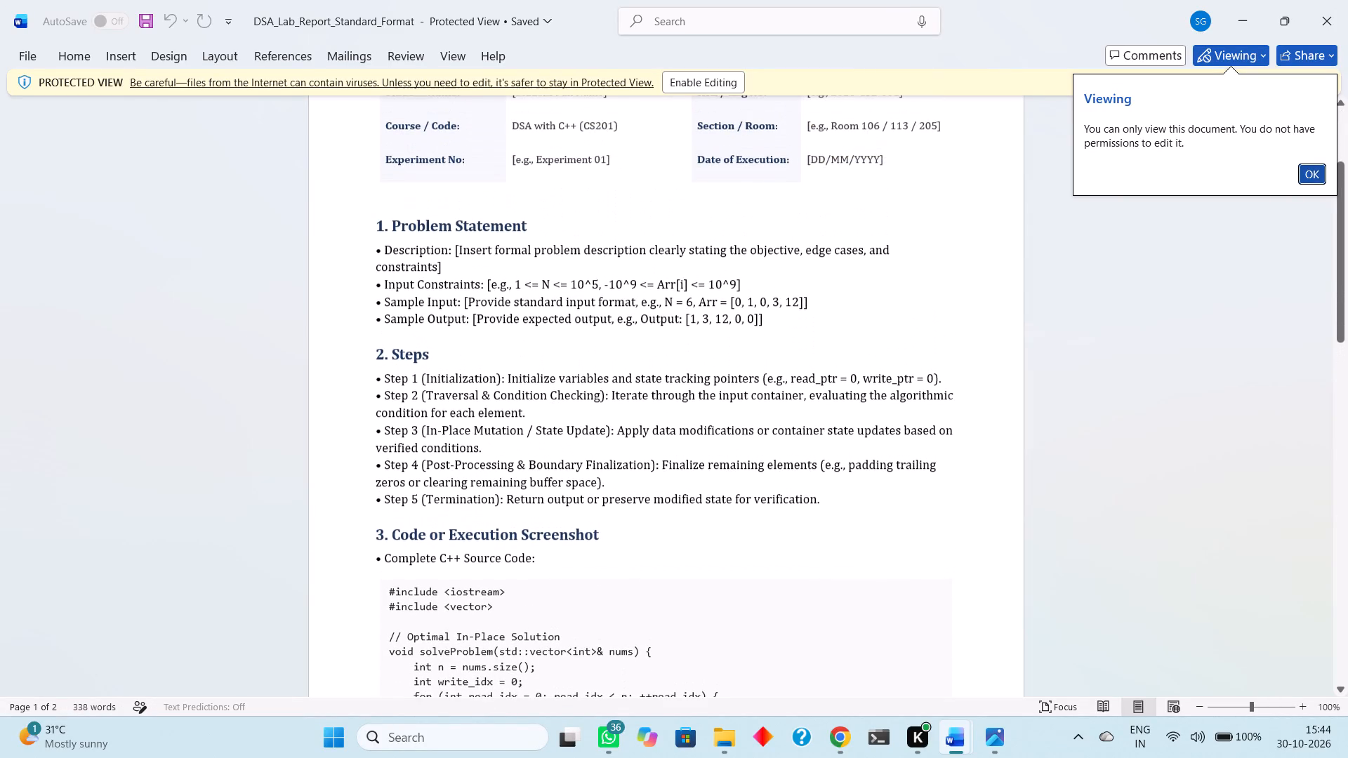
{"action": "scroll", "coordinate": [667, 402], "scroll_direction": "up", "scroll_amount": 4}
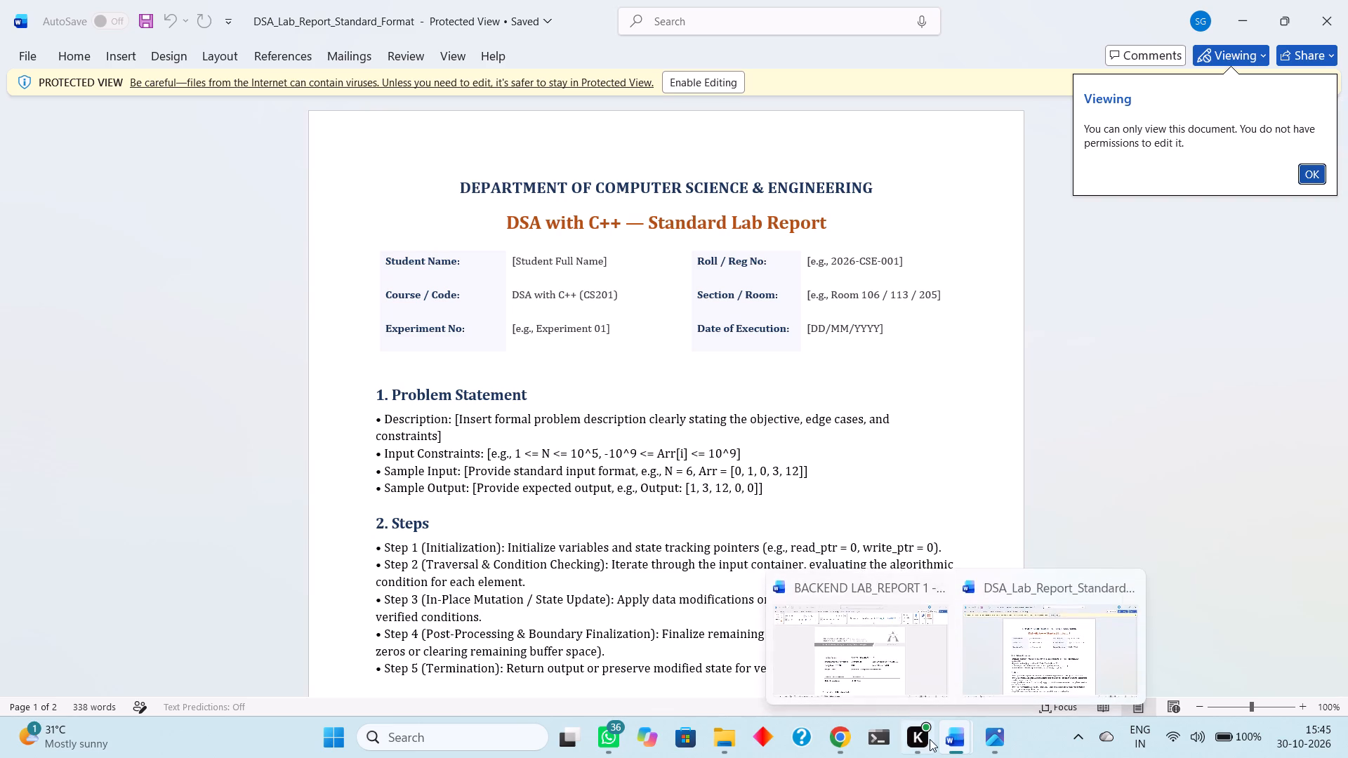
Switch to the File Explorer window showing the Downloads folder.
{"action": "left_click", "coordinate": [722, 662]}
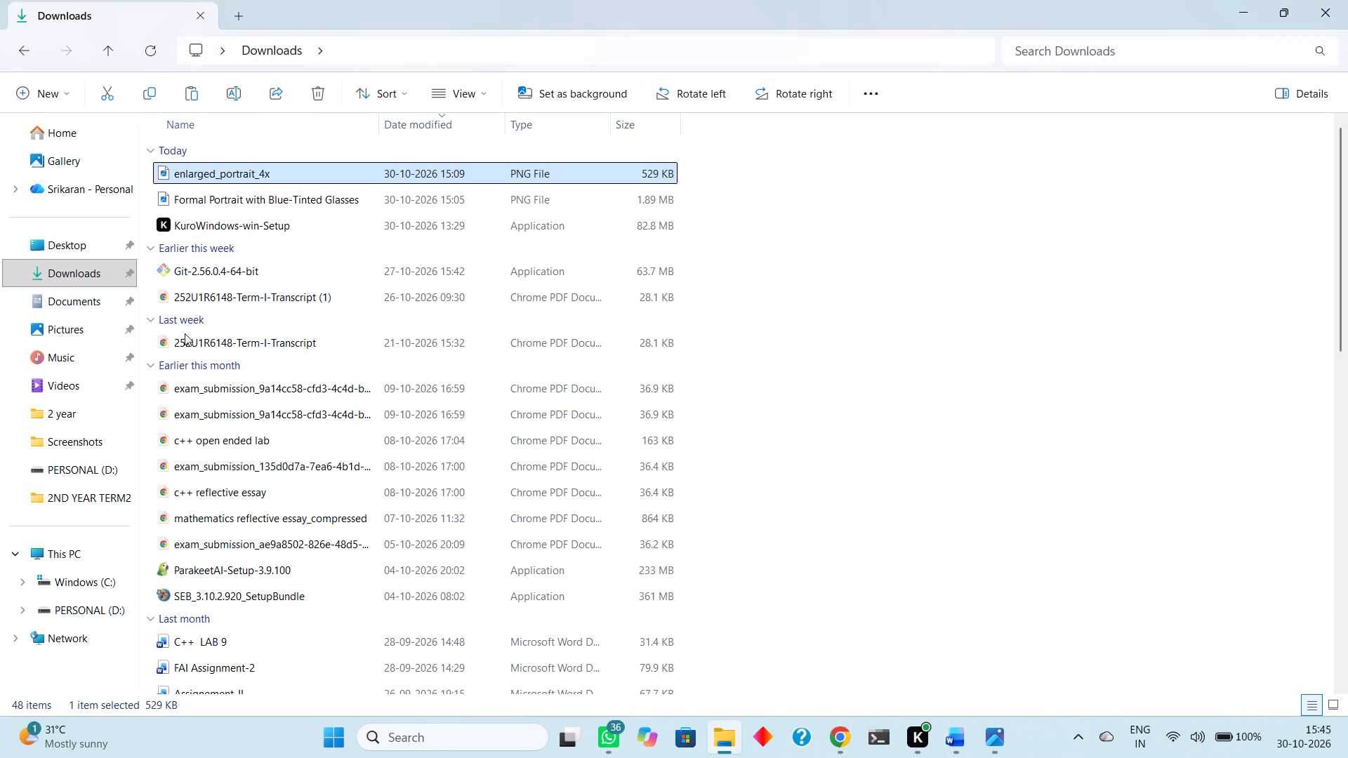
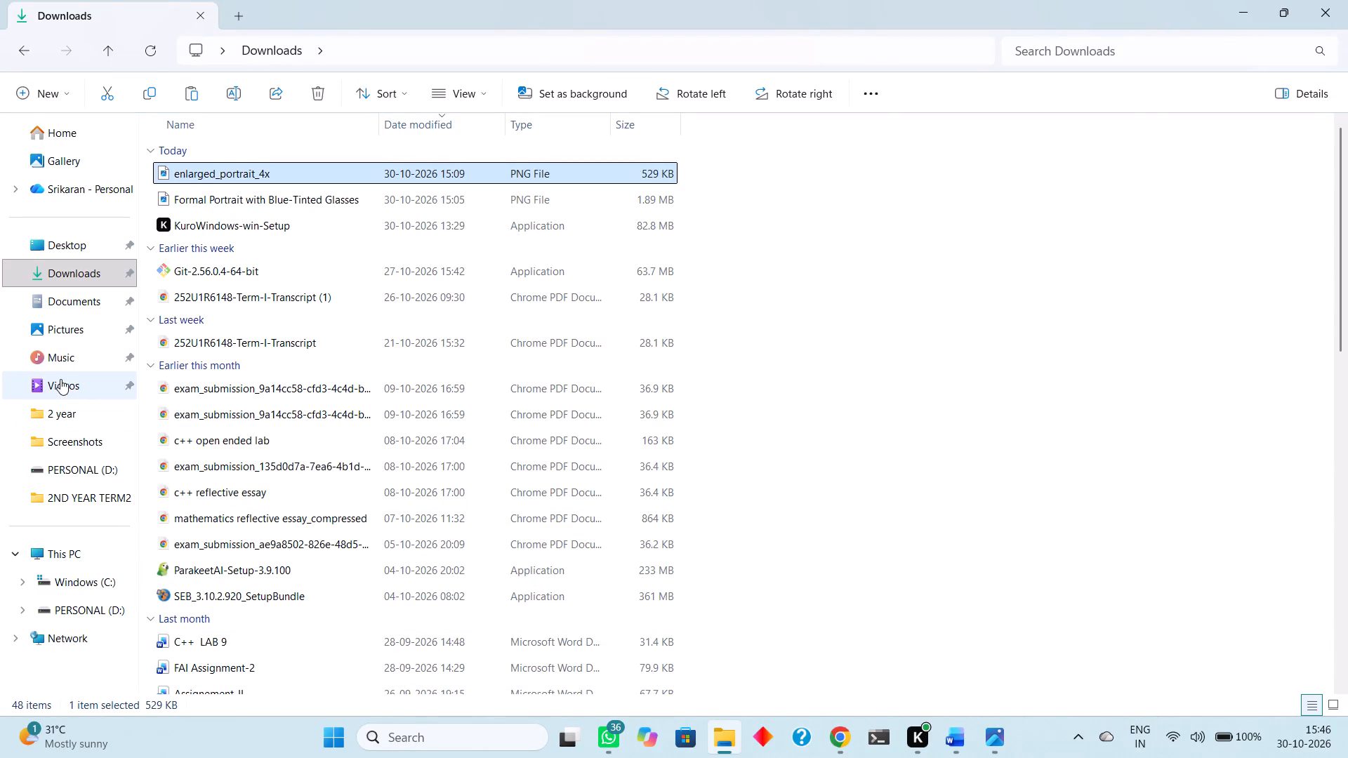
Open the DSA_Lab_Report_1 Word document from the 2ND YEAR TERM2 folder.
{"action": "left_click", "coordinate": [86, 484]}
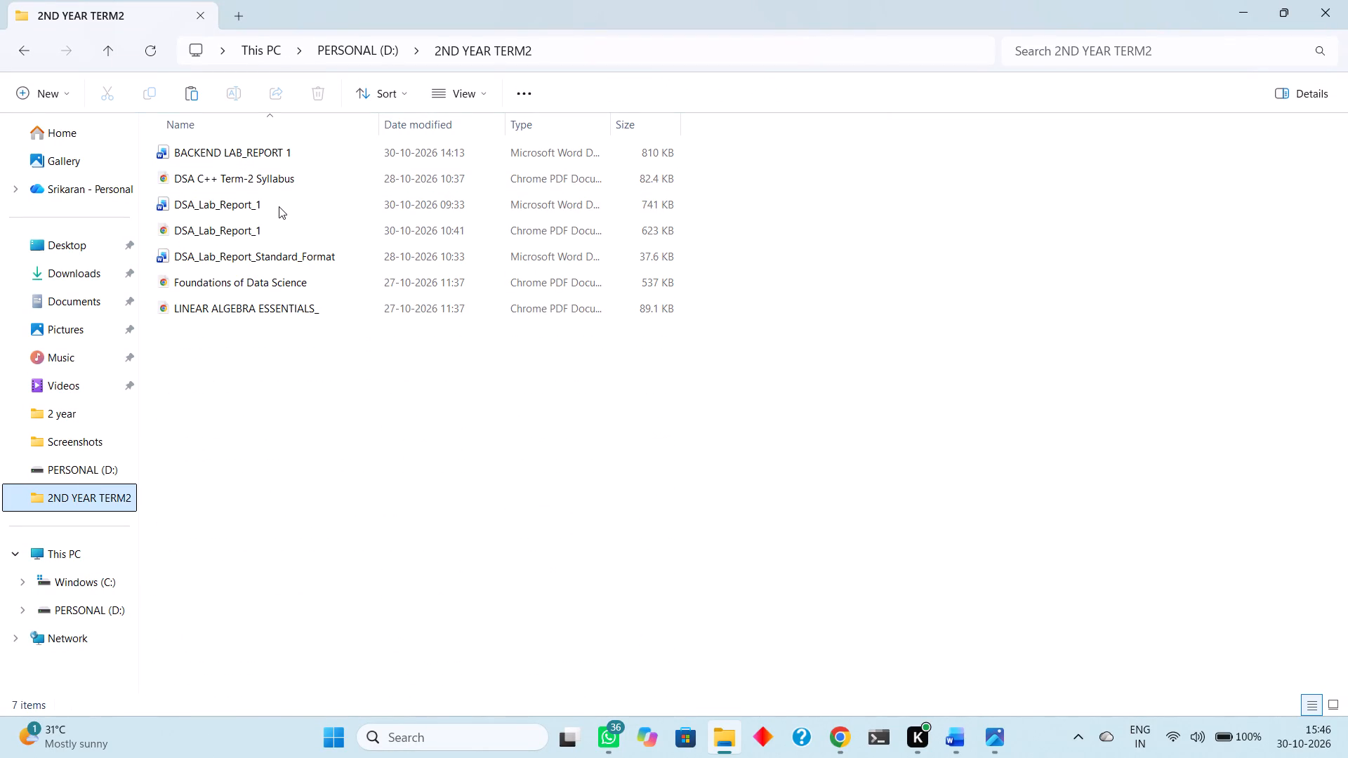
{"action": "double_click", "coordinate": [279, 208]}
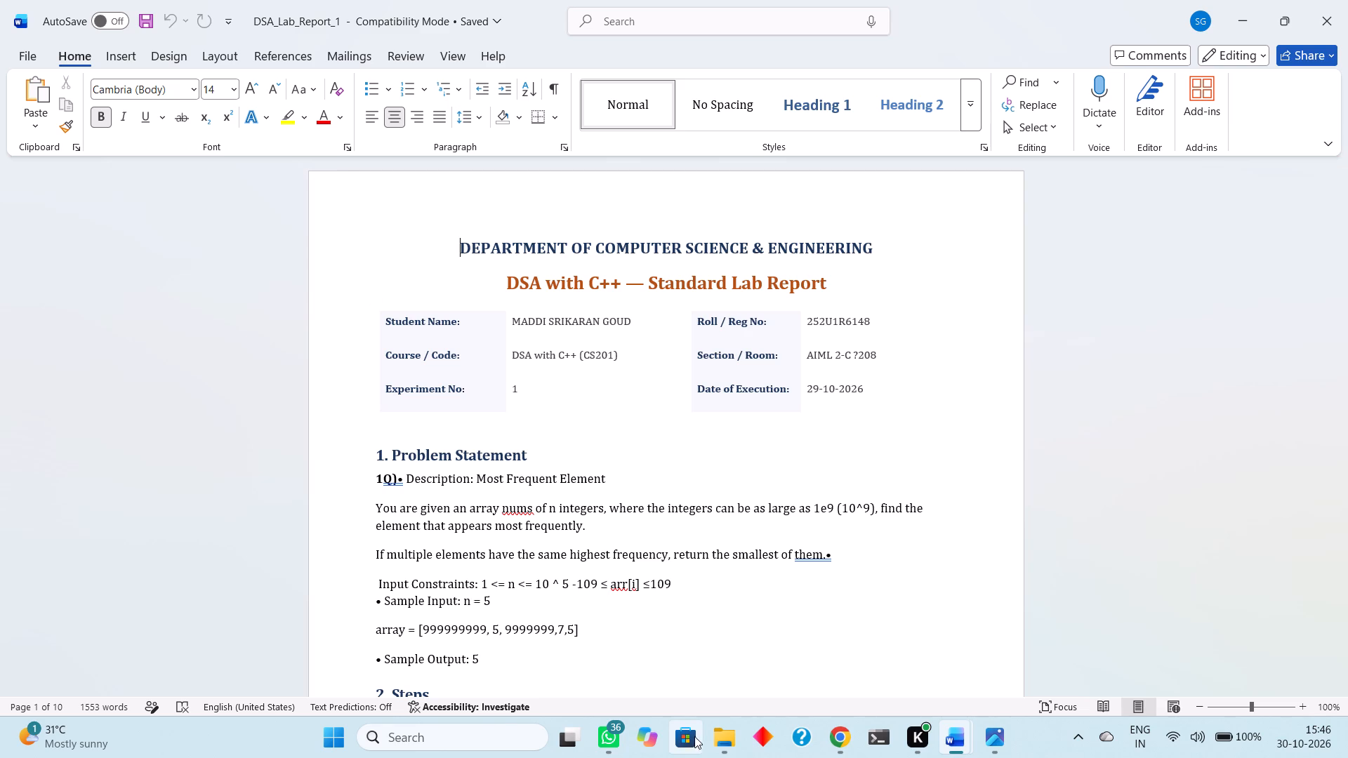
Return to File Explorer and look in the acadamics 2 folder on the PERSONAL (D:) drive.
{"action": "left_click", "coordinate": [718, 747]}
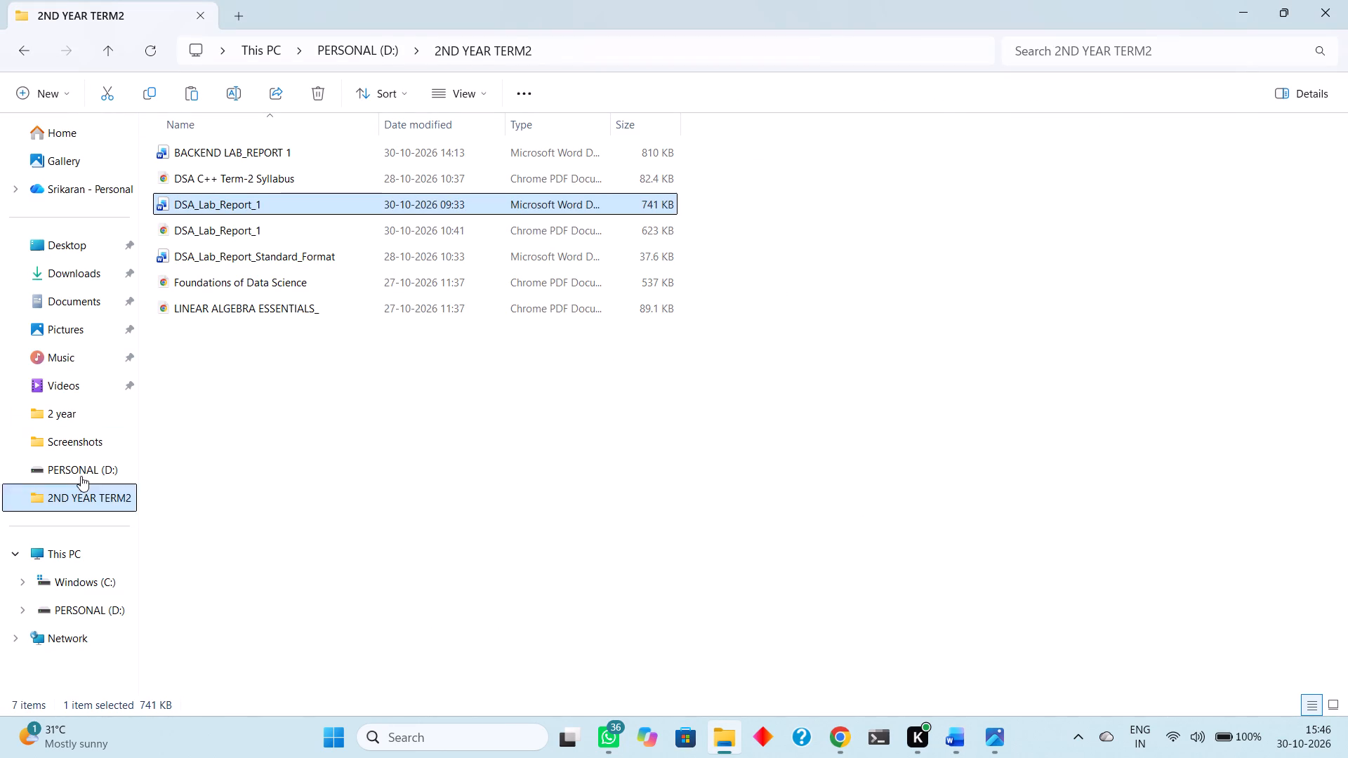
{"action": "left_click", "coordinate": [395, 52]}
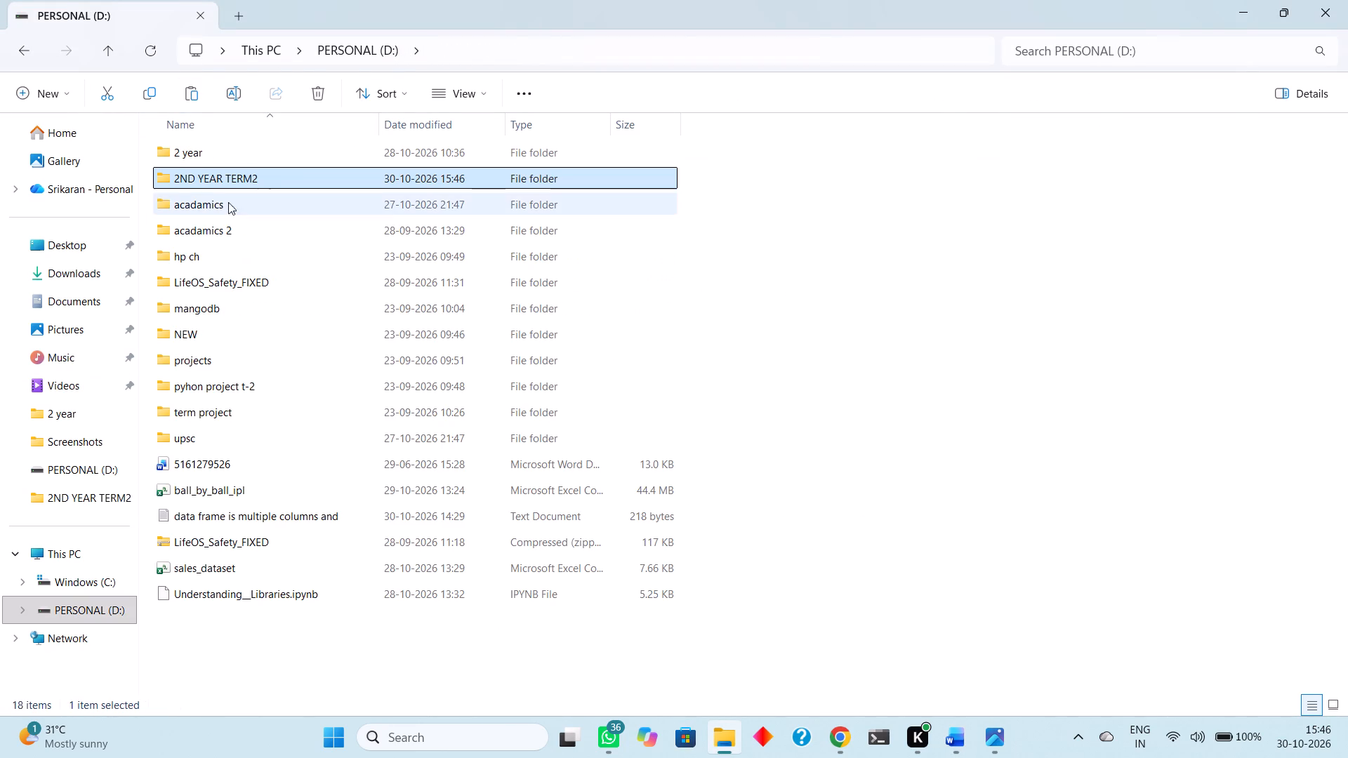
{"action": "double_click", "coordinate": [201, 226]}
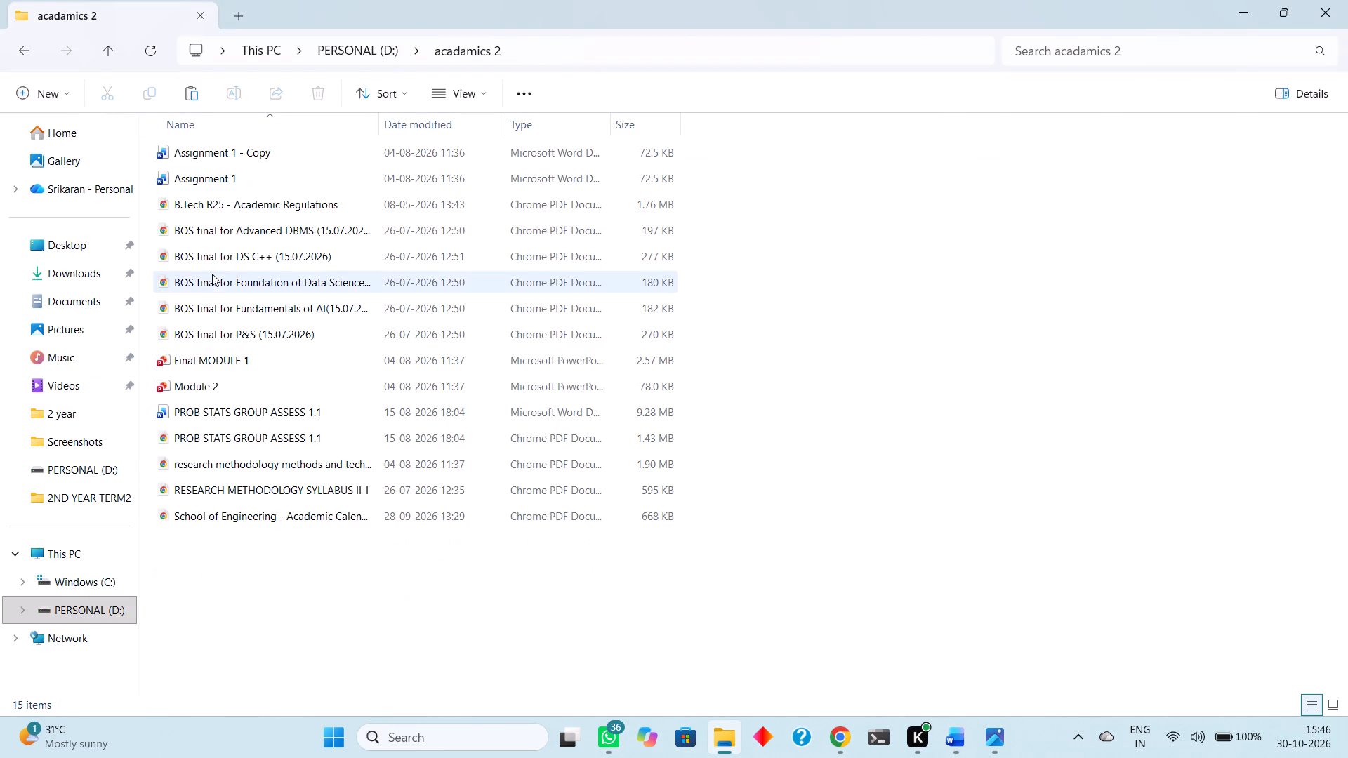
Go back to the PERSONAL (D:) drive and open the 2 year folder.
{"action": "left_click", "coordinate": [347, 62]}
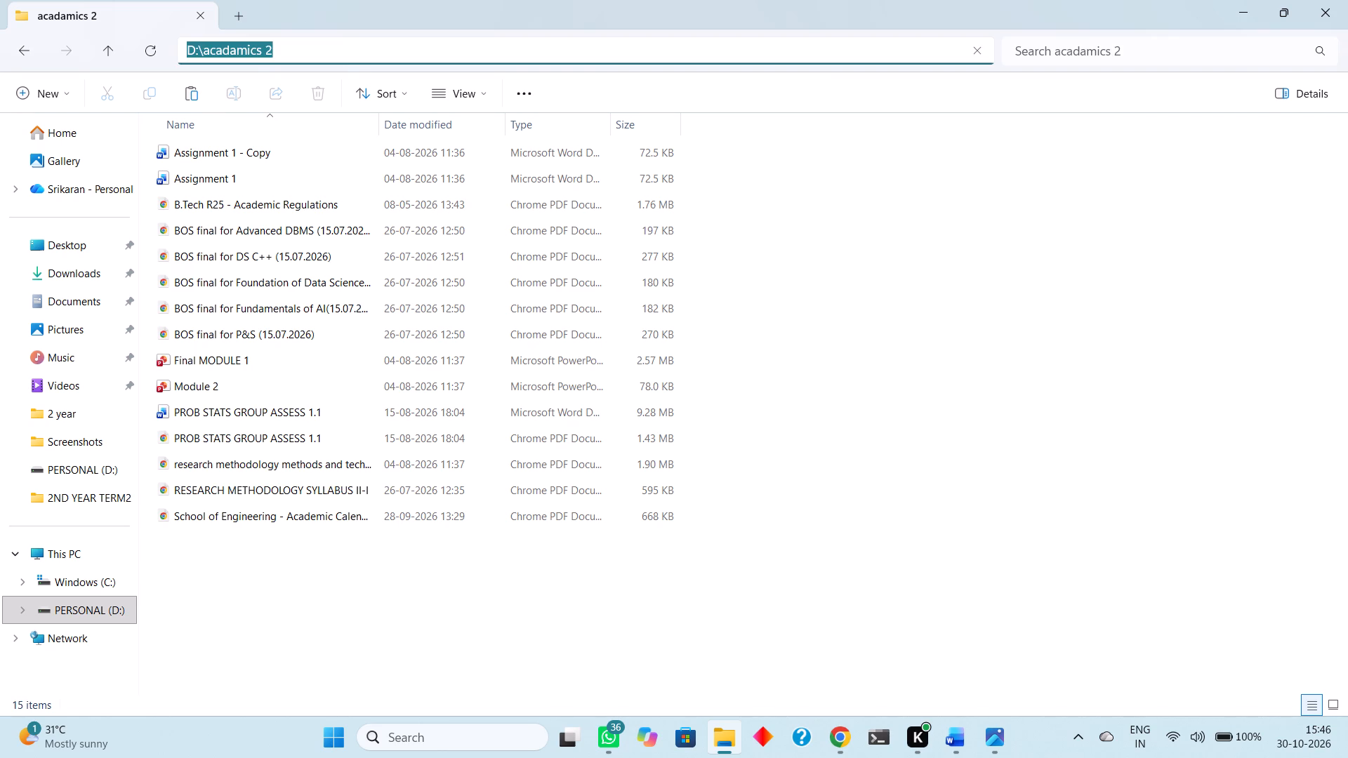
{"action": "left_click", "coordinate": [343, 250]}
{"action": "left_click", "coordinate": [347, 56]}
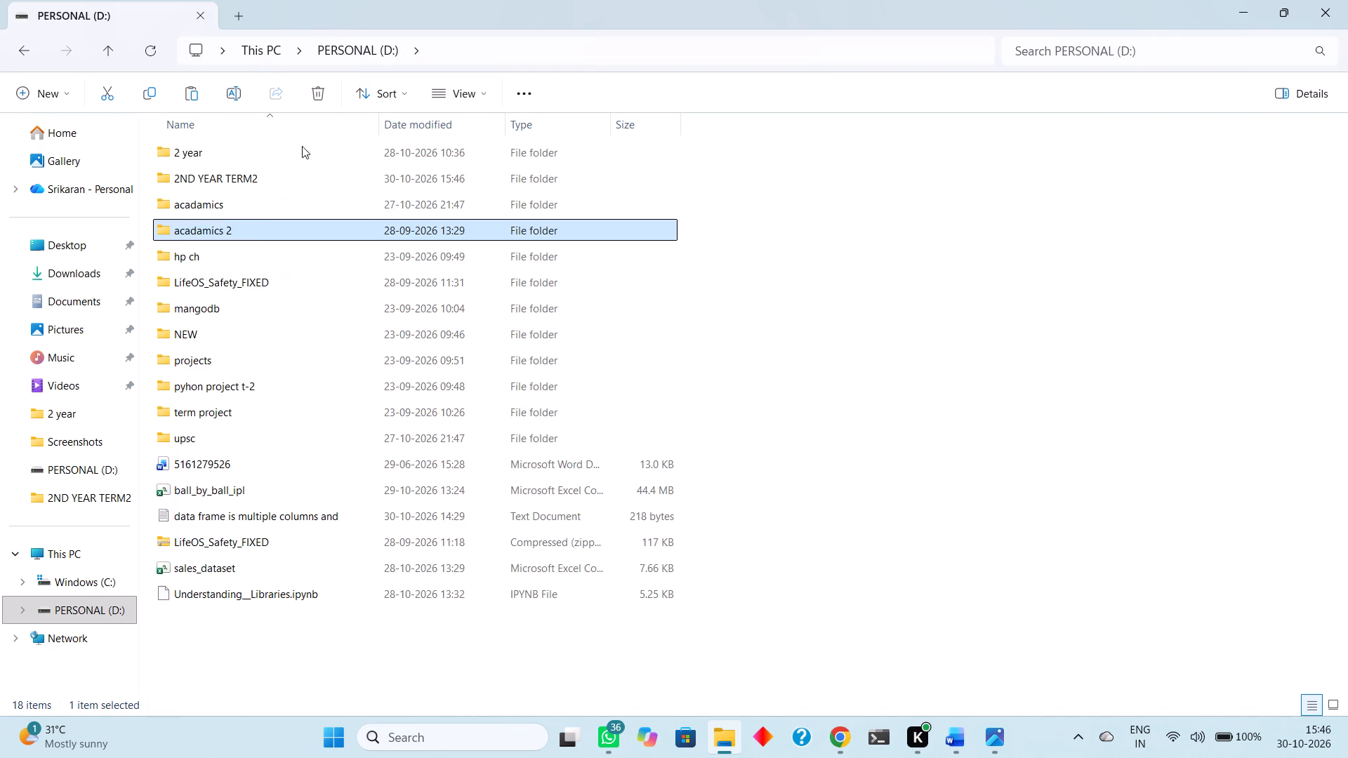
{"action": "double_click", "coordinate": [220, 155]}
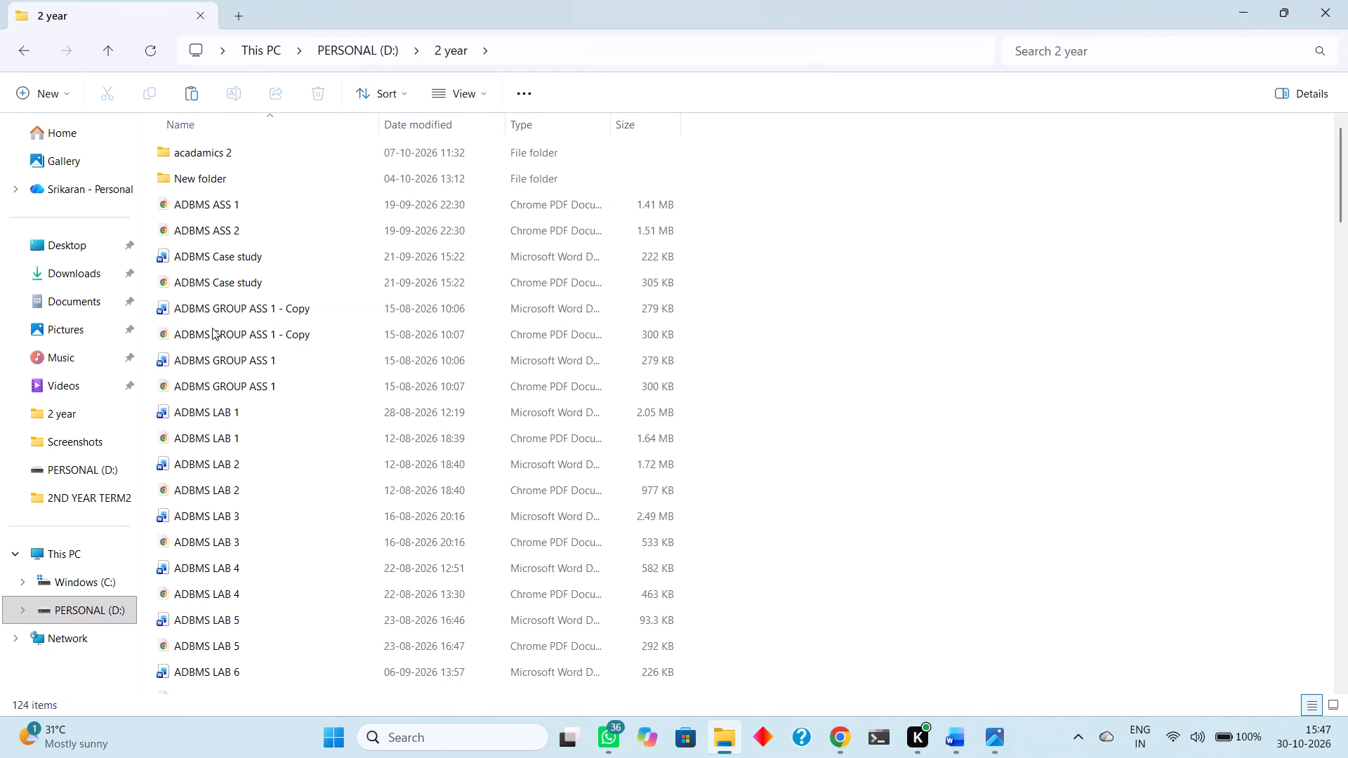
View the ADBMS LAB 2 PDF from the 2 year folder, then return to File Explorer.
{"action": "double_click", "coordinate": [212, 486]}
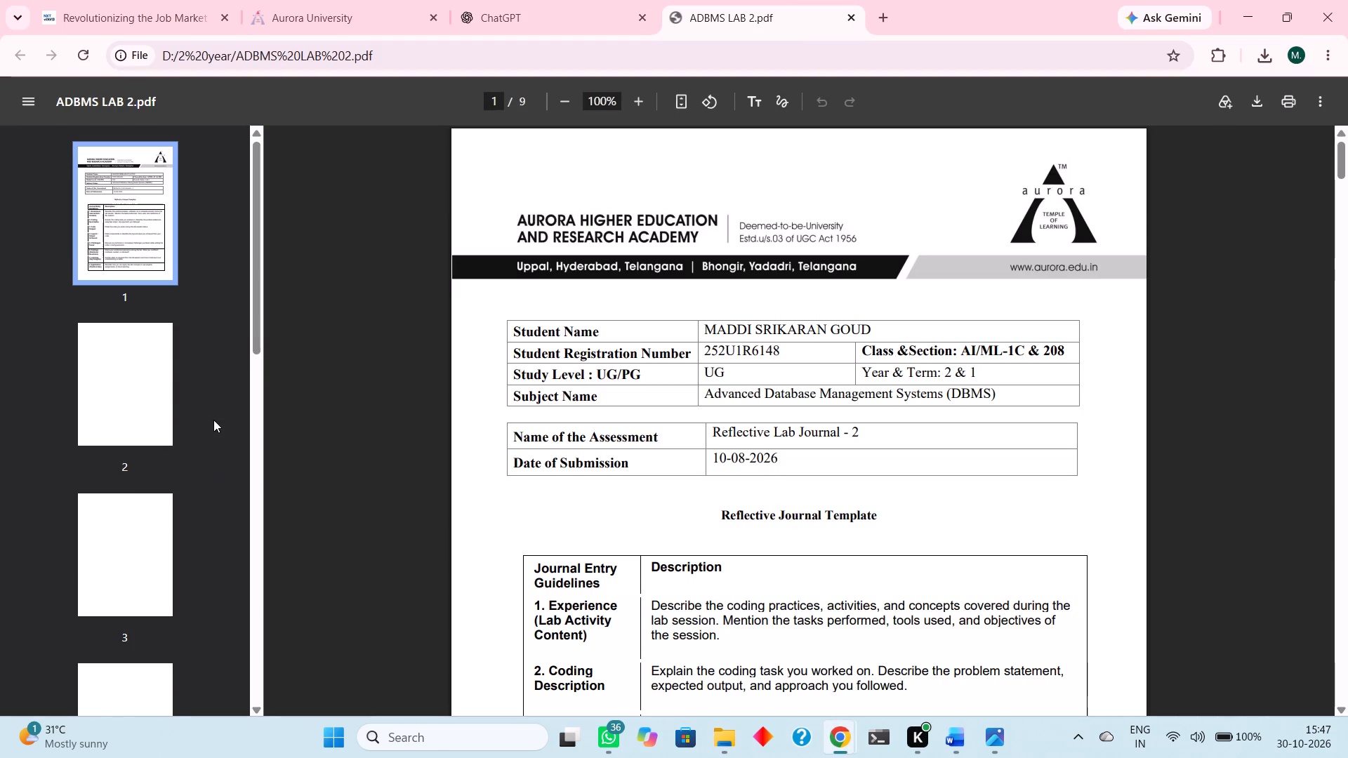
{"action": "left_click", "coordinate": [298, 453]}
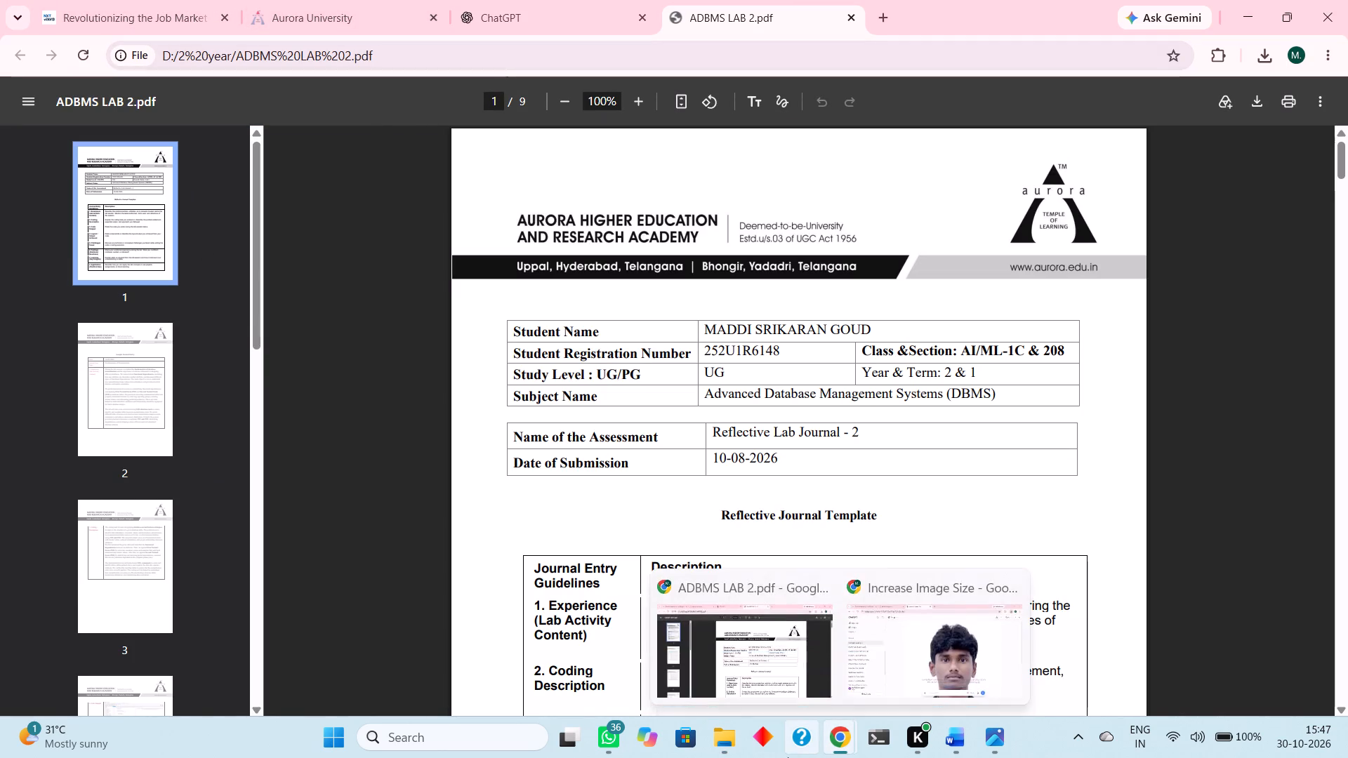
{"action": "left_click", "coordinate": [708, 757]}
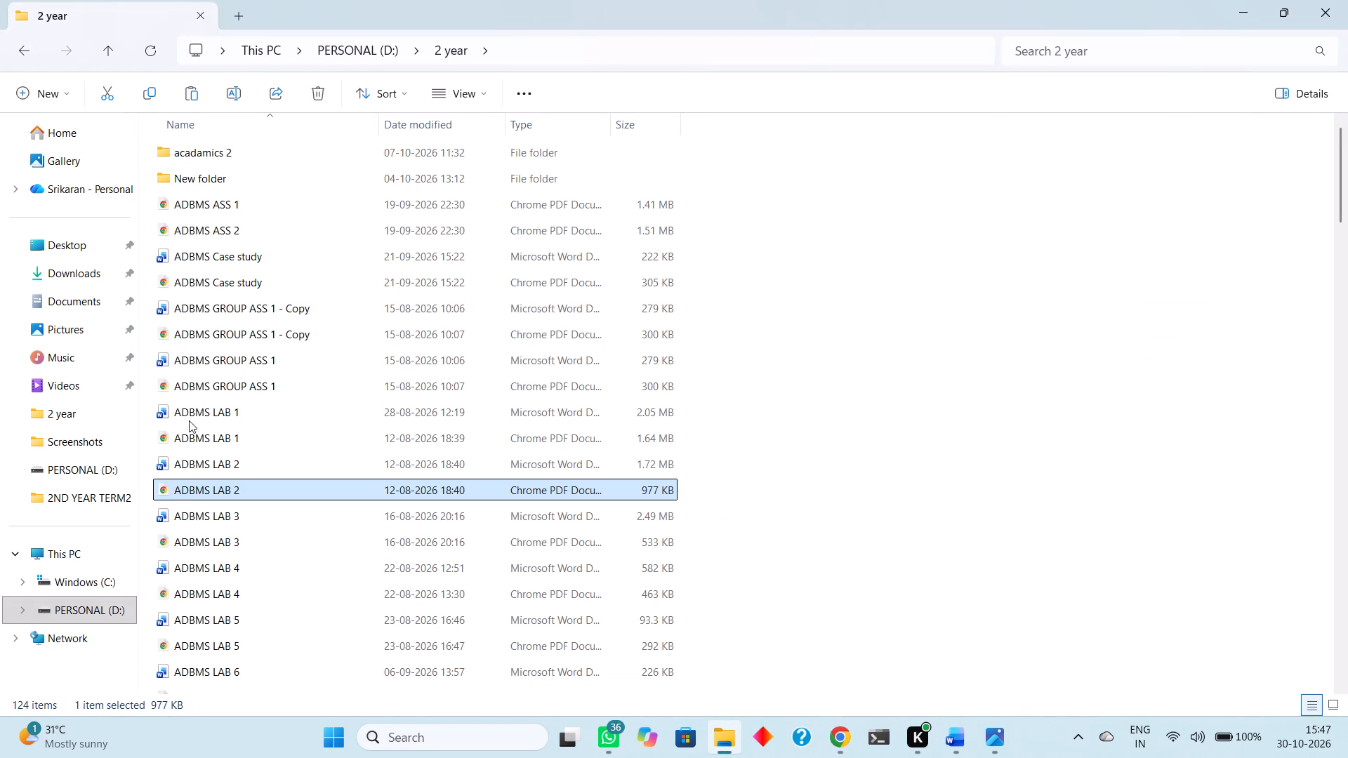
Open the ADBMS LAB 1 Word document and look over its first page.
{"action": "double_click", "coordinate": [205, 419]}
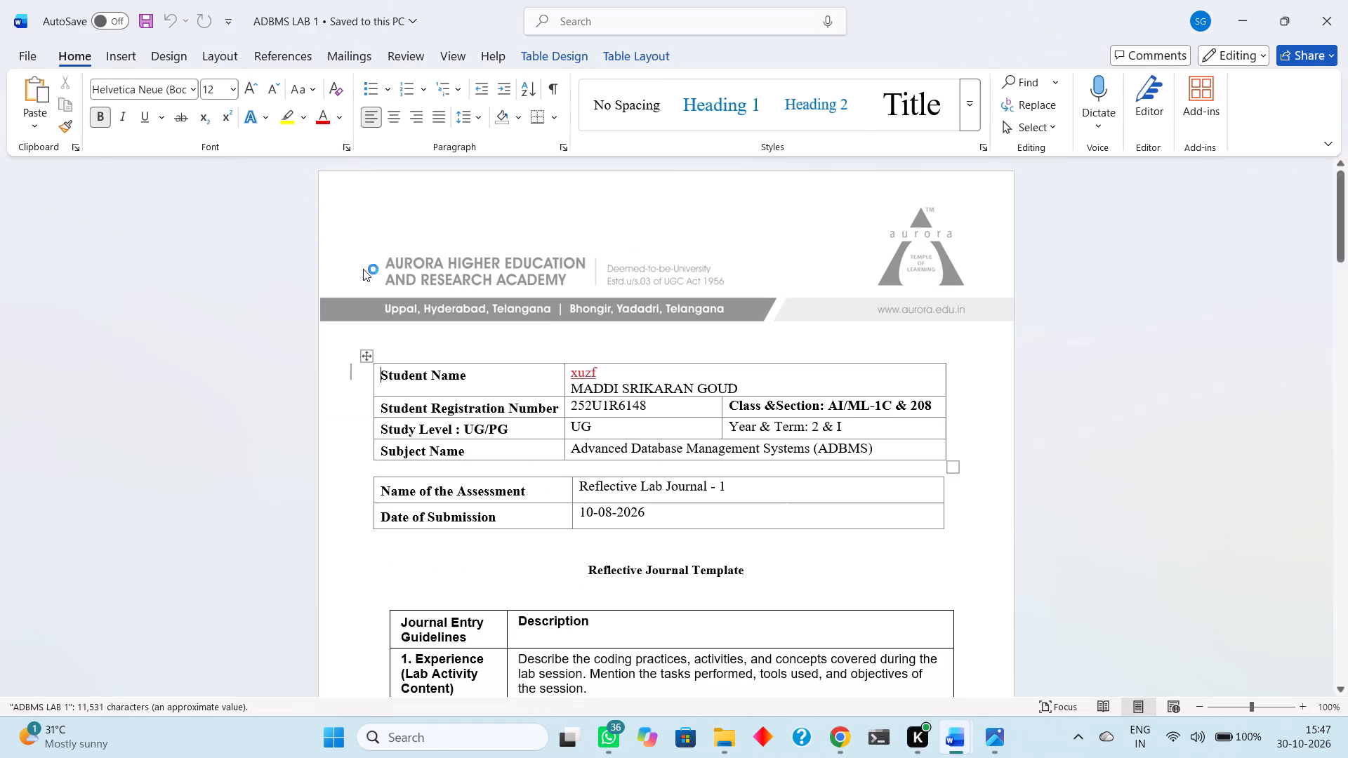
{"action": "scroll", "coordinate": [629, 405], "scroll_direction": "down", "scroll_amount": 1}
{"action": "scroll", "coordinate": [629, 405], "scroll_direction": "up", "scroll_amount": 2}
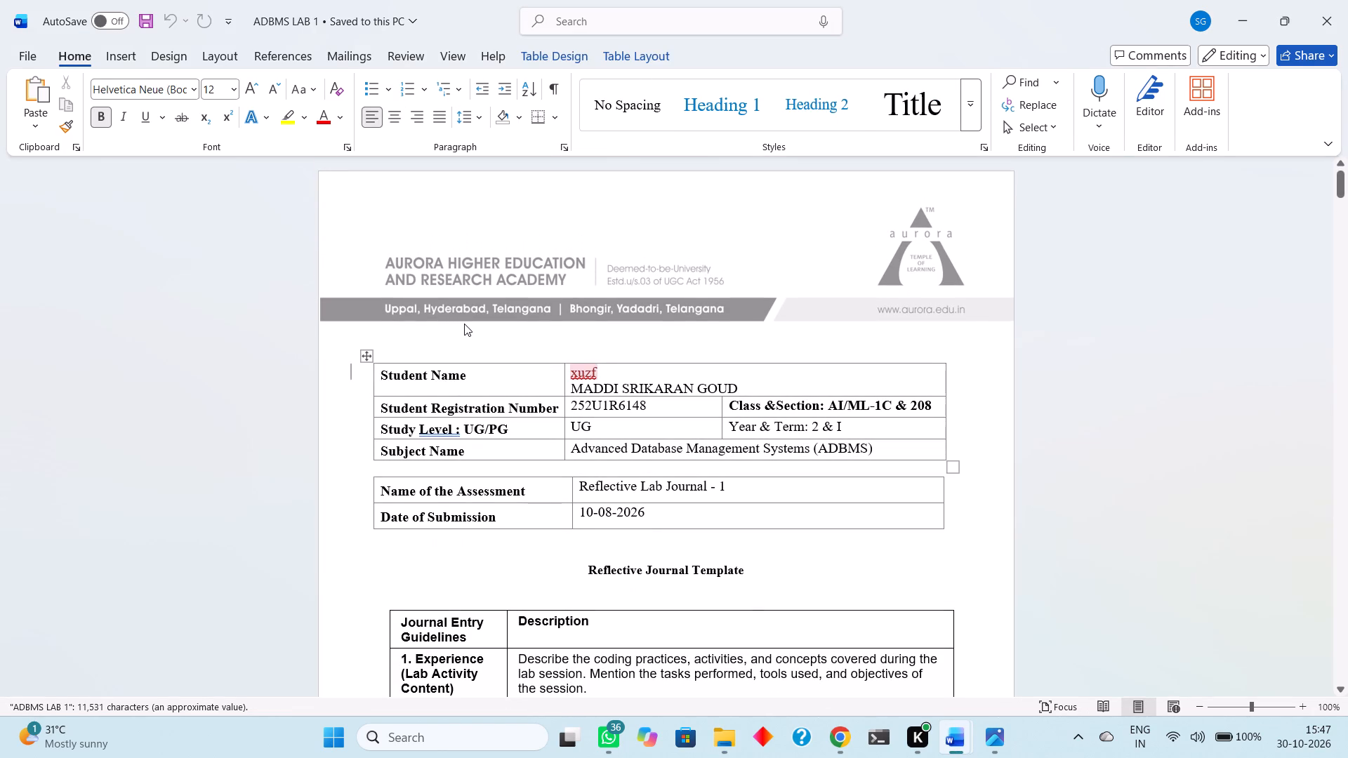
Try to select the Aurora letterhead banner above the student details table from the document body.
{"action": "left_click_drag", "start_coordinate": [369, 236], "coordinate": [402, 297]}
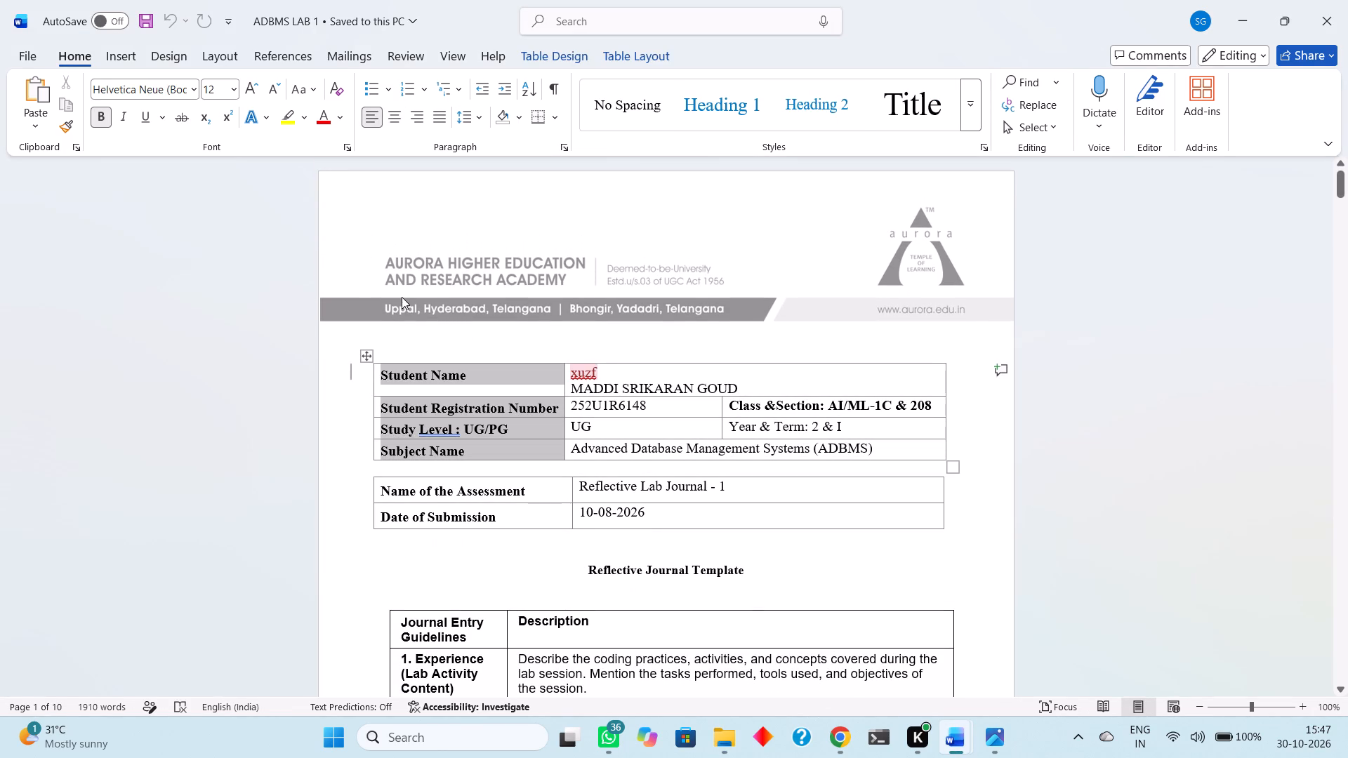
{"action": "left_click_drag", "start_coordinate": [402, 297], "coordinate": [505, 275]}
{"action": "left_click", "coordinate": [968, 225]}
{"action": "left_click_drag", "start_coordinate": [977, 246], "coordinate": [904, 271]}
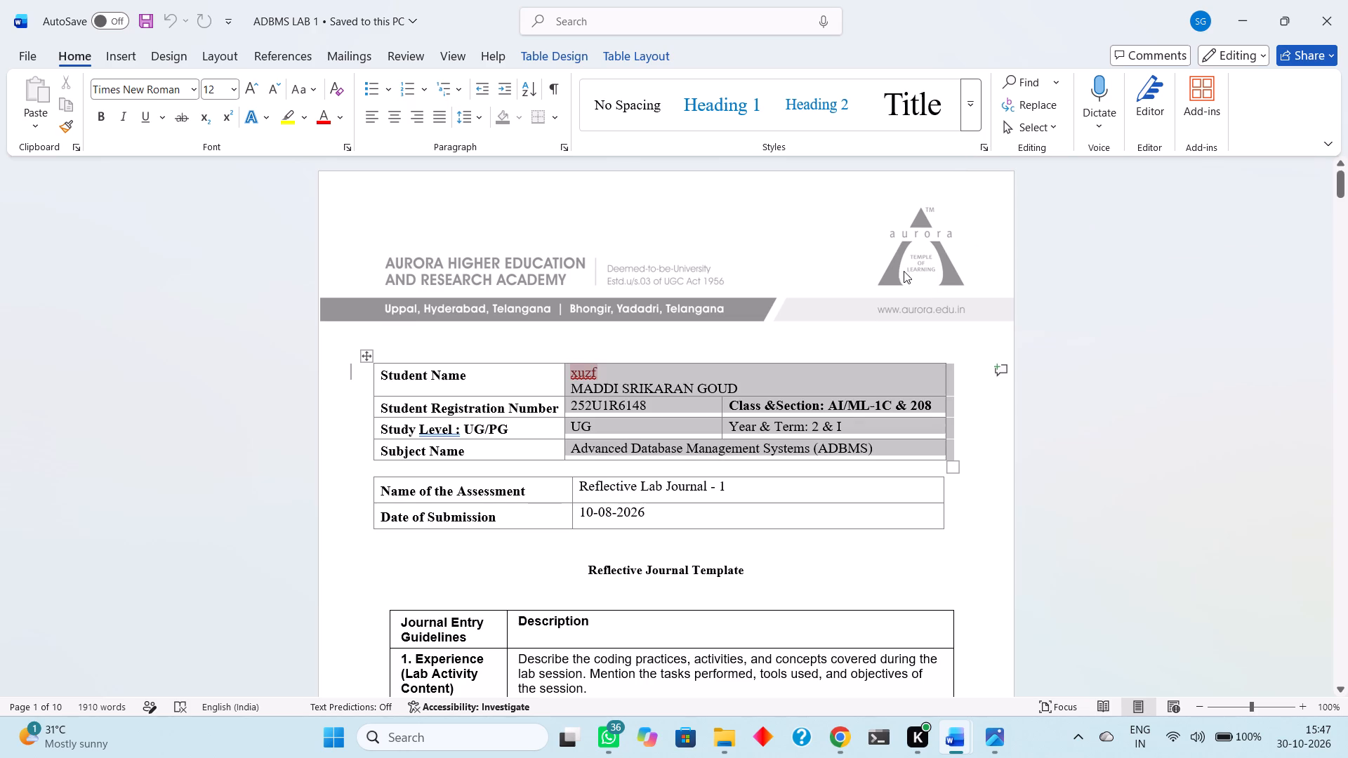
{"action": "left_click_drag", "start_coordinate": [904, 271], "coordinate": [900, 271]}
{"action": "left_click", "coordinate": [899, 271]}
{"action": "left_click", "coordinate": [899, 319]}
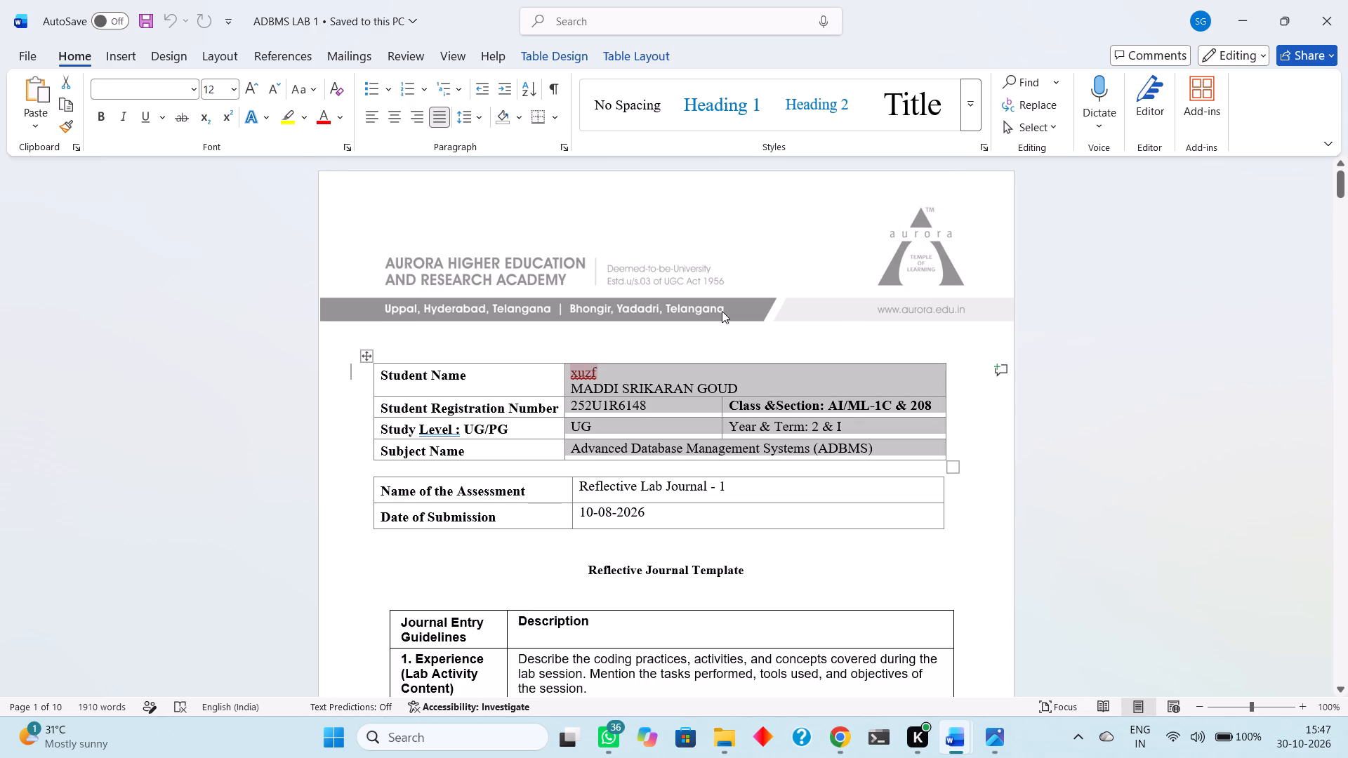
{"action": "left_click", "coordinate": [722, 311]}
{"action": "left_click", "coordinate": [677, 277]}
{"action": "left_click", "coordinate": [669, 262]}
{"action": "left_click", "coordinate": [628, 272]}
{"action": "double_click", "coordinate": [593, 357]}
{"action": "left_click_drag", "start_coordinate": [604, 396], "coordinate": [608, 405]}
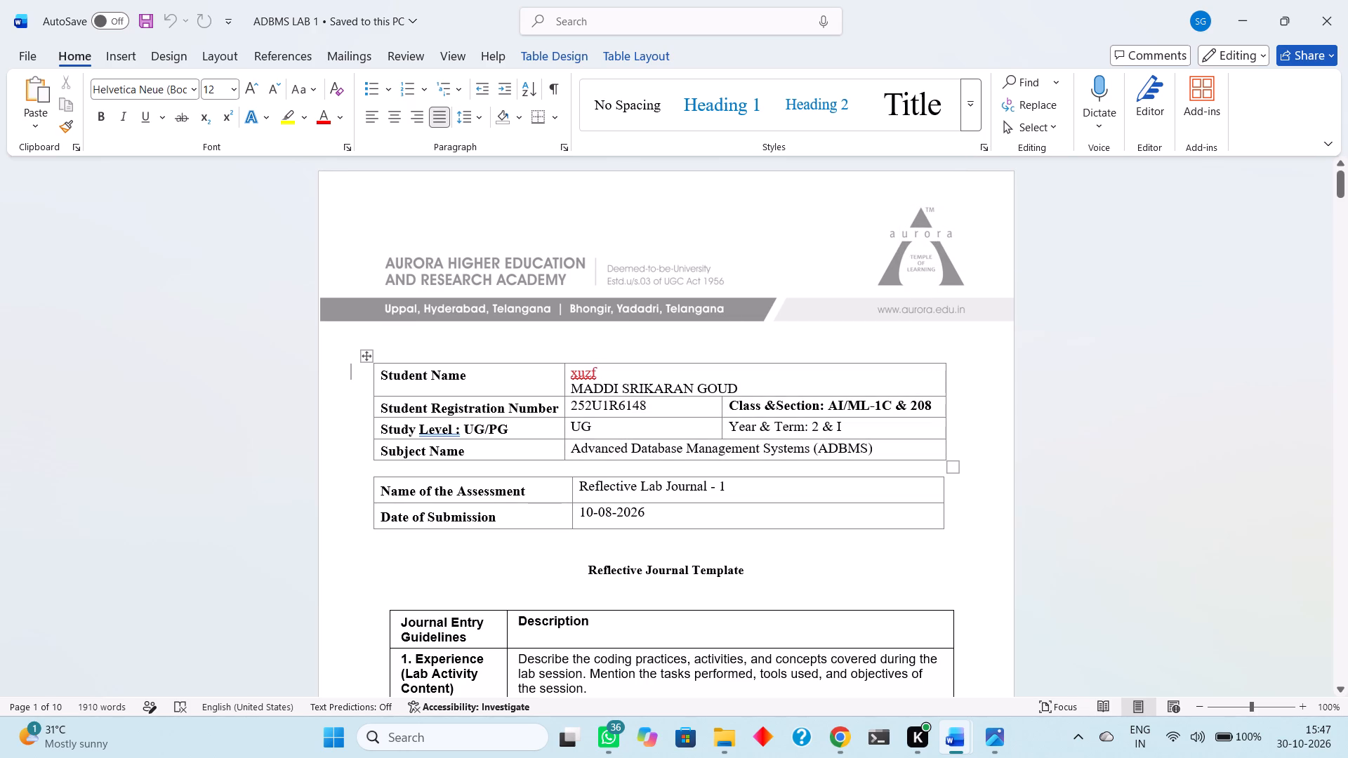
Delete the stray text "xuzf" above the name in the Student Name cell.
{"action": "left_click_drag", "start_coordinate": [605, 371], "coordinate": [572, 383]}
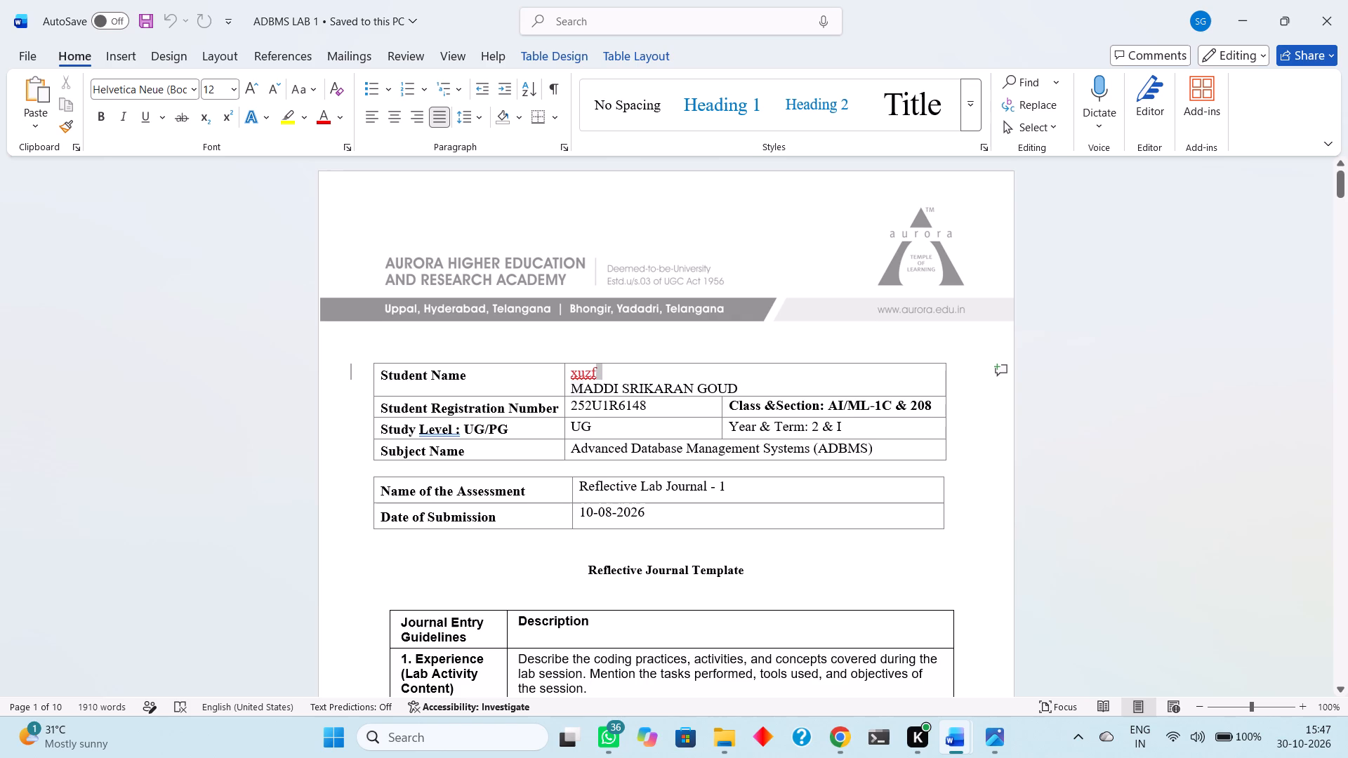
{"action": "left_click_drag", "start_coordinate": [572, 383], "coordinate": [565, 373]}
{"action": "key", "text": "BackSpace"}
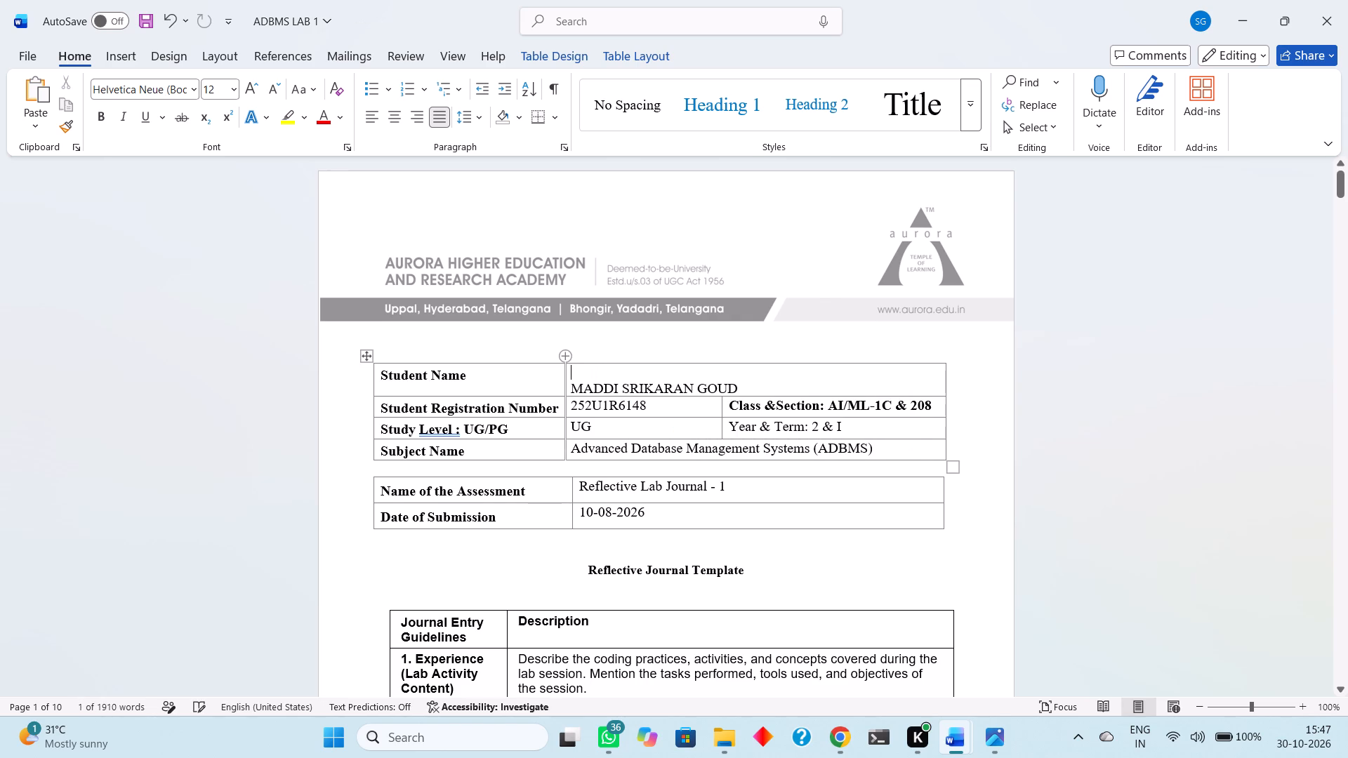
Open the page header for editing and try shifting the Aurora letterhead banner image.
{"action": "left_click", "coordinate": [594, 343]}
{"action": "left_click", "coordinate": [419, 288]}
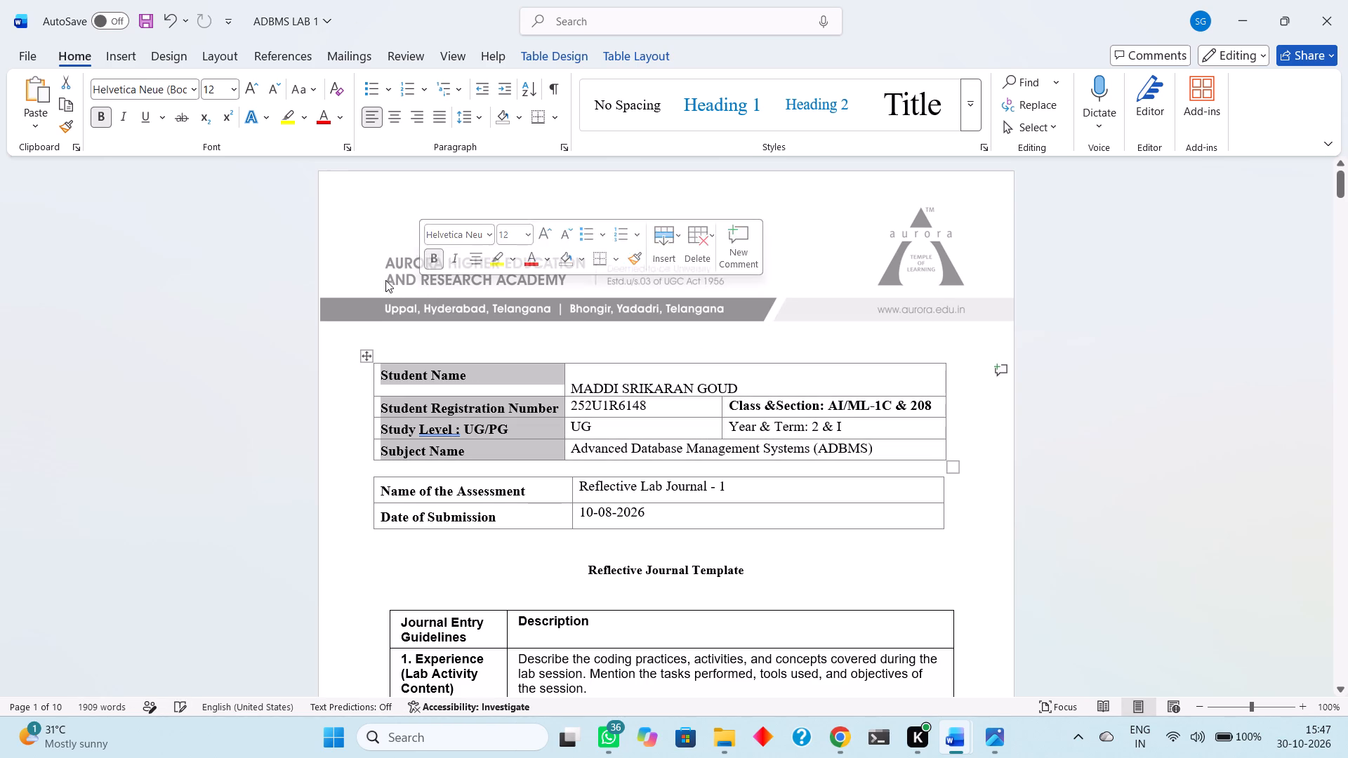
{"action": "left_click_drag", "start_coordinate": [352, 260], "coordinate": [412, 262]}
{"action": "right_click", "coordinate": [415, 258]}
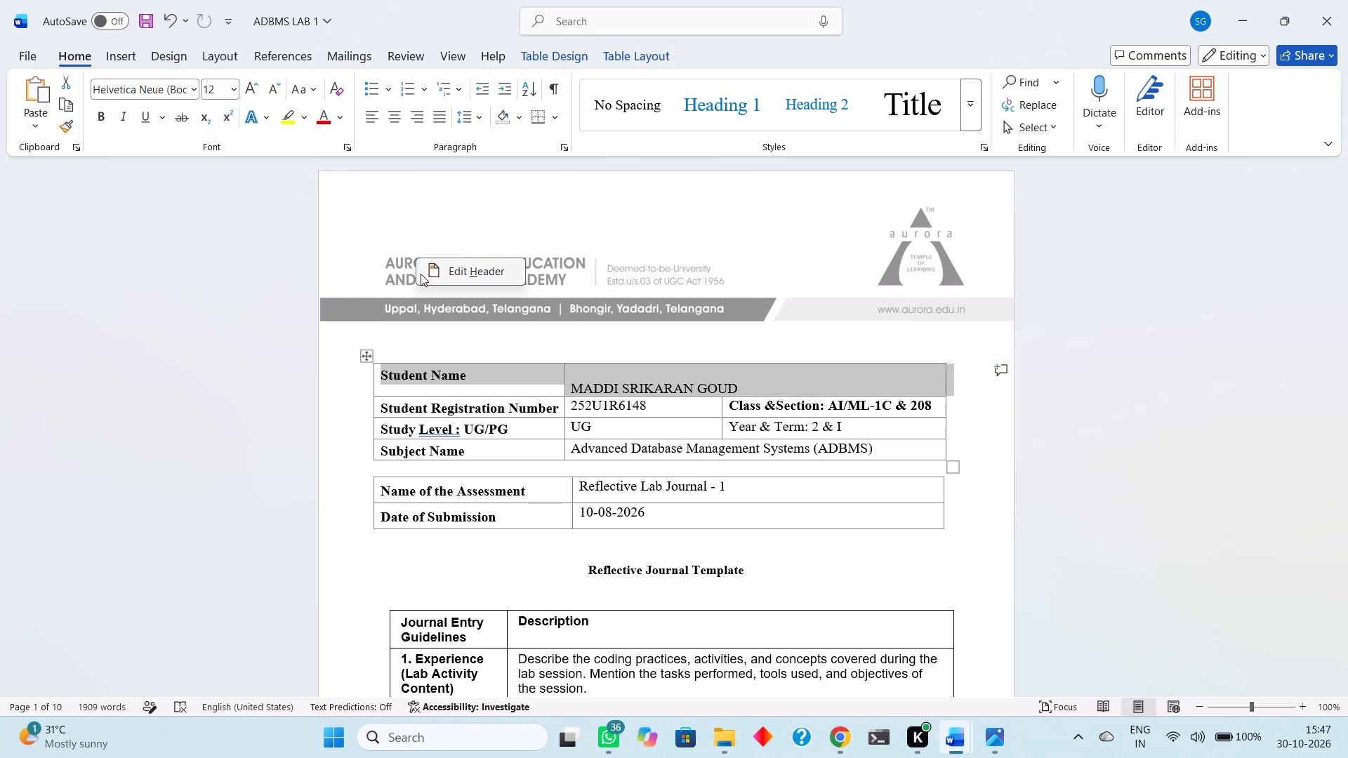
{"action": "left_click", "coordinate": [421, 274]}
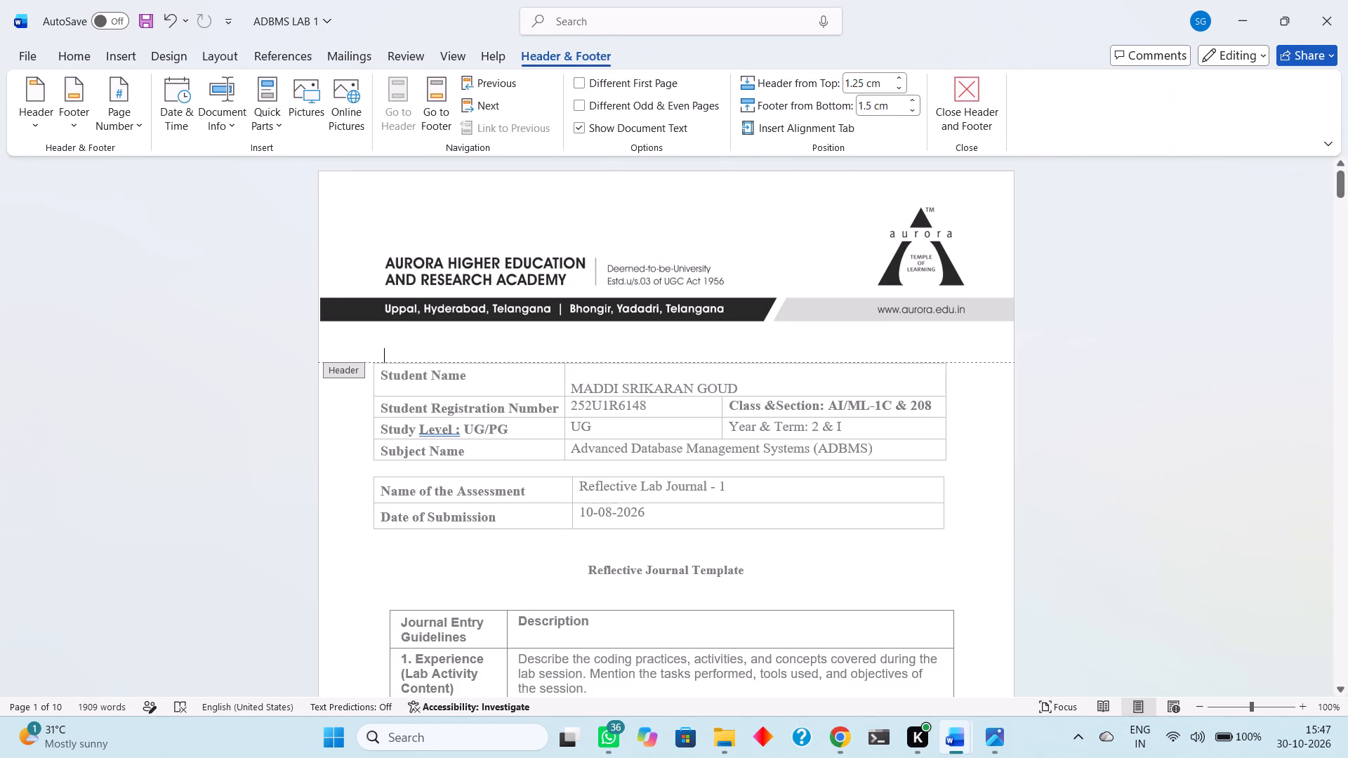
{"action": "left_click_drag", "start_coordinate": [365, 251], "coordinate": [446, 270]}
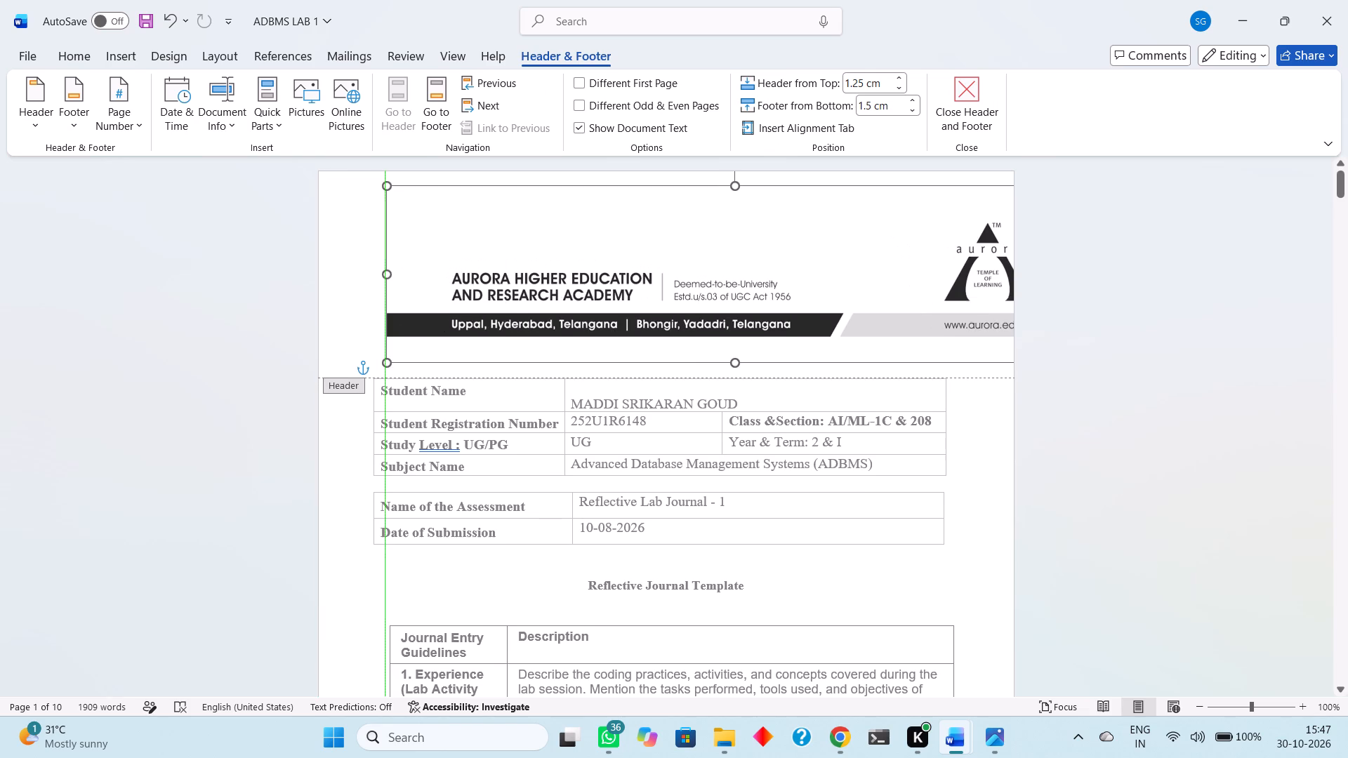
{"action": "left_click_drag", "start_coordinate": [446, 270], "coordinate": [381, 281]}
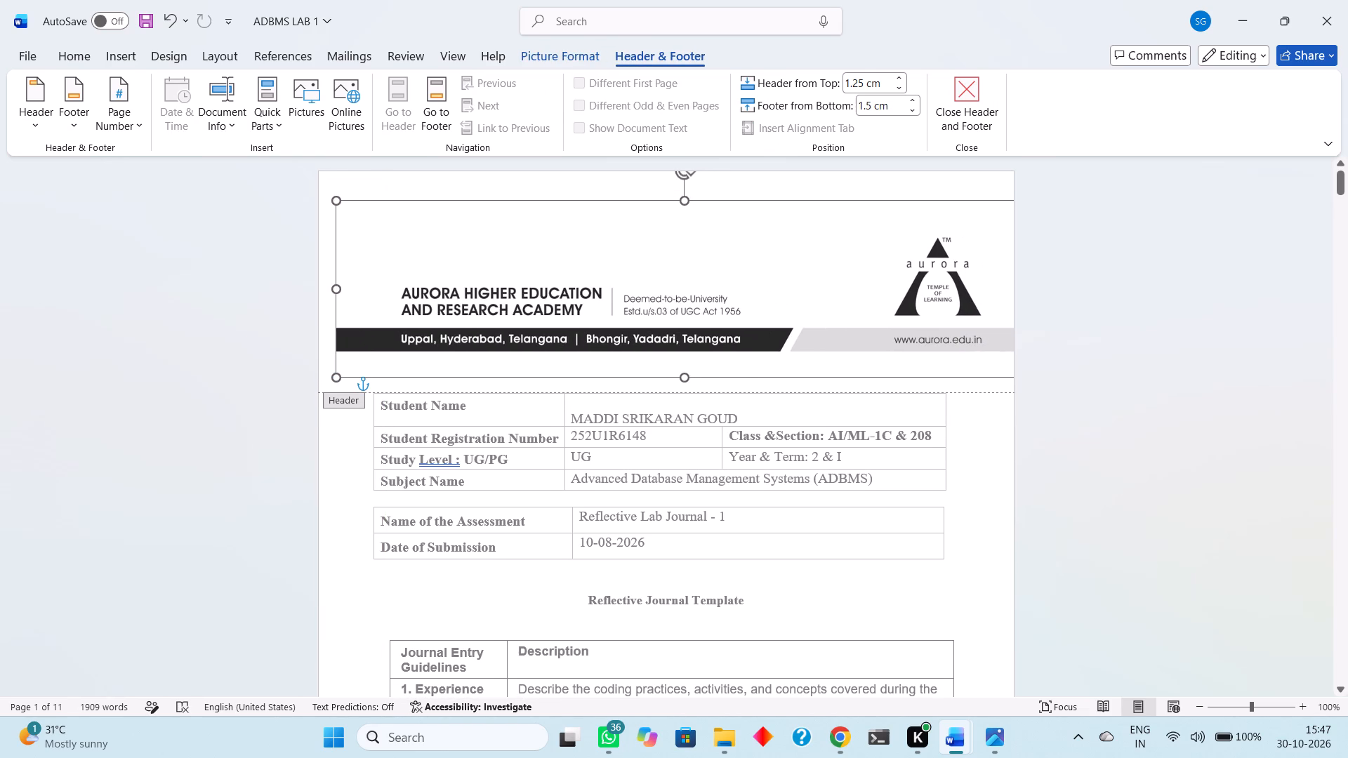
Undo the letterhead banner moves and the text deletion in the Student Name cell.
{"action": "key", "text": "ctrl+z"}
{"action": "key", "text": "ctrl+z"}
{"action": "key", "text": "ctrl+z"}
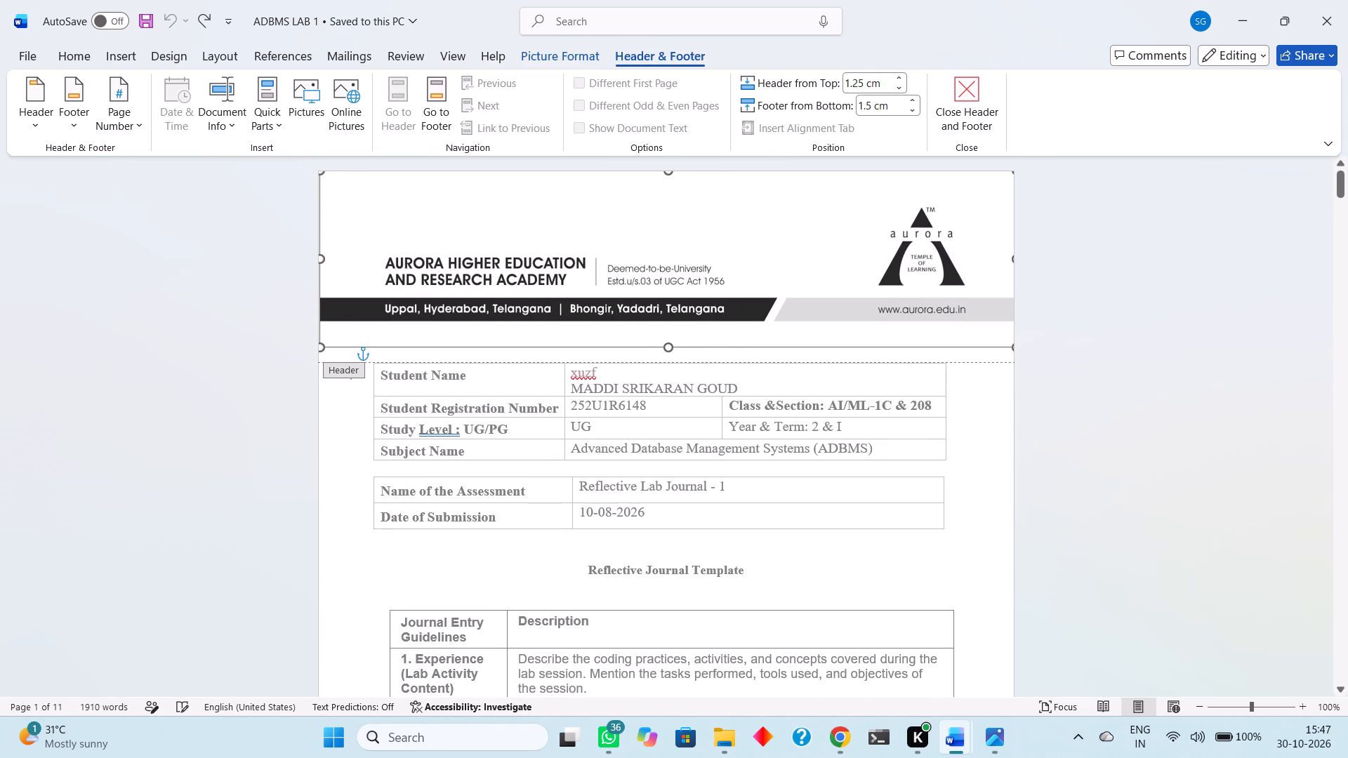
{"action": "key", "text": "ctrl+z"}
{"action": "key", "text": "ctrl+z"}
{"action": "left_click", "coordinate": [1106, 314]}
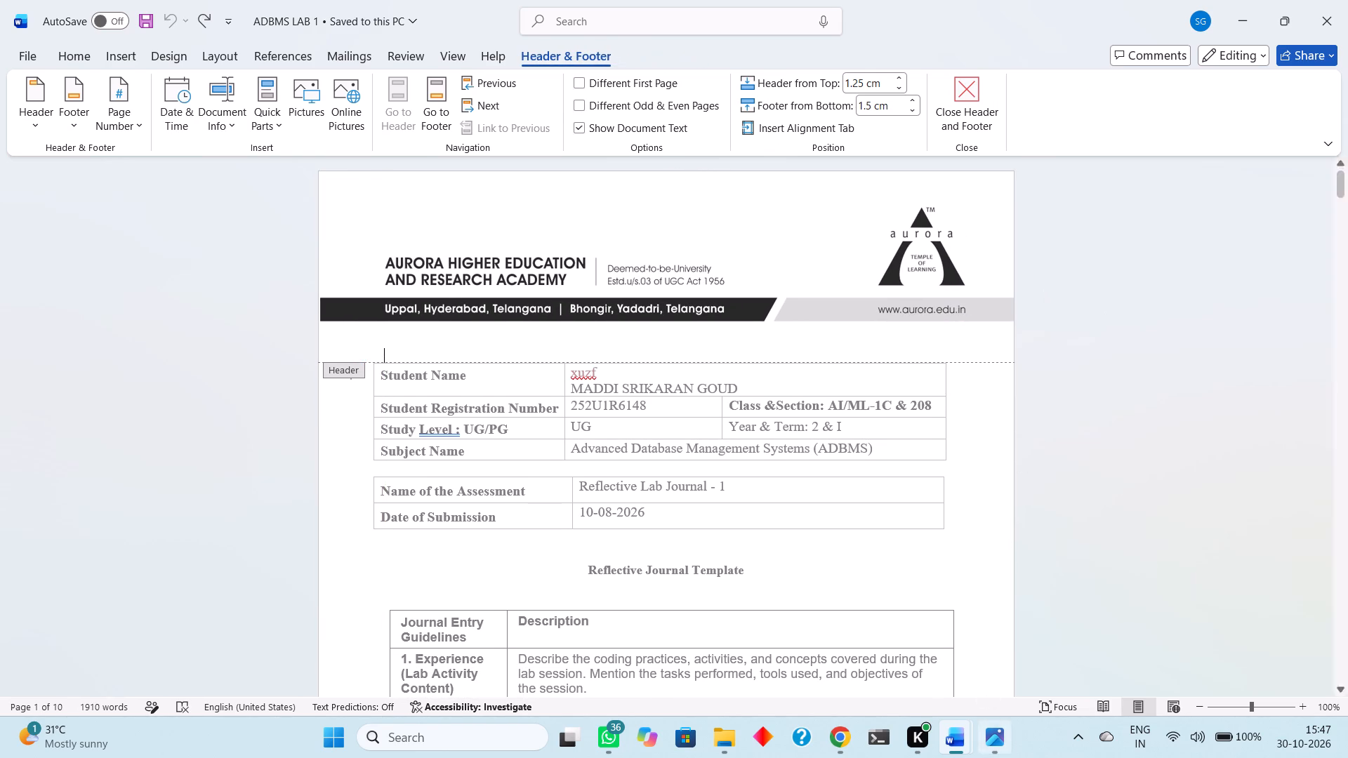
Close the ADBMS LAB 1 and DSA_Lab_Report_1 documents.
{"action": "left_click", "coordinate": [1343, 1]}
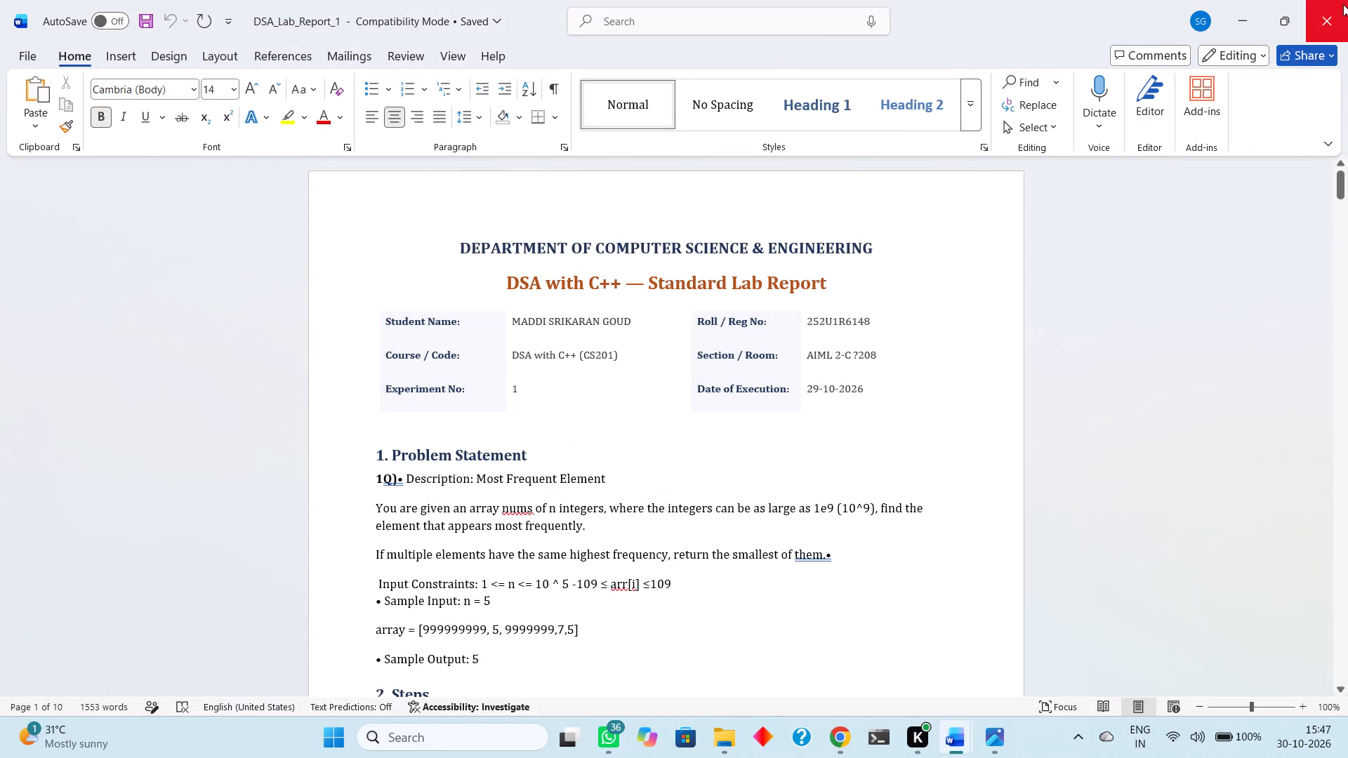
{"action": "left_click", "coordinate": [1343, 4]}
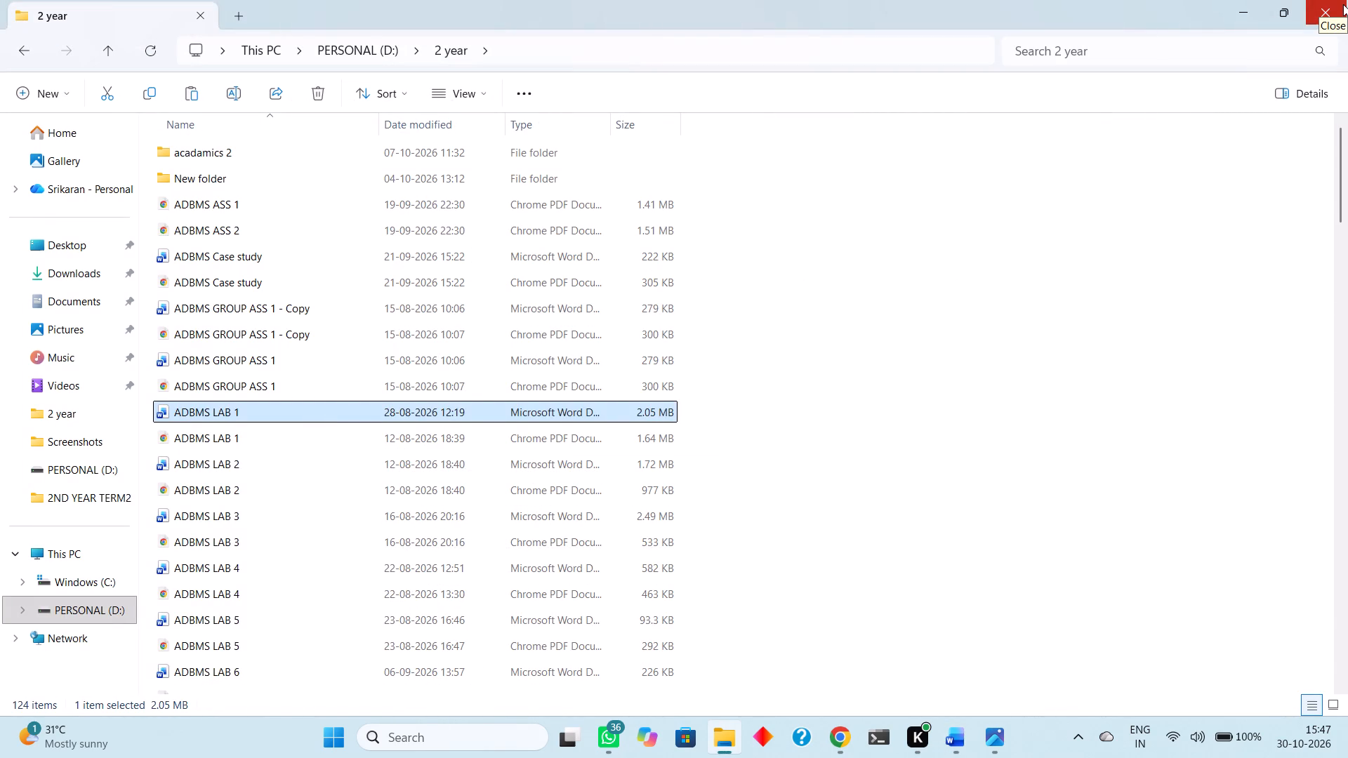
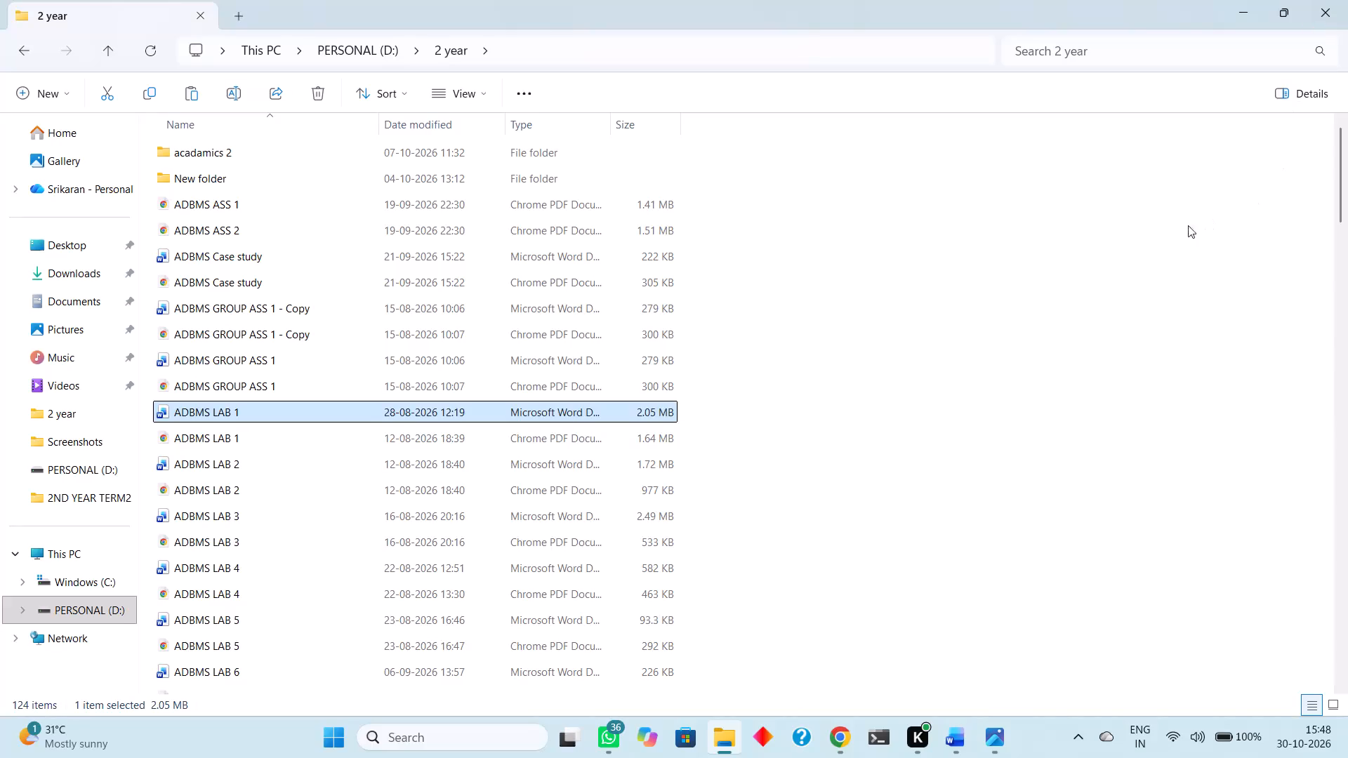
Reopen the ADBMS LAB 1 Word document from the 2 year folder.
{"action": "scroll", "coordinate": [739, 346], "scroll_direction": "up", "scroll_amount": 2}
{"action": "scroll", "coordinate": [739, 346], "scroll_direction": "down", "scroll_amount": 5}
{"action": "scroll", "coordinate": [682, 375], "scroll_direction": "down", "scroll_amount": 2}
{"action": "scroll", "coordinate": [668, 390], "scroll_direction": "up", "scroll_amount": 5}
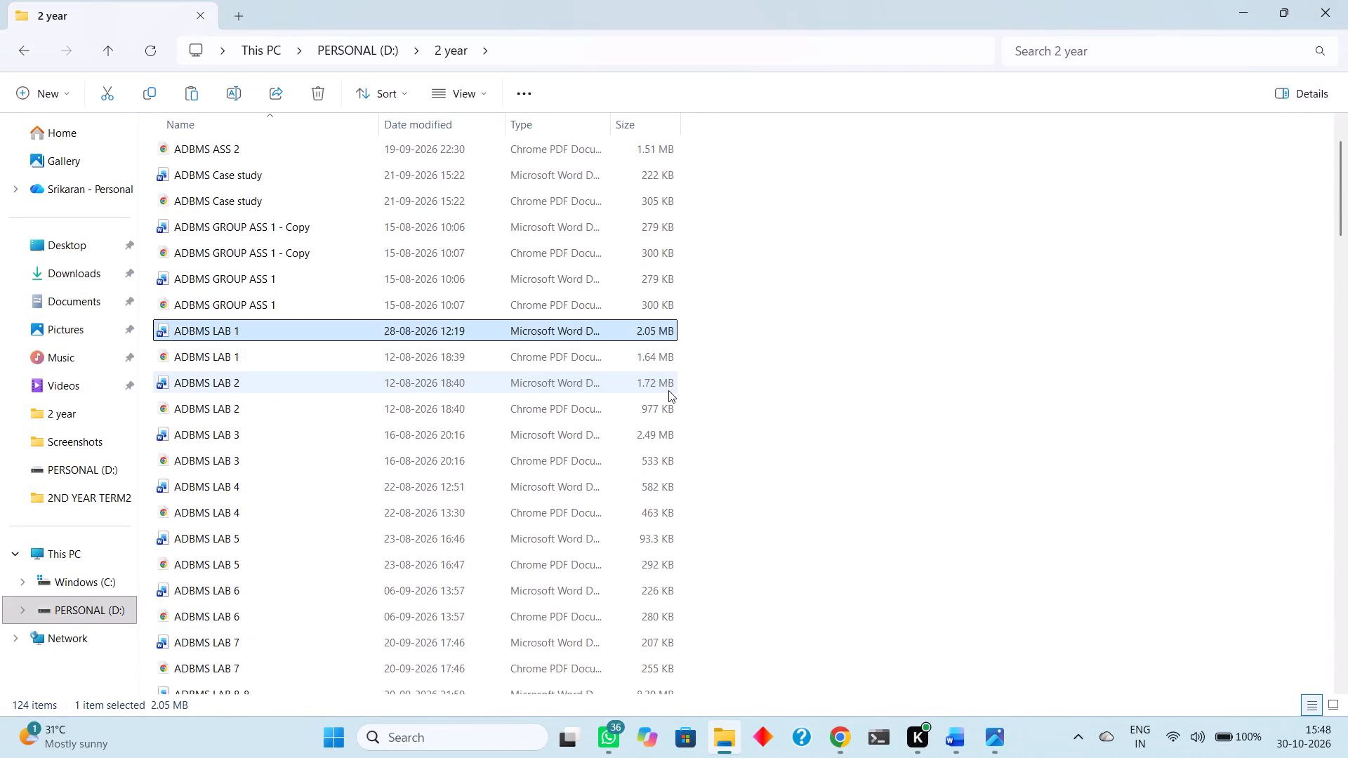
{"action": "scroll", "coordinate": [668, 390], "scroll_direction": "up", "scroll_amount": 10}
{"action": "left_click_drag", "start_coordinate": [825, 350], "coordinate": [826, 341]}
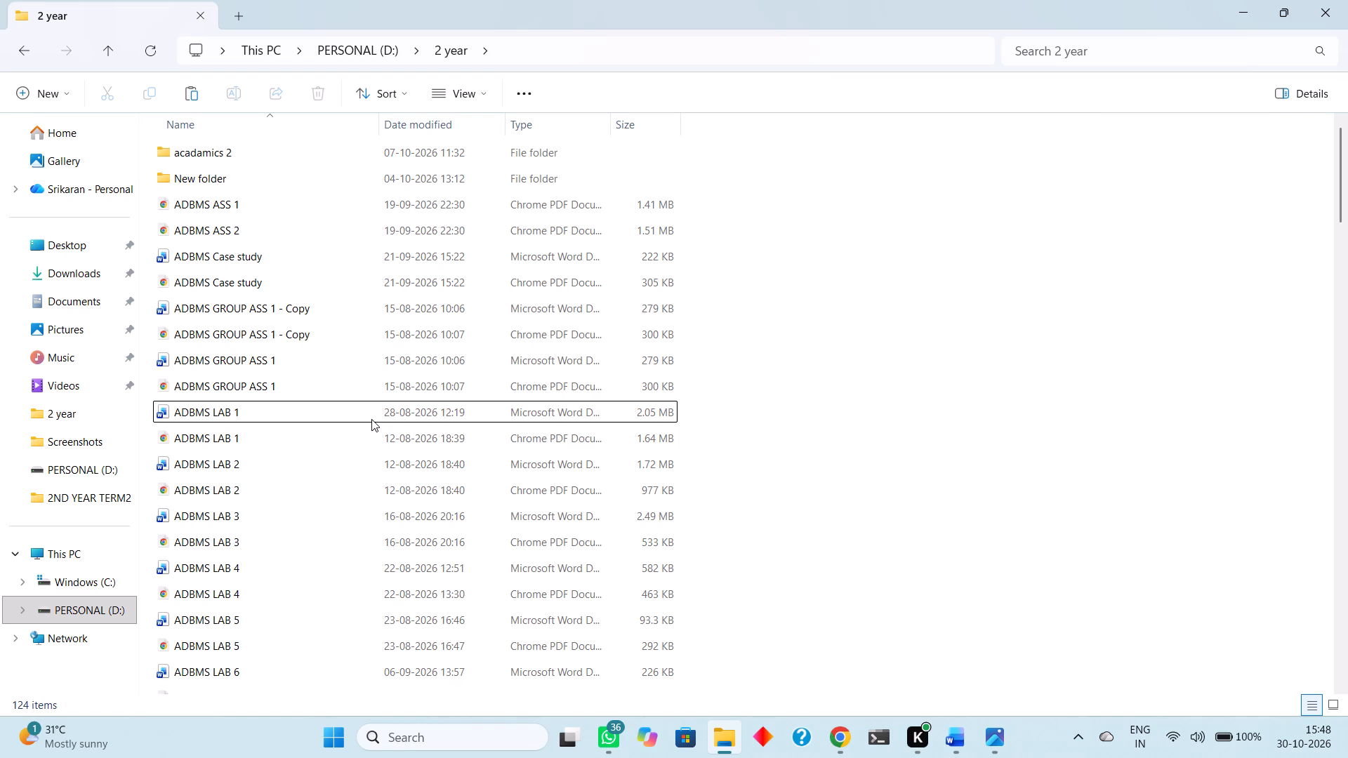
{"action": "double_click", "coordinate": [227, 406]}
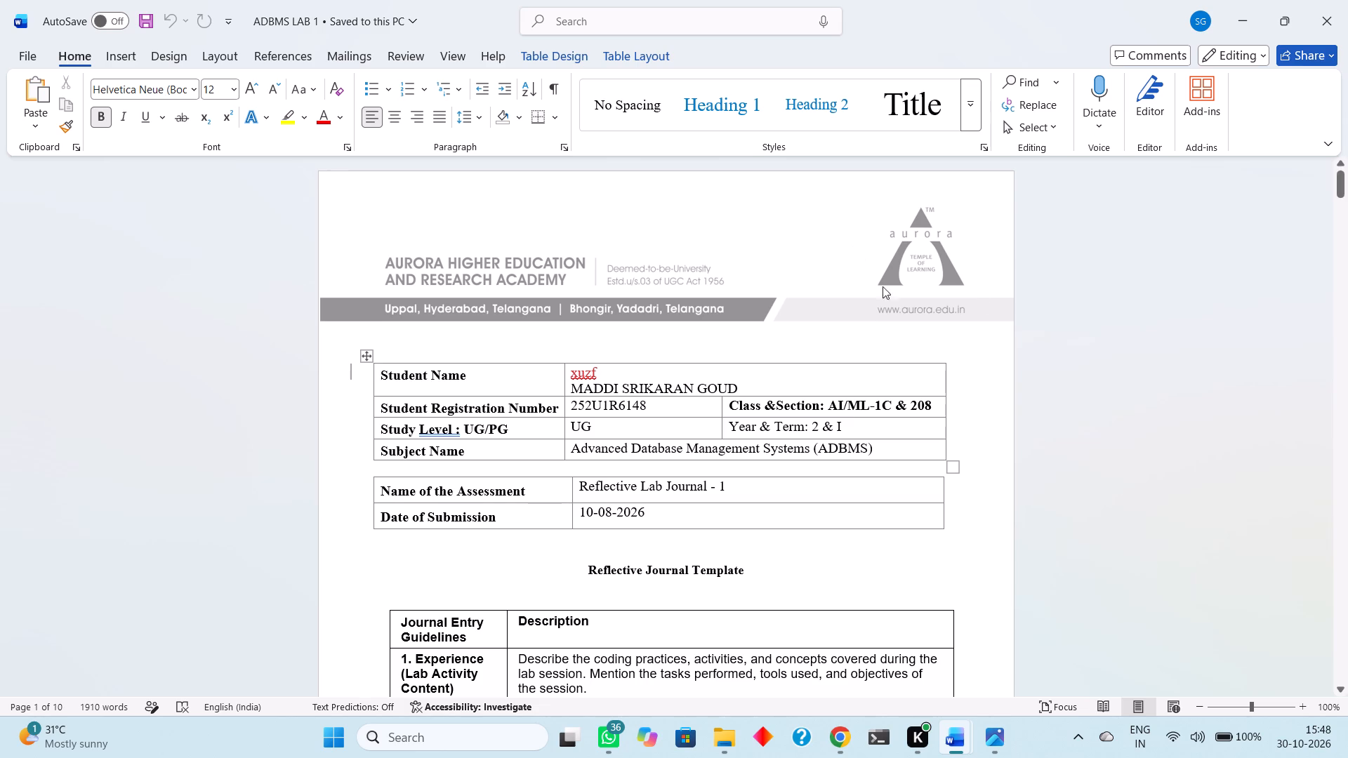
Open the page header of ADBMS LAB 1 for editing and copy the Aurora letterhead banner image.
{"action": "left_click", "coordinate": [935, 248]}
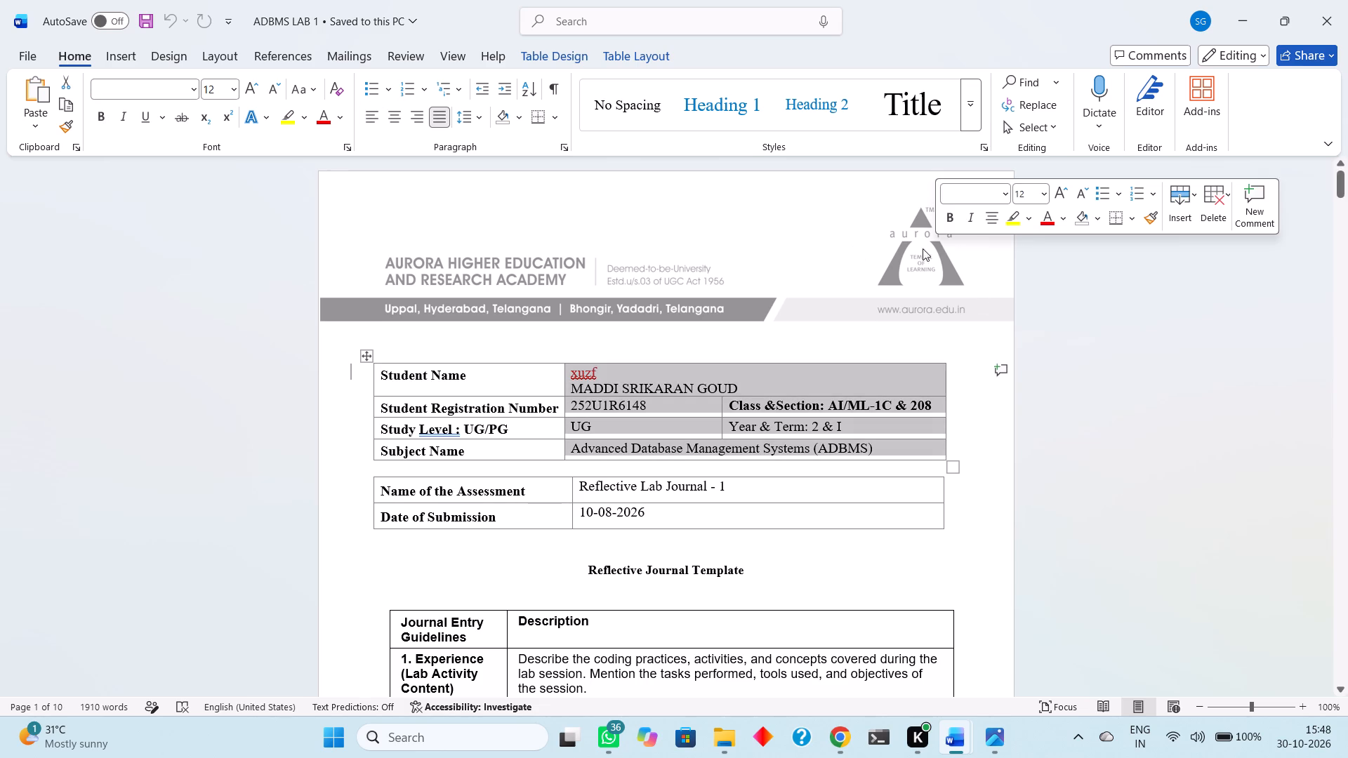
{"action": "left_click", "coordinate": [915, 251]}
{"action": "right_click", "coordinate": [915, 251]}
{"action": "left_click", "coordinate": [914, 217]}
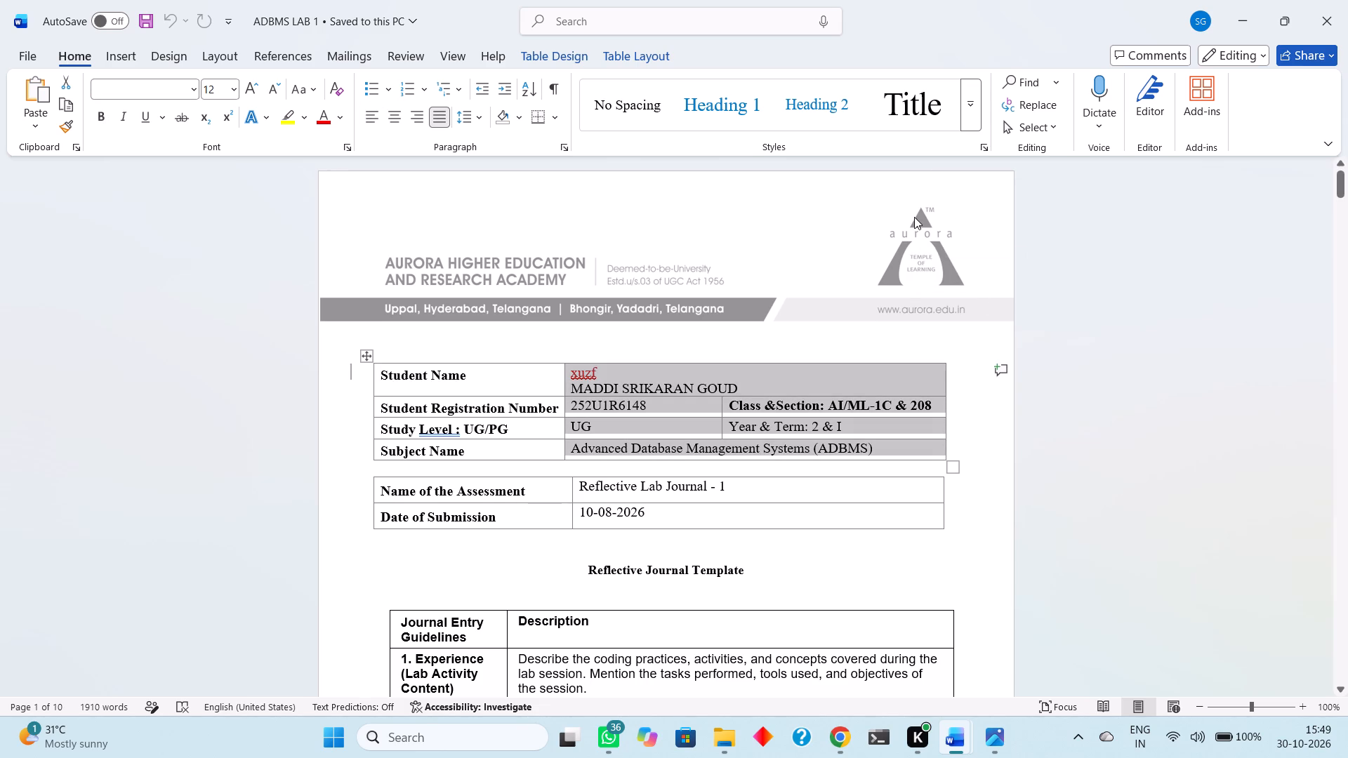
{"action": "triple_click", "coordinate": [914, 217]}
{"action": "triple_click", "coordinate": [914, 217]}
{"action": "left_click", "coordinate": [914, 217]}
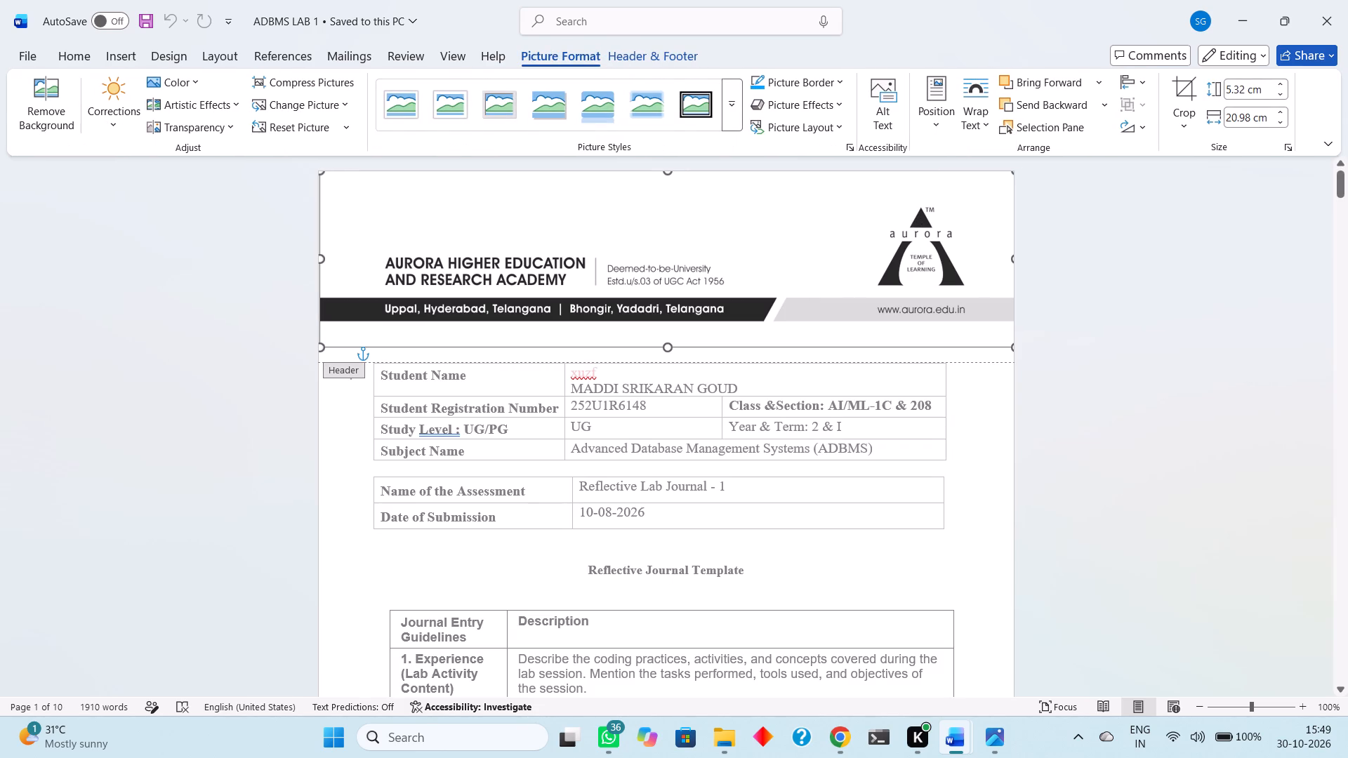
{"action": "left_click", "coordinate": [914, 217]}
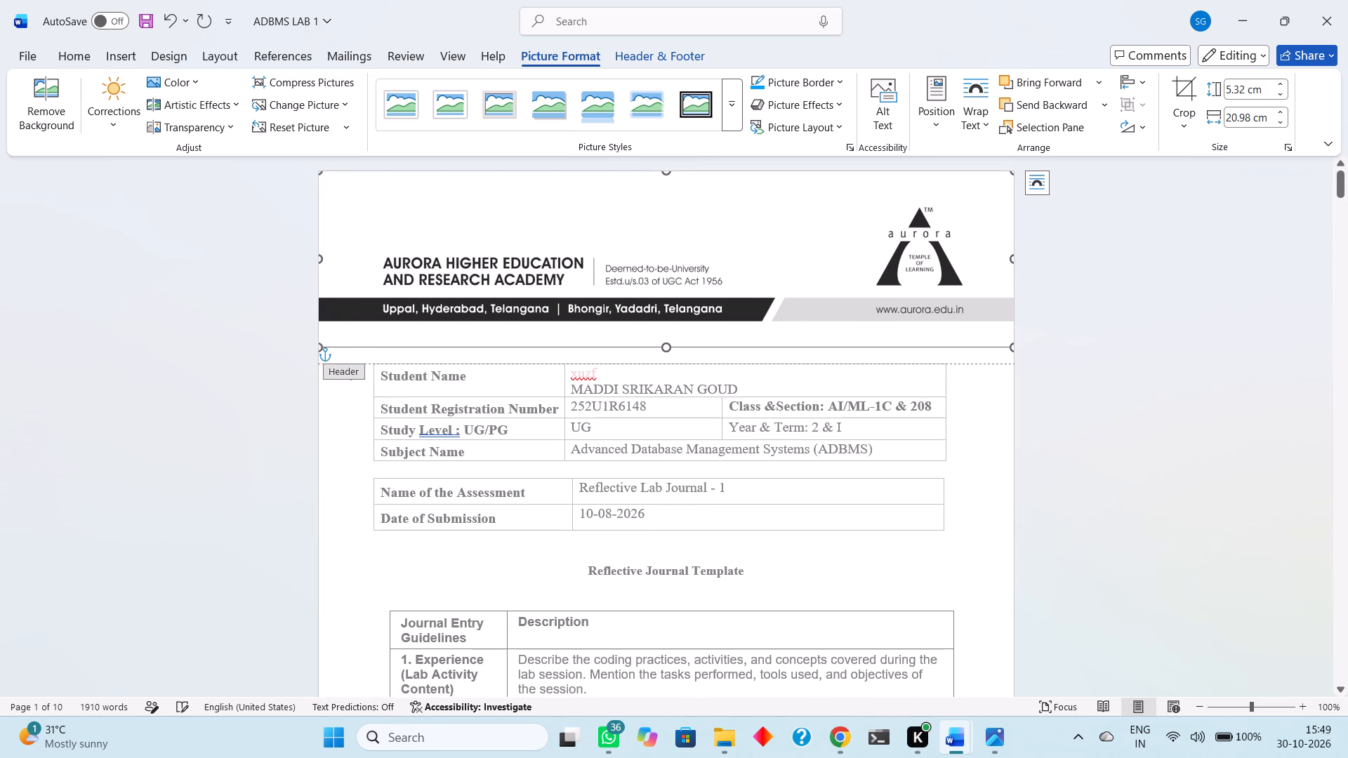
{"action": "right_click", "coordinate": [818, 252]}
{"action": "left_click", "coordinate": [840, 274]}
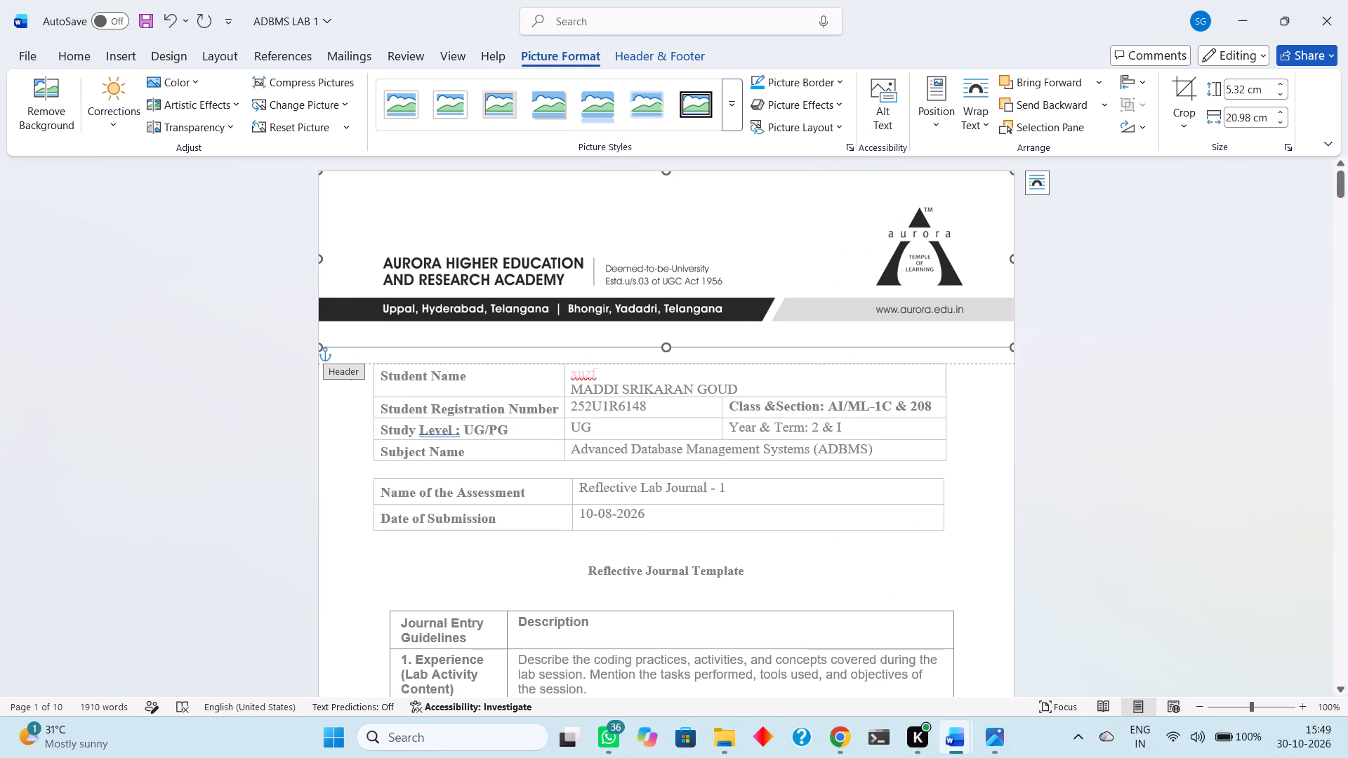
{"action": "right_click", "coordinate": [840, 274]}
{"action": "left_click", "coordinate": [868, 277]}
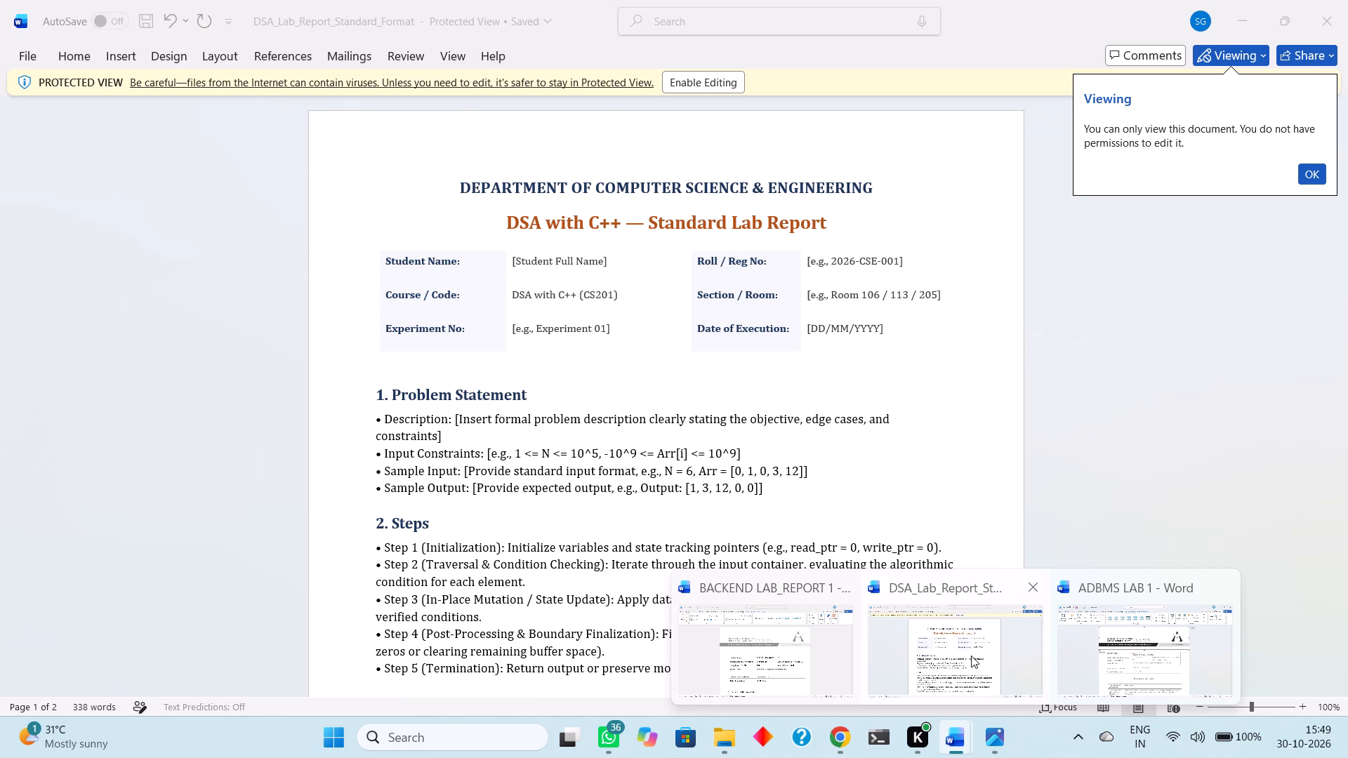
Open the DSA_Lab_Report_1 Word document from the 2ND YEAR TERM2 folder.
{"action": "left_click", "coordinate": [971, 656]}
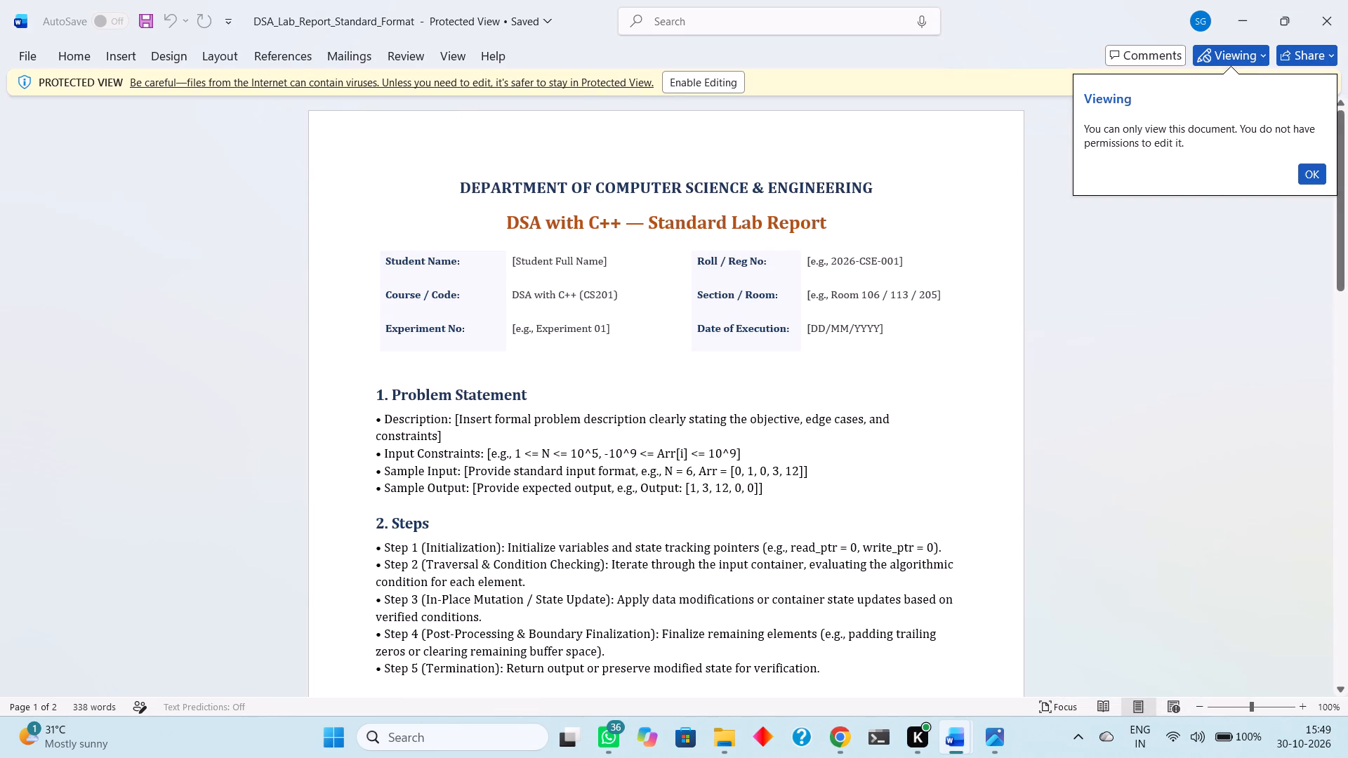
{"action": "left_click", "coordinate": [715, 752]}
{"action": "left_click", "coordinate": [329, 52]}
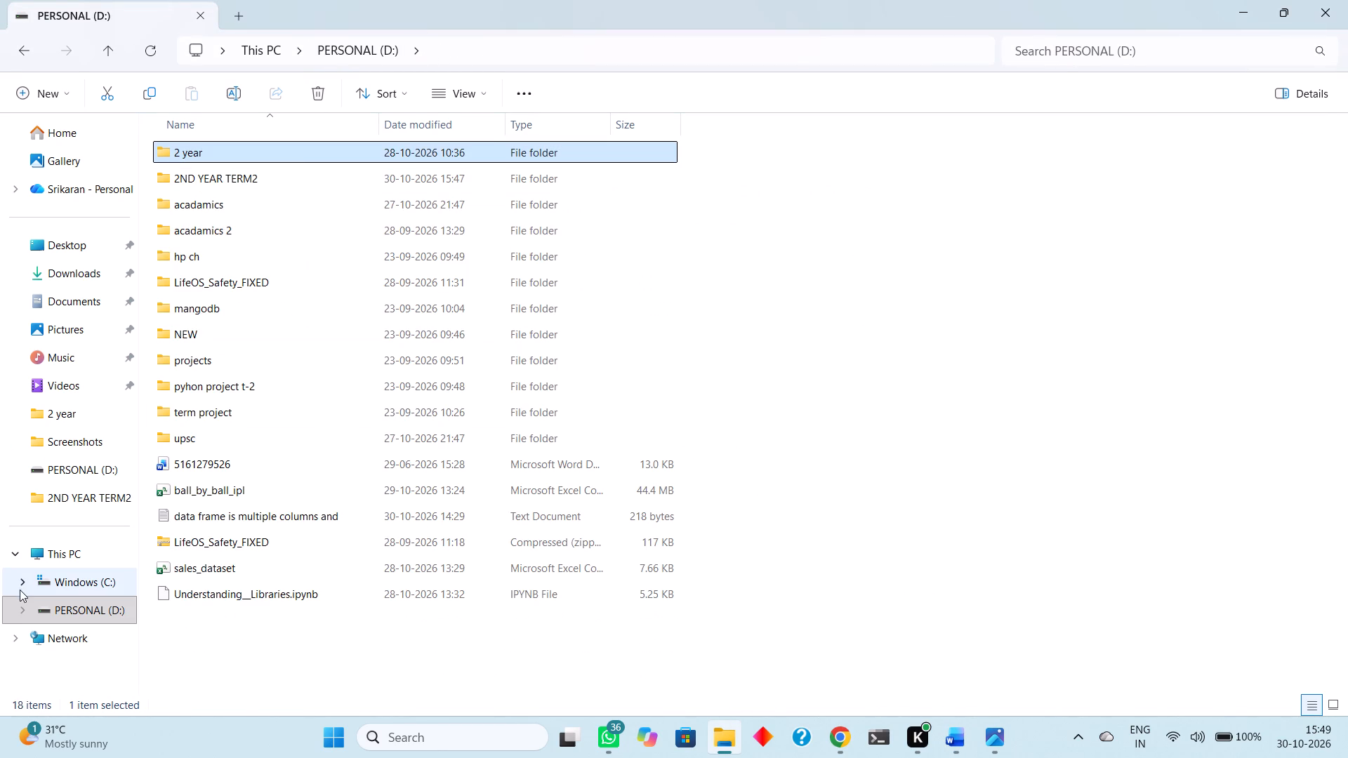
{"action": "double_click", "coordinate": [79, 500]}
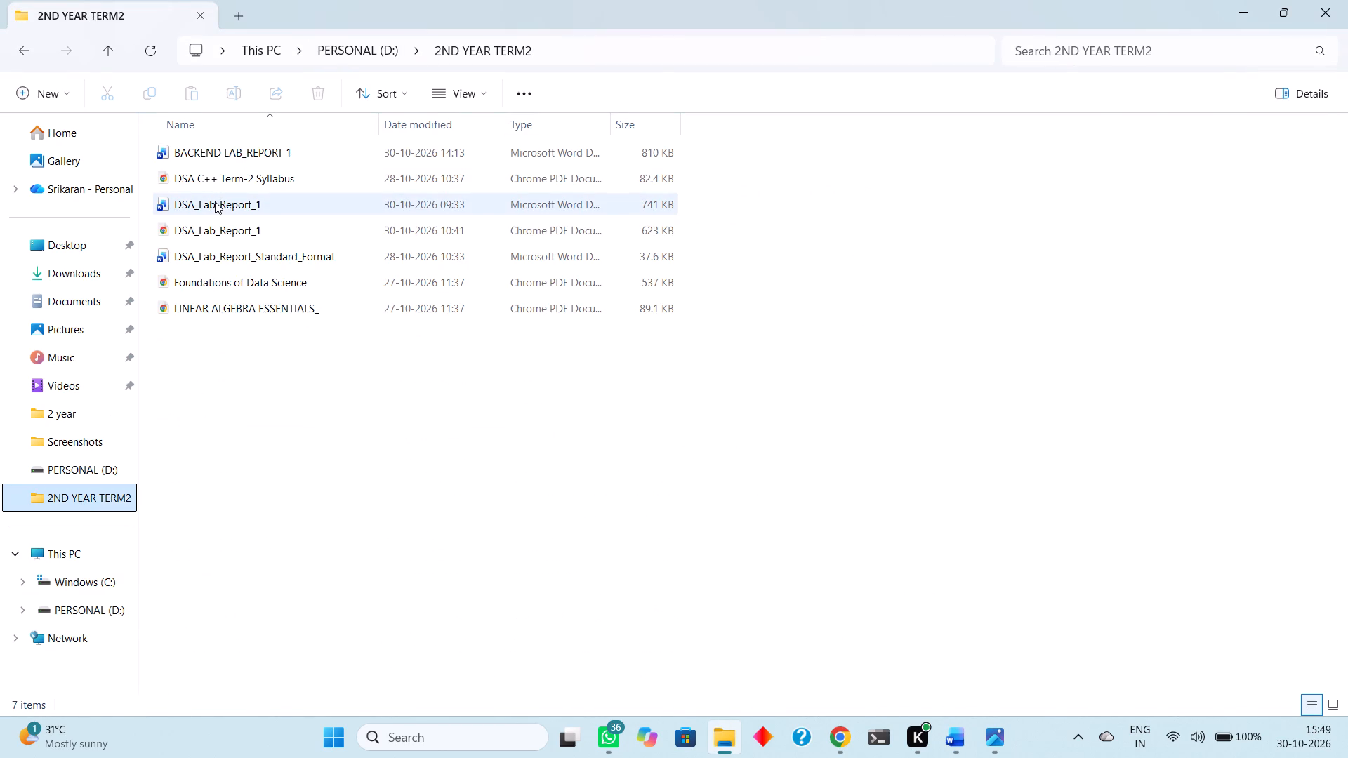
{"action": "double_click", "coordinate": [215, 201]}
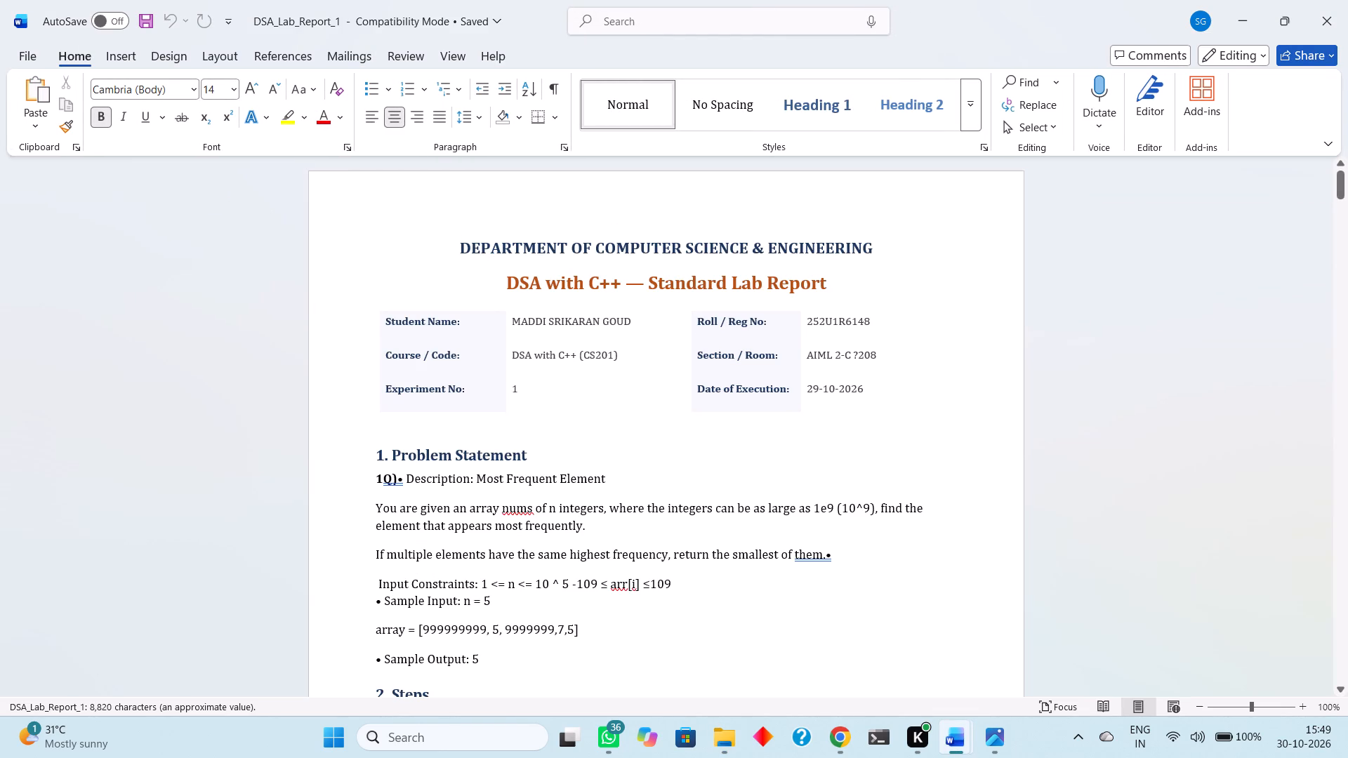
Paste the Aurora letterhead banner on a new line above the department heading and move it up toward the first page's top edge.
{"action": "key", "text": "Return"}
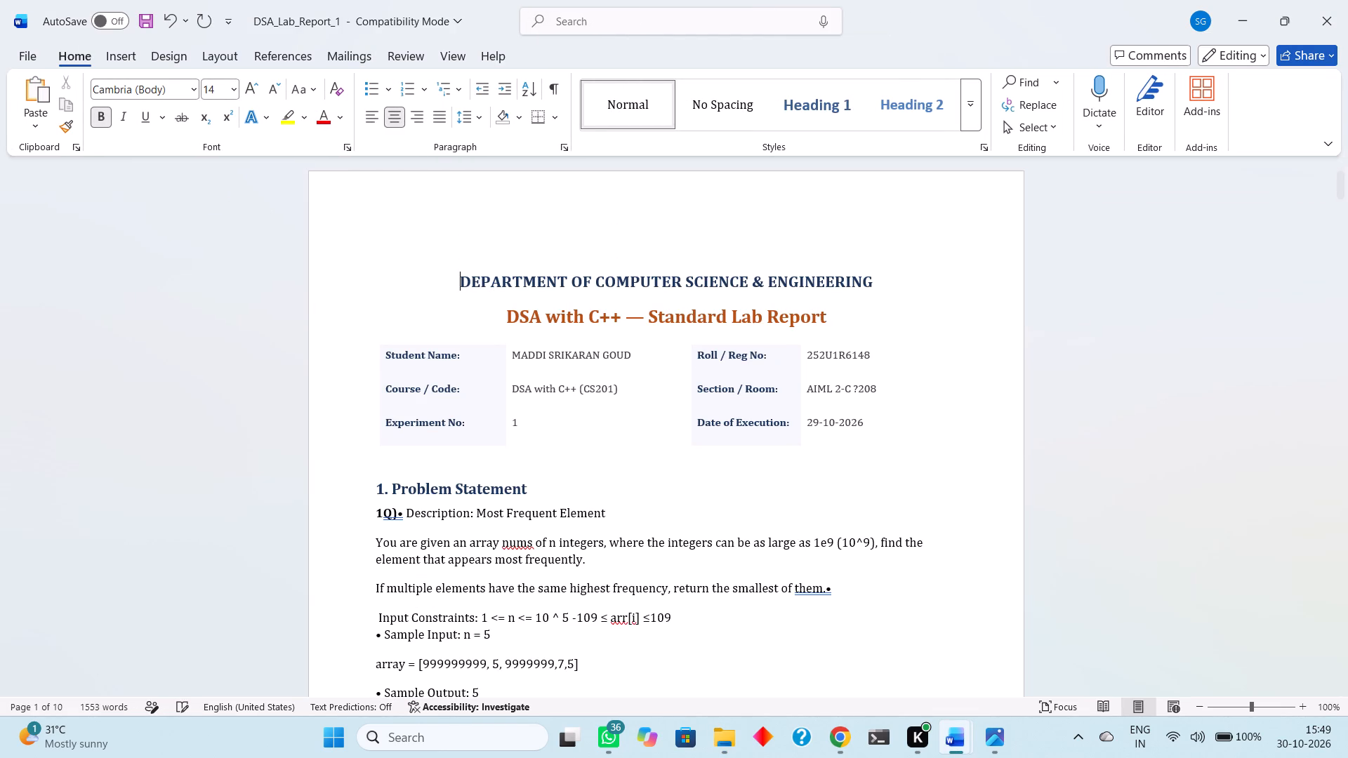
{"action": "key", "text": "Up"}
{"action": "key", "text": "Left"}
{"action": "key", "text": "BackSpace"}
{"action": "key", "text": "ctrl+v"}
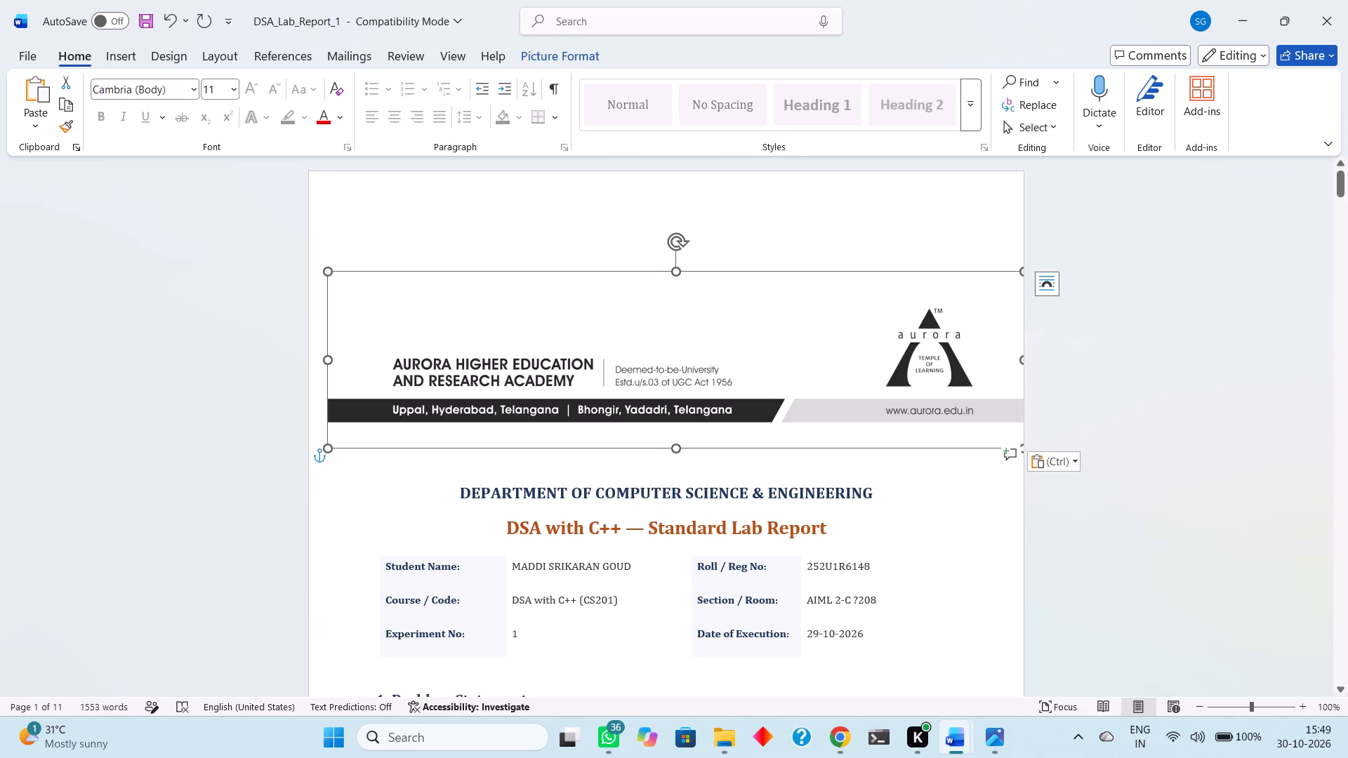
{"action": "left_click_drag", "start_coordinate": [669, 296], "coordinate": [635, 245]}
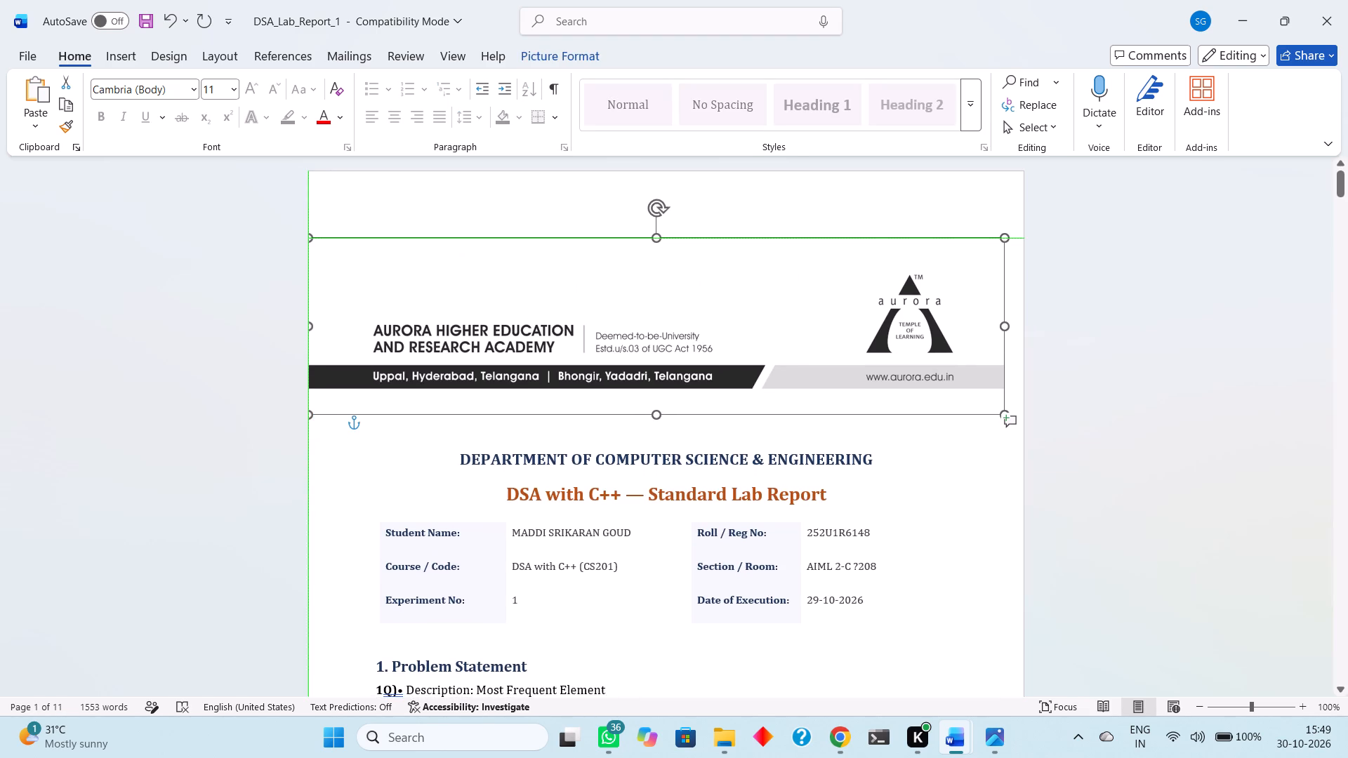
{"action": "left_click_drag", "start_coordinate": [635, 245], "coordinate": [657, 187]}
Look through the rest of DSA_Lab_Report_1 to check the layout of its problem, code, screenshot and conclusion sections.
{"action": "scroll", "coordinate": [720, 427], "scroll_direction": "down", "scroll_amount": 14}
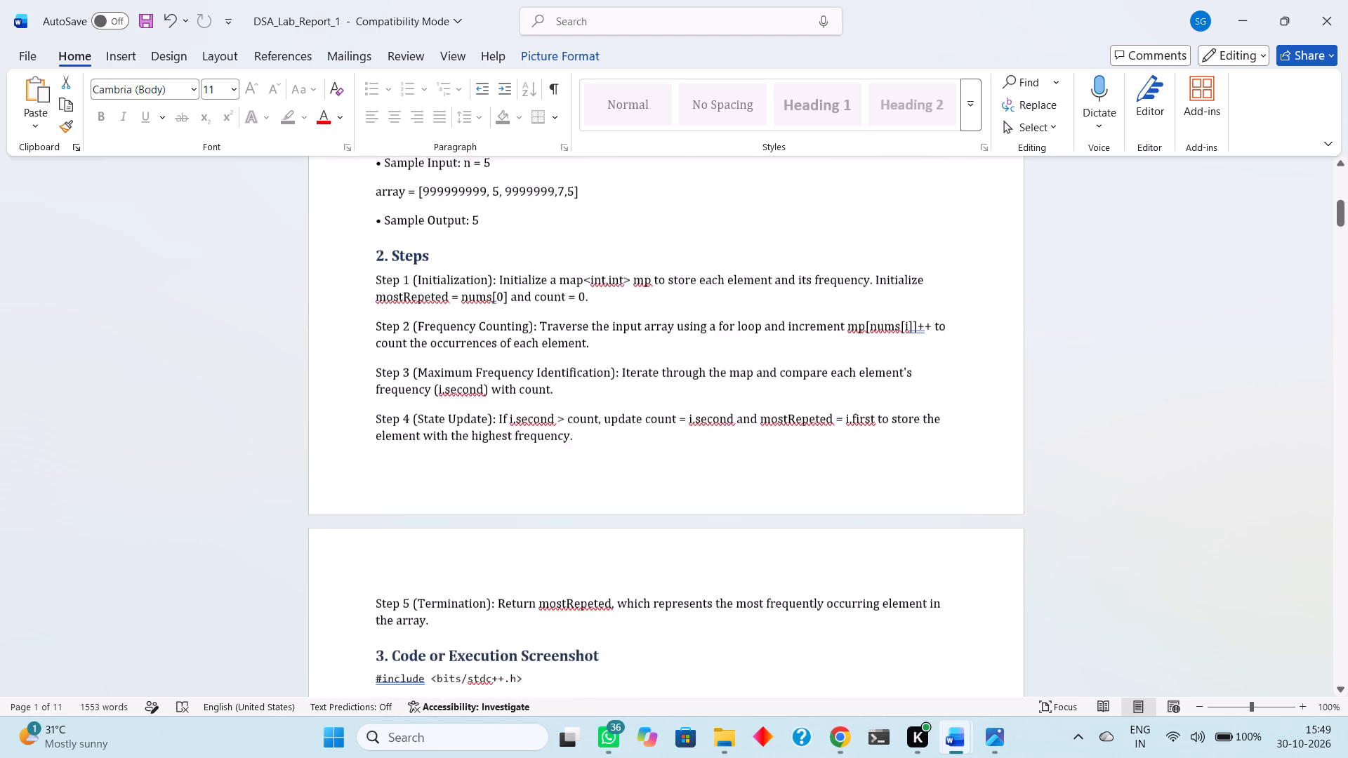
{"action": "scroll", "coordinate": [721, 427], "scroll_direction": "down", "scroll_amount": 8}
{"action": "scroll", "coordinate": [721, 427], "scroll_direction": "down", "scroll_amount": 13}
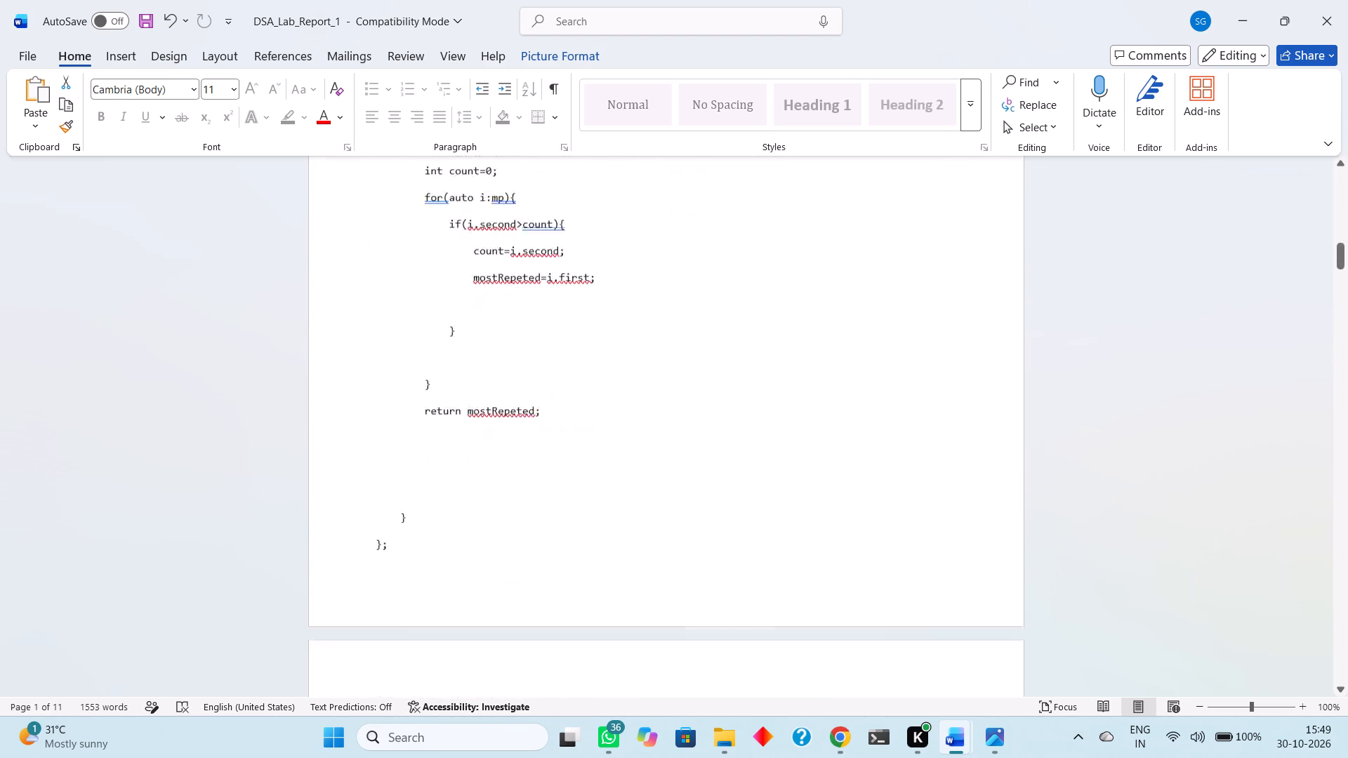
{"action": "scroll", "coordinate": [721, 430], "scroll_direction": "down", "scroll_amount": 18}
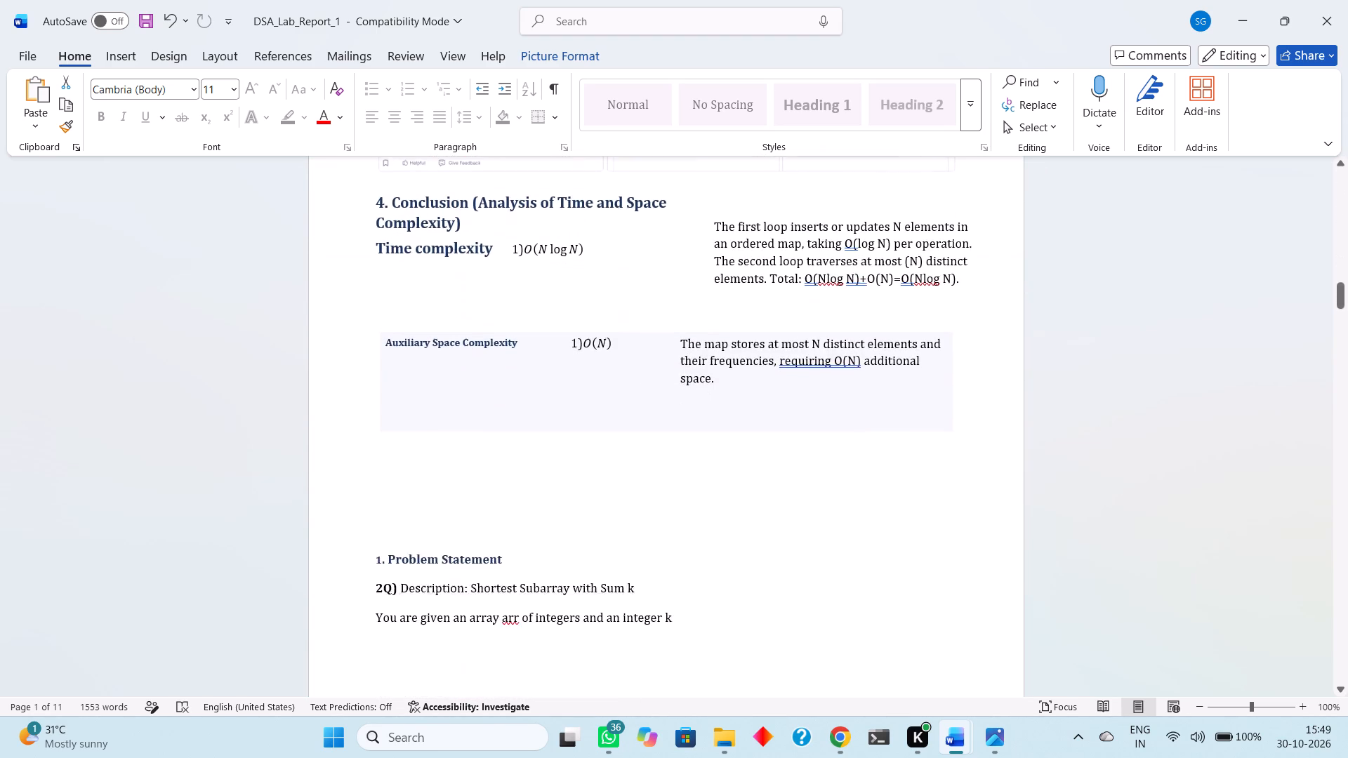
{"action": "scroll", "coordinate": [722, 428], "scroll_direction": "down", "scroll_amount": 20}
{"action": "scroll", "coordinate": [722, 428], "scroll_direction": "down", "scroll_amount": 4}
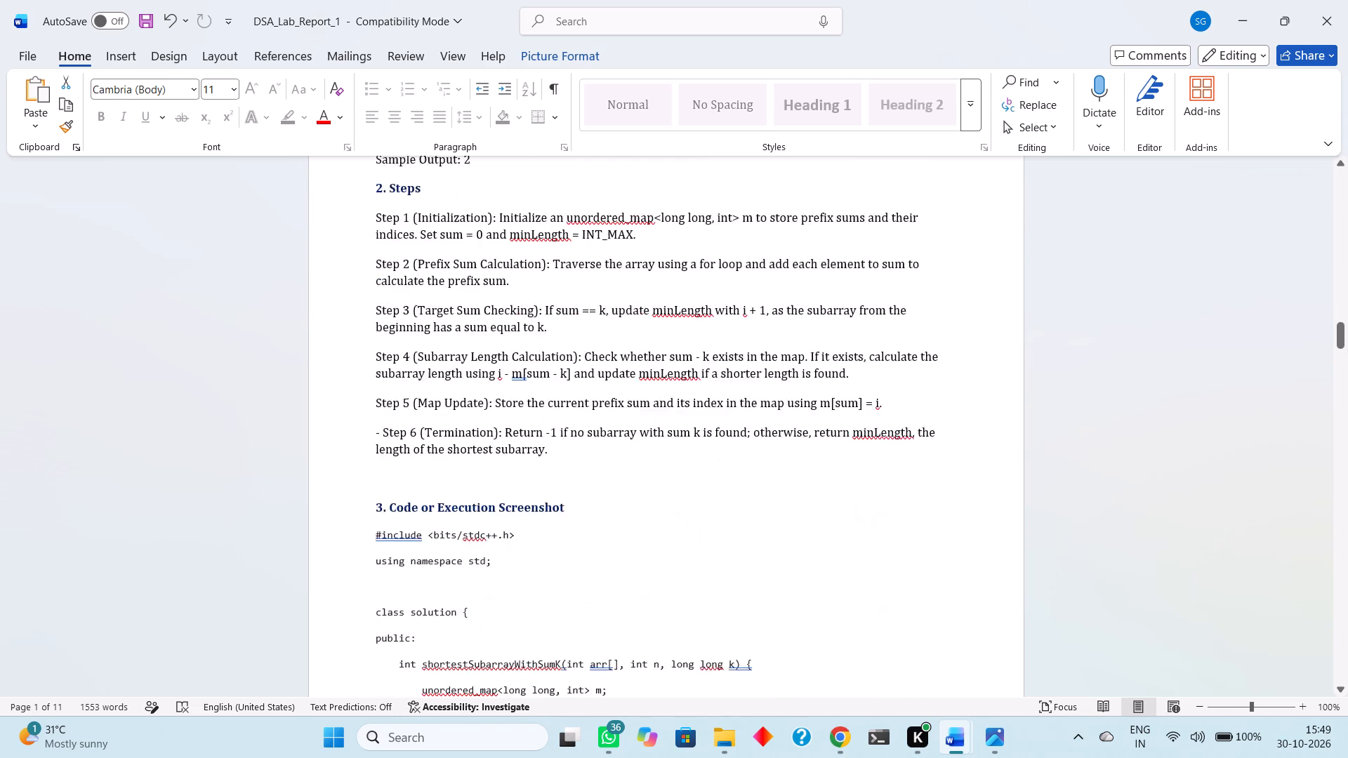
{"action": "scroll", "coordinate": [720, 445], "scroll_direction": "down", "scroll_amount": 20}
{"action": "scroll", "coordinate": [720, 445], "scroll_direction": "down", "scroll_amount": 3}
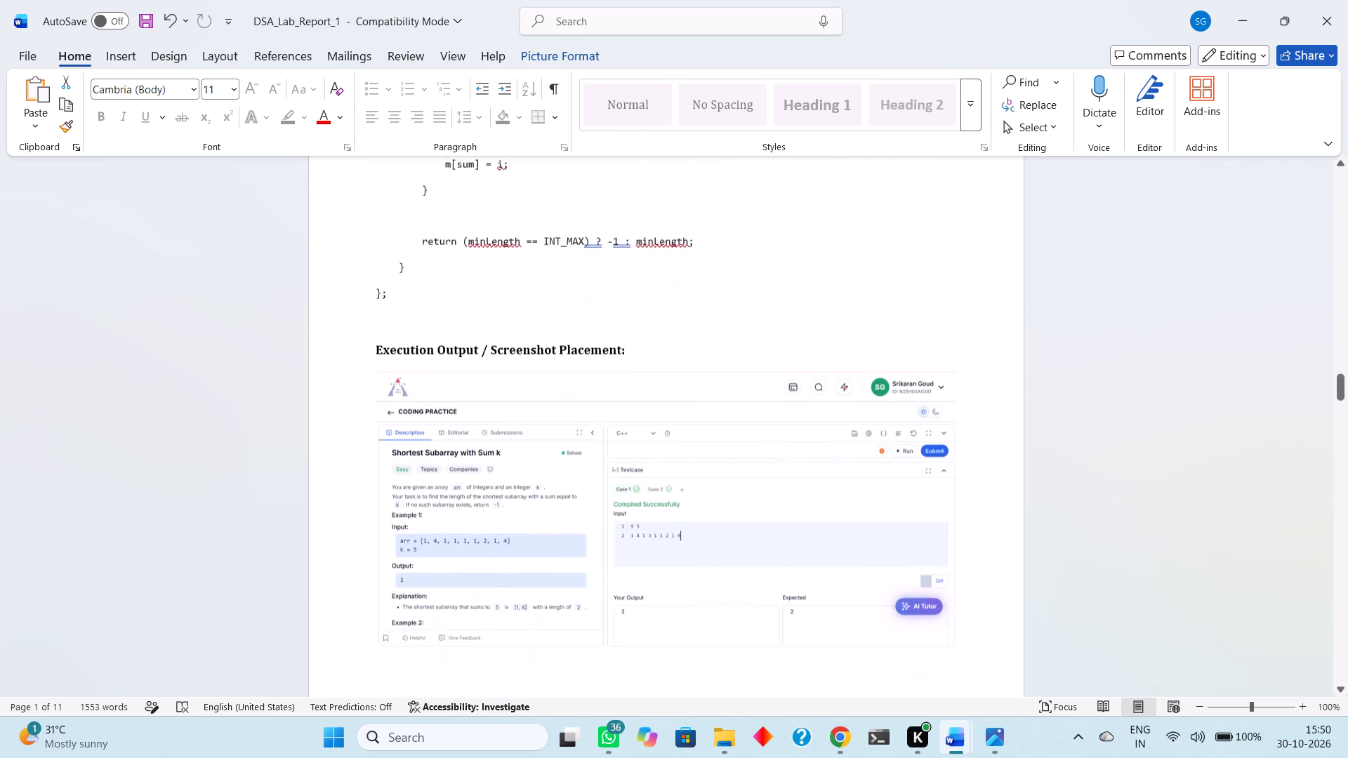
{"action": "scroll", "coordinate": [721, 446], "scroll_direction": "down", "scroll_amount": 17}
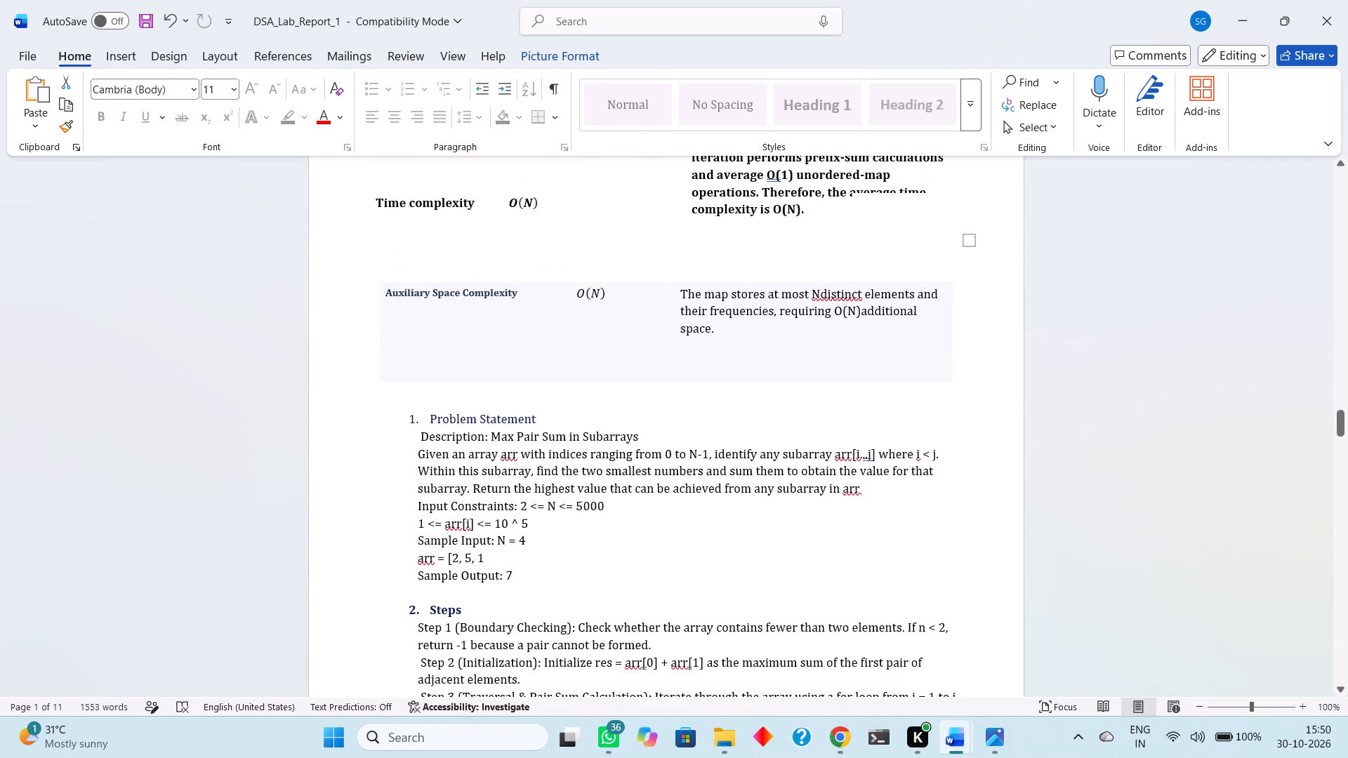
{"action": "scroll", "coordinate": [714, 463], "scroll_direction": "down", "scroll_amount": 20}
{"action": "scroll", "coordinate": [714, 463], "scroll_direction": "down", "scroll_amount": 5}
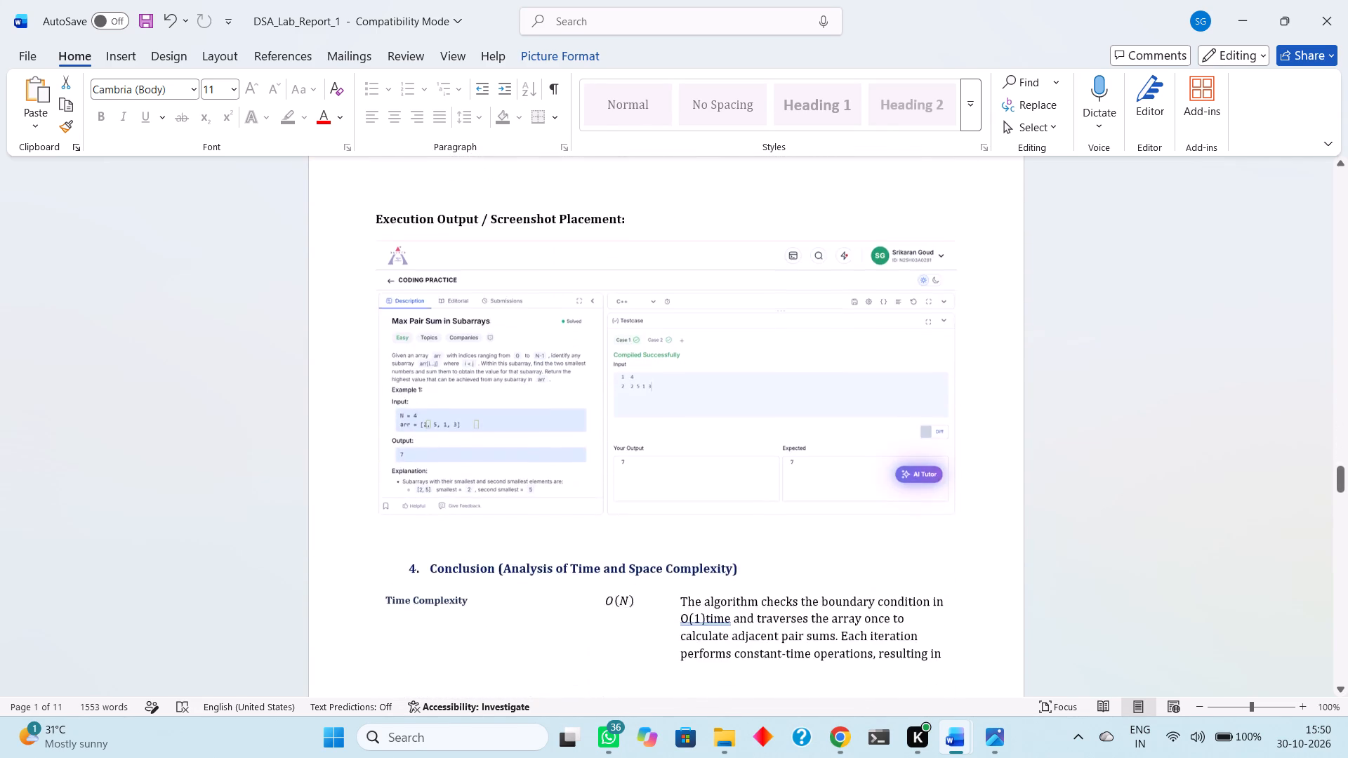
{"action": "scroll", "coordinate": [709, 449], "scroll_direction": "down", "scroll_amount": 15}
{"action": "scroll", "coordinate": [709, 449], "scroll_direction": "down", "scroll_amount": 13}
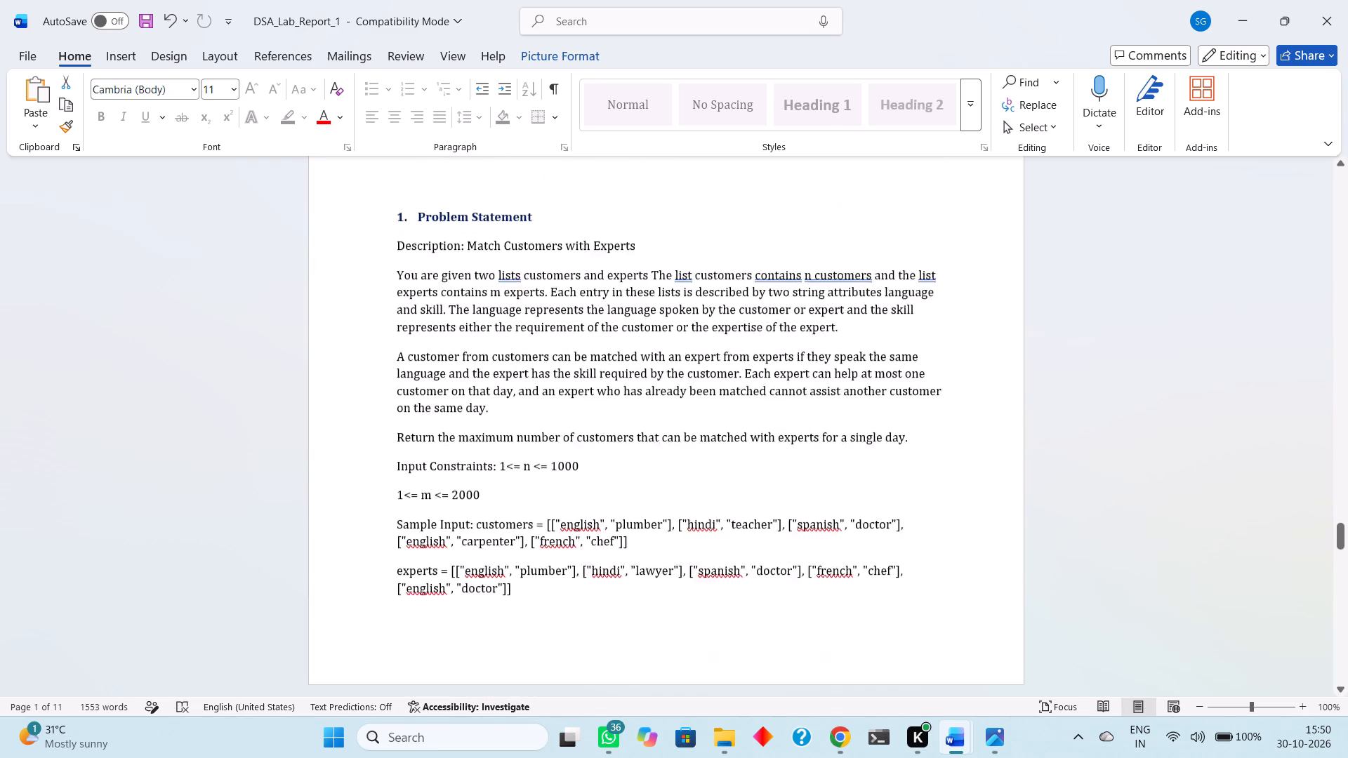
{"action": "scroll", "coordinate": [709, 449], "scroll_direction": "down", "scroll_amount": 18}
{"action": "scroll", "coordinate": [709, 449], "scroll_direction": "down", "scroll_amount": 19}
{"action": "scroll", "coordinate": [707, 447], "scroll_direction": "down", "scroll_amount": 10}
{"action": "scroll", "coordinate": [707, 447], "scroll_direction": "down", "scroll_amount": 13}
Examine the Max Pair Sum in Subarrays output and its time and space complexity conclusion across the page break.
{"action": "scroll", "coordinate": [707, 447], "scroll_direction": "up", "scroll_amount": 6}
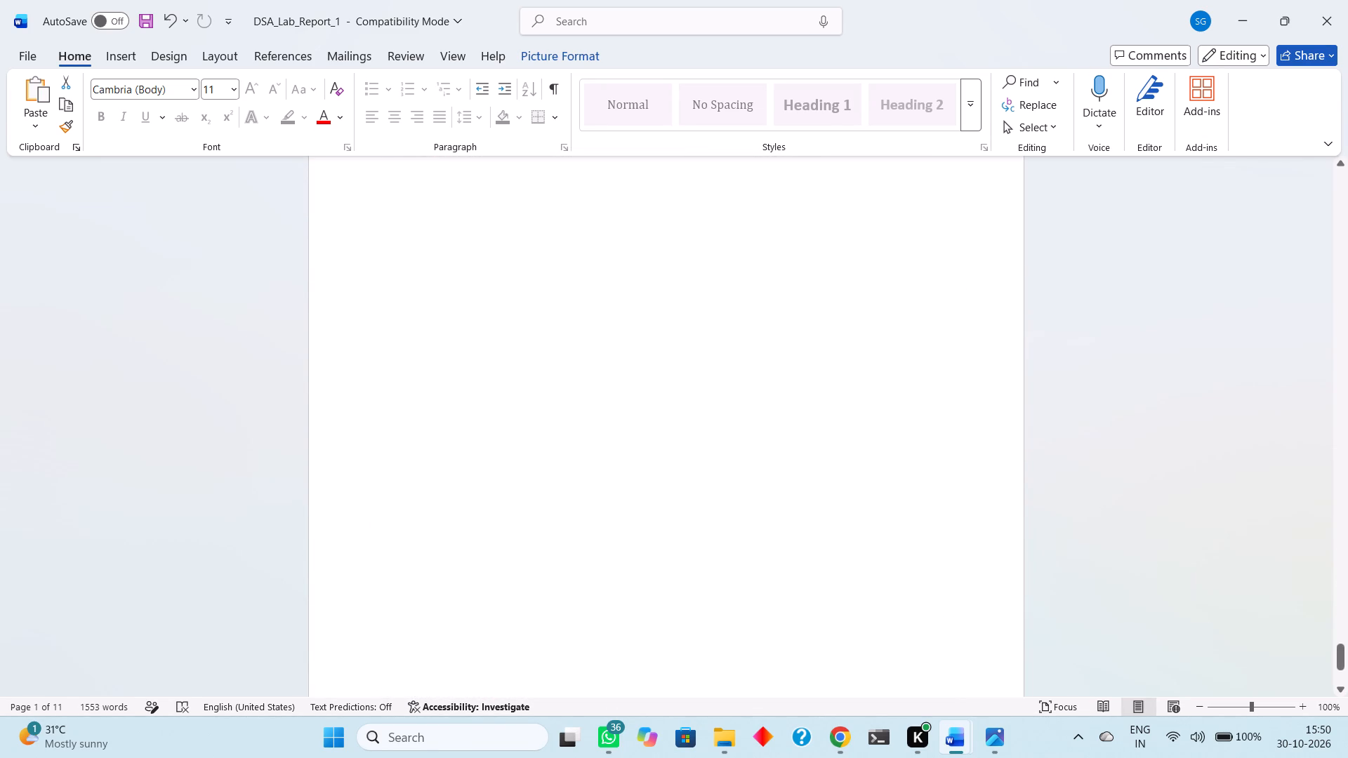
{"action": "scroll", "coordinate": [707, 447], "scroll_direction": "up", "scroll_amount": 20}
{"action": "scroll", "coordinate": [707, 447], "scroll_direction": "up", "scroll_amount": 16}
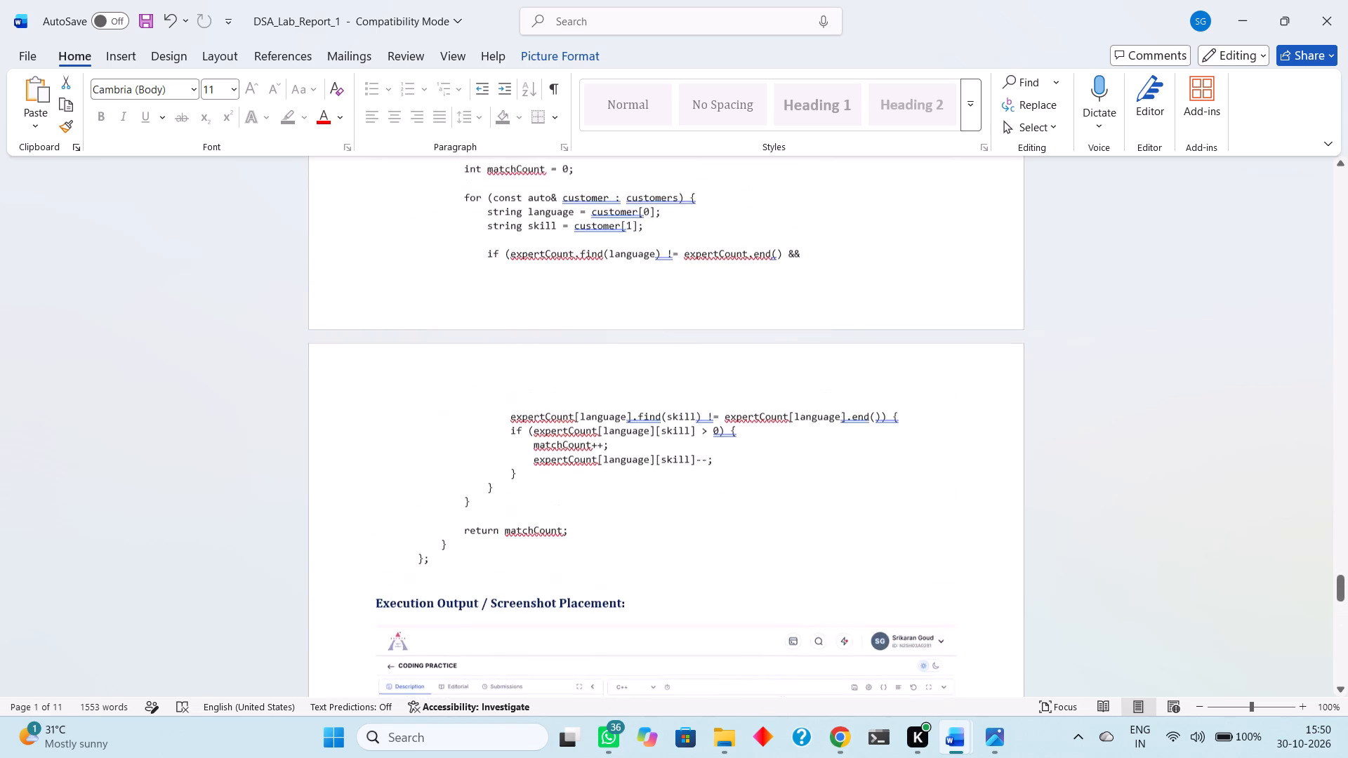
{"action": "scroll", "coordinate": [707, 447], "scroll_direction": "up", "scroll_amount": 20}
{"action": "scroll", "coordinate": [707, 447], "scroll_direction": "up", "scroll_amount": 16}
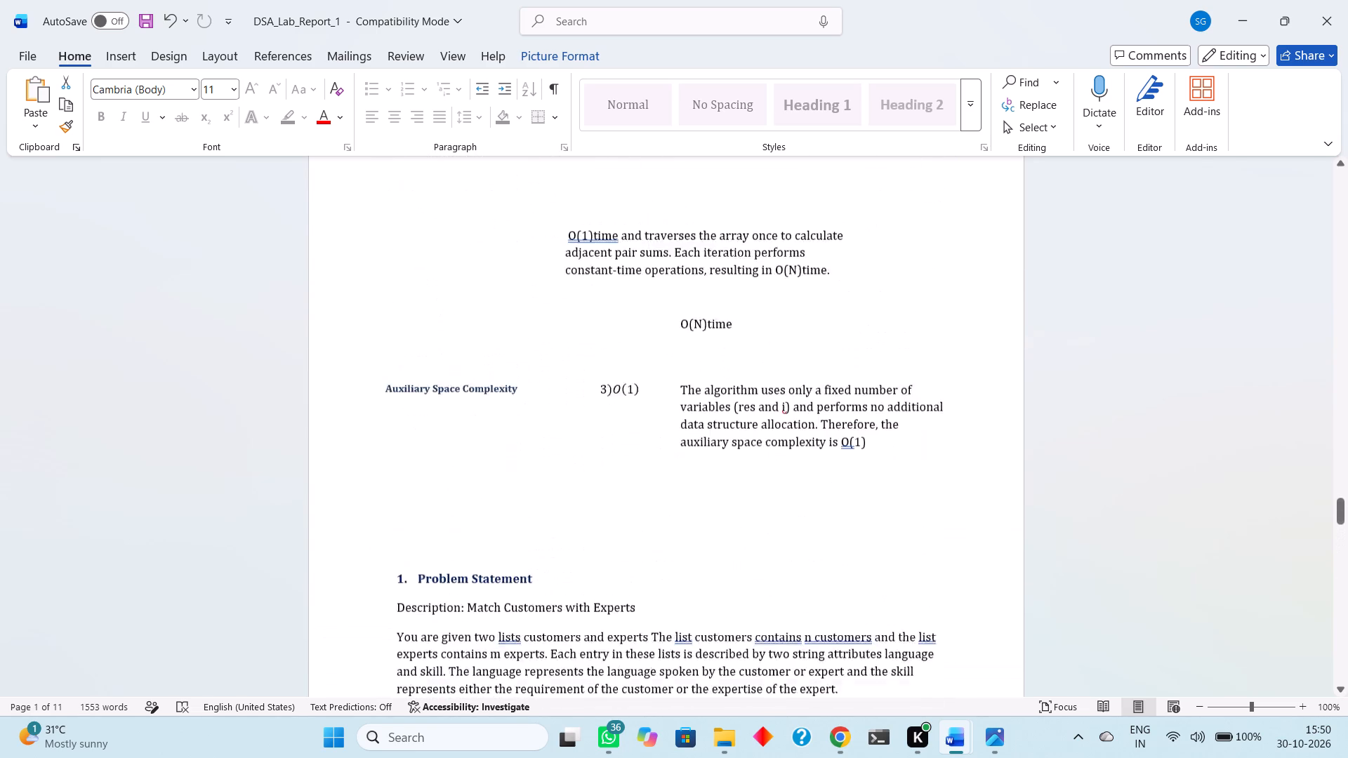
{"action": "scroll", "coordinate": [707, 447], "scroll_direction": "up", "scroll_amount": 6}
{"action": "scroll", "coordinate": [707, 447], "scroll_direction": "down", "scroll_amount": 2}
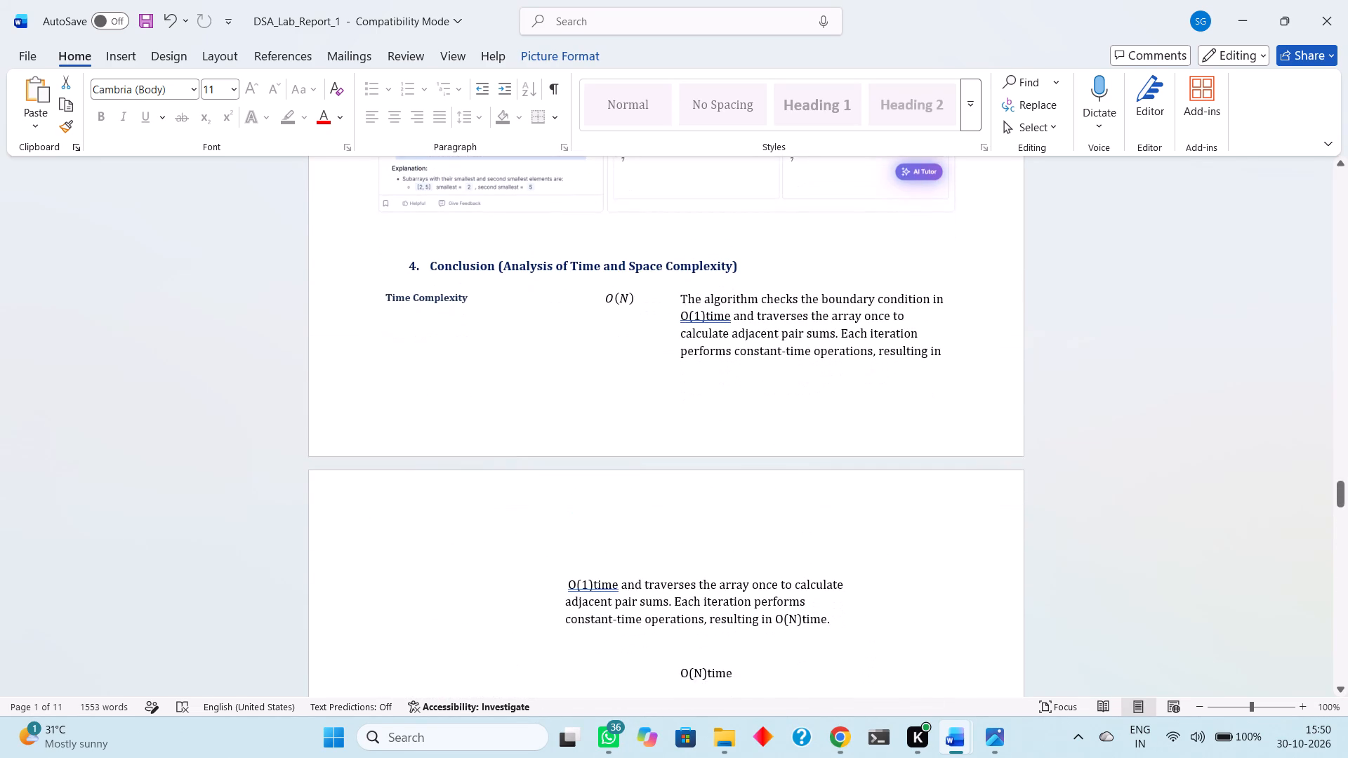
{"action": "scroll", "coordinate": [707, 447], "scroll_direction": "down", "scroll_amount": 2}
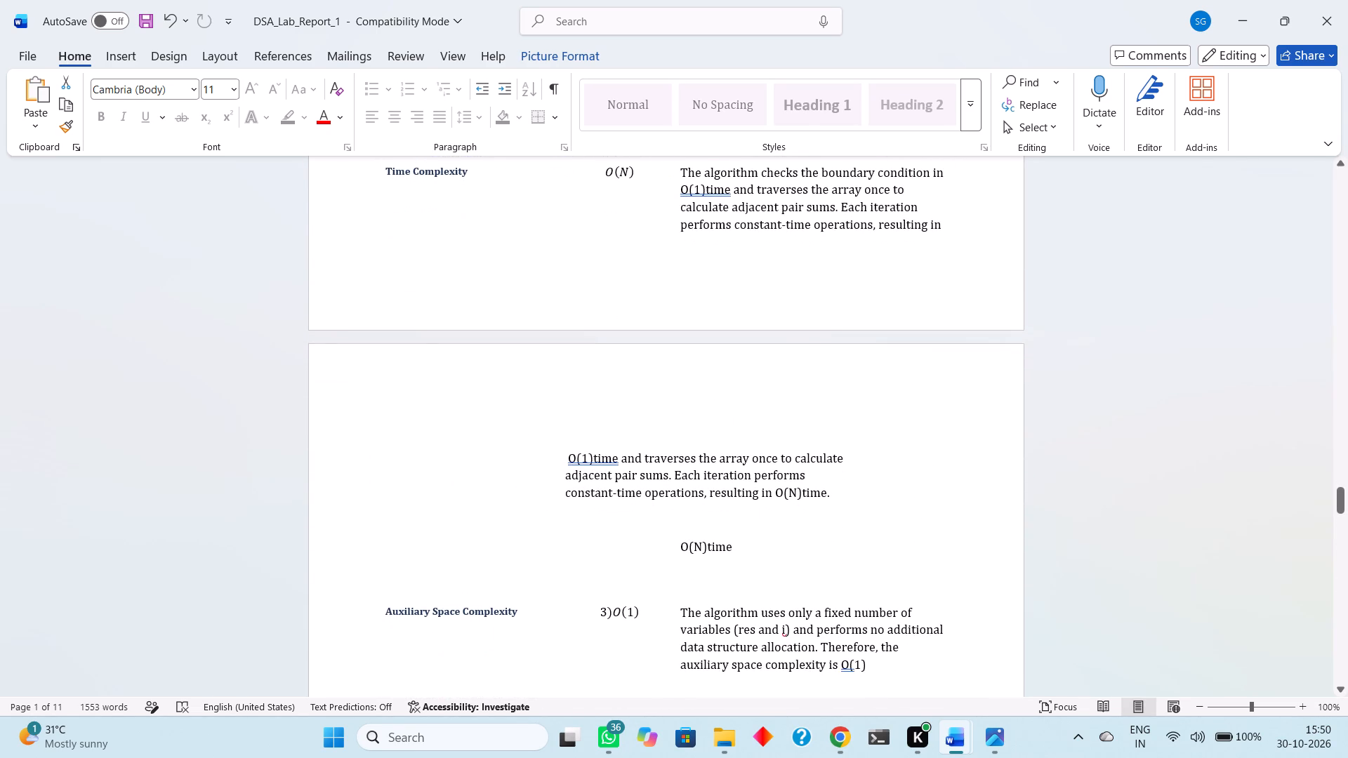
{"action": "scroll", "coordinate": [707, 447], "scroll_direction": "down", "scroll_amount": 1}
{"action": "scroll", "coordinate": [707, 447], "scroll_direction": "up", "scroll_amount": 3}
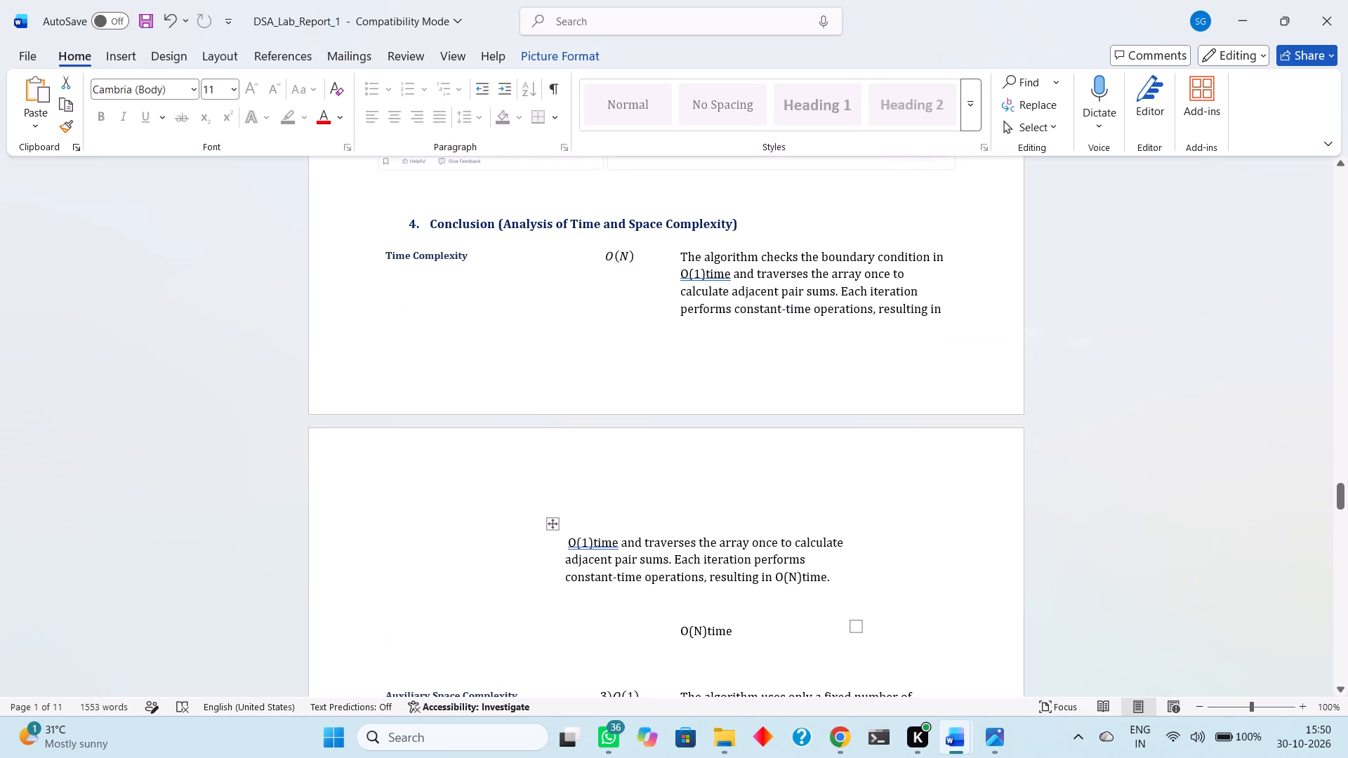
{"action": "scroll", "coordinate": [708, 531], "scroll_direction": "up", "scroll_amount": 15}
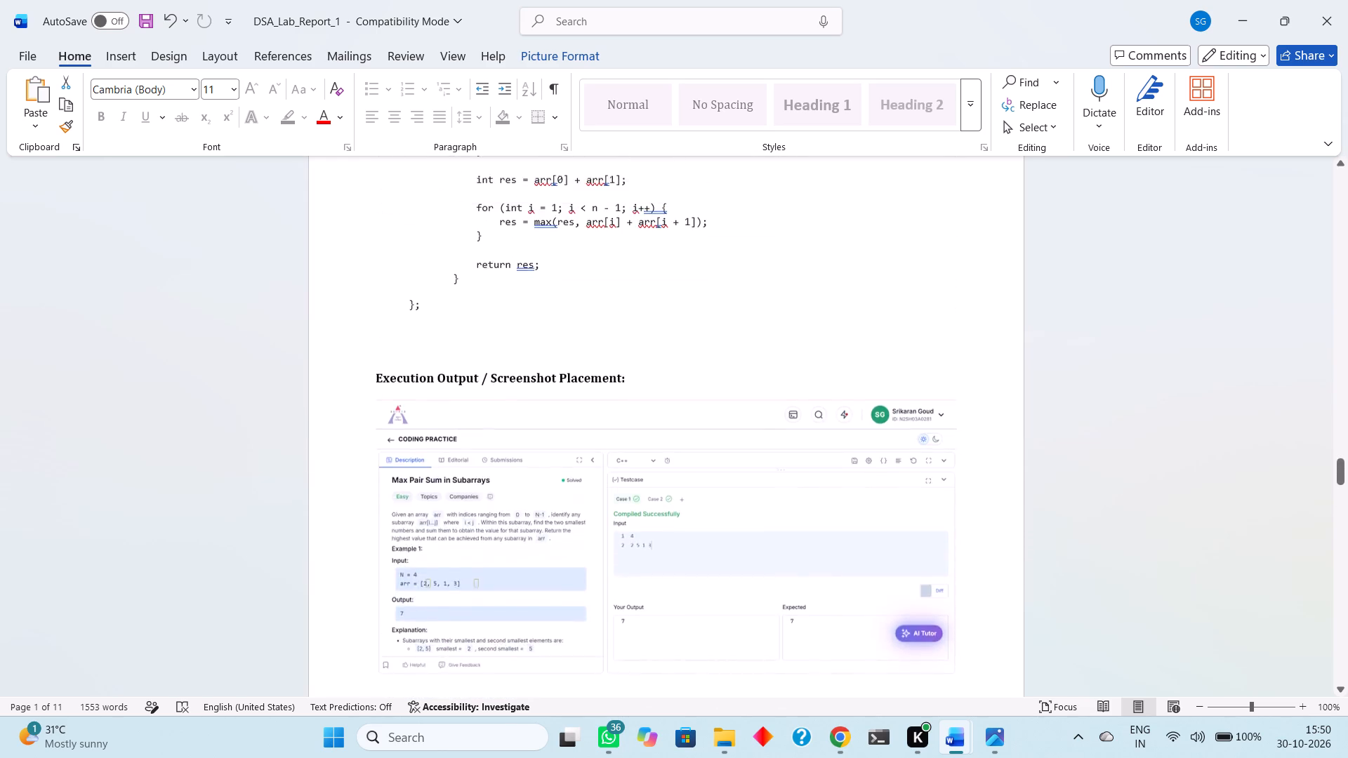
{"action": "scroll", "coordinate": [719, 521], "scroll_direction": "up", "scroll_amount": 11}
{"action": "scroll", "coordinate": [719, 523], "scroll_direction": "down", "scroll_amount": 16}
{"action": "scroll", "coordinate": [720, 528], "scroll_direction": "up", "scroll_amount": 1}
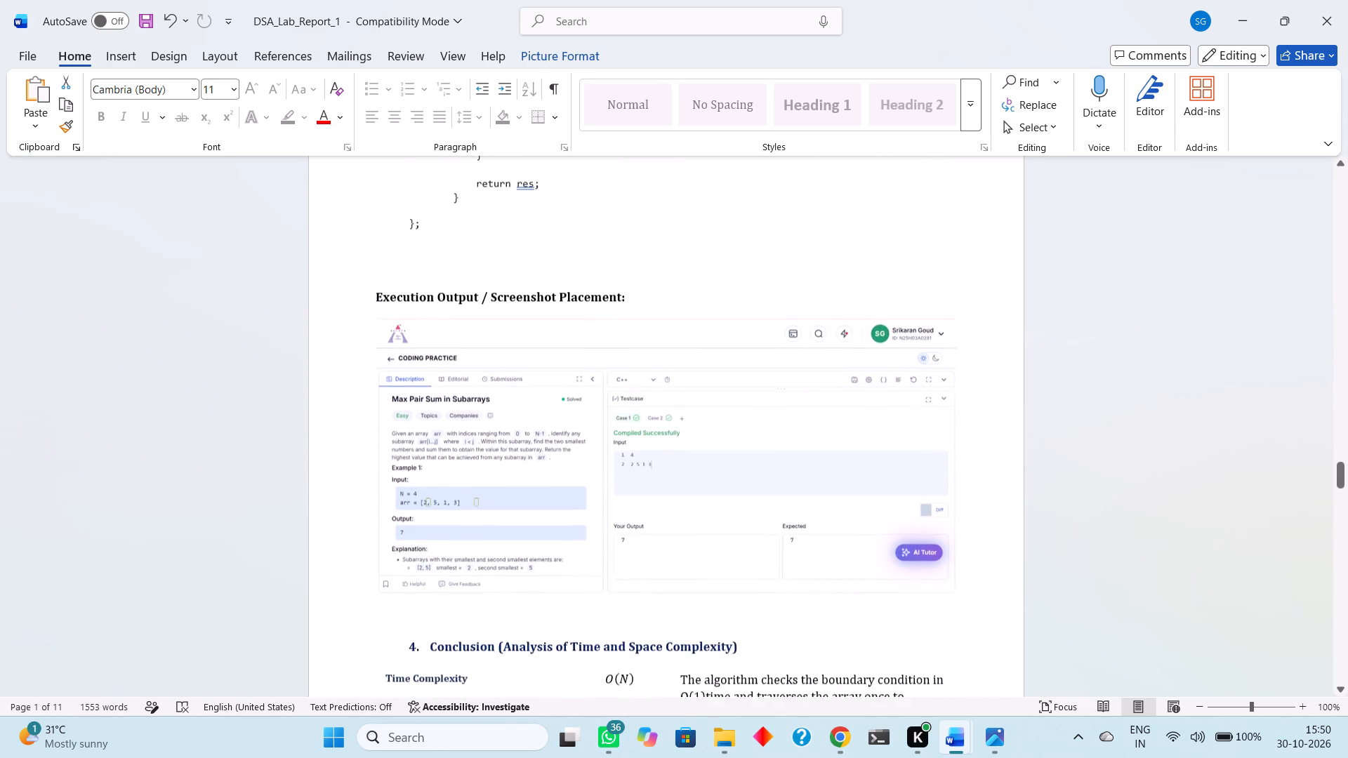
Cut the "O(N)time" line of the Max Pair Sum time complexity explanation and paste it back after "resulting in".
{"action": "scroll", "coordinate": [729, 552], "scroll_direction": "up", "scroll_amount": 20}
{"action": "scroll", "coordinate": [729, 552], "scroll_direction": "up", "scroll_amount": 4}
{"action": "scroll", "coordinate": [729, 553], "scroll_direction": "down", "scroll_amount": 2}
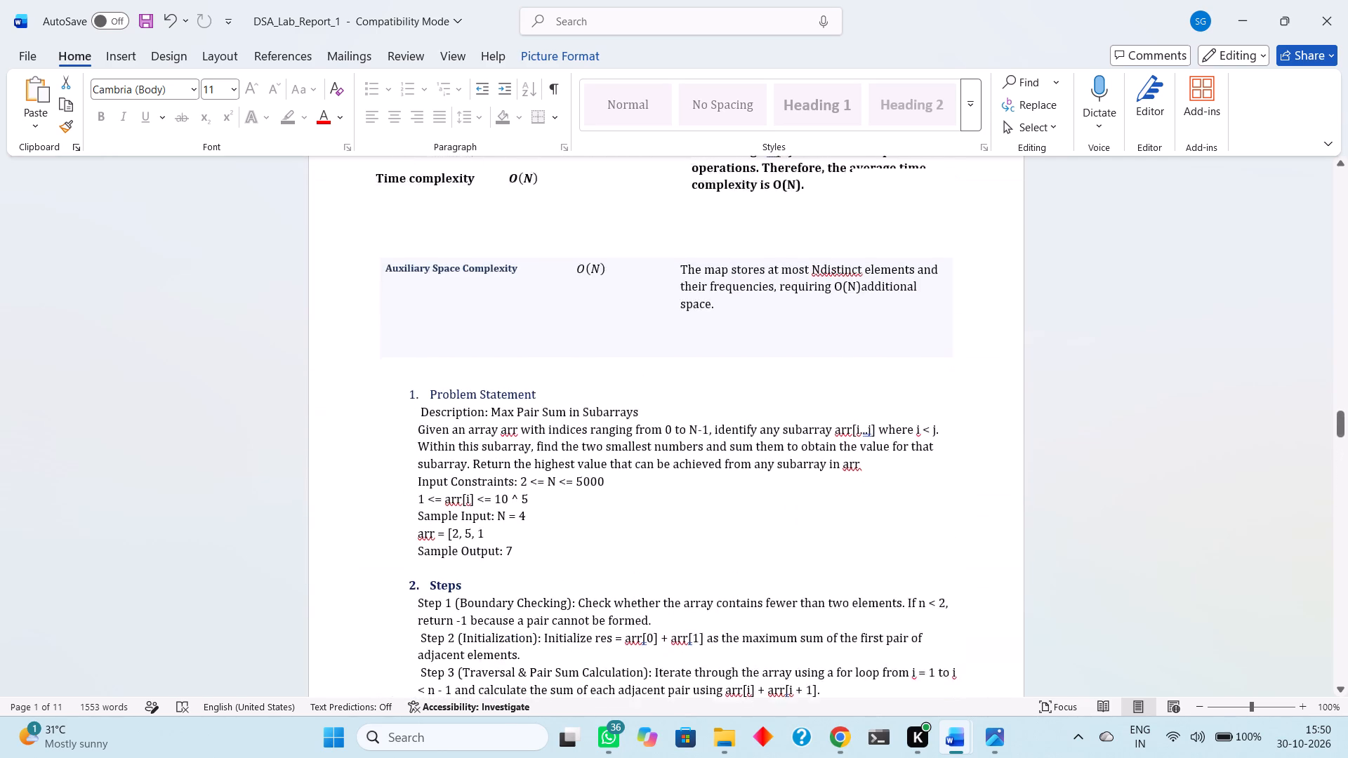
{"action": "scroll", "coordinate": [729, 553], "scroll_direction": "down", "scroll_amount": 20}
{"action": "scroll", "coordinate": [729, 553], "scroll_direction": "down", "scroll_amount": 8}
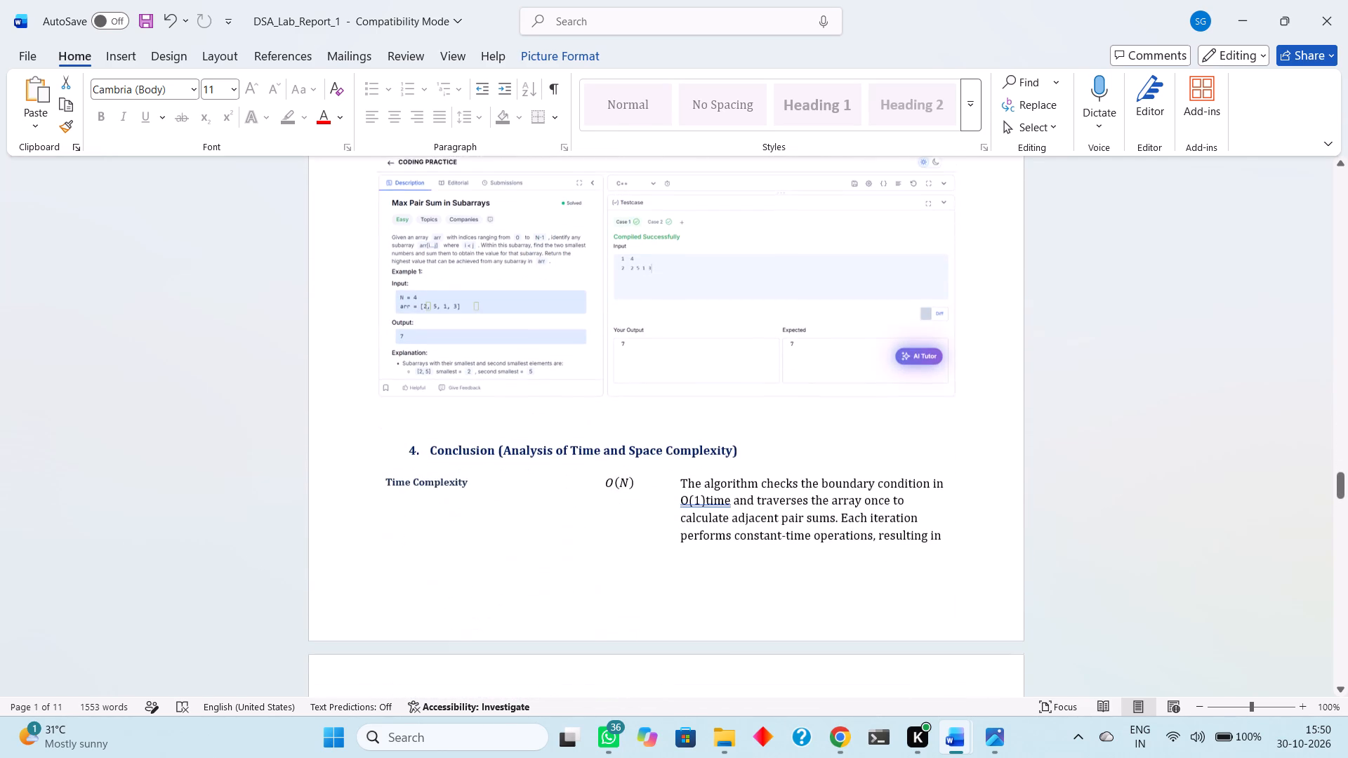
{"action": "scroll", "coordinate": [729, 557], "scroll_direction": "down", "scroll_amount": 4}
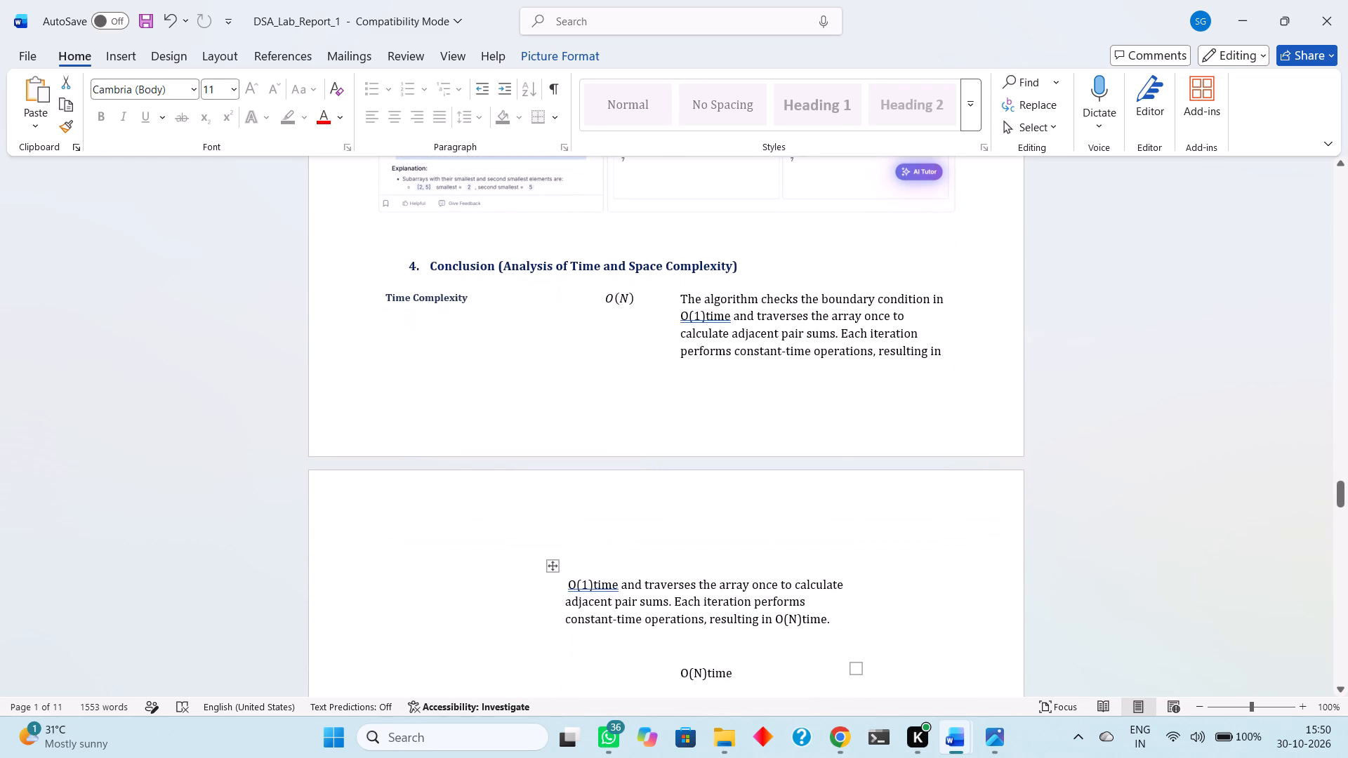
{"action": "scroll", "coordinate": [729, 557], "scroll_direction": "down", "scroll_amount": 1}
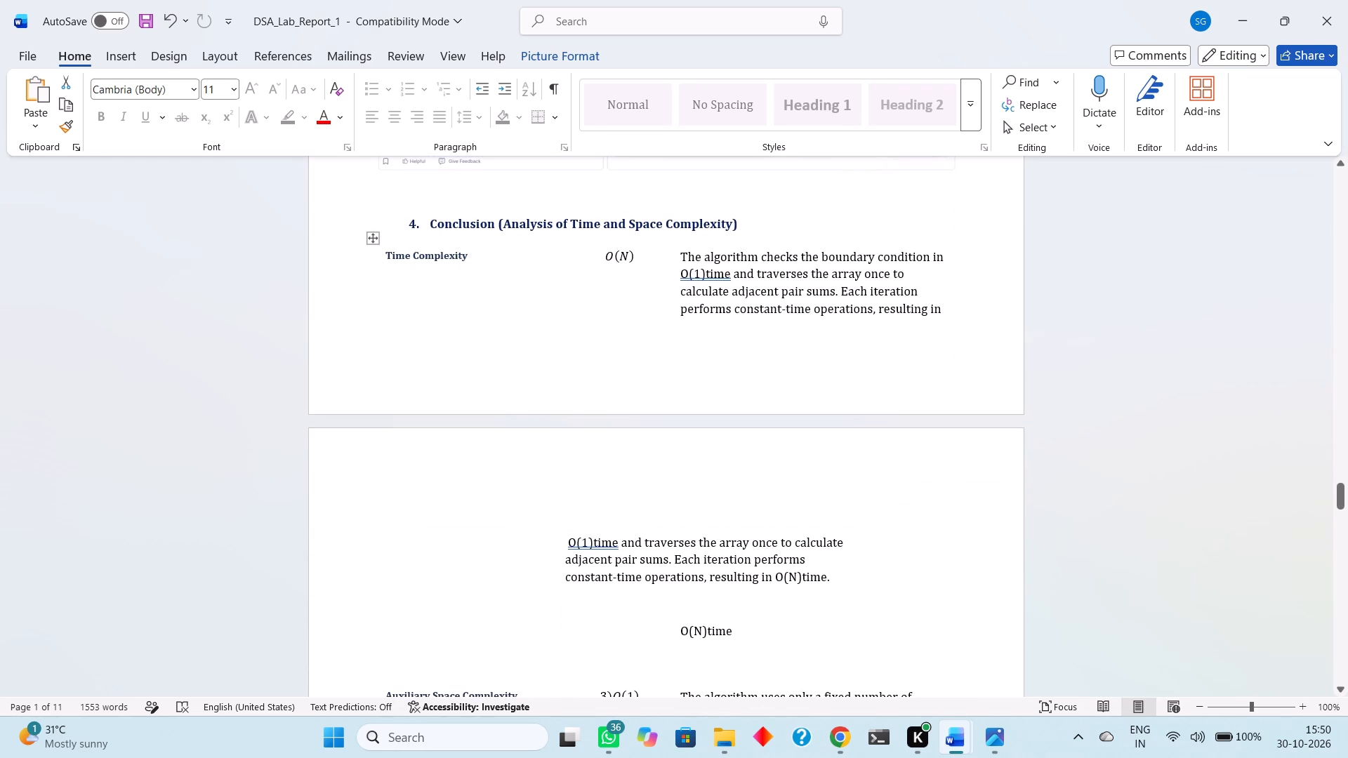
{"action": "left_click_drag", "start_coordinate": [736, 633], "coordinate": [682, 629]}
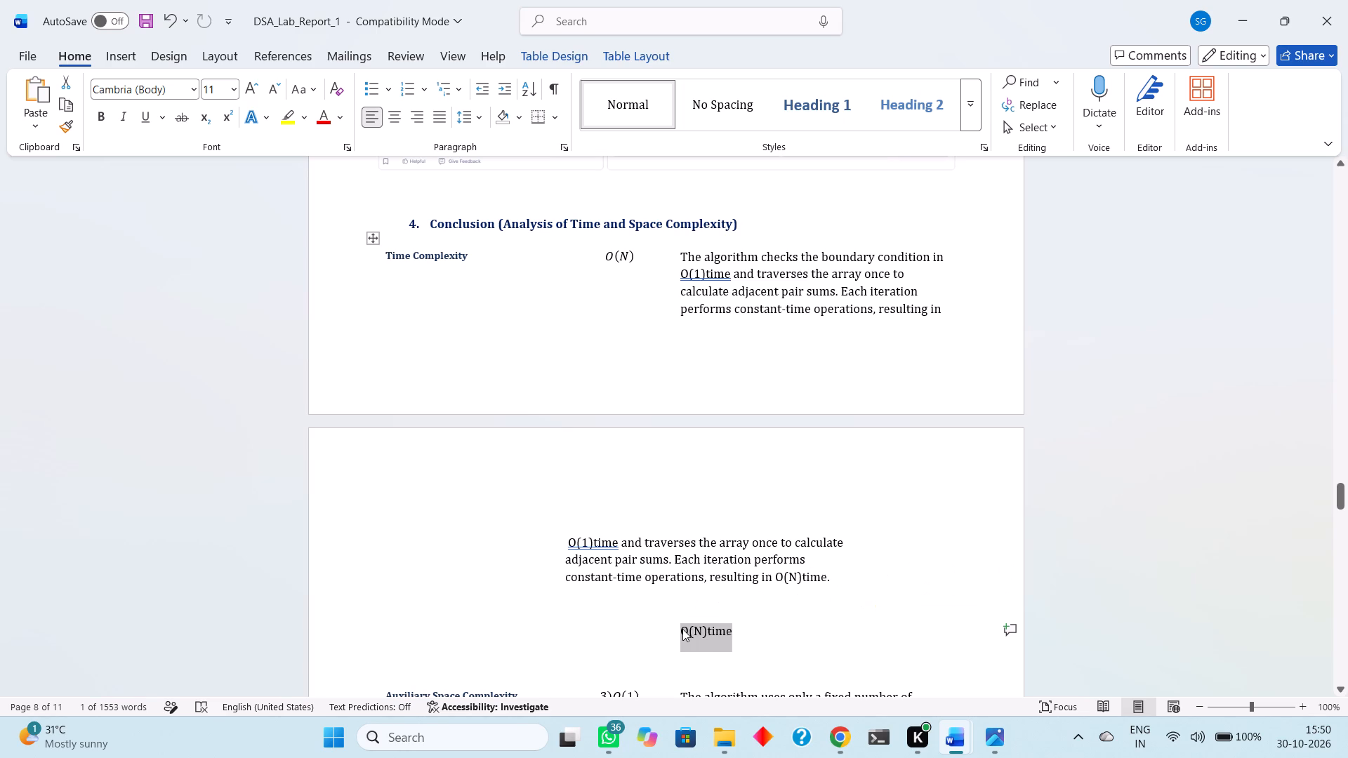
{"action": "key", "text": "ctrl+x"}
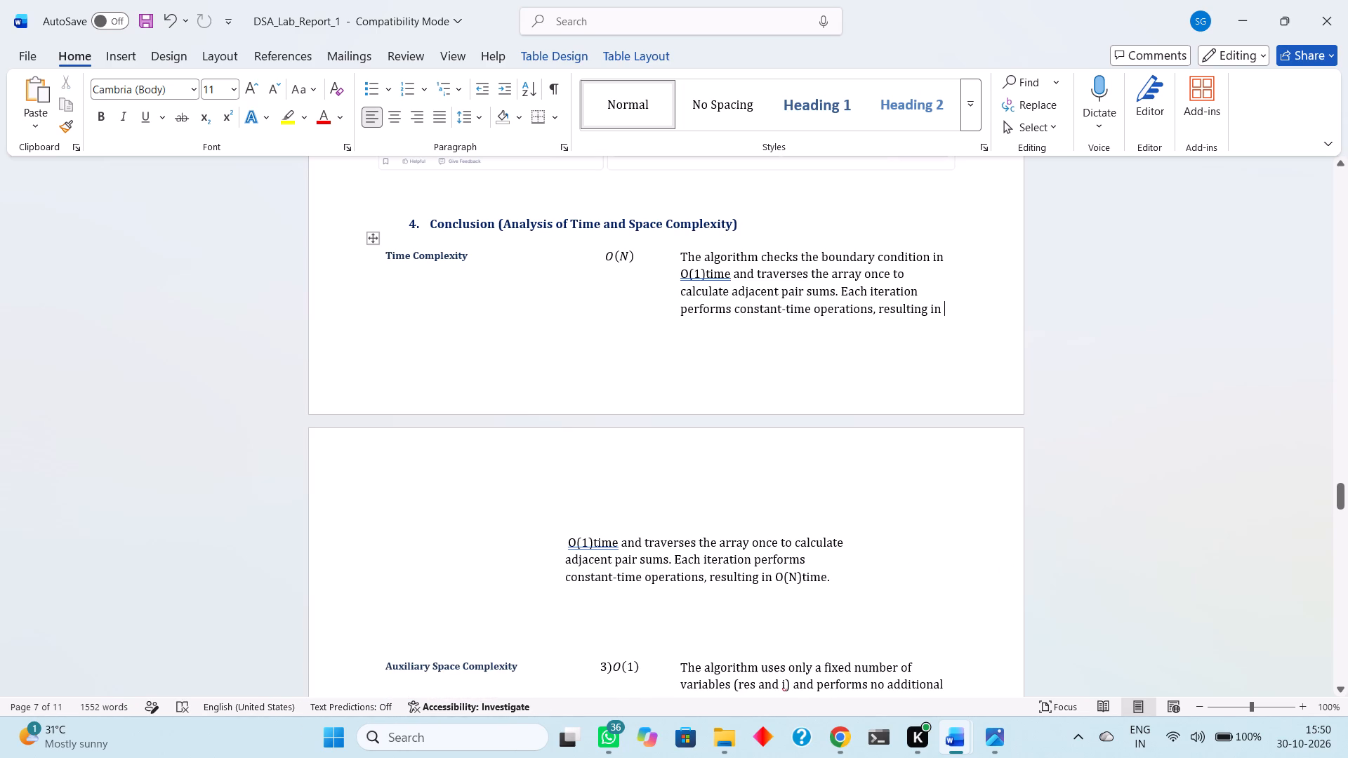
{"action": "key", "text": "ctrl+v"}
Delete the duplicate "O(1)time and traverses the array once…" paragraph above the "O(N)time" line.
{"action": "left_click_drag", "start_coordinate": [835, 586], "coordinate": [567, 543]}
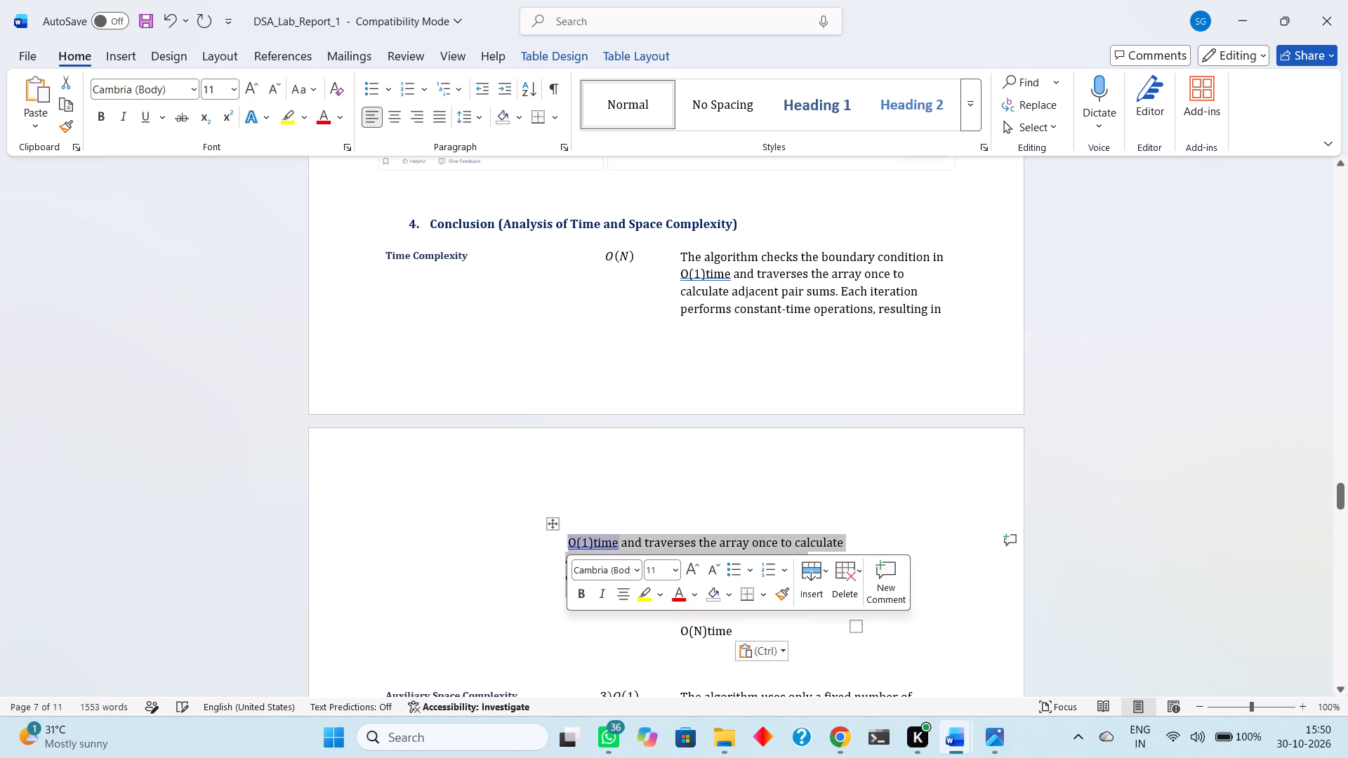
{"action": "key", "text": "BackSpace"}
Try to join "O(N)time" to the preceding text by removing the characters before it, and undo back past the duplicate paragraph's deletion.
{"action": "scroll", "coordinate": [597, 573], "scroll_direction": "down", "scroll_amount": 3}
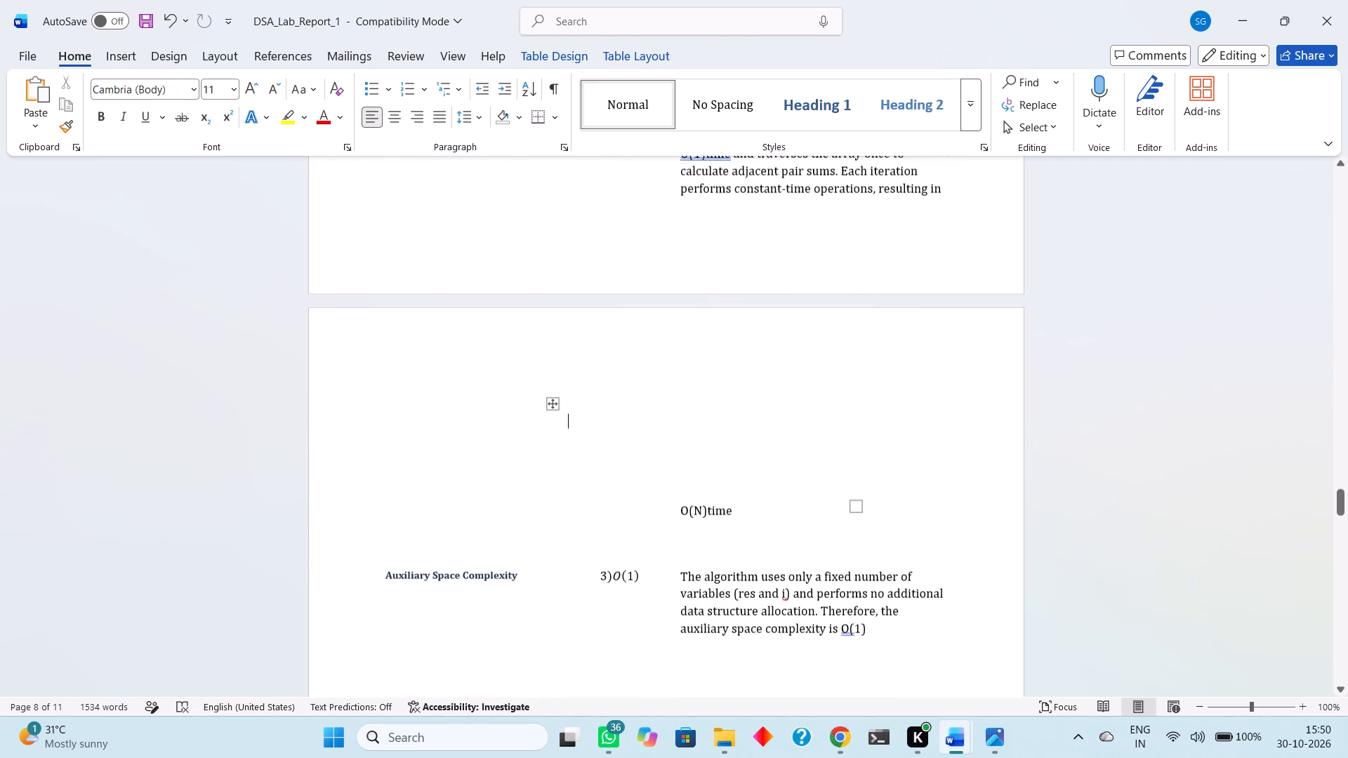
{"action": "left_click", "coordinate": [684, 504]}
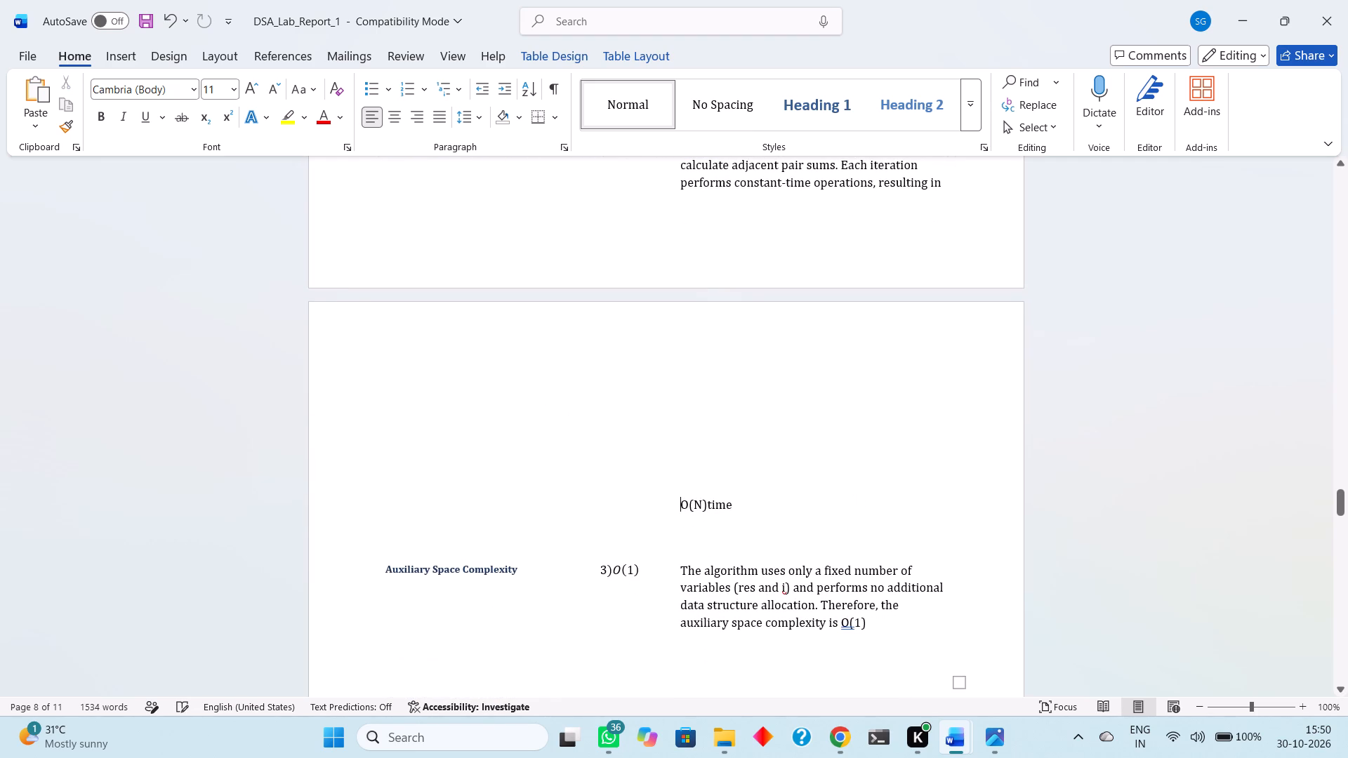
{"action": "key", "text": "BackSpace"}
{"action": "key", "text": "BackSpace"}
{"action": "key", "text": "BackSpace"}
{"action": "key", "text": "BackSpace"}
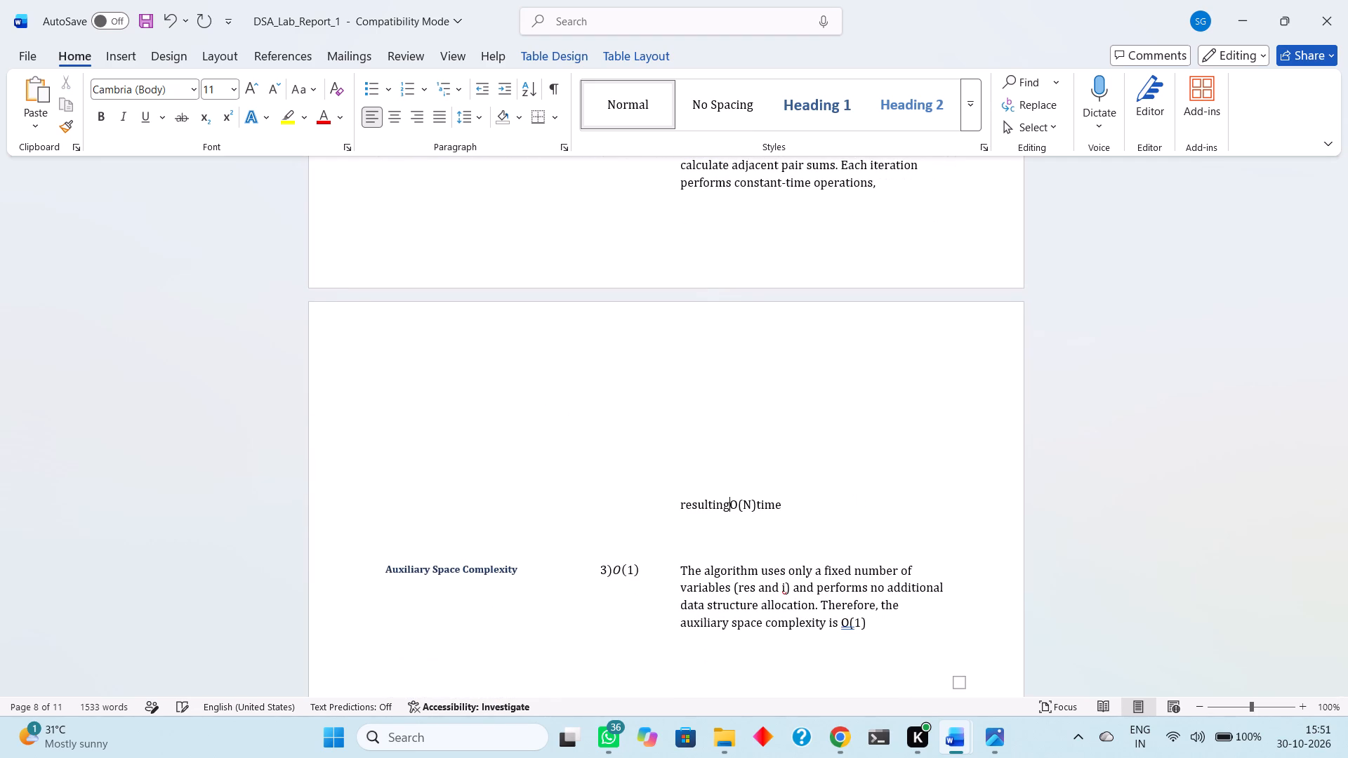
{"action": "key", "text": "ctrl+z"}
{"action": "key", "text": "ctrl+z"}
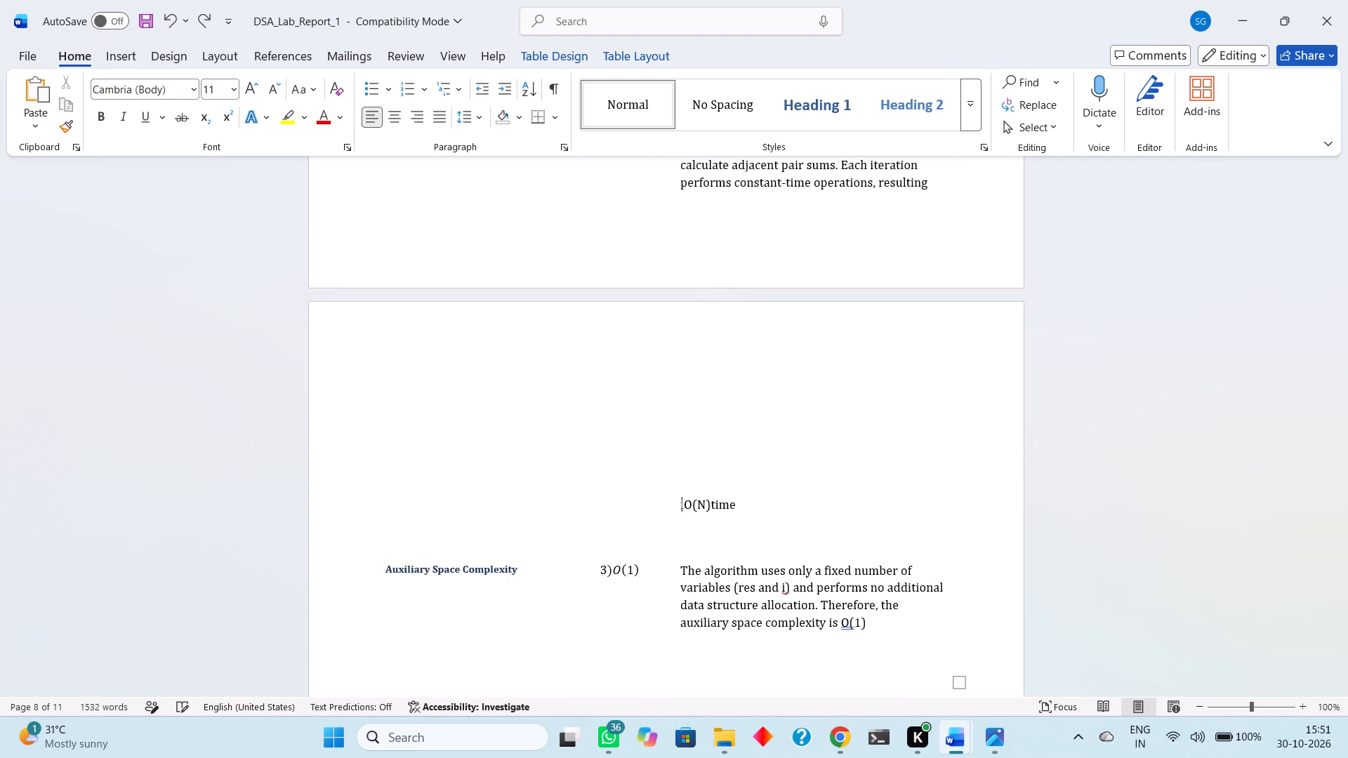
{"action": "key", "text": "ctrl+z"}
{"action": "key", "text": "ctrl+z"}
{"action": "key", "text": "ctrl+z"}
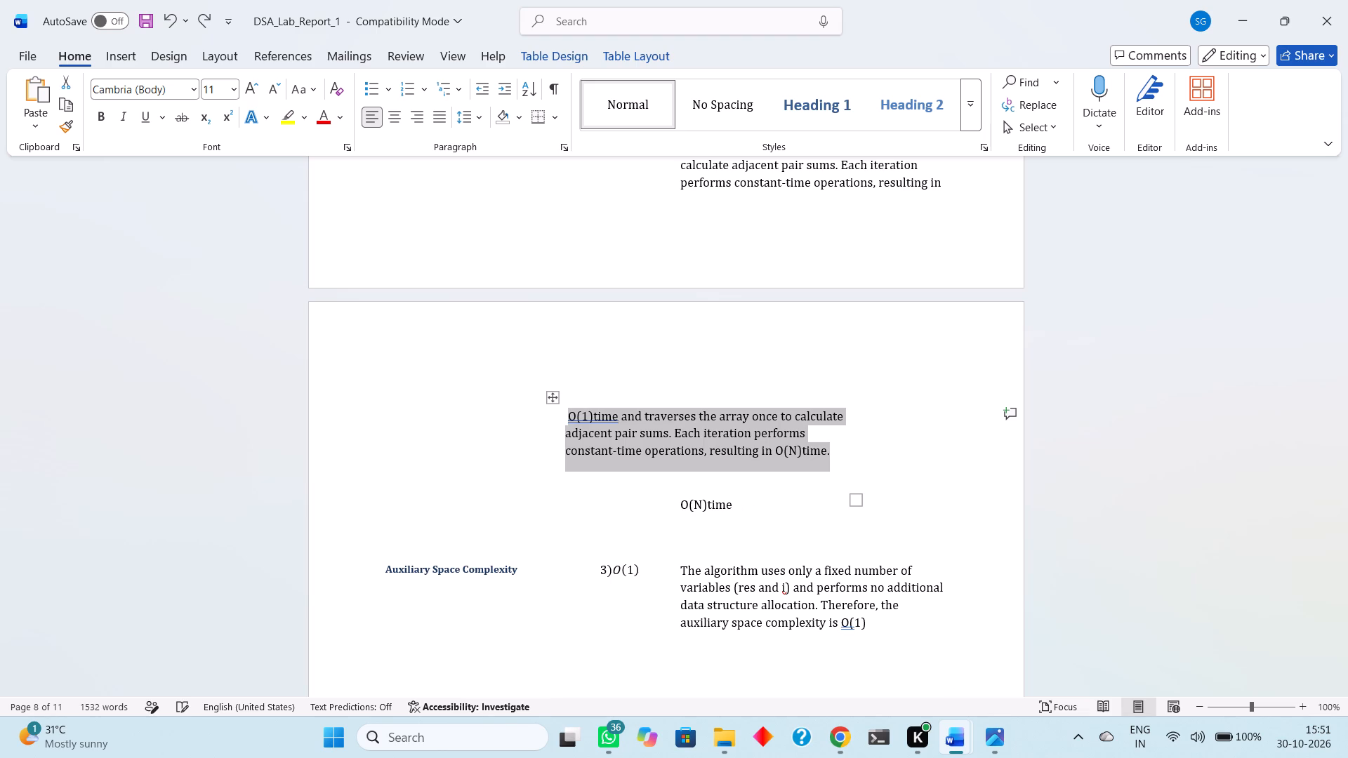
Delete the selected duplicate "O(1)time and traverses the array once…" paragraph above the "O(N)time" line.
{"action": "key", "text": "BackSpace"}
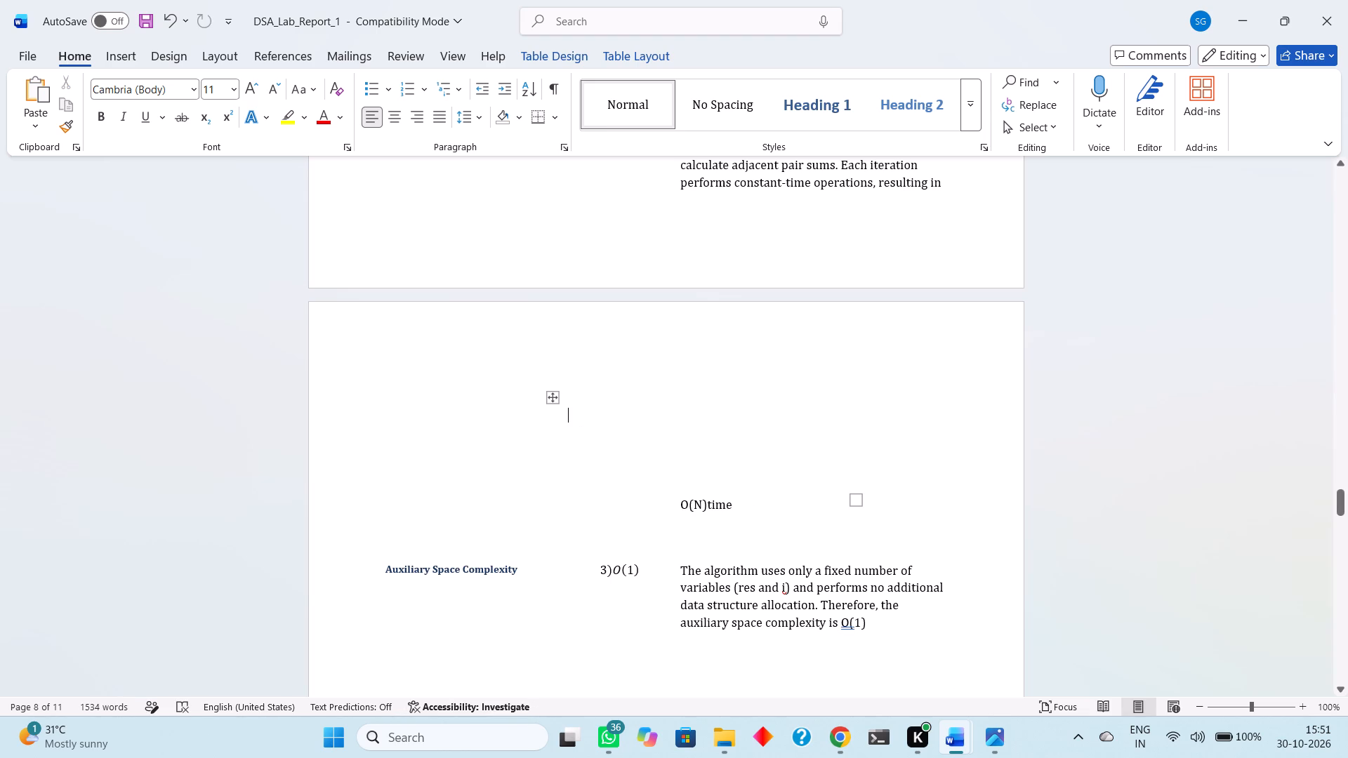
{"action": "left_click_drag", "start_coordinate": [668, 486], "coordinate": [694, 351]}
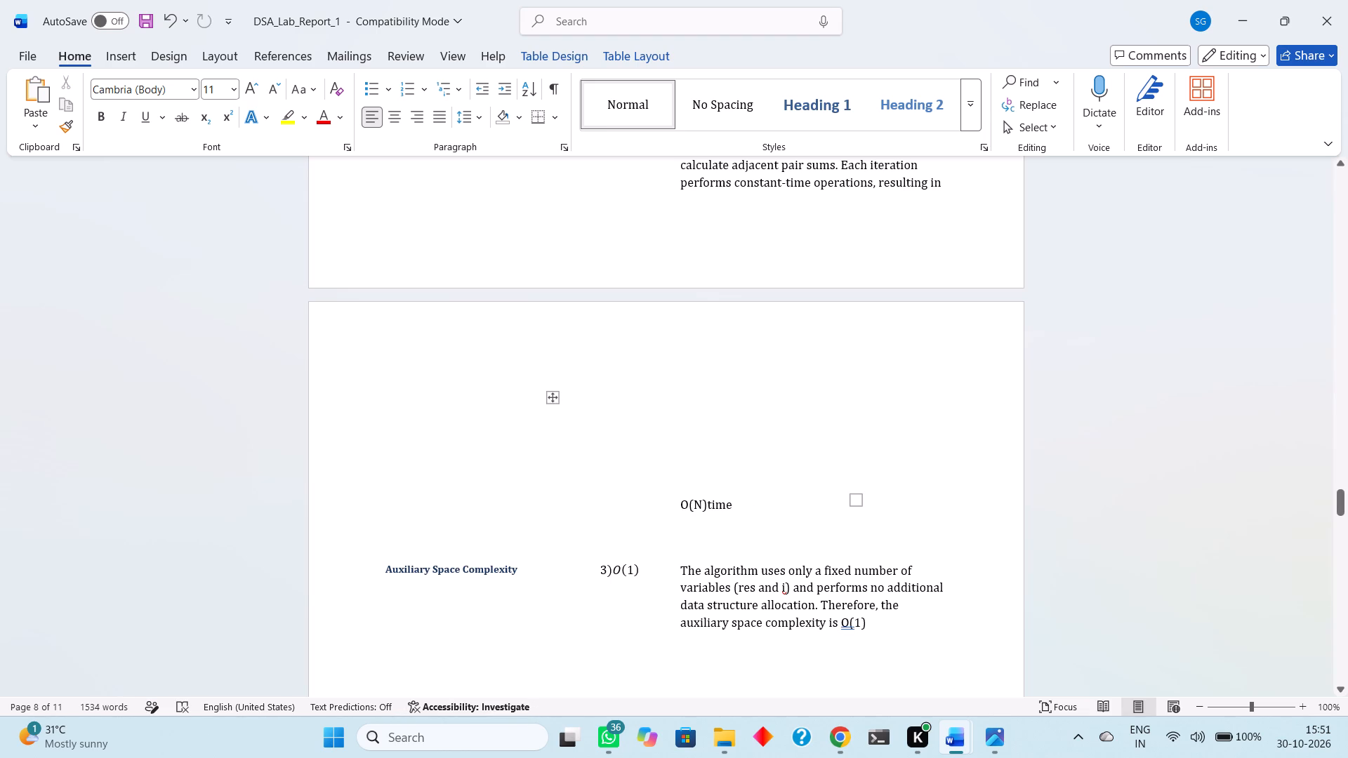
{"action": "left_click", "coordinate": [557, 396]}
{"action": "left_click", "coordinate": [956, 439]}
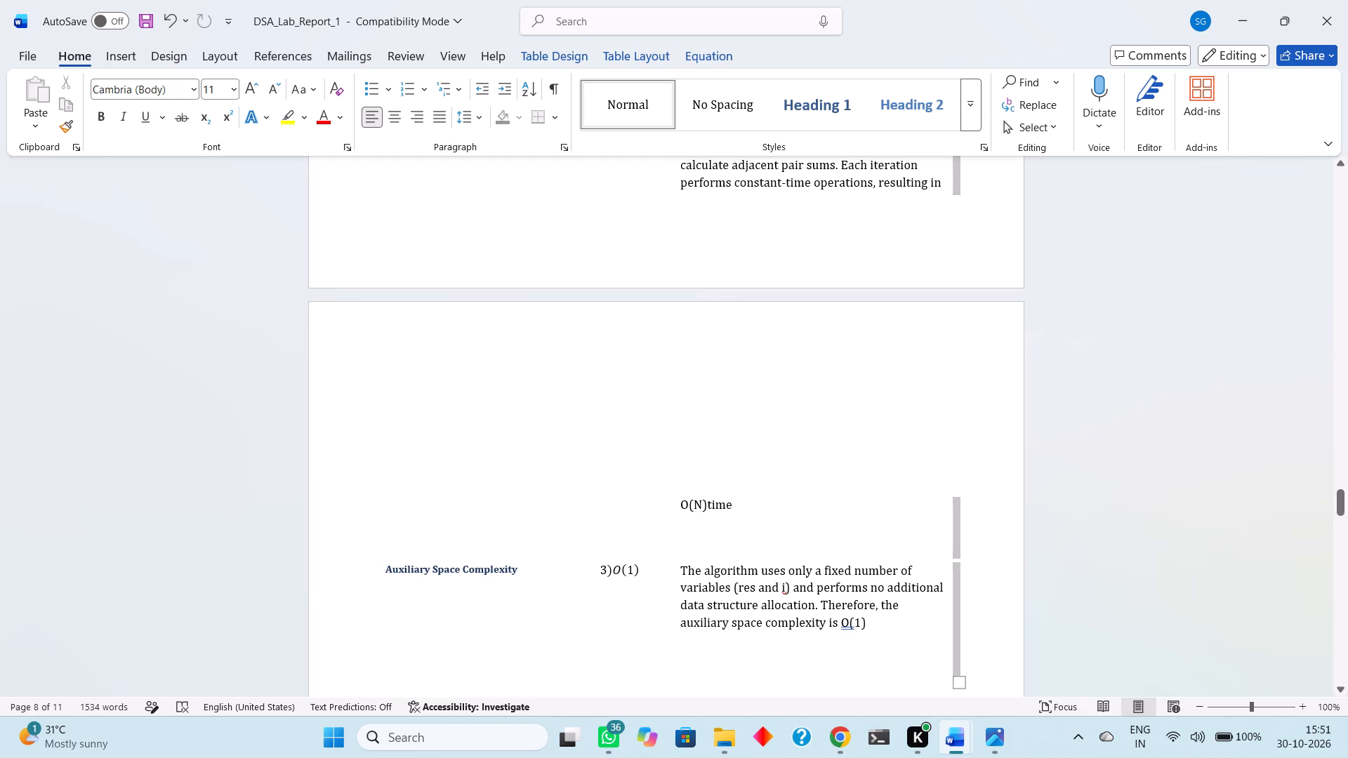
Cut the "O(N)time" line from the end of the Max Pair Sum time complexity explanation.
{"action": "left_click_drag", "start_coordinate": [734, 503], "coordinate": [682, 503]}
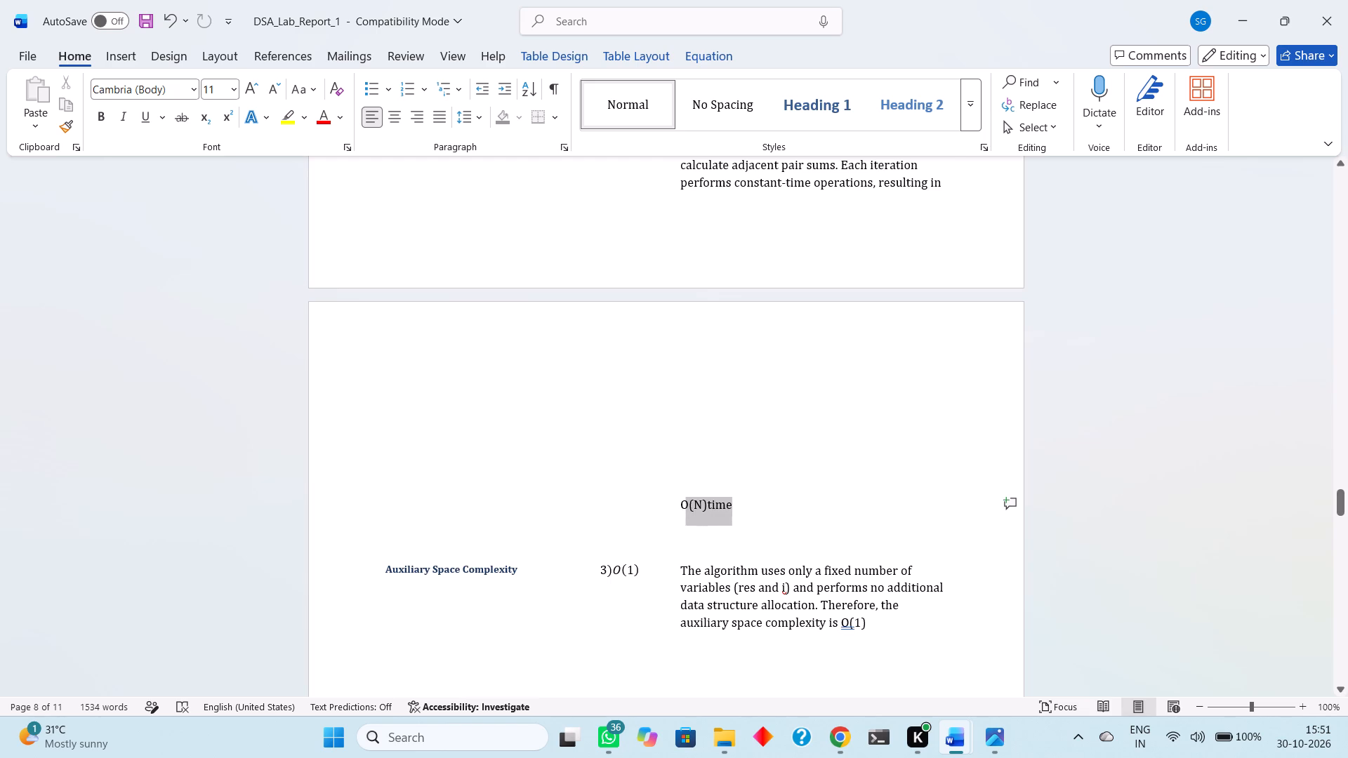
{"action": "left_click_drag", "start_coordinate": [682, 503], "coordinate": [682, 503]}
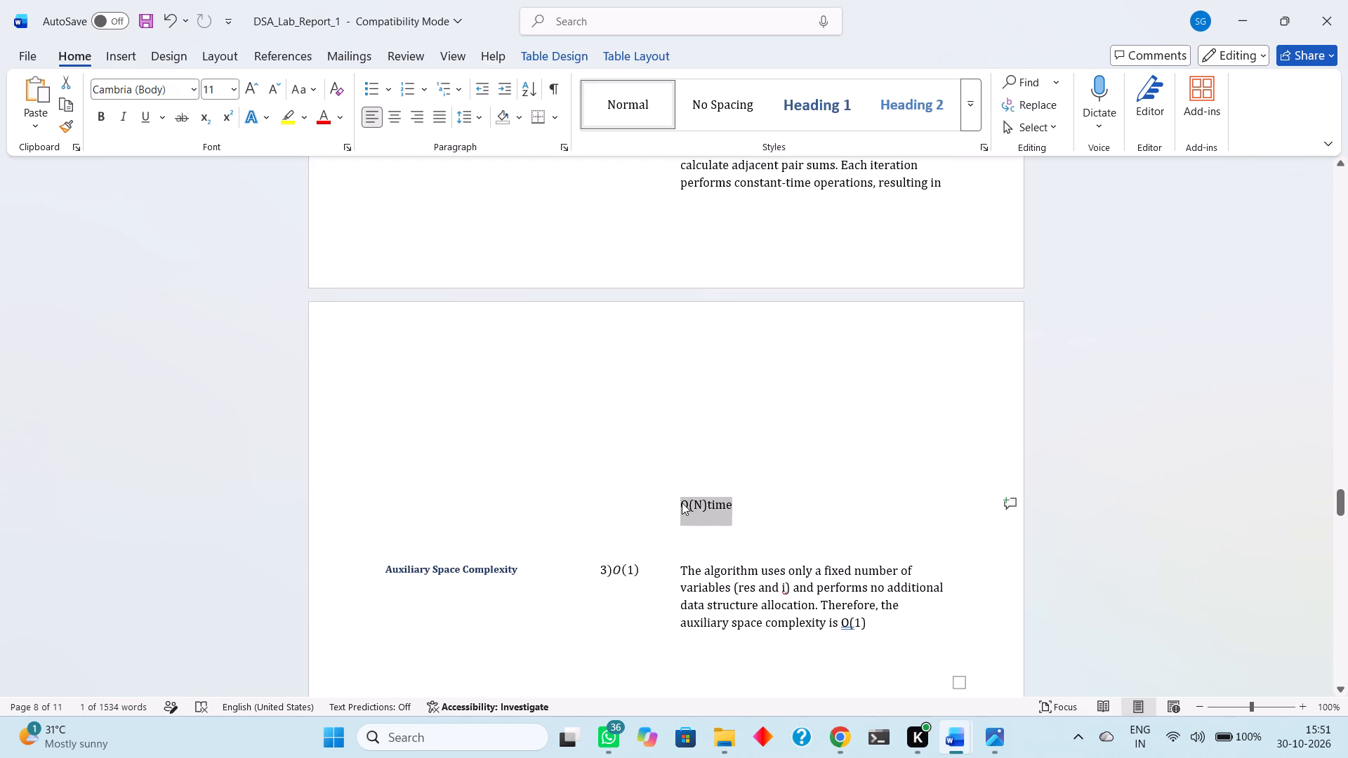
{"action": "key", "text": "ctrl+x"}
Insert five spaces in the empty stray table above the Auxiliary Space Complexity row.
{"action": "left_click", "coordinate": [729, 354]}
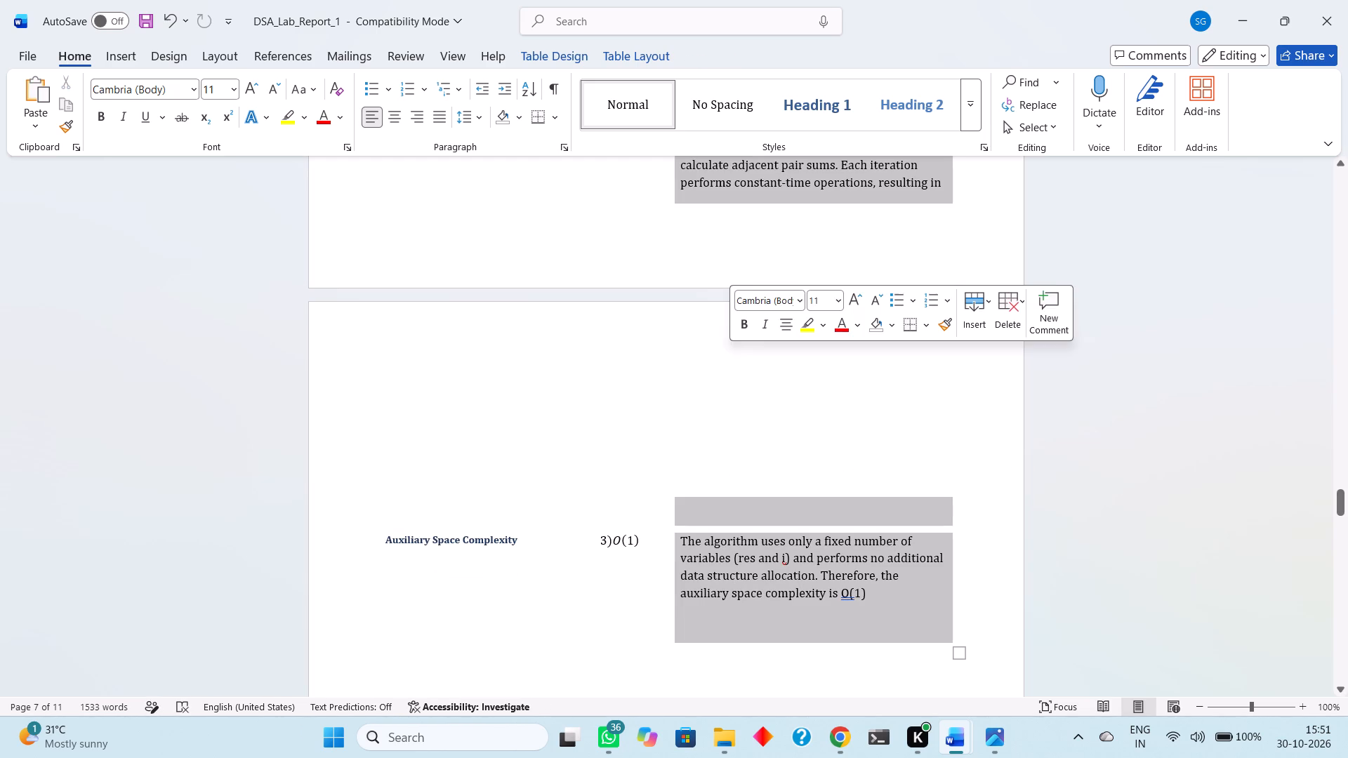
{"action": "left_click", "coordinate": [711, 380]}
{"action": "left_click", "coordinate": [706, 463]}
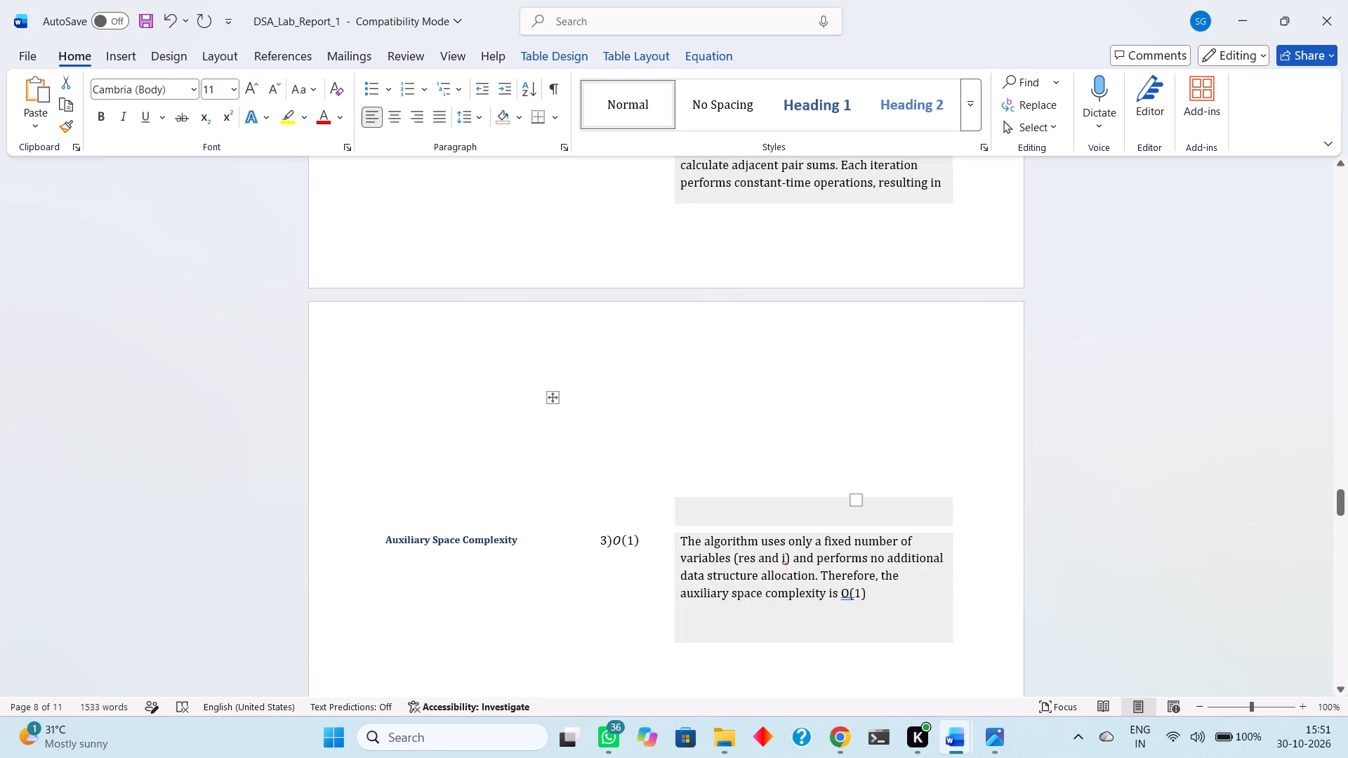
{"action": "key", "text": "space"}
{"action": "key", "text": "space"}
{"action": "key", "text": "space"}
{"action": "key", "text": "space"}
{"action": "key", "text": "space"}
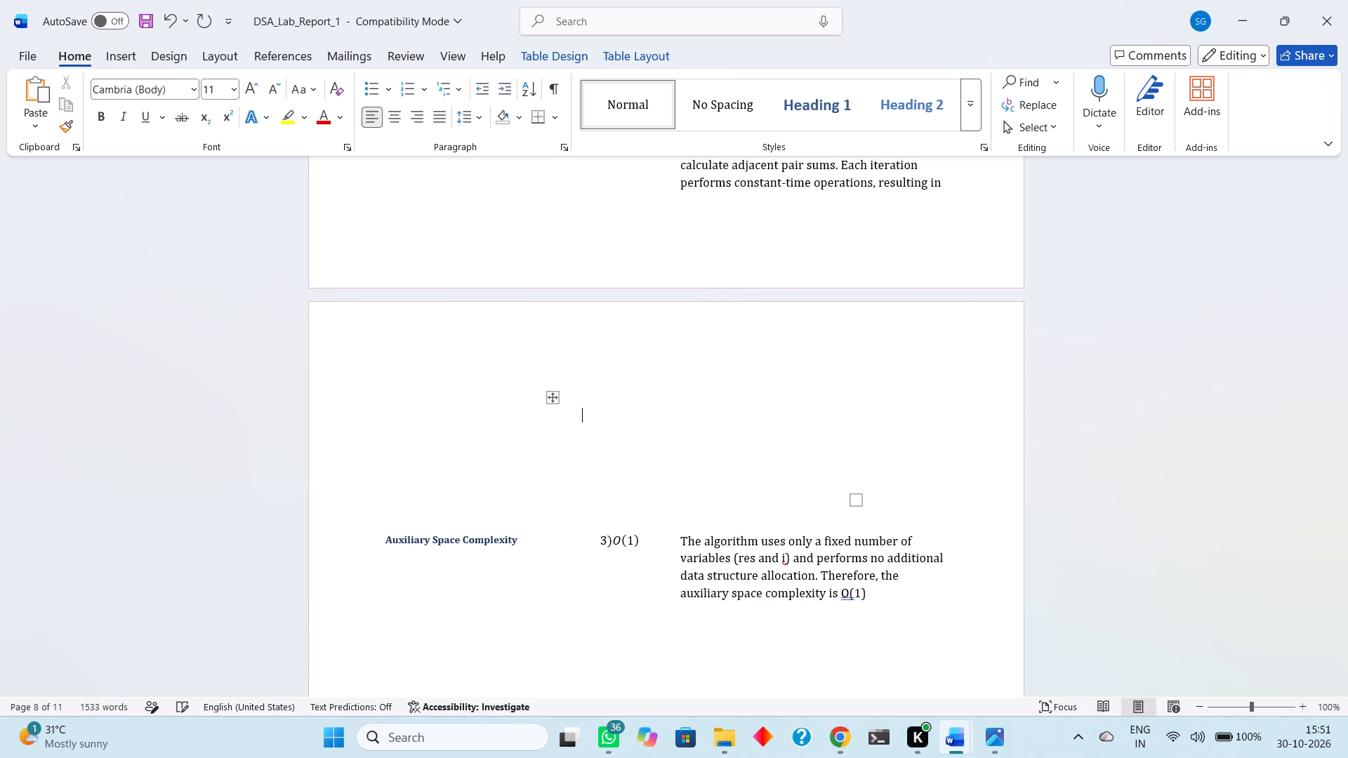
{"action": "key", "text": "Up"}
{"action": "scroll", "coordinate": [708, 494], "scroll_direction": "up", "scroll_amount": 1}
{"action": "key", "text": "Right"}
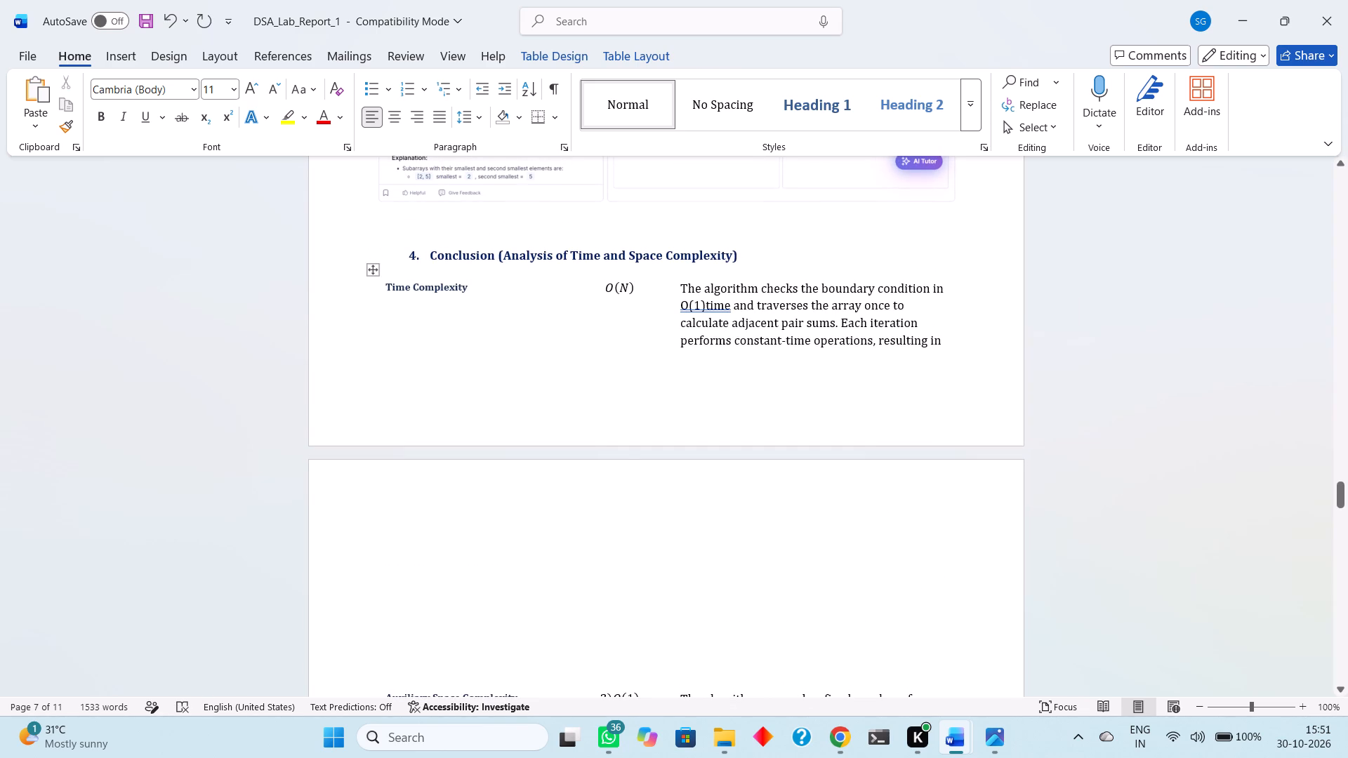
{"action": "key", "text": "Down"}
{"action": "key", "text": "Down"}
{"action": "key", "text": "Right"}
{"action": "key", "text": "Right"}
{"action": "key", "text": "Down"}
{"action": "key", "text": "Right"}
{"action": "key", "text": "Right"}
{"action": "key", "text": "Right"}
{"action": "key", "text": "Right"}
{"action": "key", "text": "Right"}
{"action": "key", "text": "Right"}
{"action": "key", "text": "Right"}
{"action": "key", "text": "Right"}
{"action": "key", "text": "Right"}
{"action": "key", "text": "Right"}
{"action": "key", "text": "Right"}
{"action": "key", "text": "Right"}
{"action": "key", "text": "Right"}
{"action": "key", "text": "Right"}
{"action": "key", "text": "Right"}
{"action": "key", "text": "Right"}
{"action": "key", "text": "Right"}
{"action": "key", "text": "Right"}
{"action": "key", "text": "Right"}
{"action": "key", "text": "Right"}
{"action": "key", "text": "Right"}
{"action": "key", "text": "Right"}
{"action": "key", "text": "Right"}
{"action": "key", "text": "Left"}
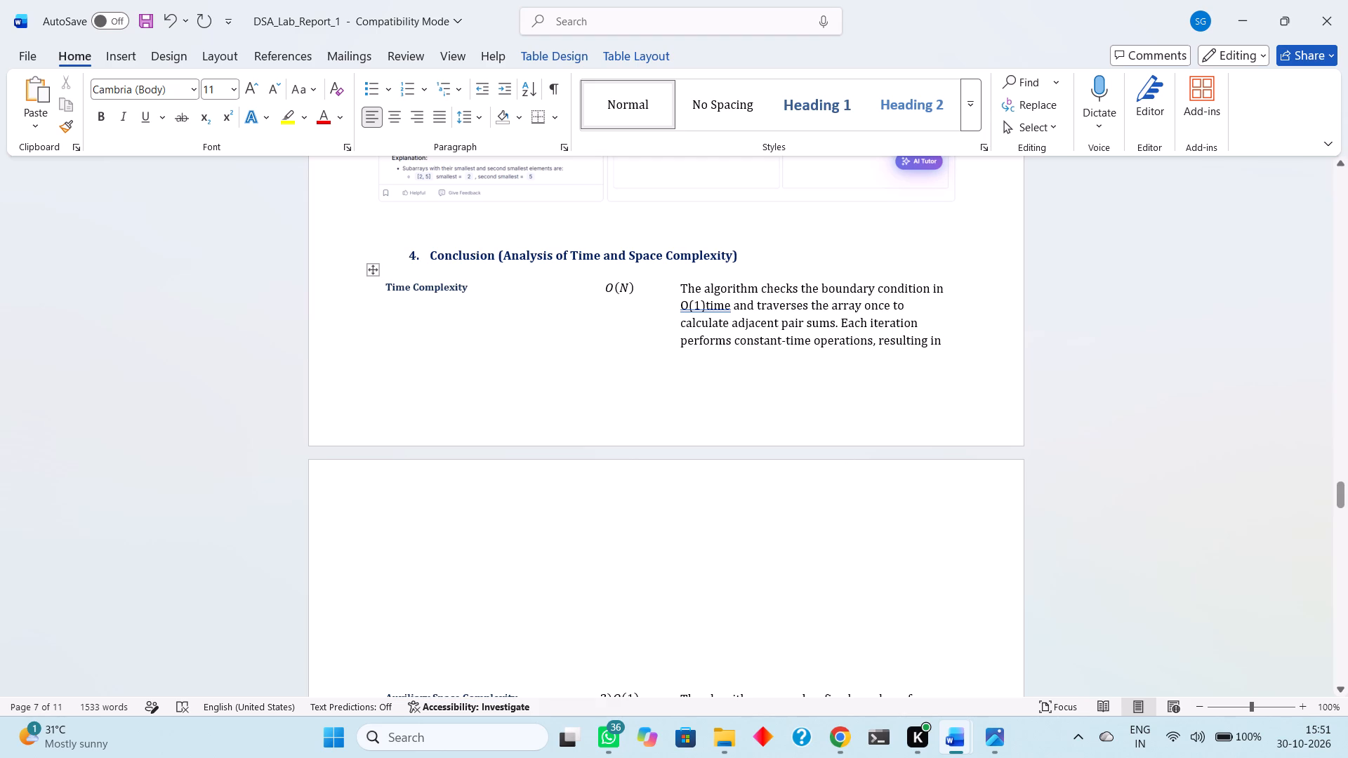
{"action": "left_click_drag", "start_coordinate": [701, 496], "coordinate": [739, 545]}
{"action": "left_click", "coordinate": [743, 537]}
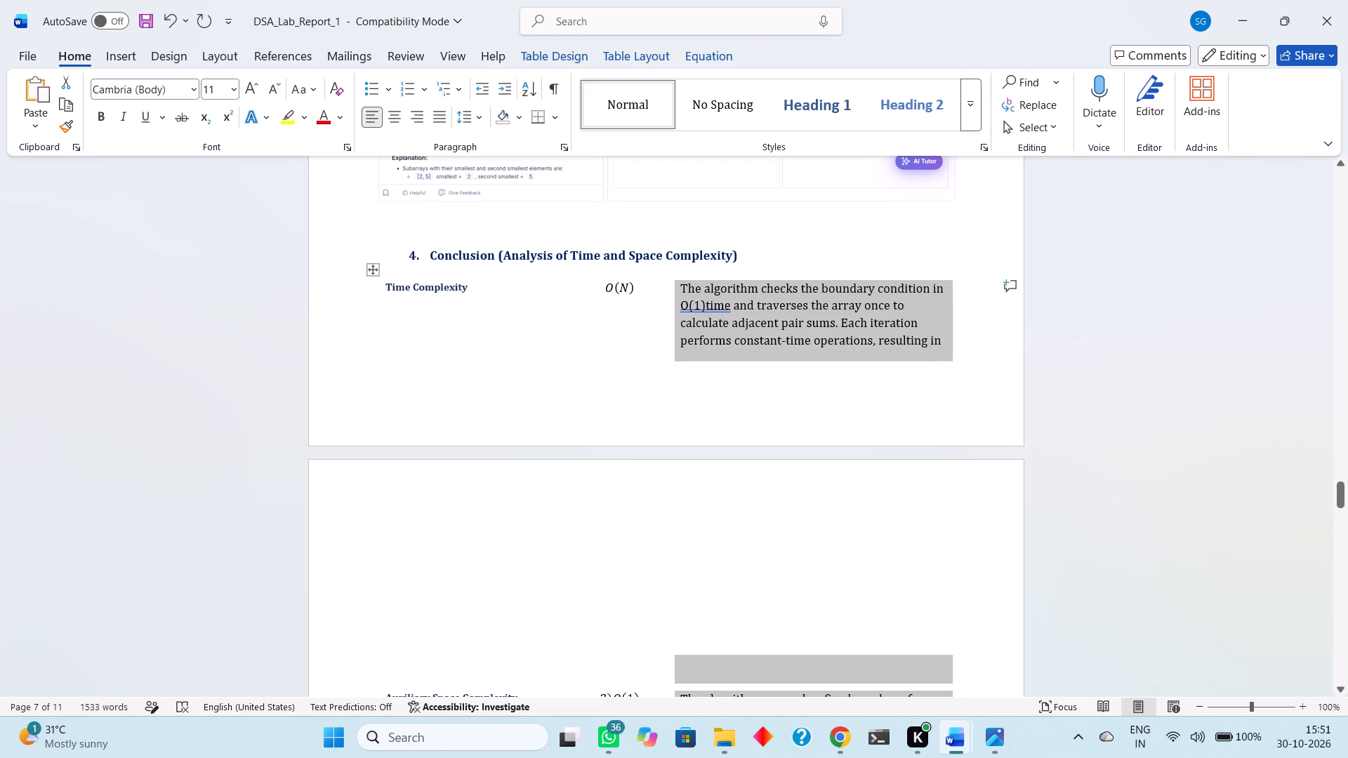
Delete the empty stray table between the Time Complexity and Auxiliary Space Complexity rows.
{"action": "left_click", "coordinate": [845, 582]}
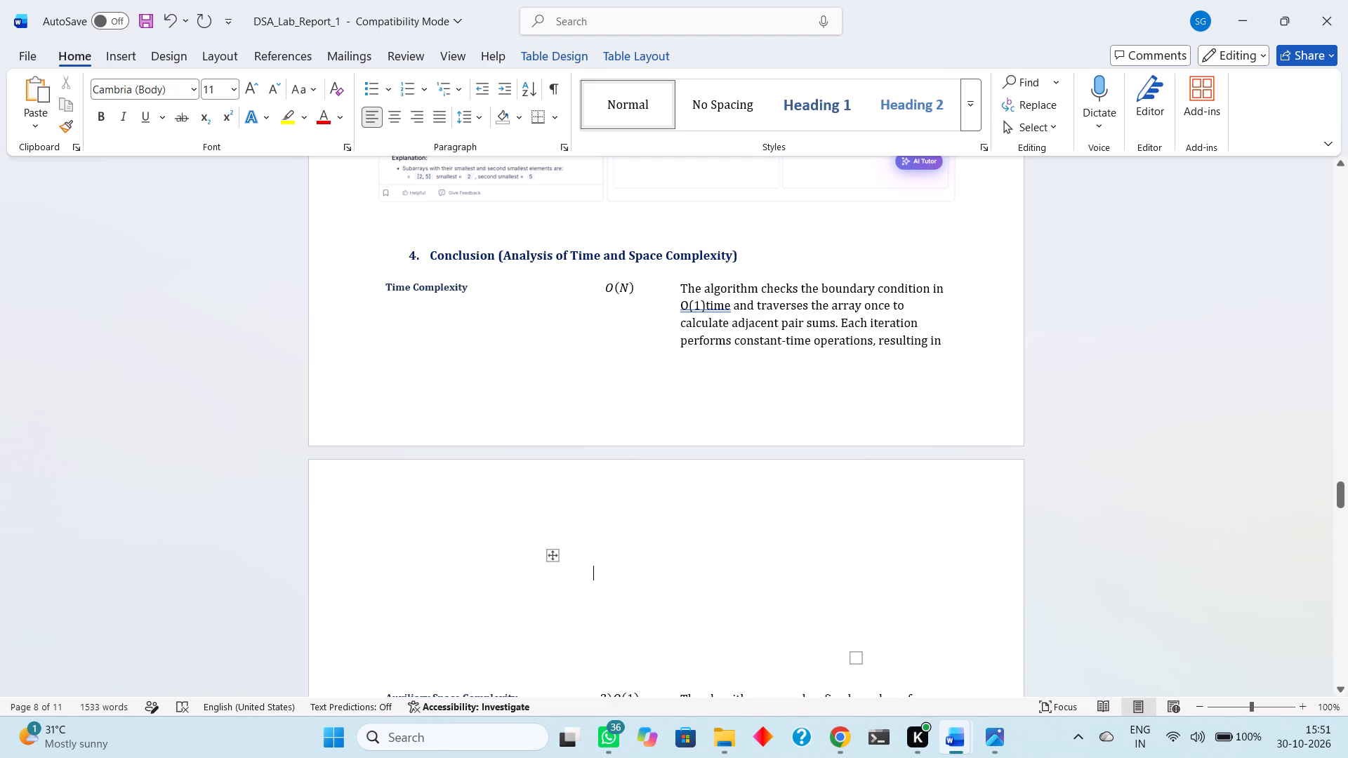
{"action": "left_click", "coordinate": [853, 662]}
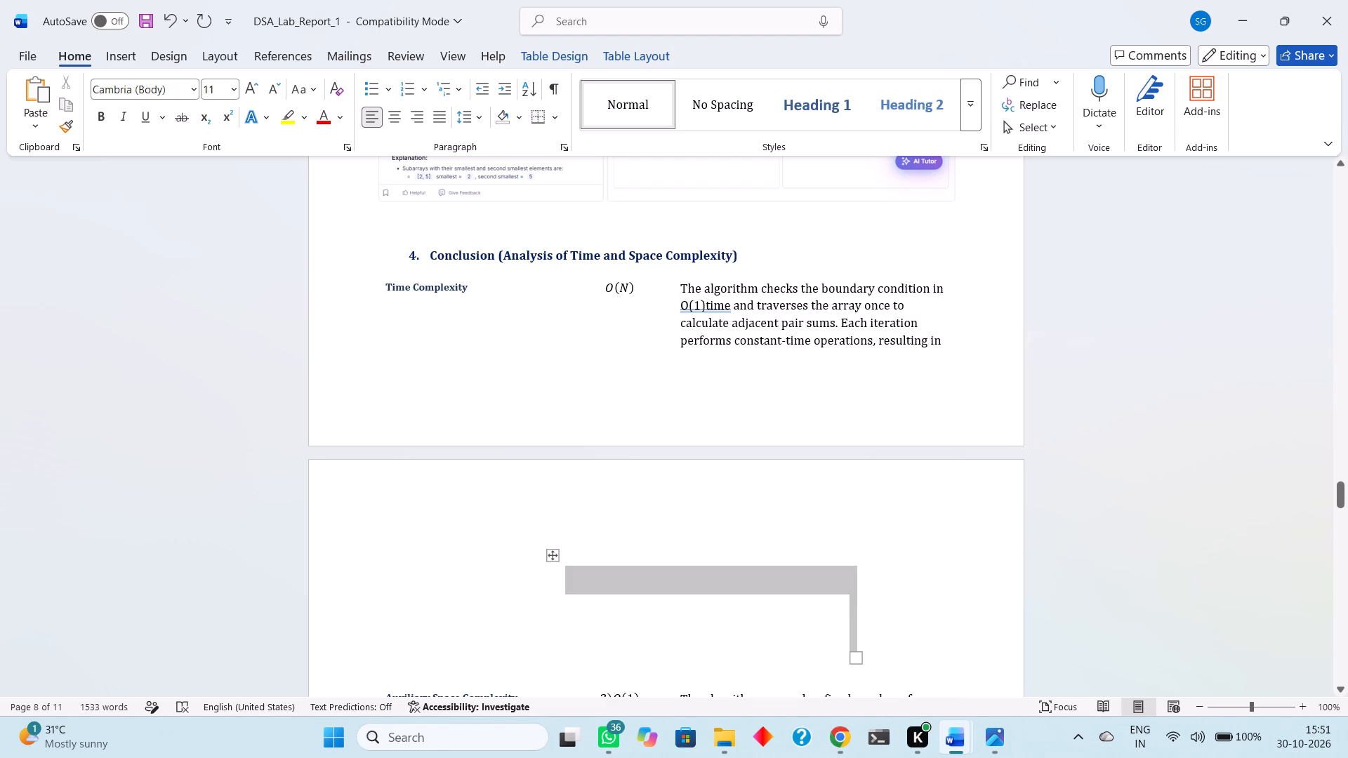
{"action": "key", "text": "BackSpace"}
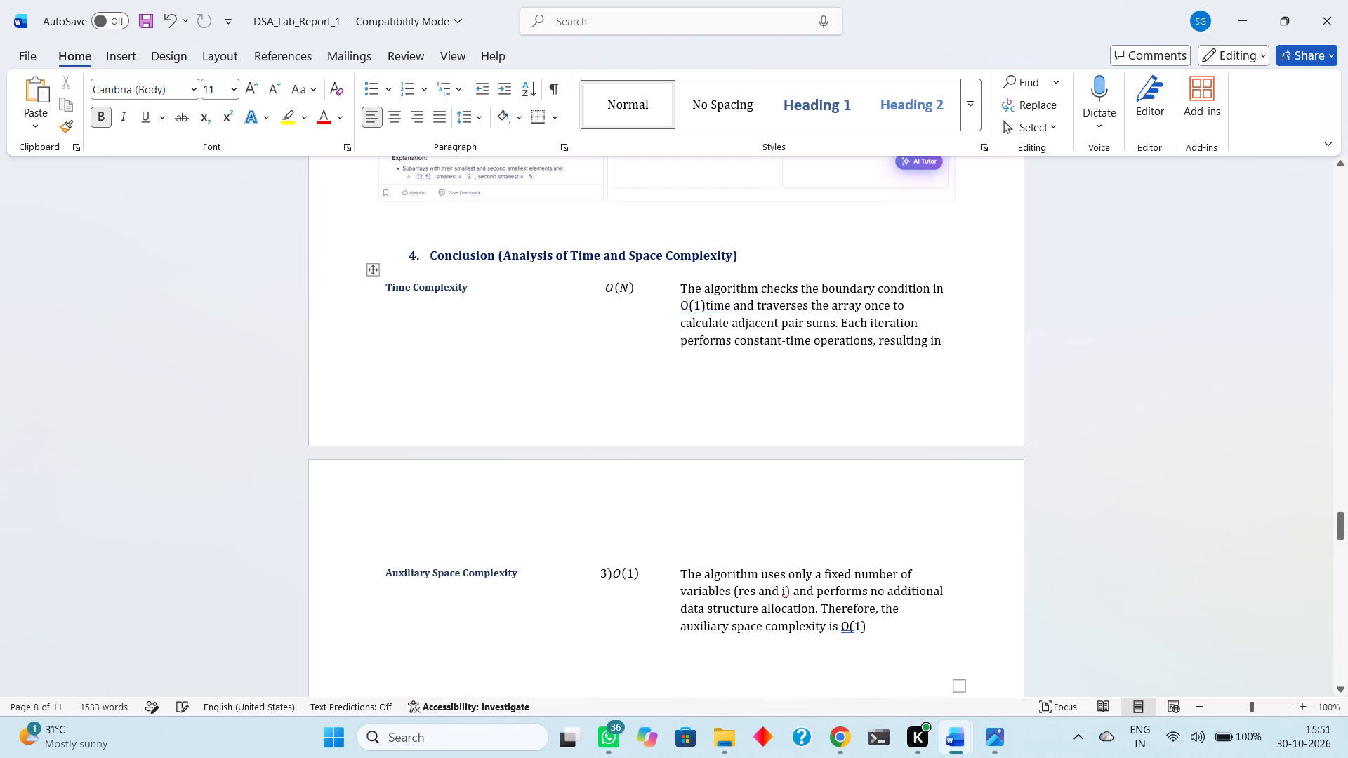
Paste the cut "O(N)time" text after "resulting in" at the end of the time complexity explanation.
{"action": "left_click", "coordinate": [947, 336]}
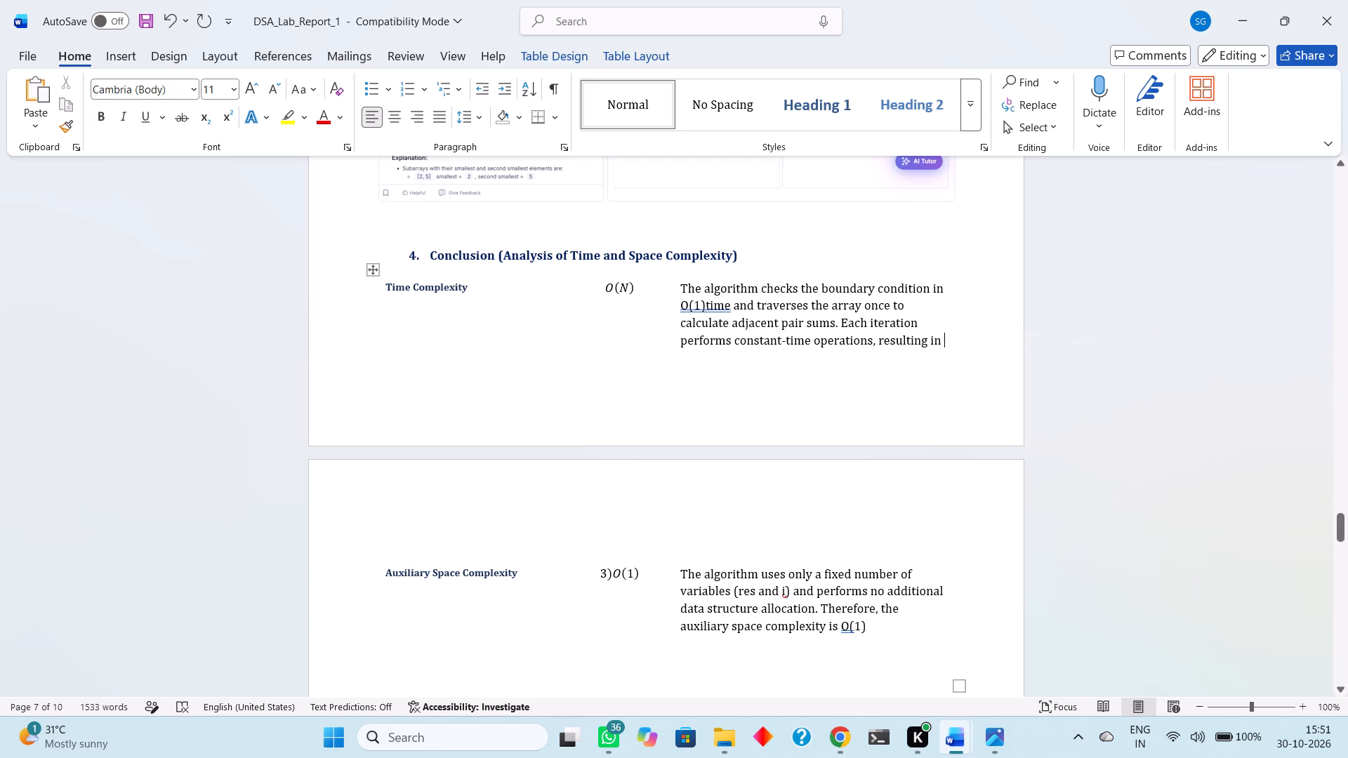
{"action": "key", "text": "ctrl+v"}
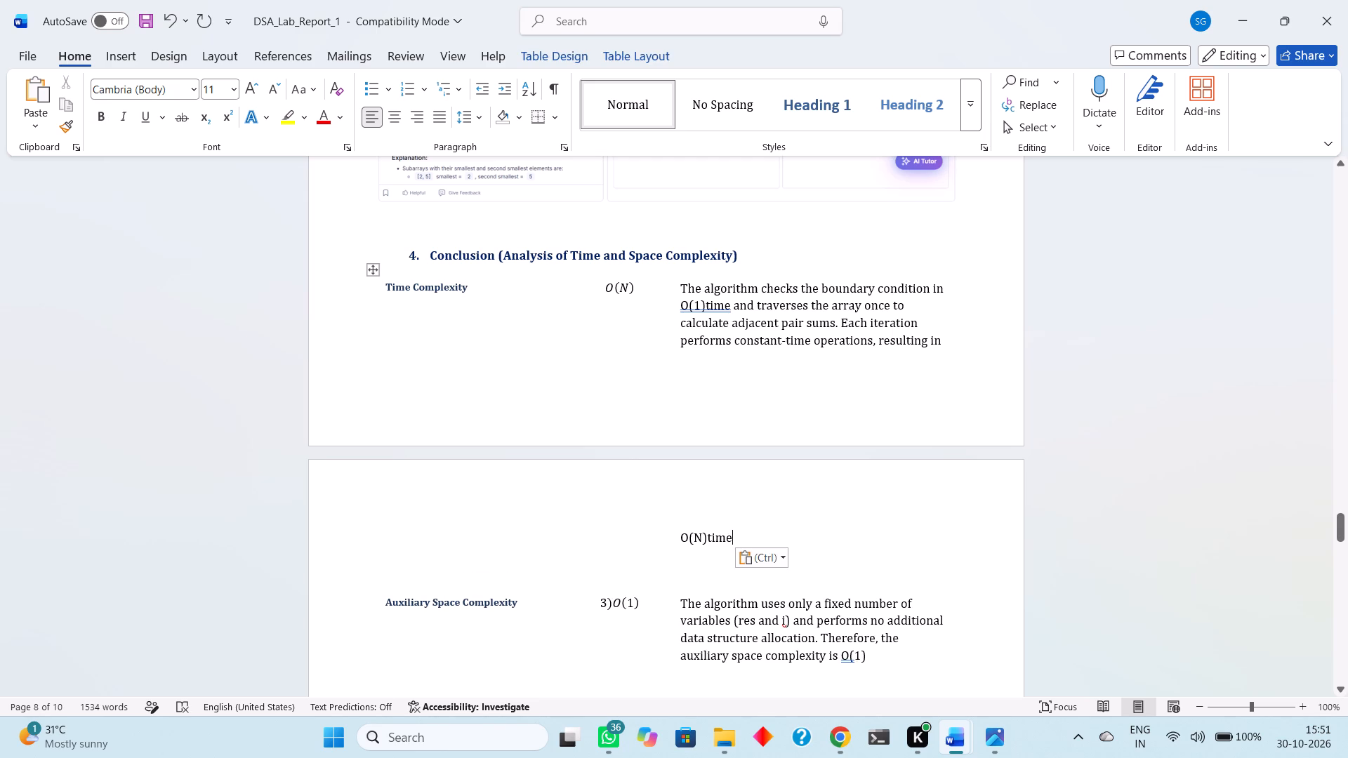
{"action": "left_click", "coordinate": [676, 517]}
{"action": "left_click", "coordinate": [597, 506]}
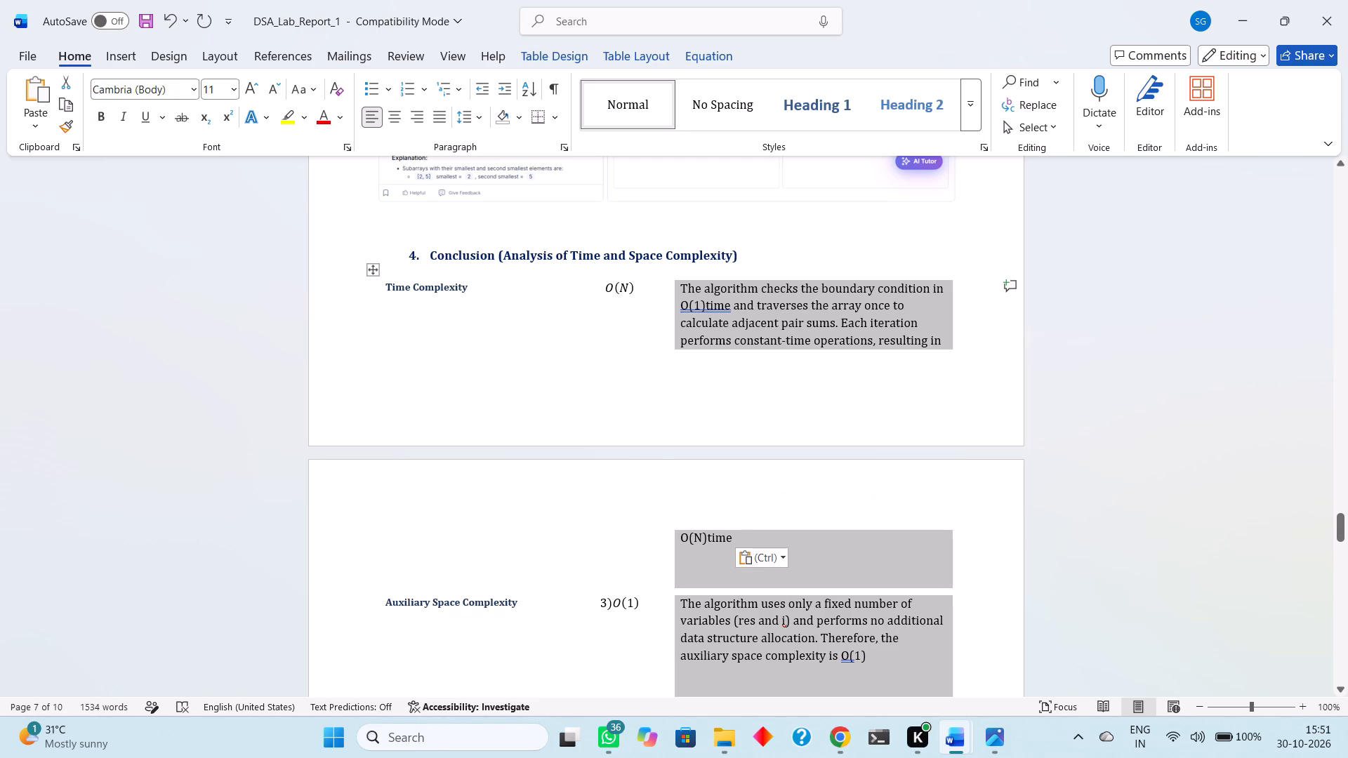
Examine the Max Pair Sum conclusion across the page break and the start of the Match Customers with Experts problem.
{"action": "scroll", "coordinate": [492, 450], "scroll_direction": "down", "scroll_amount": 4}
{"action": "scroll", "coordinate": [529, 495], "scroll_direction": "up", "scroll_amount": 9}
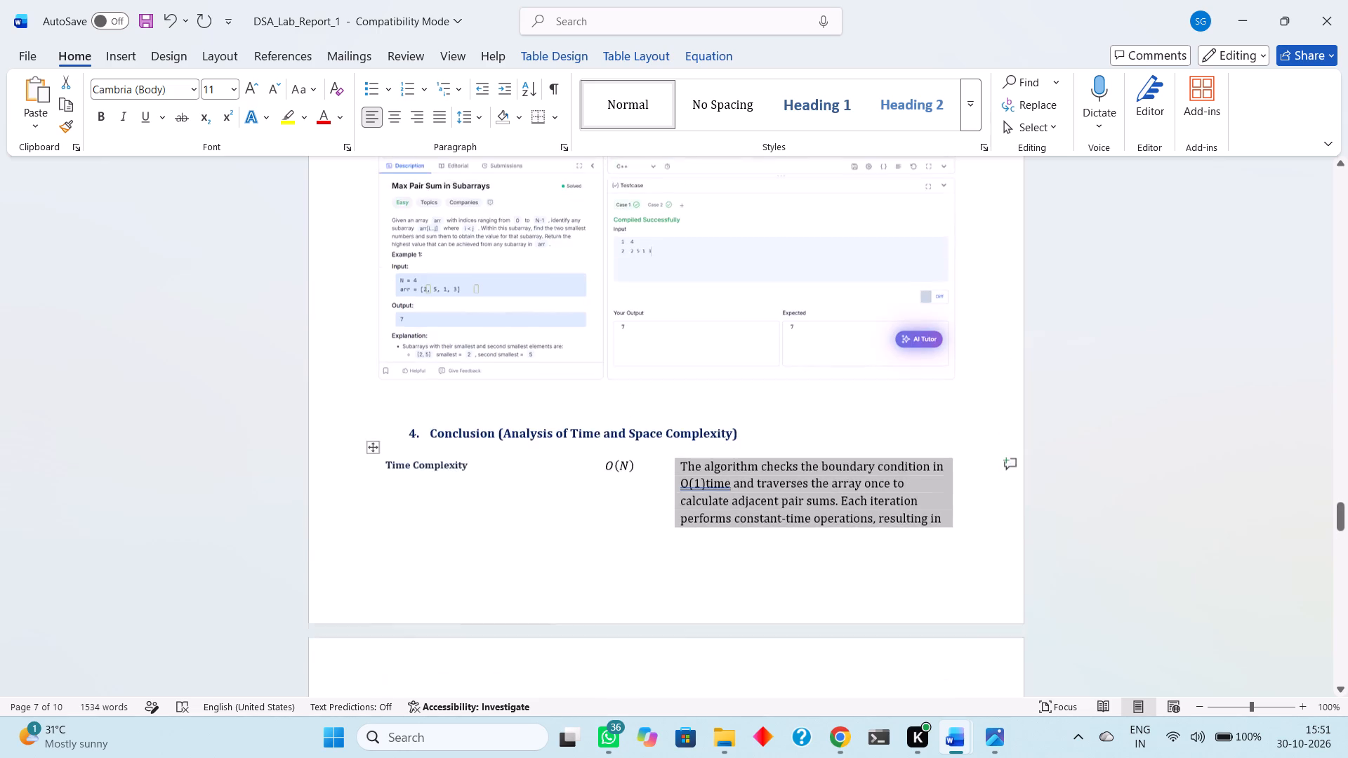
{"action": "scroll", "coordinate": [532, 495], "scroll_direction": "down", "scroll_amount": 3}
{"action": "left_click", "coordinate": [532, 495]}
{"action": "scroll", "coordinate": [581, 488], "scroll_direction": "down", "scroll_amount": 9}
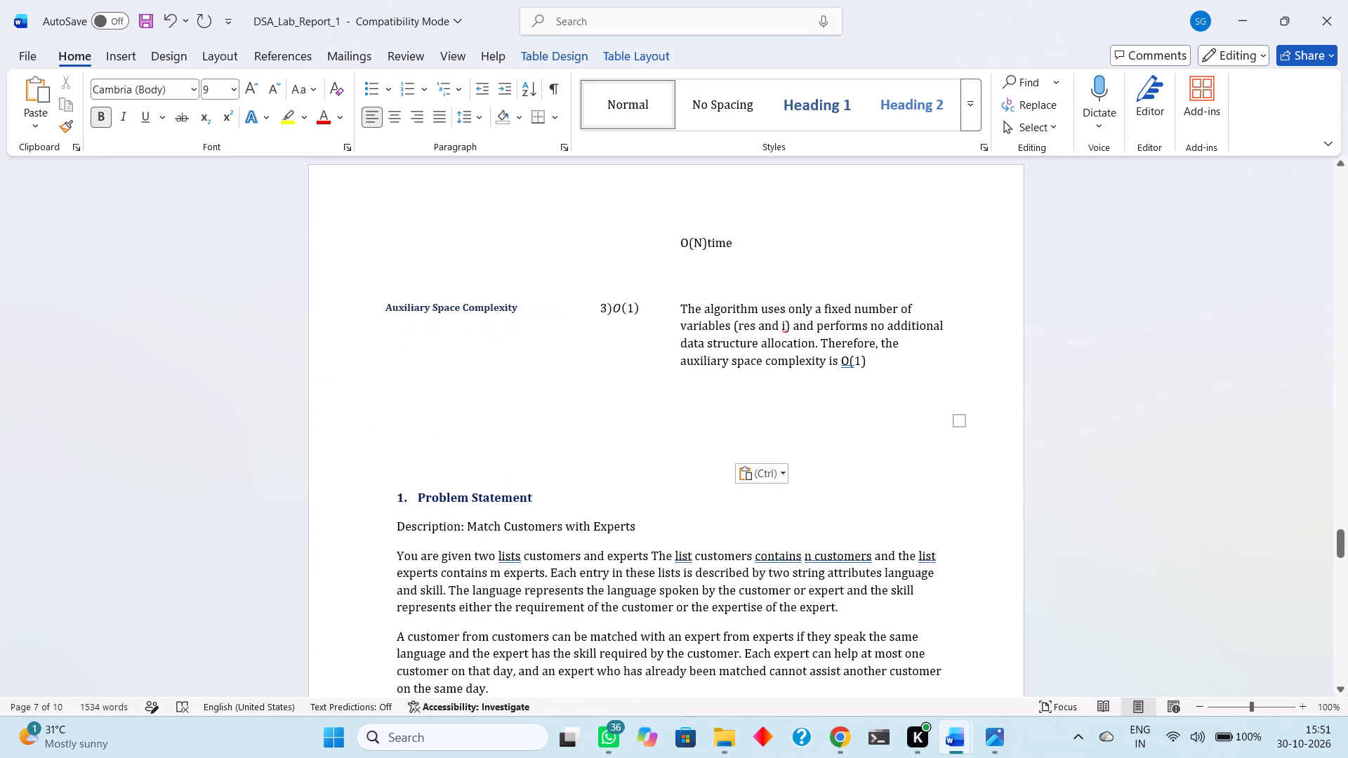
{"action": "scroll", "coordinate": [581, 359], "scroll_direction": "down", "scroll_amount": 9}
{"action": "scroll", "coordinate": [596, 398], "scroll_direction": "up", "scroll_amount": 9}
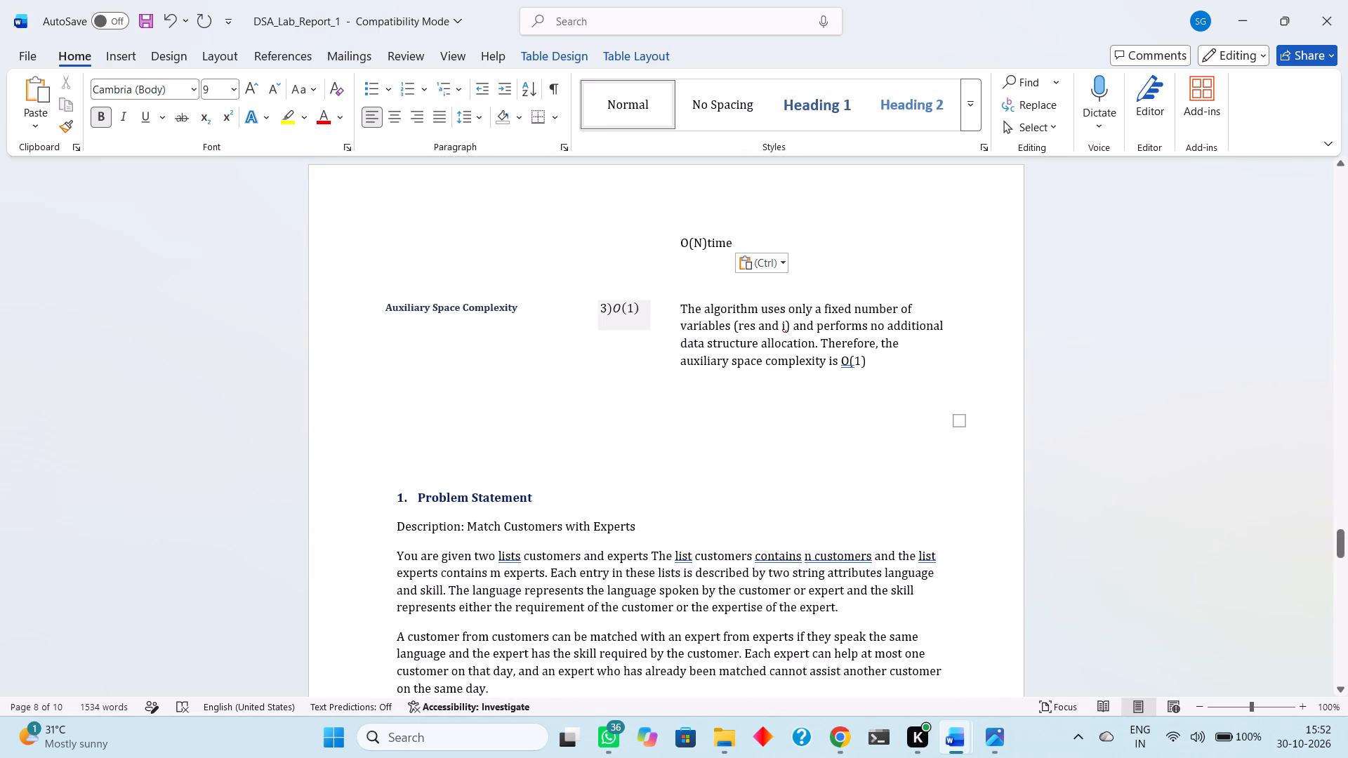
Remove the "3)" prefix from the O(1) equation in the Auxiliary Space Complexity row of the Max Pair Sum conclusion.
{"action": "left_click", "coordinate": [611, 315]}
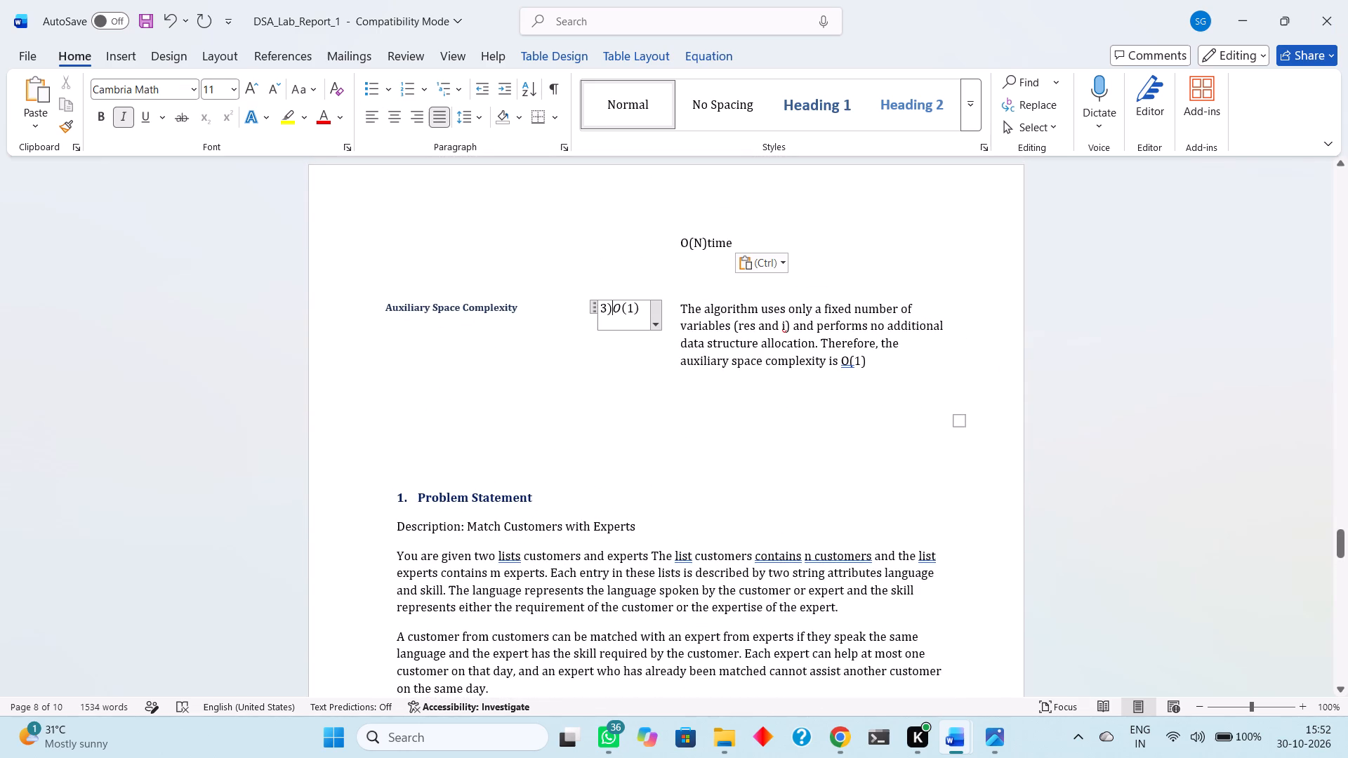
{"action": "key", "text": "BackSpace"}
{"action": "key", "text": "BackSpace"}
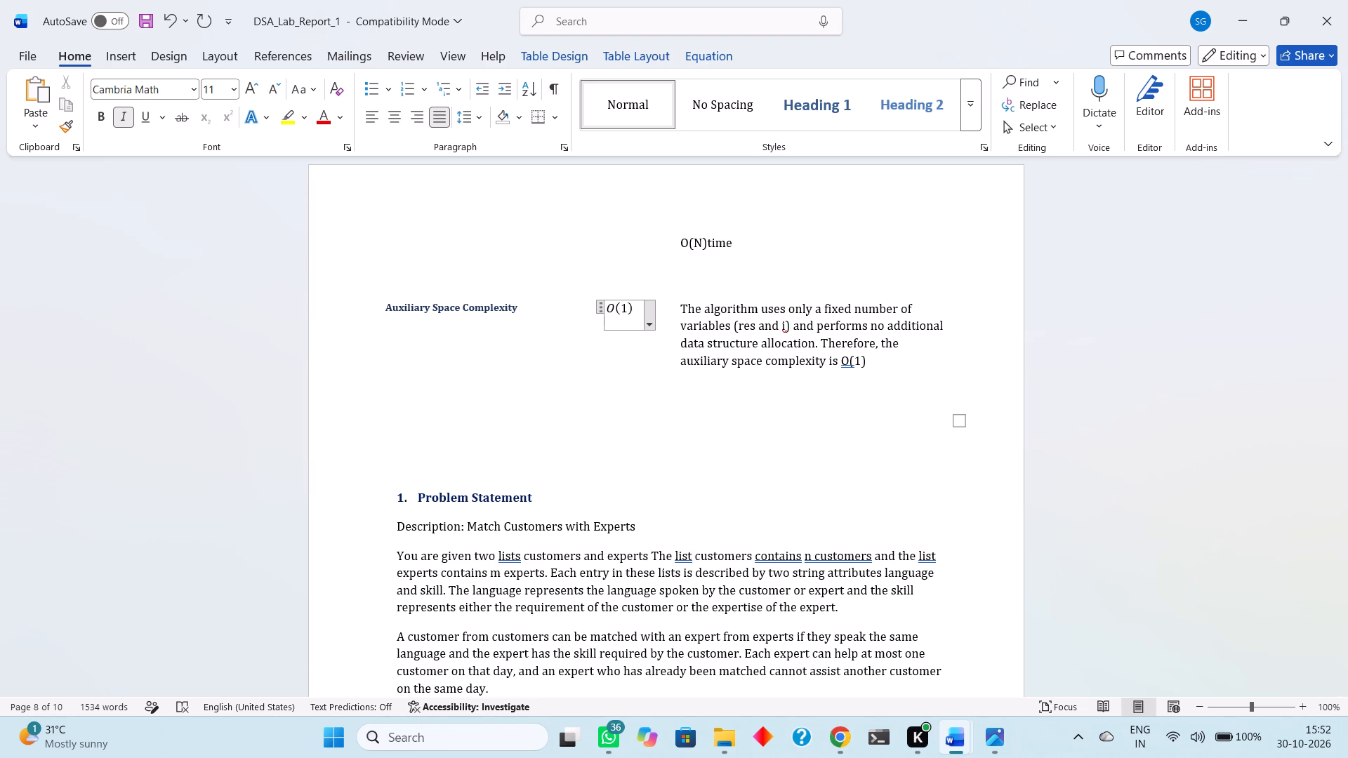
{"action": "left_click", "coordinate": [645, 386]}
Examine the Max Pair Sum code and conclusion, and the Match Customers with Experts section through its conclusion.
{"action": "scroll", "coordinate": [922, 299], "scroll_direction": "up", "scroll_amount": 5}
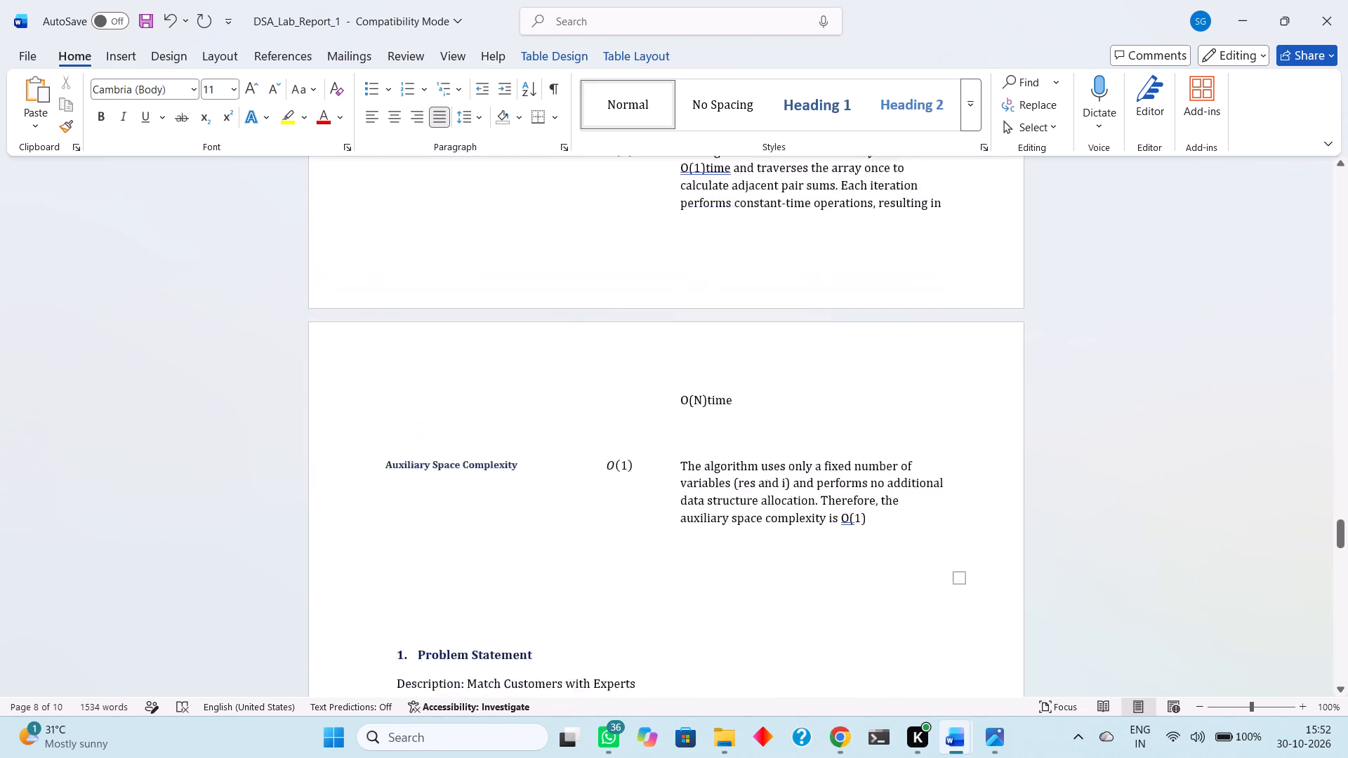
{"action": "scroll", "coordinate": [922, 299], "scroll_direction": "up", "scroll_amount": 20}
{"action": "scroll", "coordinate": [922, 299], "scroll_direction": "up", "scroll_amount": 6}
{"action": "scroll", "coordinate": [922, 297], "scroll_direction": "down", "scroll_amount": 4}
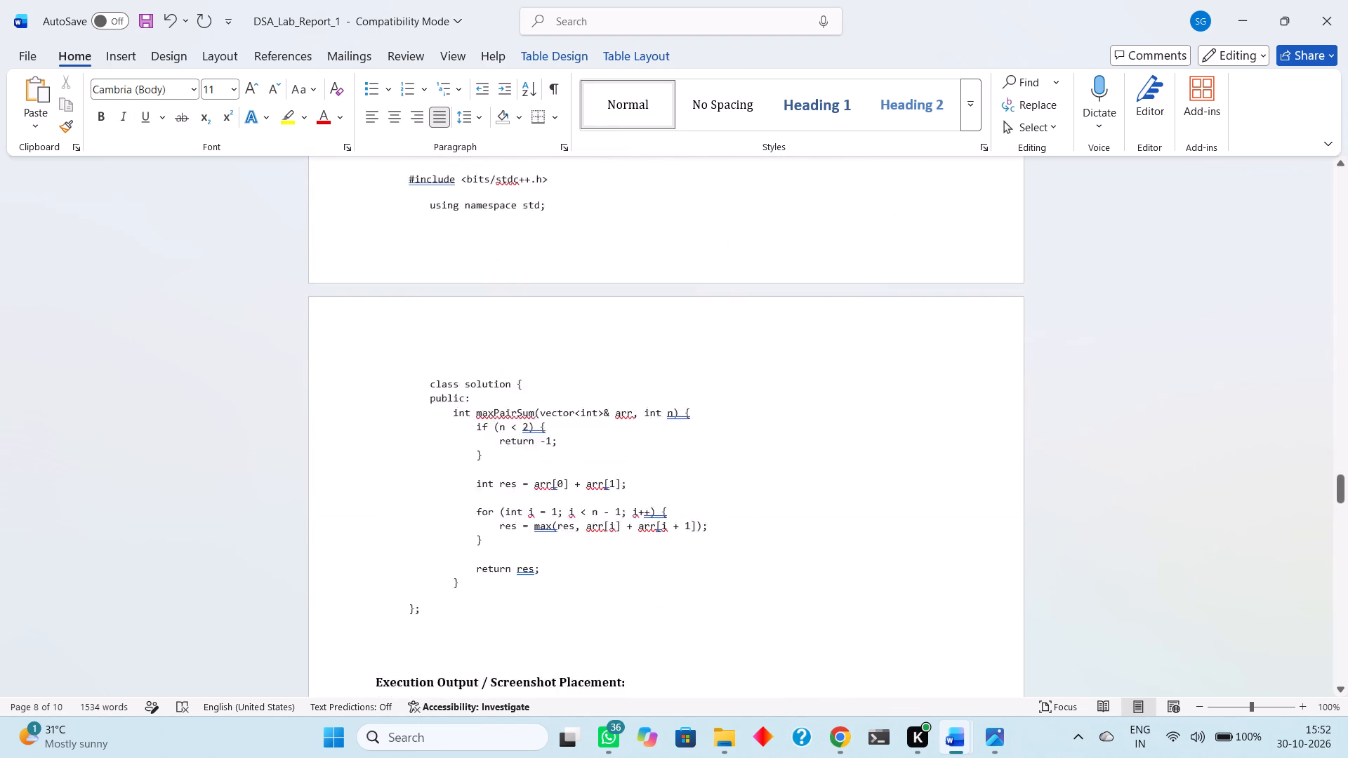
{"action": "scroll", "coordinate": [922, 297], "scroll_direction": "down", "scroll_amount": 20}
{"action": "scroll", "coordinate": [922, 297], "scroll_direction": "down", "scroll_amount": 18}
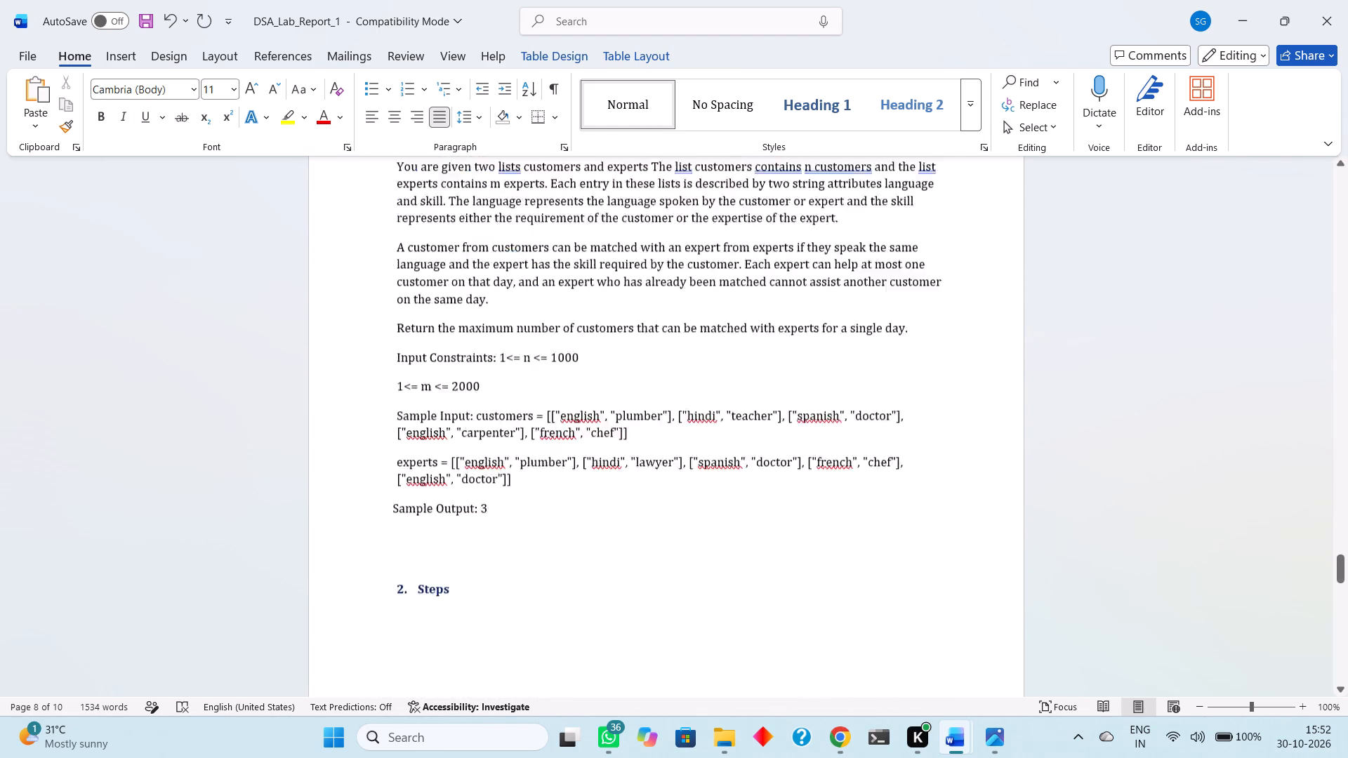
{"action": "scroll", "coordinate": [922, 297], "scroll_direction": "down", "scroll_amount": 20}
{"action": "scroll", "coordinate": [922, 297], "scroll_direction": "down", "scroll_amount": 18}
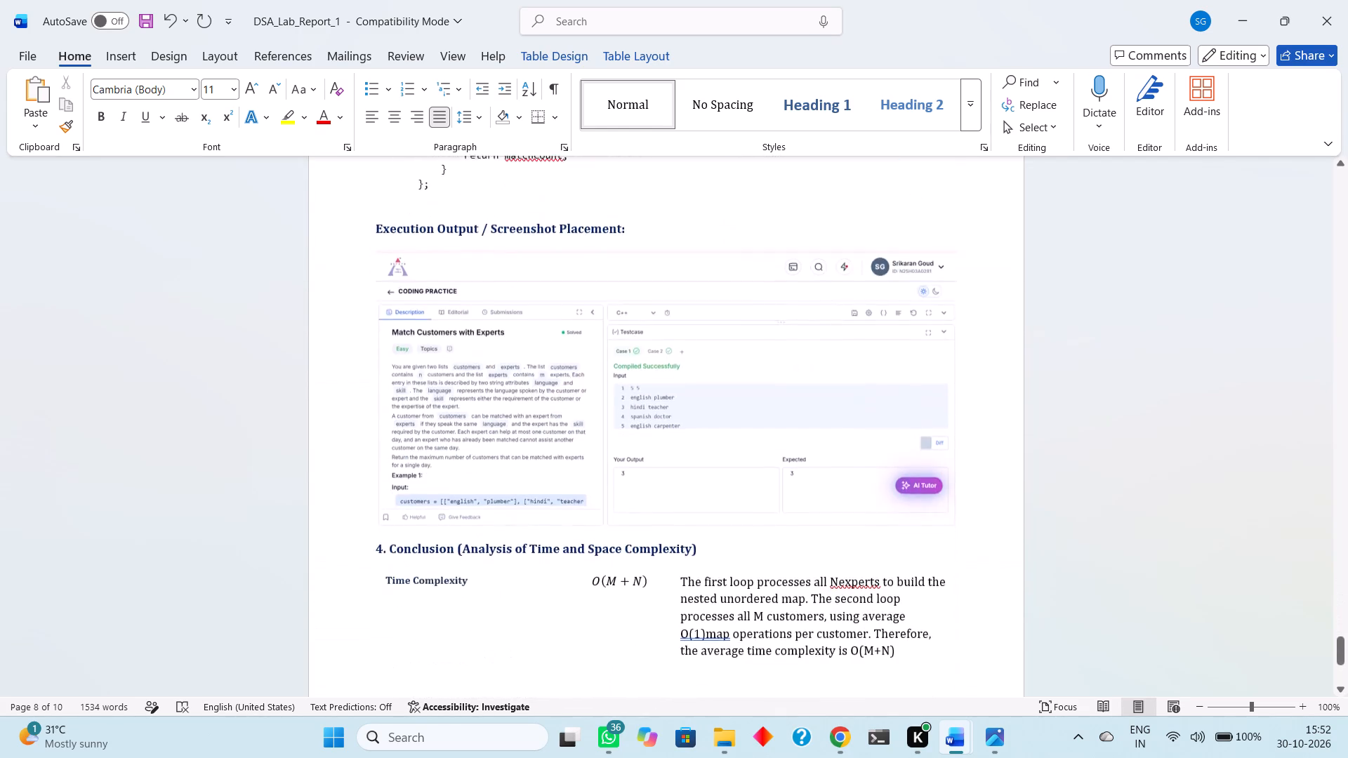
{"action": "scroll", "coordinate": [897, 426], "scroll_direction": "down", "scroll_amount": 4}
{"action": "scroll", "coordinate": [897, 429], "scroll_direction": "up", "scroll_amount": 19}
{"action": "scroll", "coordinate": [897, 432], "scroll_direction": "up", "scroll_amount": 11}
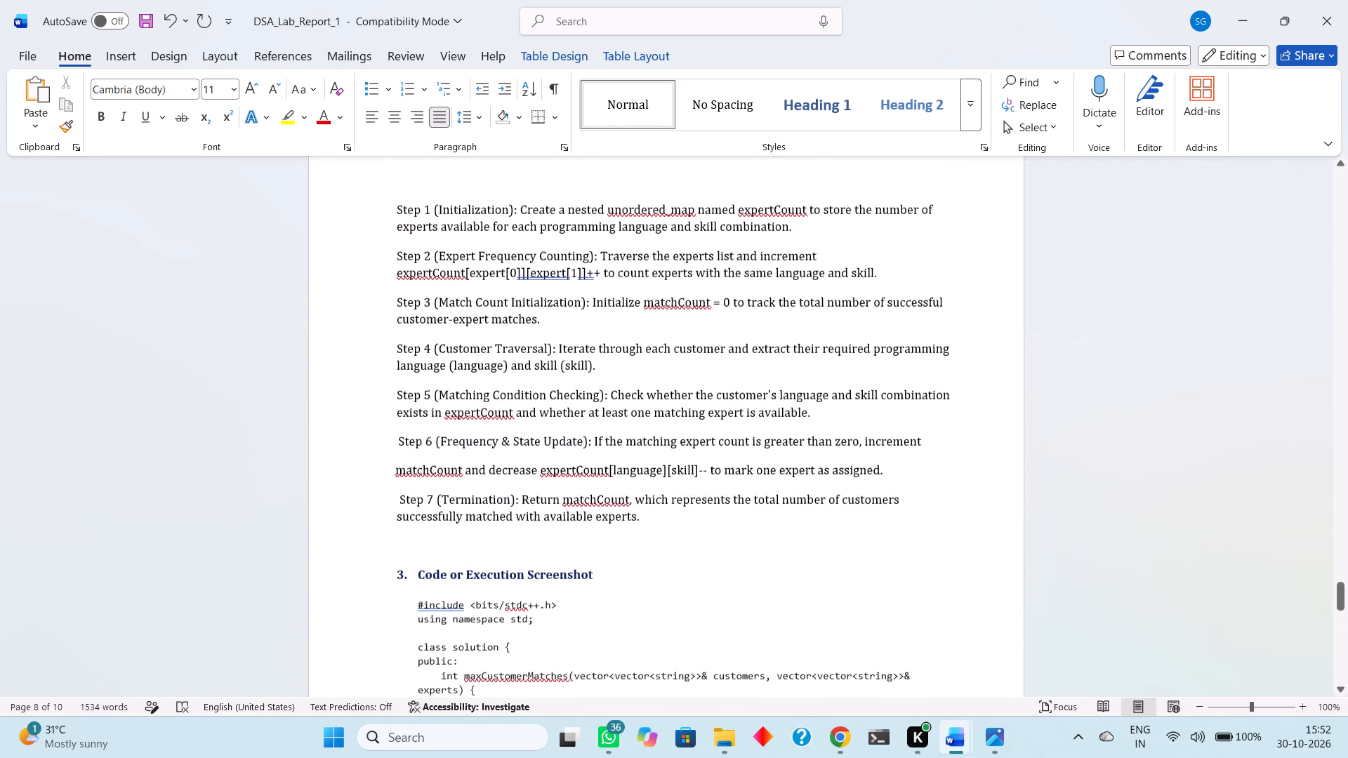
Check the layout of the whole report from the Match Customers with Experts steps back to the first-page letterhead.
{"action": "scroll", "coordinate": [897, 433], "scroll_direction": "up", "scroll_amount": 6}
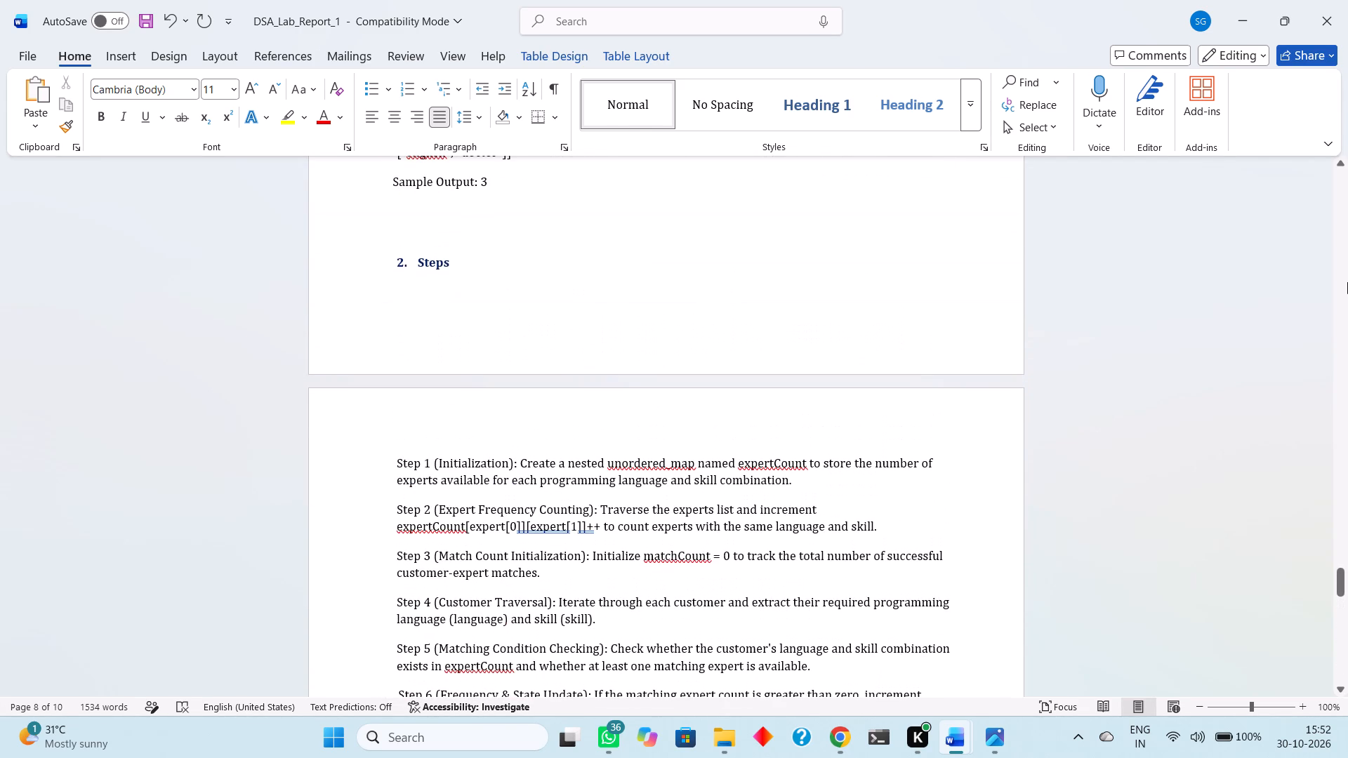
{"action": "scroll", "coordinate": [1347, 282], "scroll_direction": "up", "scroll_amount": 7}
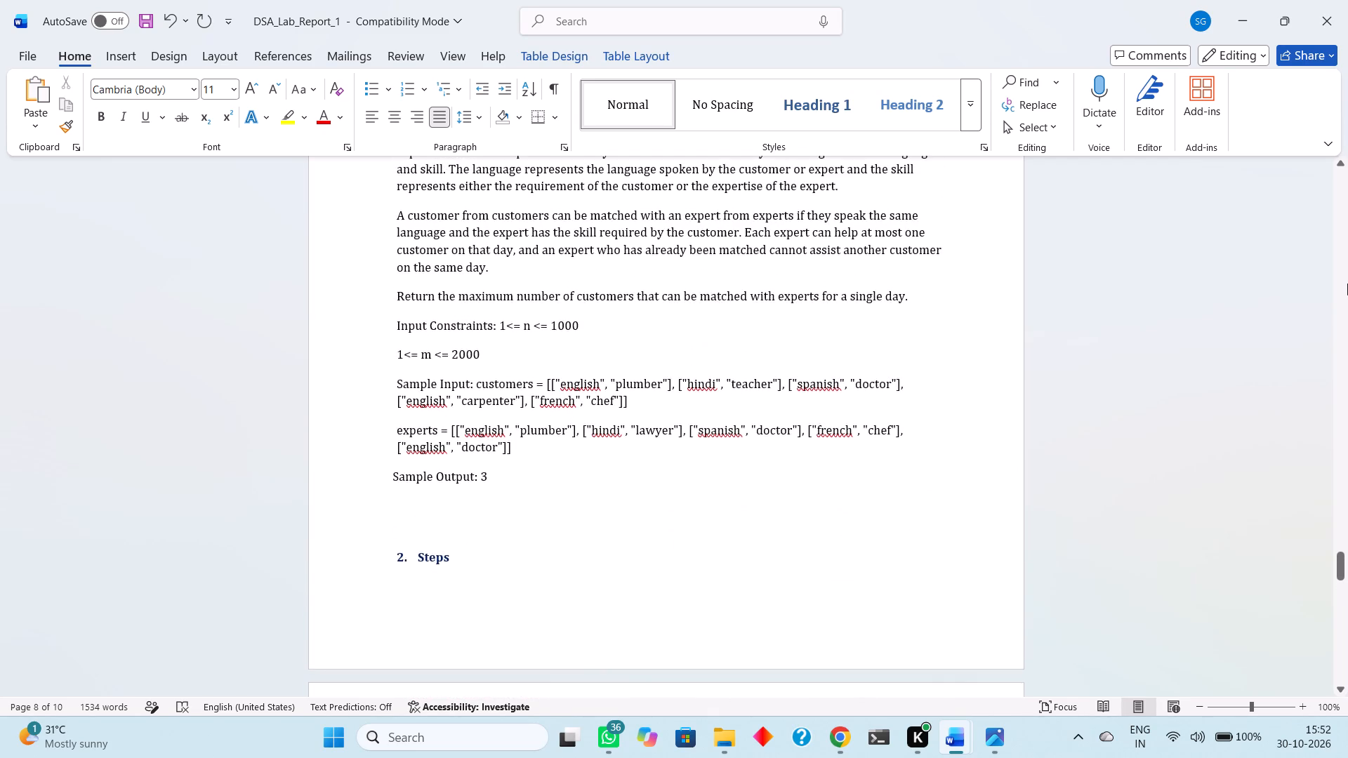
{"action": "scroll", "coordinate": [1347, 284], "scroll_direction": "up", "scroll_amount": 14}
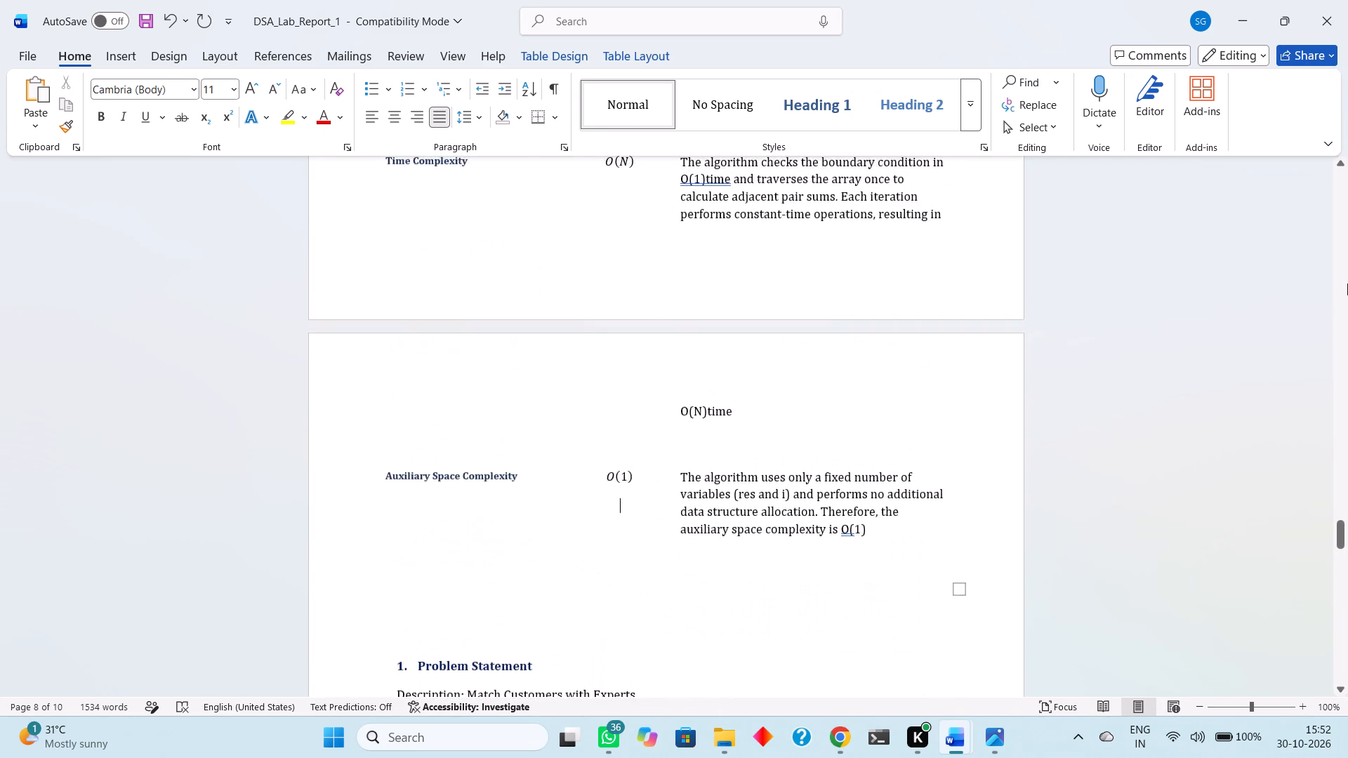
{"action": "scroll", "coordinate": [1347, 284], "scroll_direction": "up", "scroll_amount": 6}
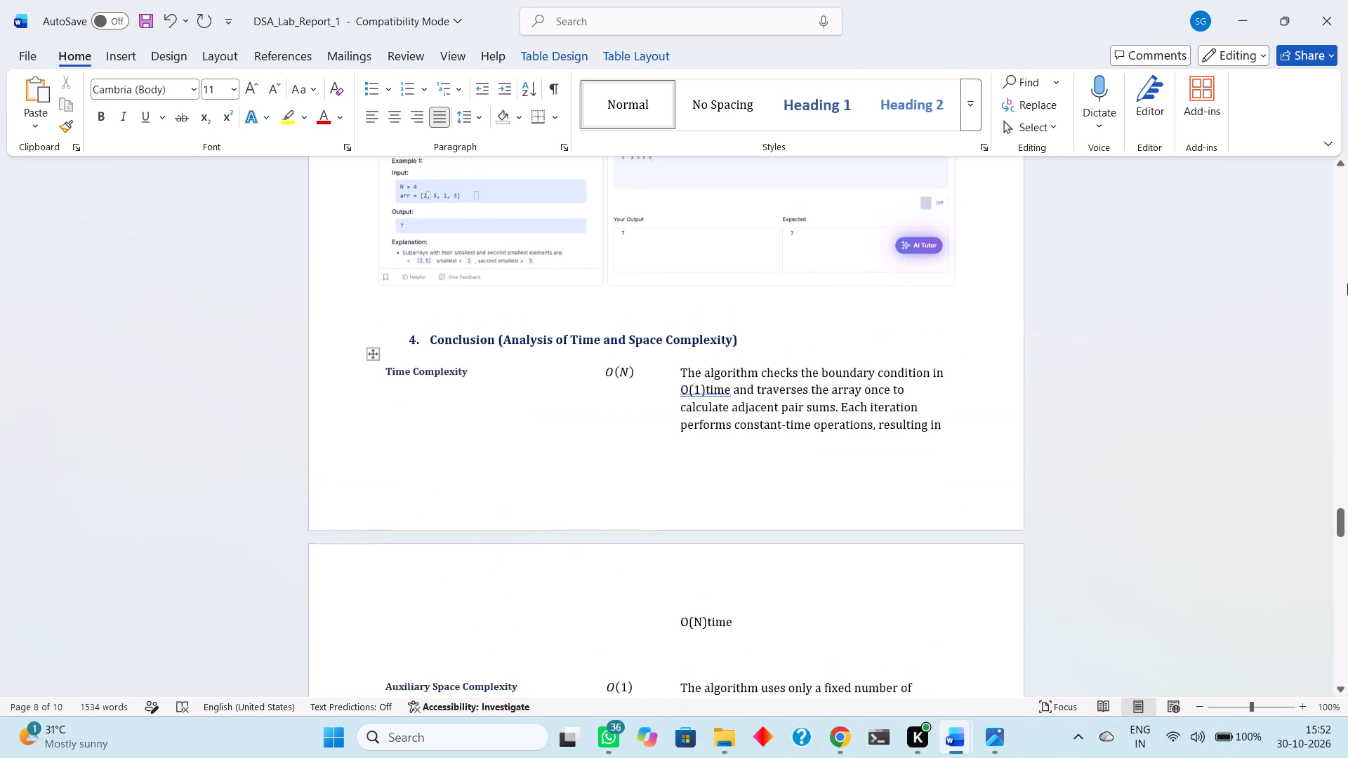
{"action": "scroll", "coordinate": [1347, 284], "scroll_direction": "up", "scroll_amount": 14}
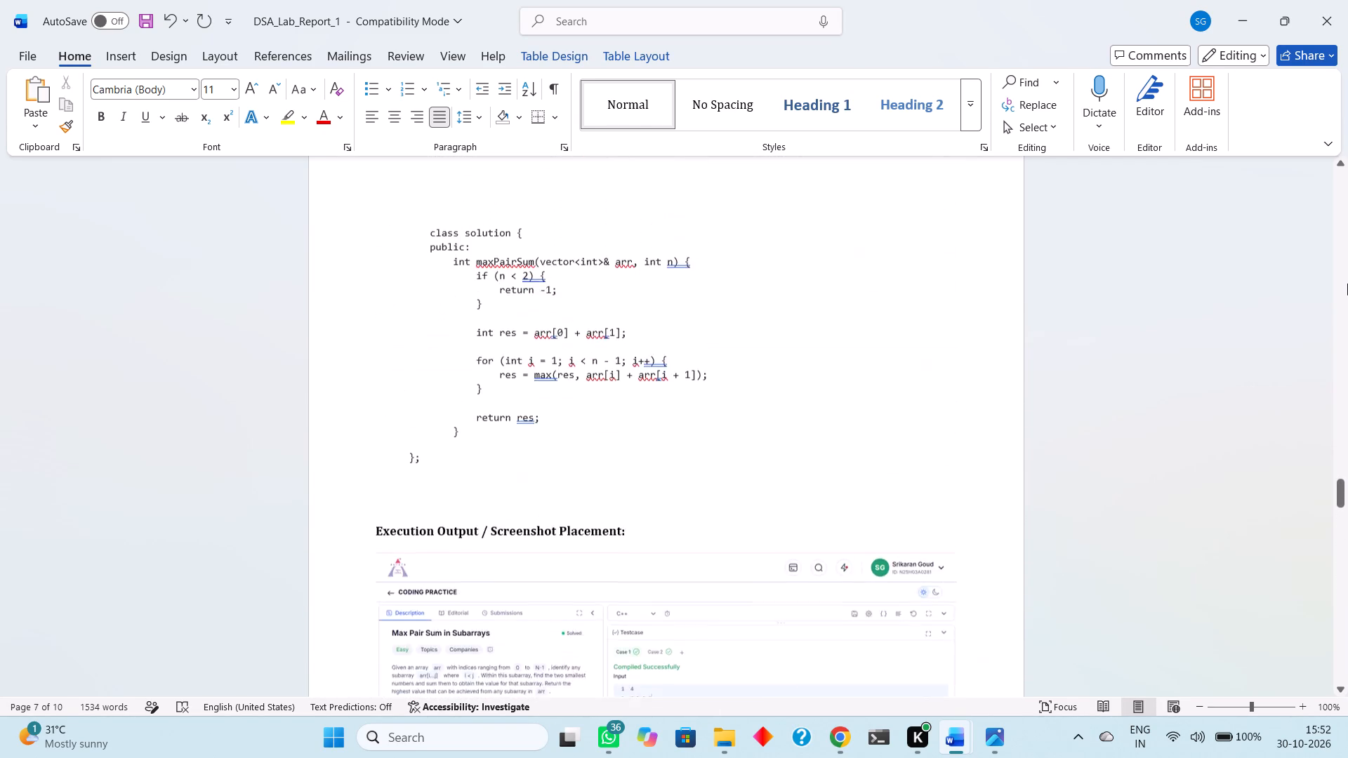
{"action": "scroll", "coordinate": [1347, 284], "scroll_direction": "up", "scroll_amount": 13}
{"action": "scroll", "coordinate": [1347, 284], "scroll_direction": "up", "scroll_amount": 8}
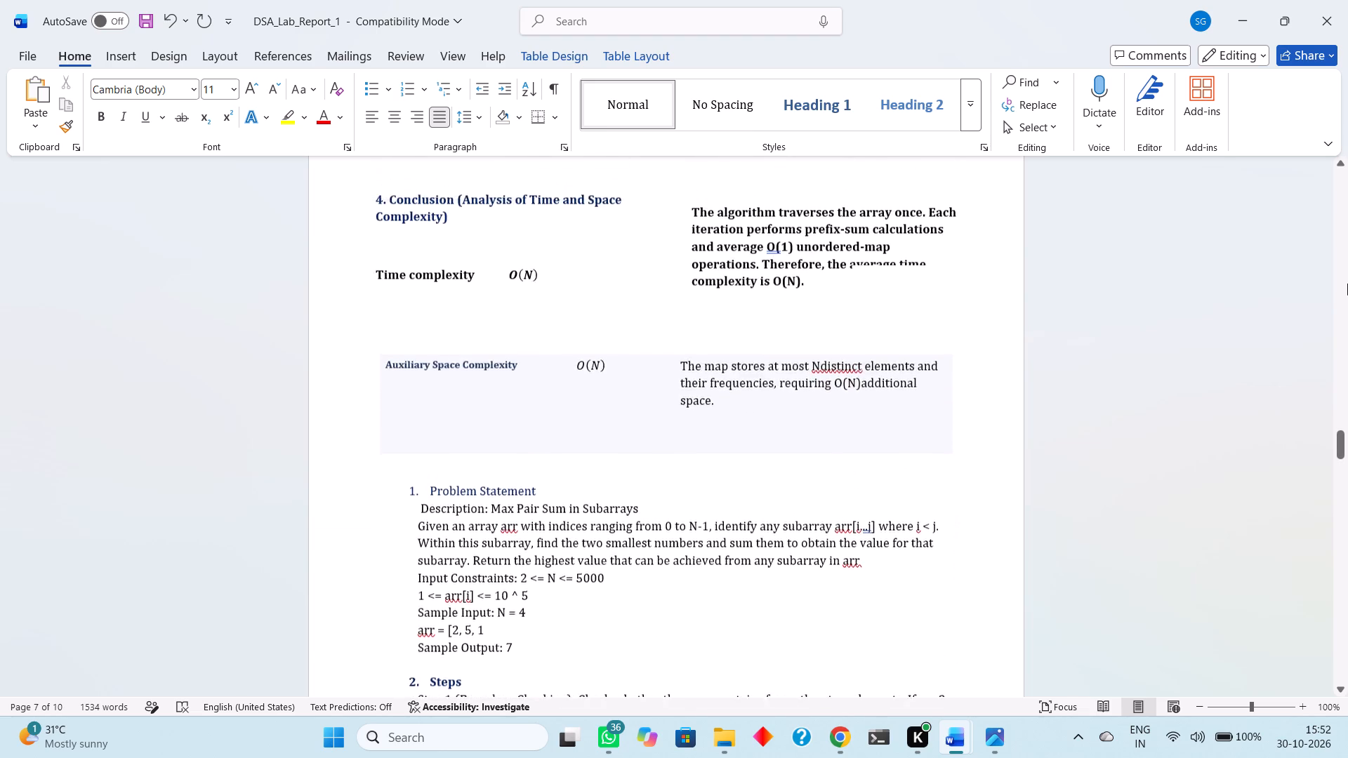
{"action": "scroll", "coordinate": [1347, 284], "scroll_direction": "up", "scroll_amount": 3}
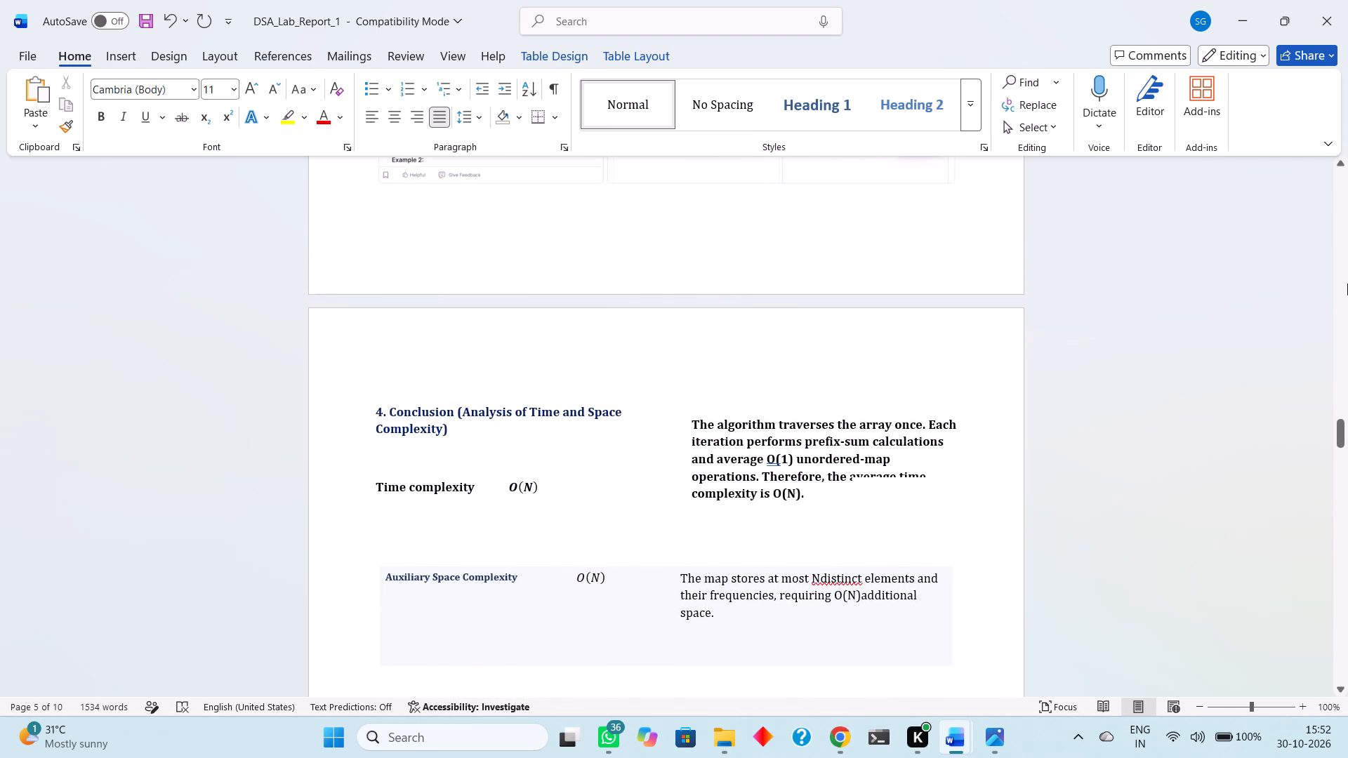
{"action": "scroll", "coordinate": [1347, 284], "scroll_direction": "up", "scroll_amount": 12}
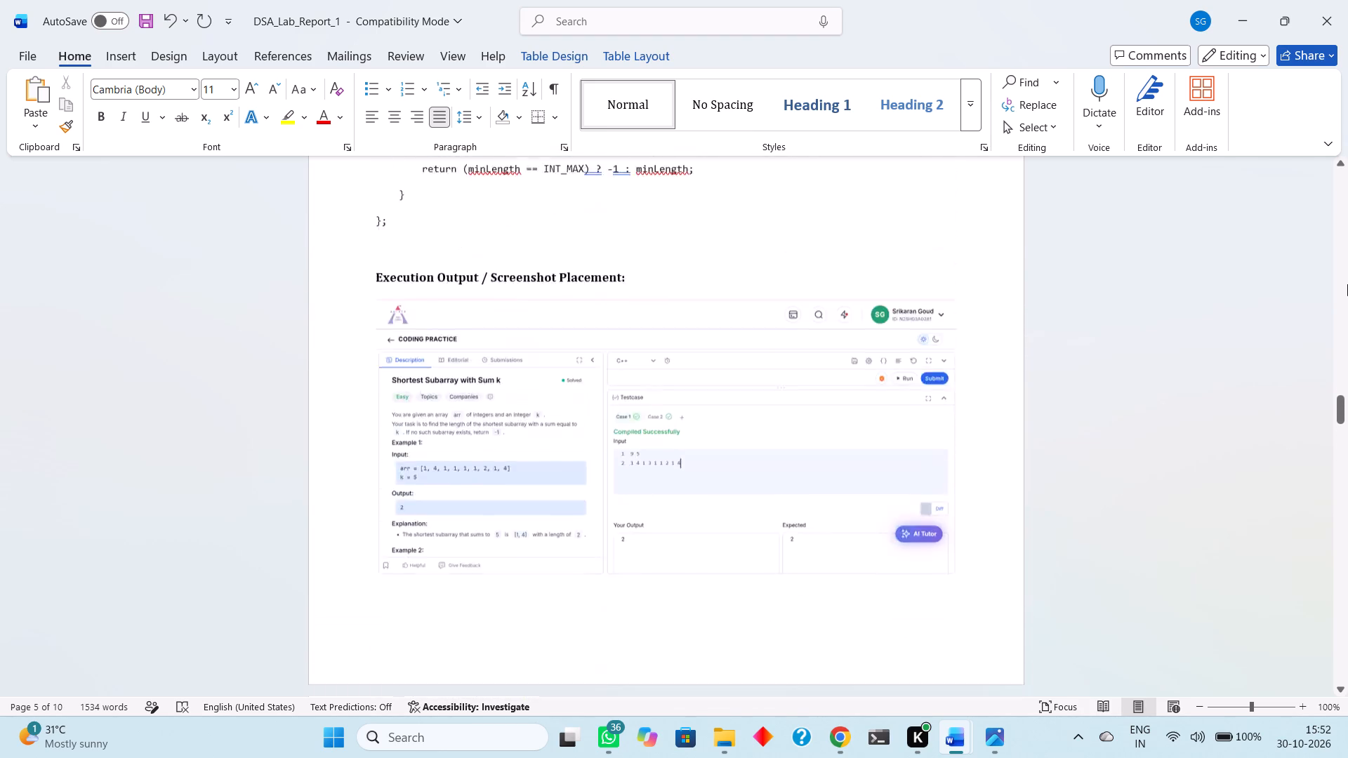
{"action": "scroll", "coordinate": [1347, 284], "scroll_direction": "up", "scroll_amount": 14}
{"action": "scroll", "coordinate": [1347, 284], "scroll_direction": "up", "scroll_amount": 14}
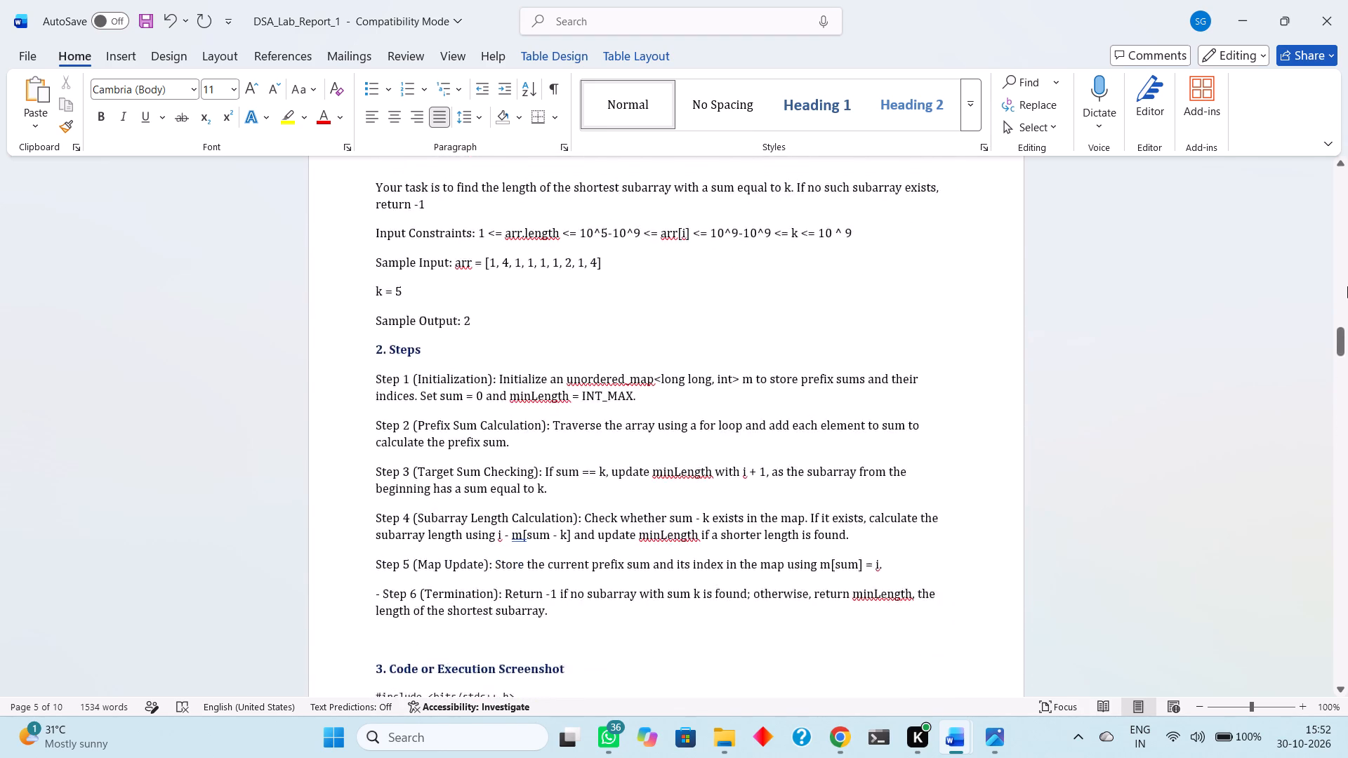
{"action": "scroll", "coordinate": [1347, 286], "scroll_direction": "up", "scroll_amount": 20}
{"action": "scroll", "coordinate": [1347, 286], "scroll_direction": "up", "scroll_amount": 9}
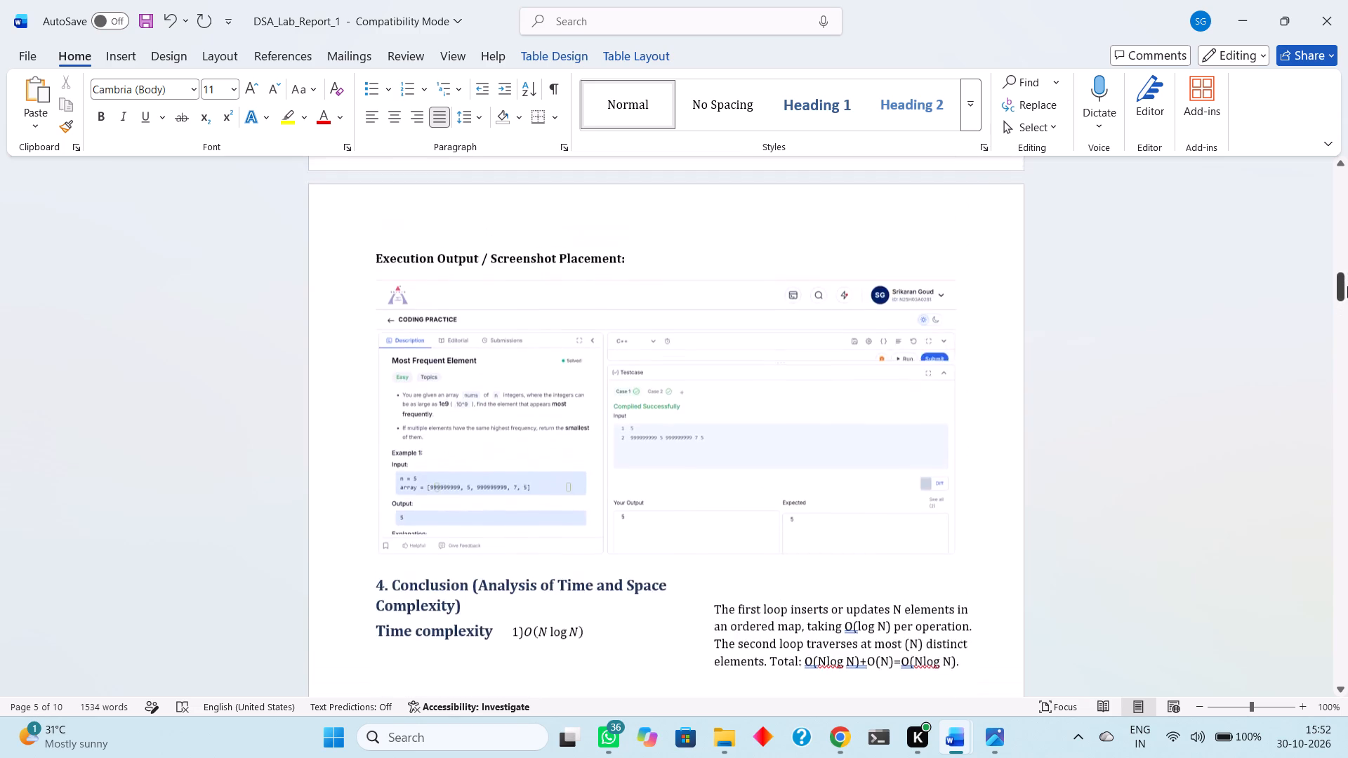
{"action": "scroll", "coordinate": [1347, 286], "scroll_direction": "up", "scroll_amount": 20}
{"action": "scroll", "coordinate": [1347, 286], "scroll_direction": "up", "scroll_amount": 9}
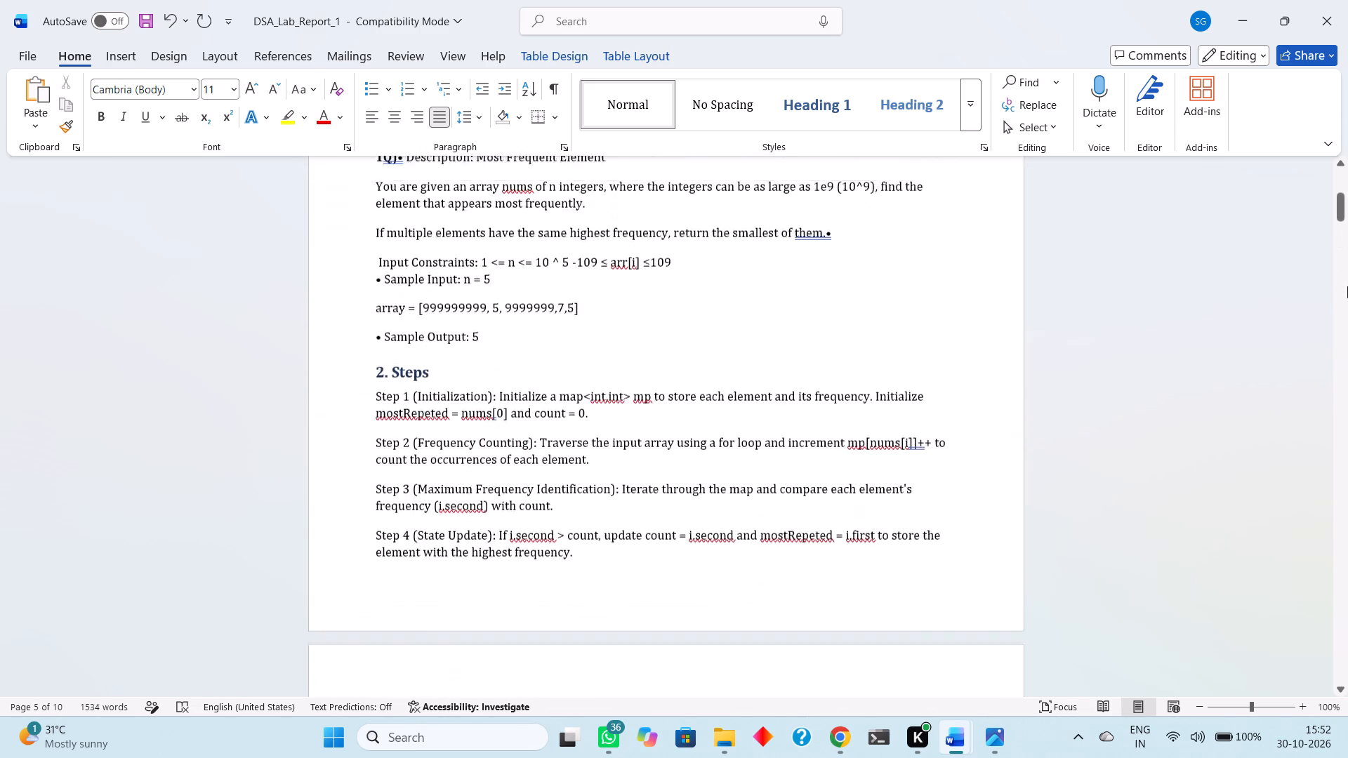
{"action": "scroll", "coordinate": [1347, 286], "scroll_direction": "up", "scroll_amount": 9}
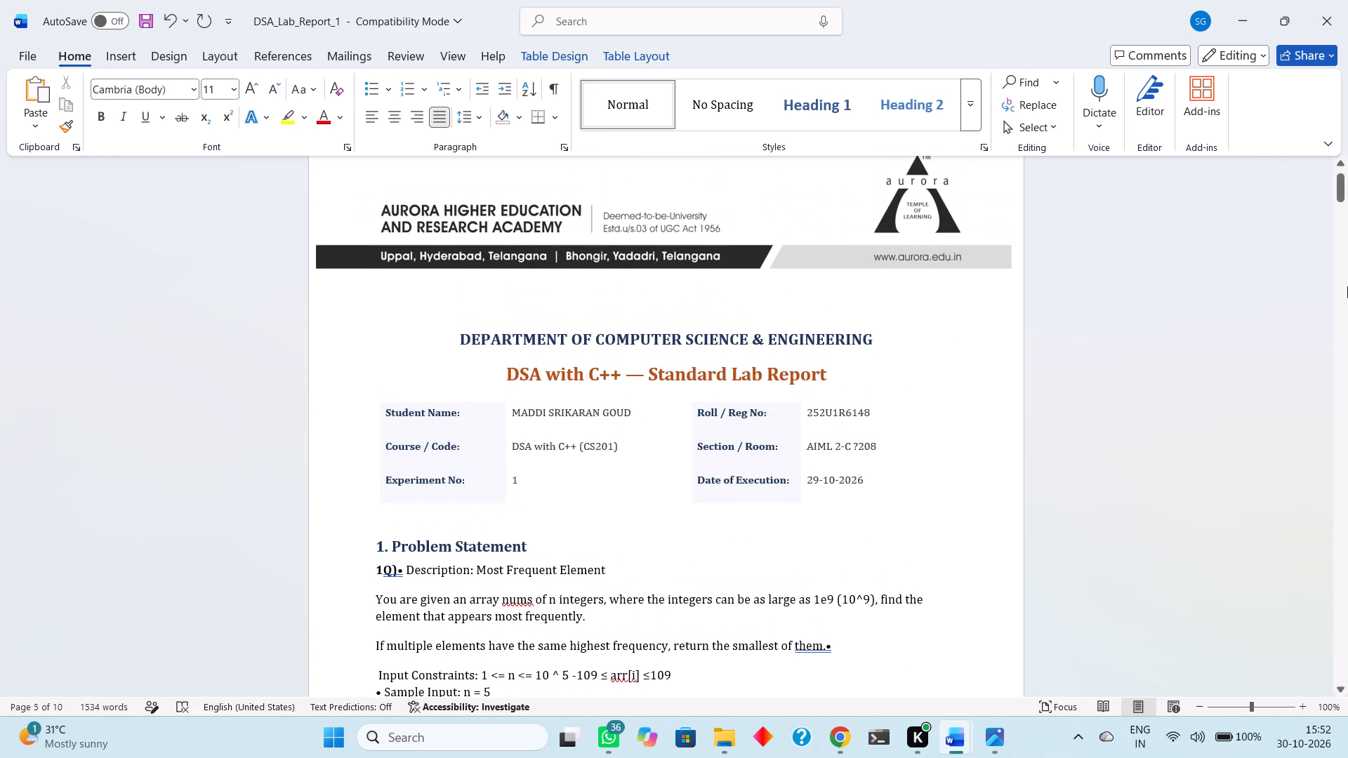
Save the lab report document.
{"action": "key", "text": "ctrl+s"}
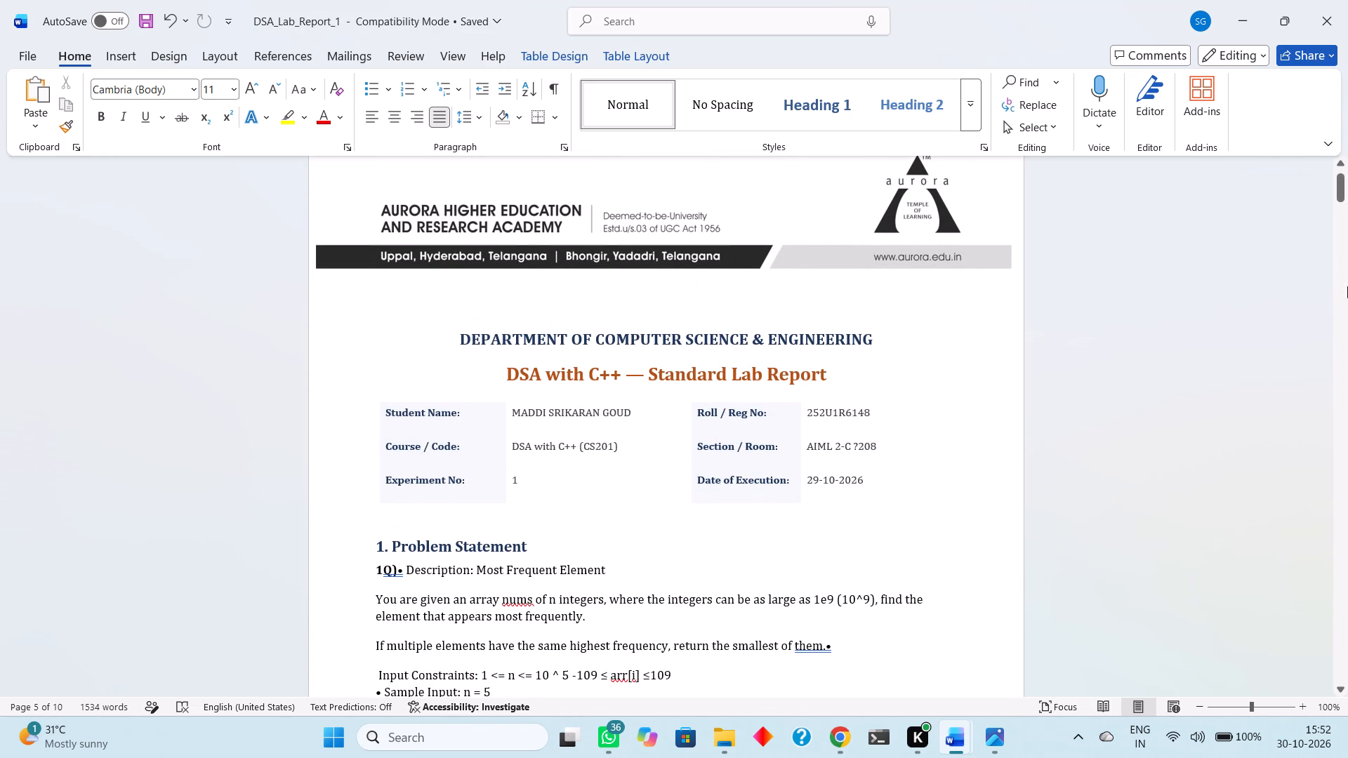
{"action": "key", "text": "ctrl+s"}
{"action": "key", "text": "ctrl+s"}
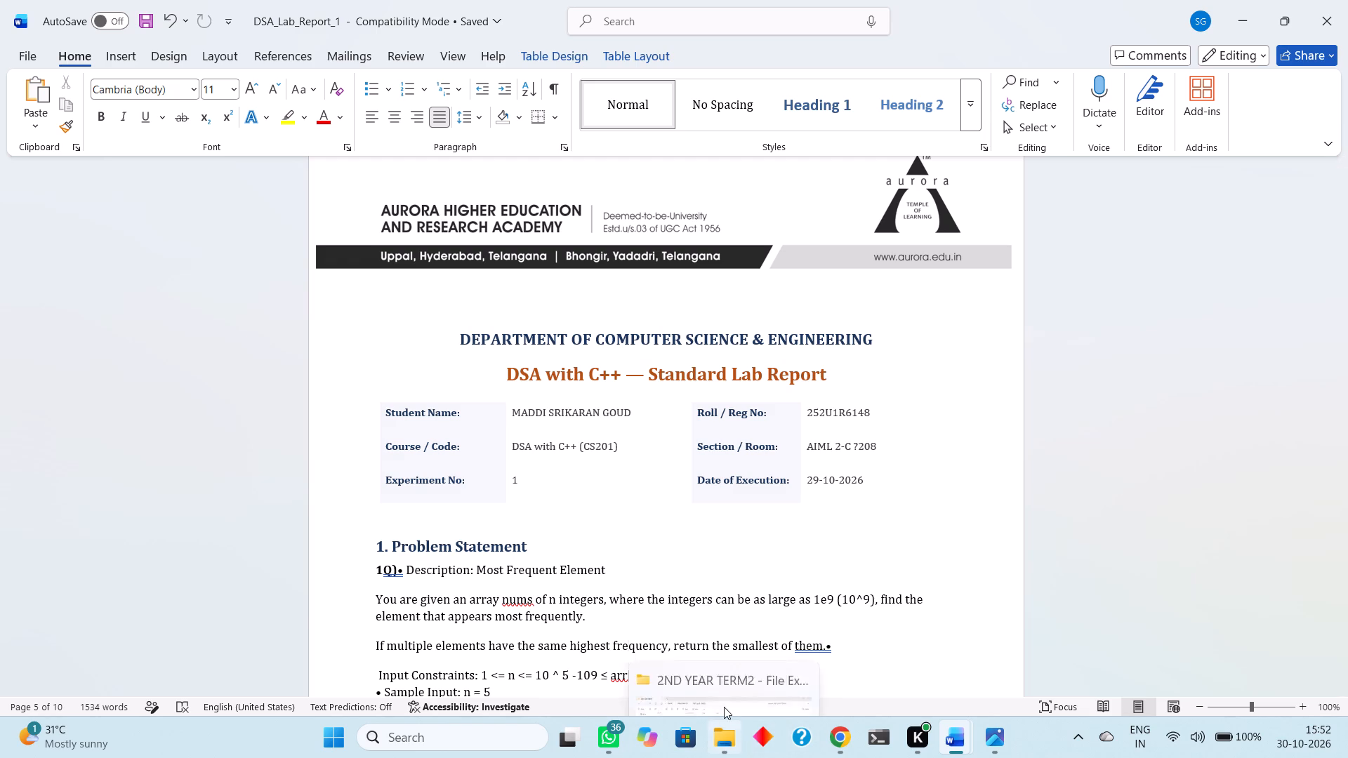
Switch to File Explorer and delete the DSA_Lab_Report_1 PDF from the 2ND YEAR TERM2 folder.
{"action": "left_click", "coordinate": [724, 698]}
{"action": "left_click", "coordinate": [300, 227]}
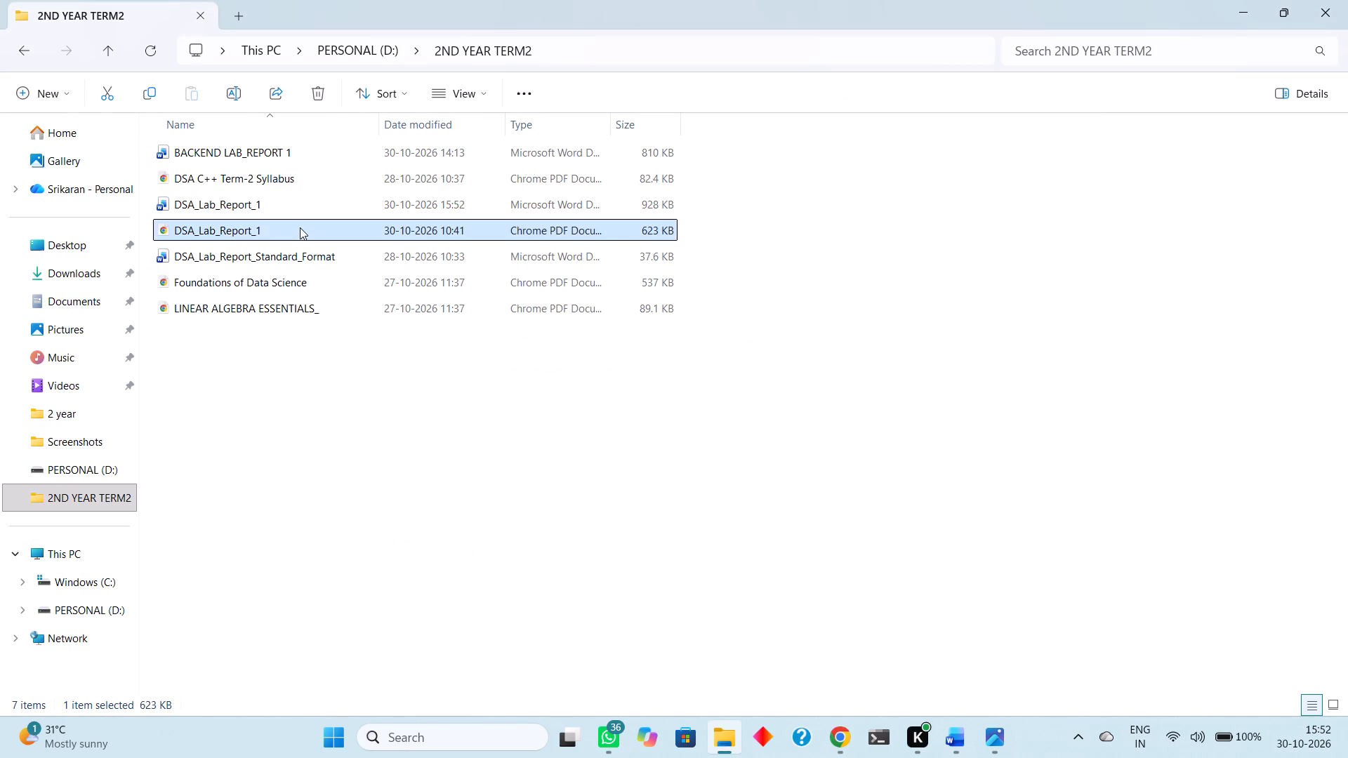
{"action": "key", "text": "Delete"}
Open the DSA_Lab_Report_1 Word document from the 2ND YEAR TERM2 folder.
{"action": "double_click", "coordinate": [299, 206]}
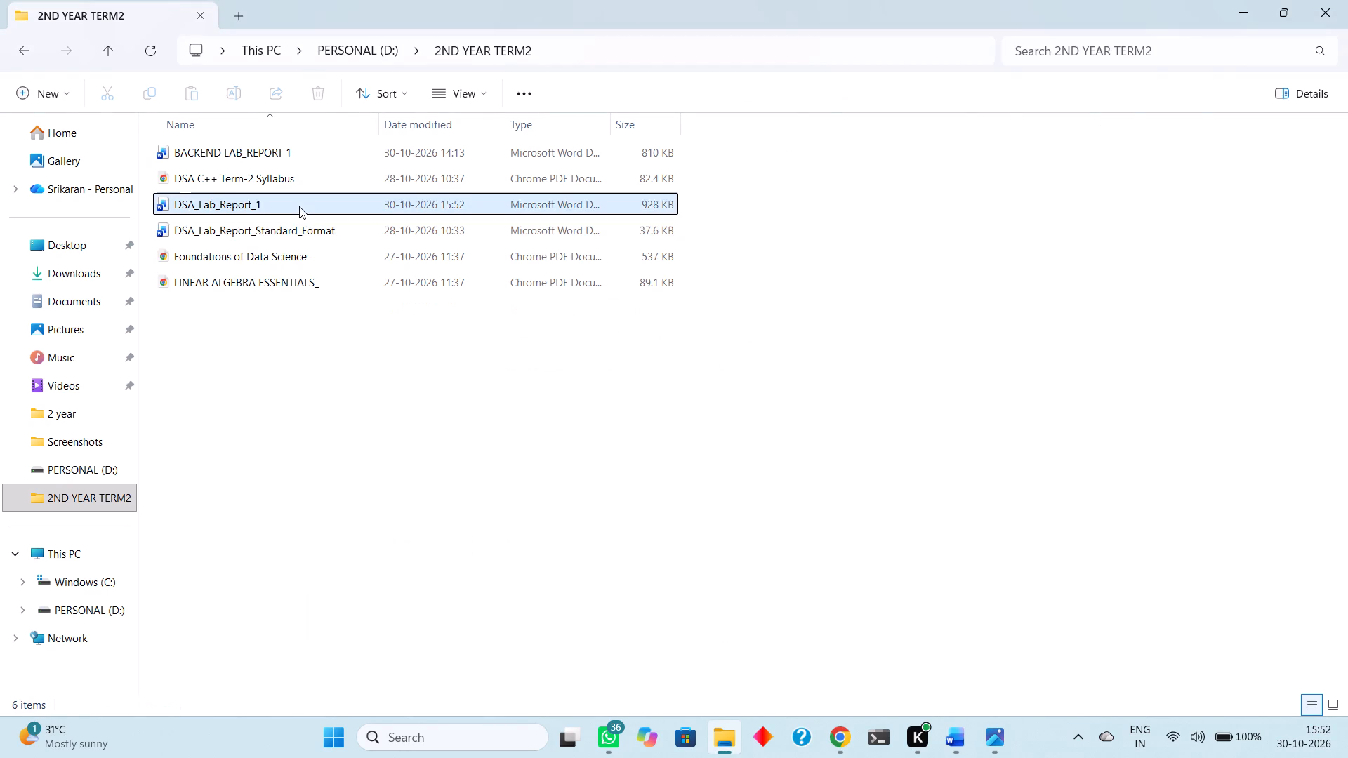
Review the report from the first page through the Shortest Subarray with Sum k conclusion.
{"action": "scroll", "coordinate": [463, 411], "scroll_direction": "down", "scroll_amount": 11}
{"action": "scroll", "coordinate": [458, 439], "scroll_direction": "up", "scroll_amount": 4}
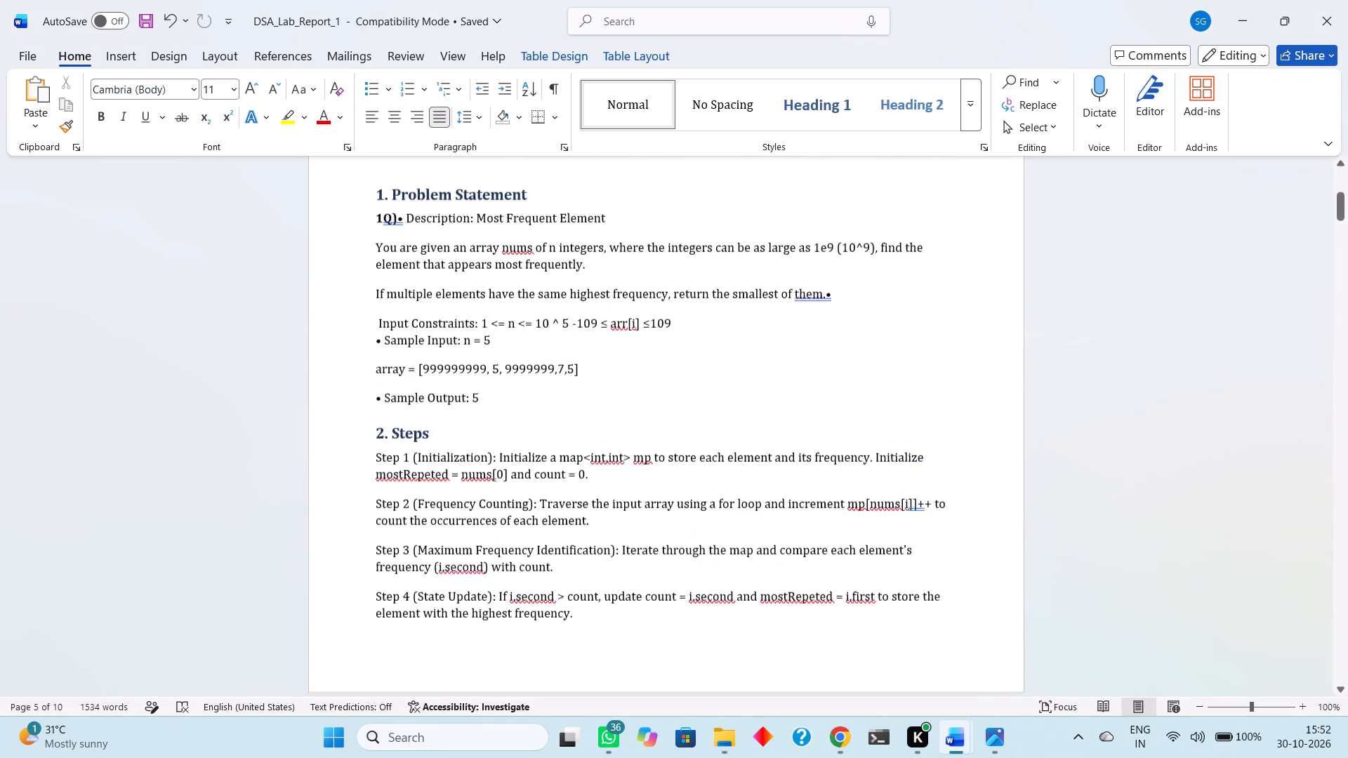
{"action": "scroll", "coordinate": [458, 439], "scroll_direction": "up", "scroll_amount": 8}
{"action": "scroll", "coordinate": [458, 437], "scroll_direction": "down", "scroll_amount": 20}
{"action": "scroll", "coordinate": [458, 437], "scroll_direction": "down", "scroll_amount": 13}
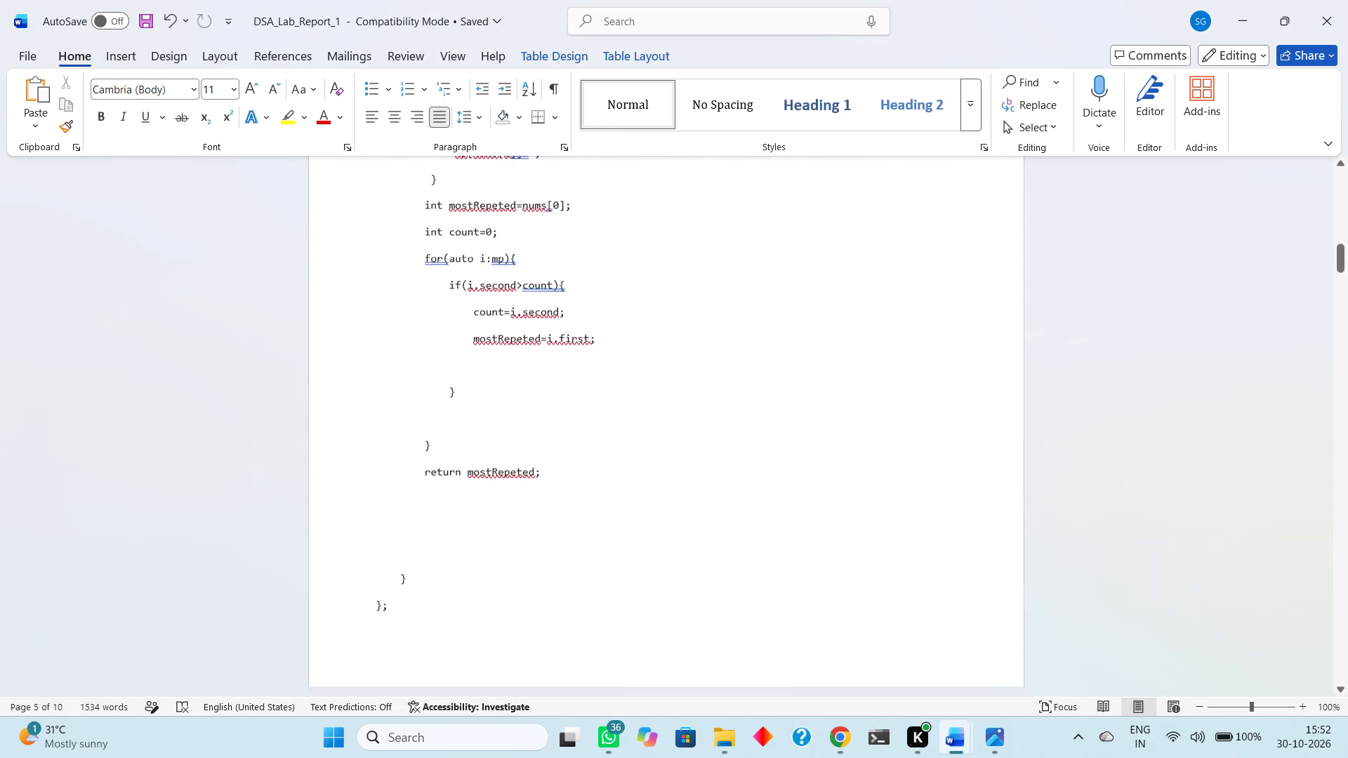
{"action": "scroll", "coordinate": [458, 437], "scroll_direction": "down", "scroll_amount": 20}
{"action": "scroll", "coordinate": [458, 437], "scroll_direction": "down", "scroll_amount": 13}
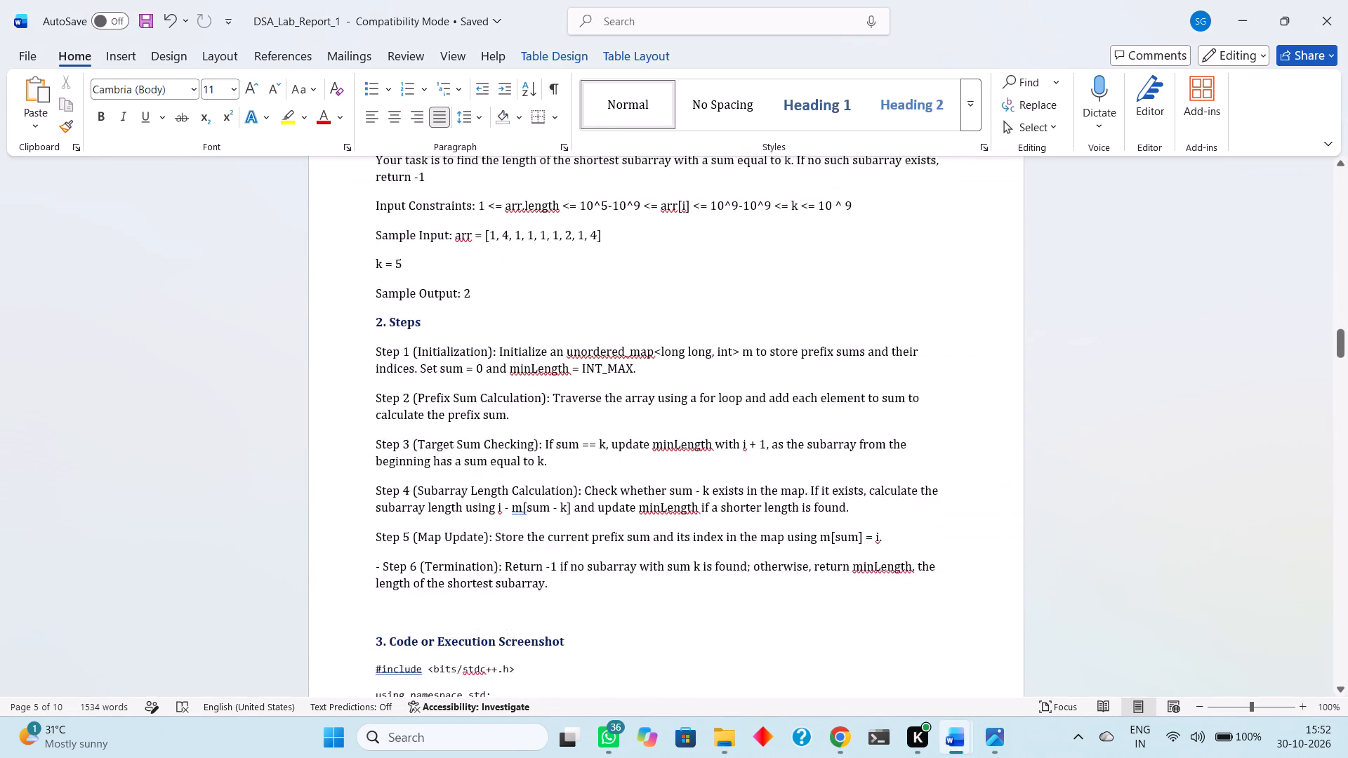
{"action": "scroll", "coordinate": [460, 418], "scroll_direction": "down", "scroll_amount": 20}
{"action": "scroll", "coordinate": [460, 418], "scroll_direction": "down", "scroll_amount": 12}
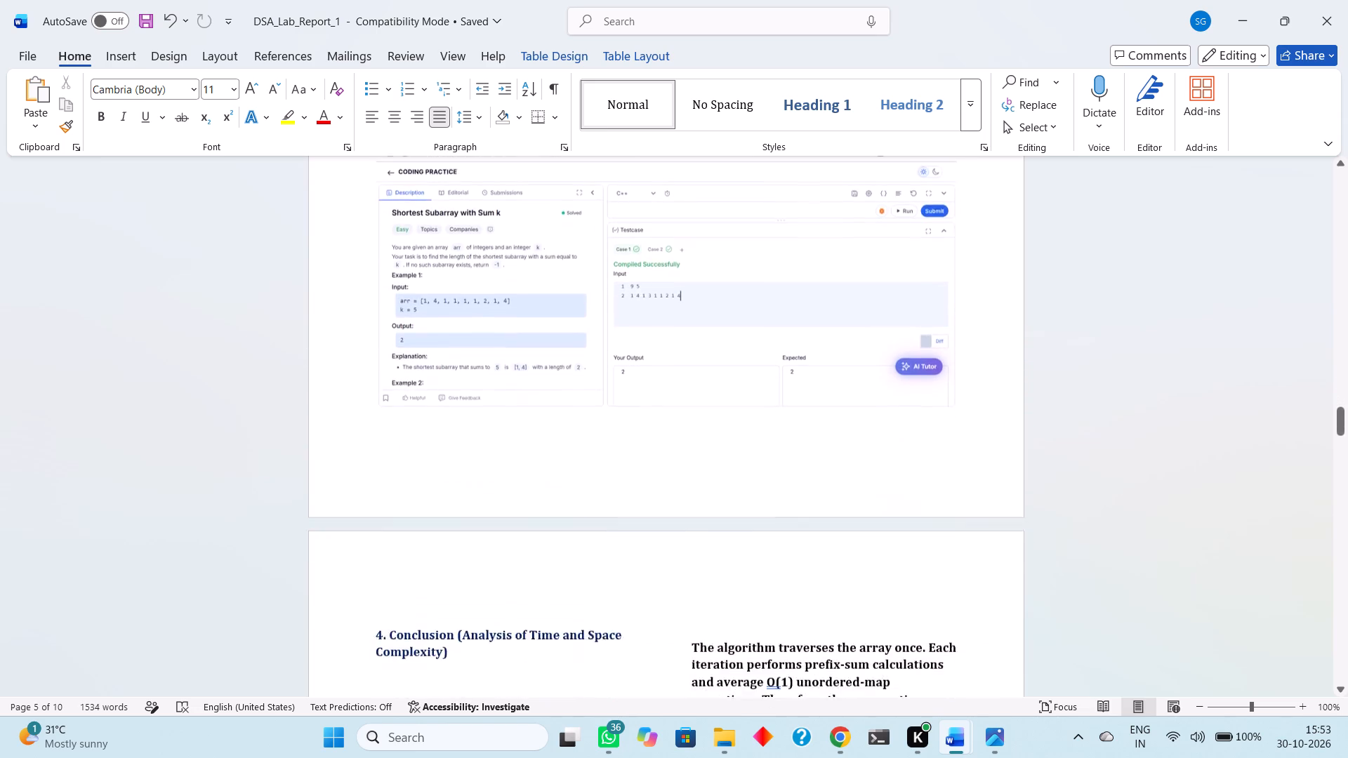
{"action": "scroll", "coordinate": [461, 412], "scroll_direction": "down", "scroll_amount": 12}
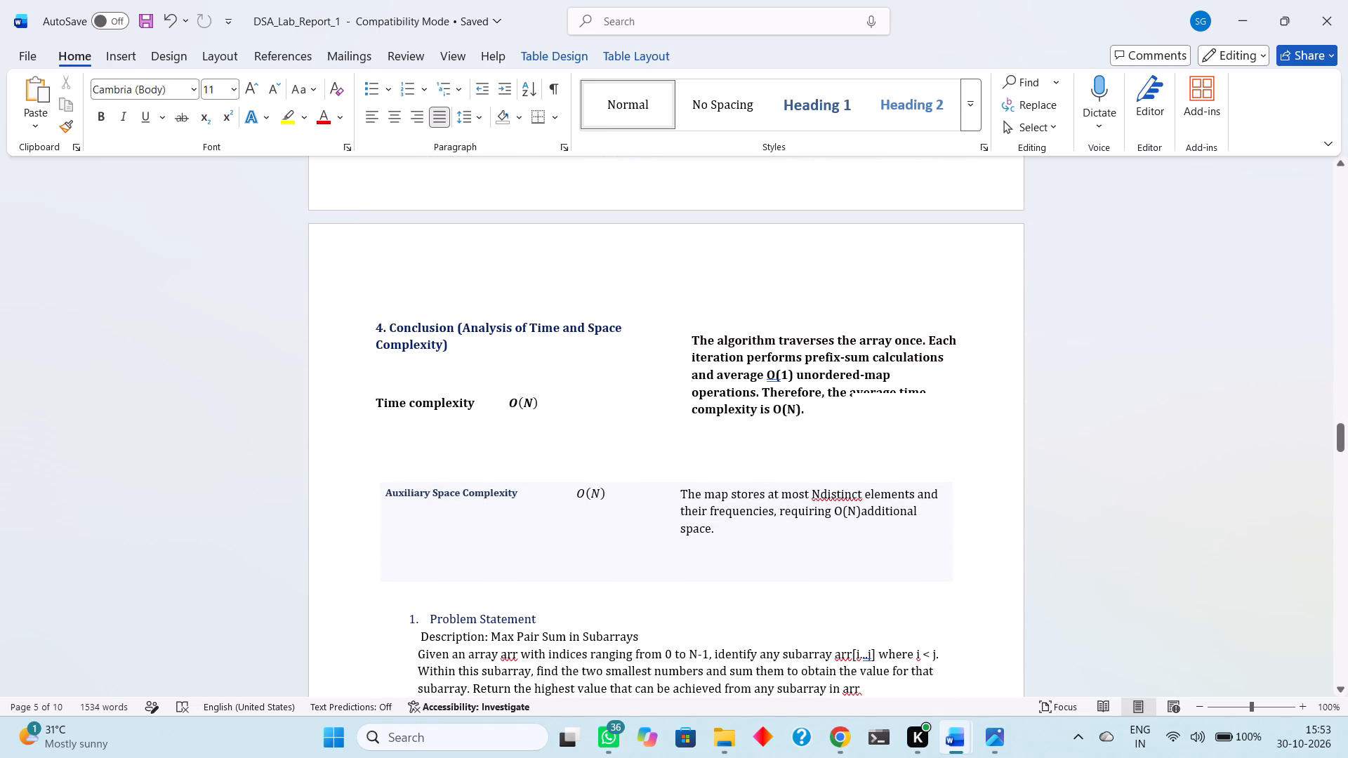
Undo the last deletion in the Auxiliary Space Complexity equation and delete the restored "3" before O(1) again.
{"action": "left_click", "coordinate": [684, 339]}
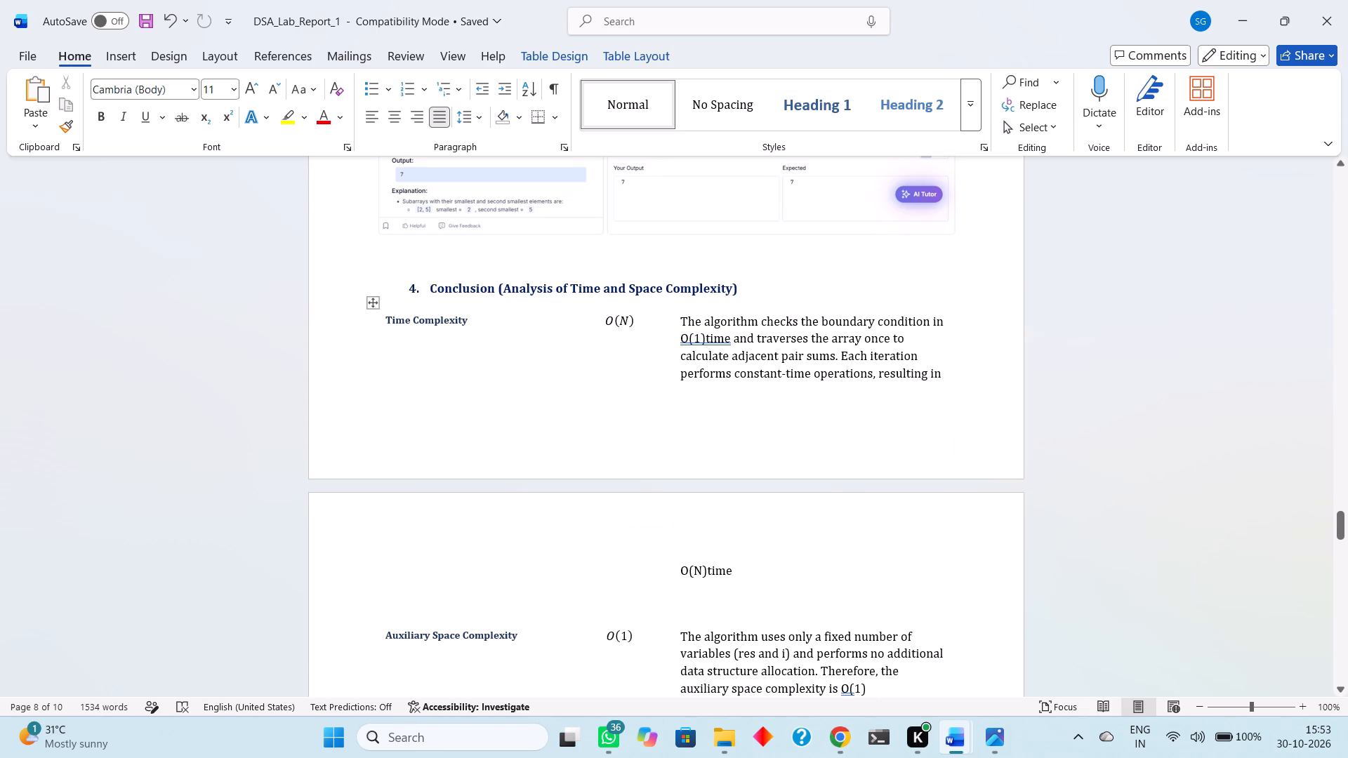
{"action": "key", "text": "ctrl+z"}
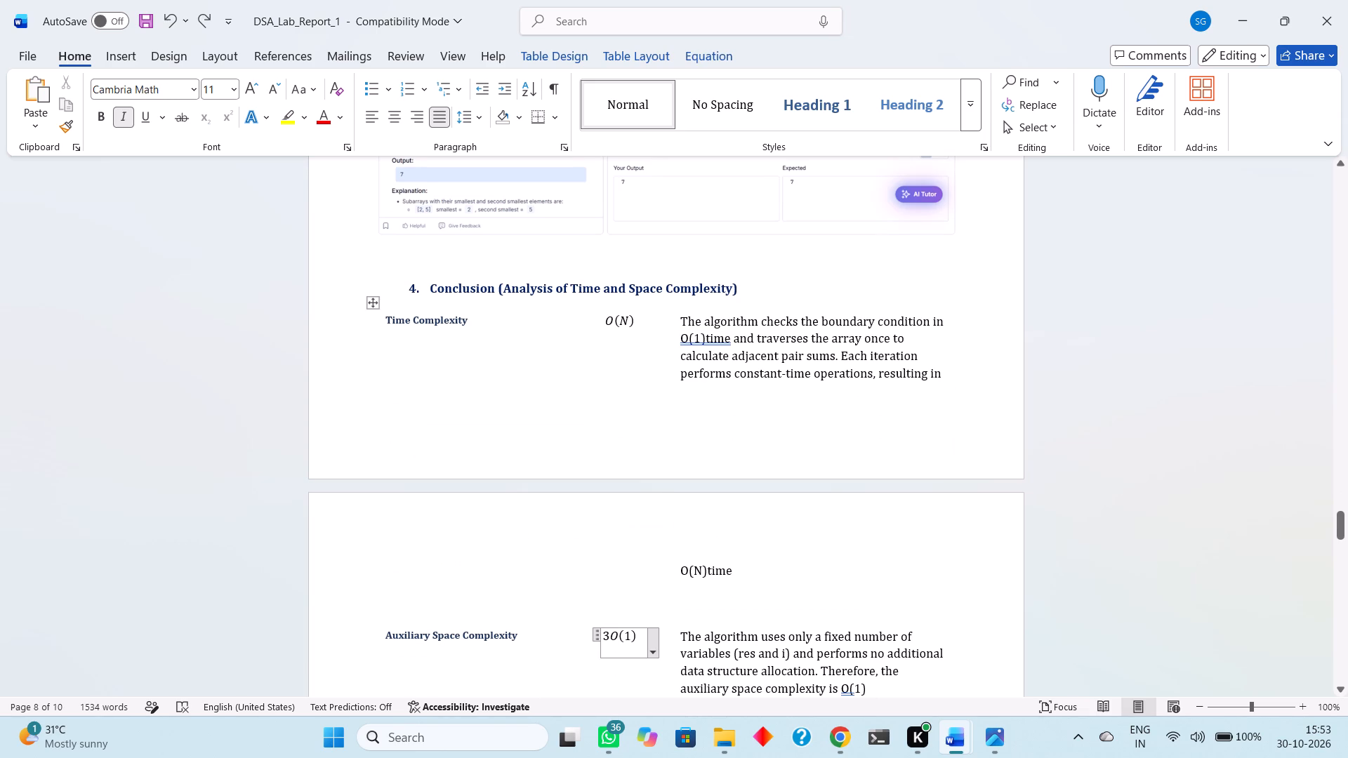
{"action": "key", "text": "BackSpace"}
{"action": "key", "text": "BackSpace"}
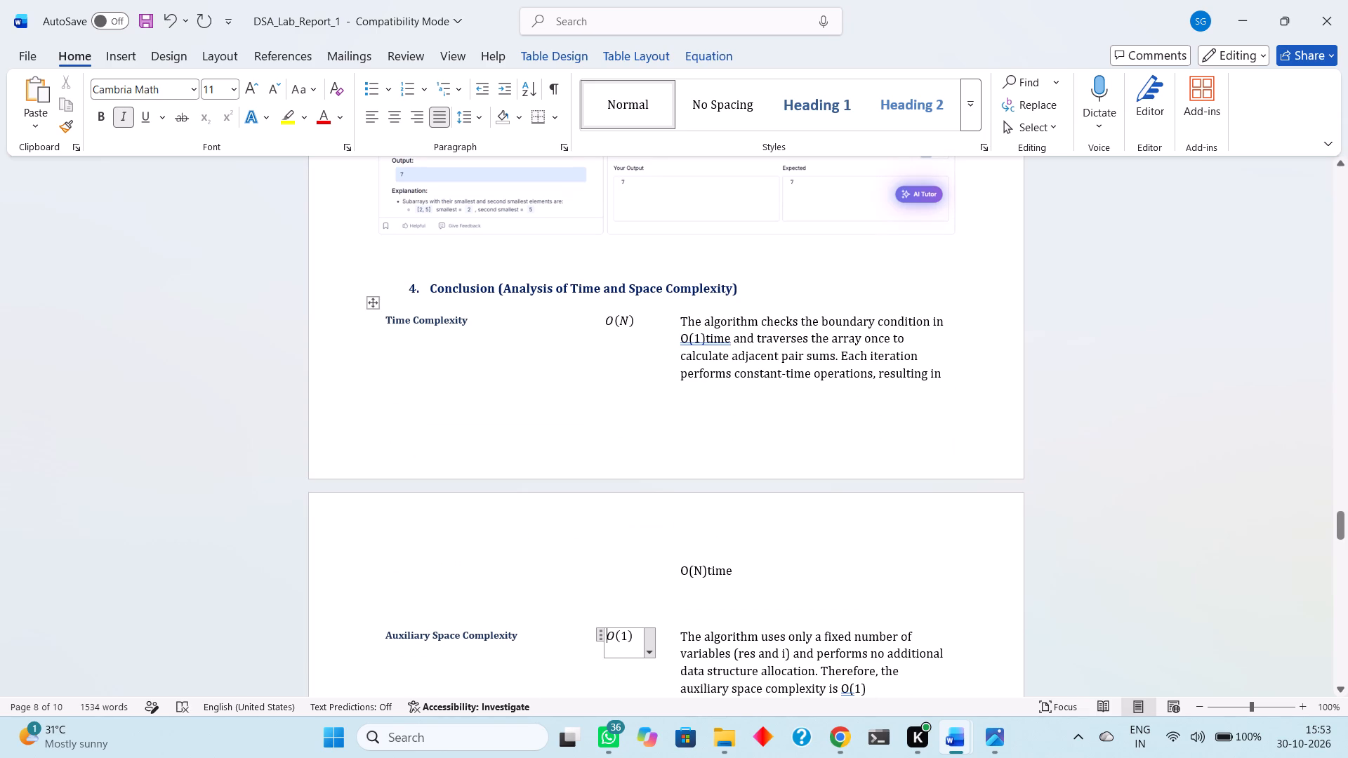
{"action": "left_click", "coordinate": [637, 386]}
Examine the Match Customers with Experts problem statement, steps and conclusion at the end of the report.
{"action": "scroll", "coordinate": [637, 386], "scroll_direction": "up", "scroll_amount": 4}
{"action": "scroll", "coordinate": [637, 386], "scroll_direction": "down", "scroll_amount": 19}
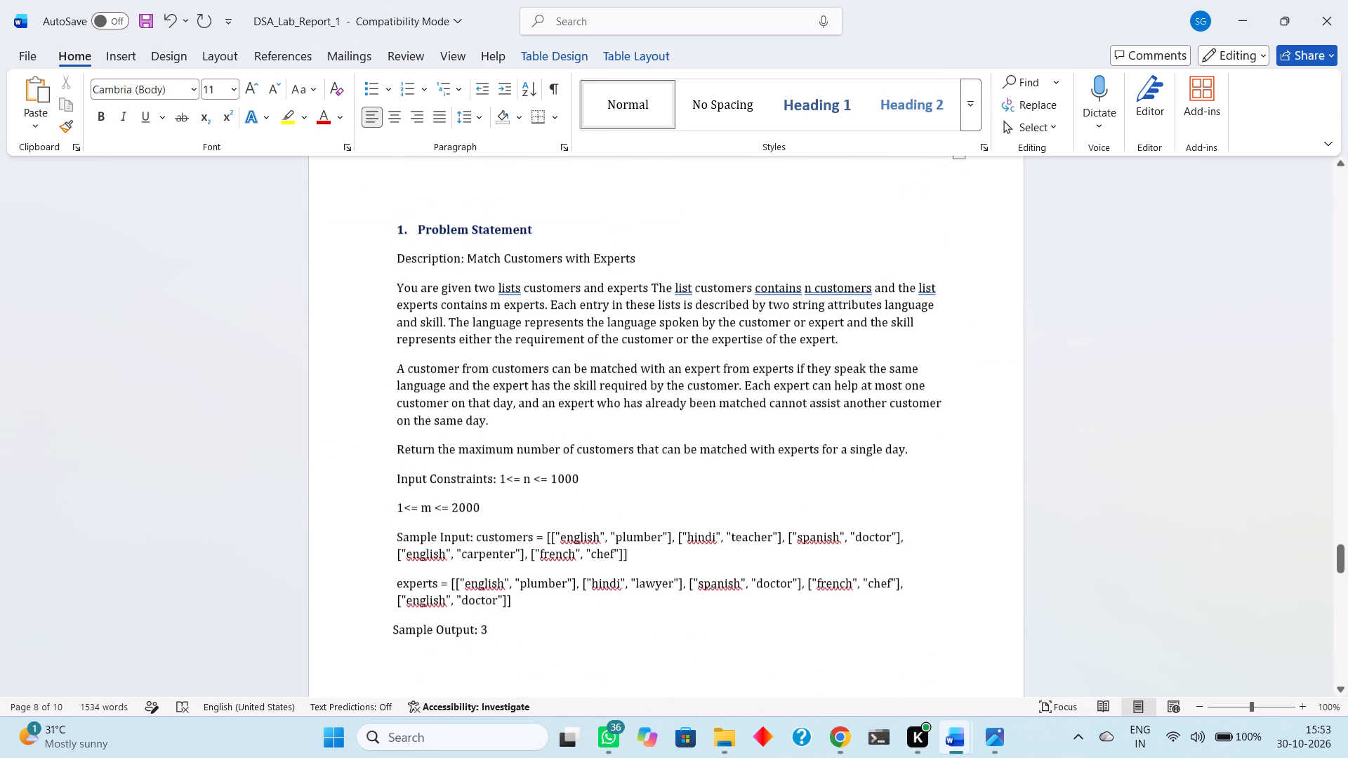
{"action": "scroll", "coordinate": [637, 386], "scroll_direction": "up", "scroll_amount": 1}
{"action": "scroll", "coordinate": [637, 386], "scroll_direction": "down", "scroll_amount": 10}
{"action": "scroll", "coordinate": [637, 386], "scroll_direction": "down", "scroll_amount": 11}
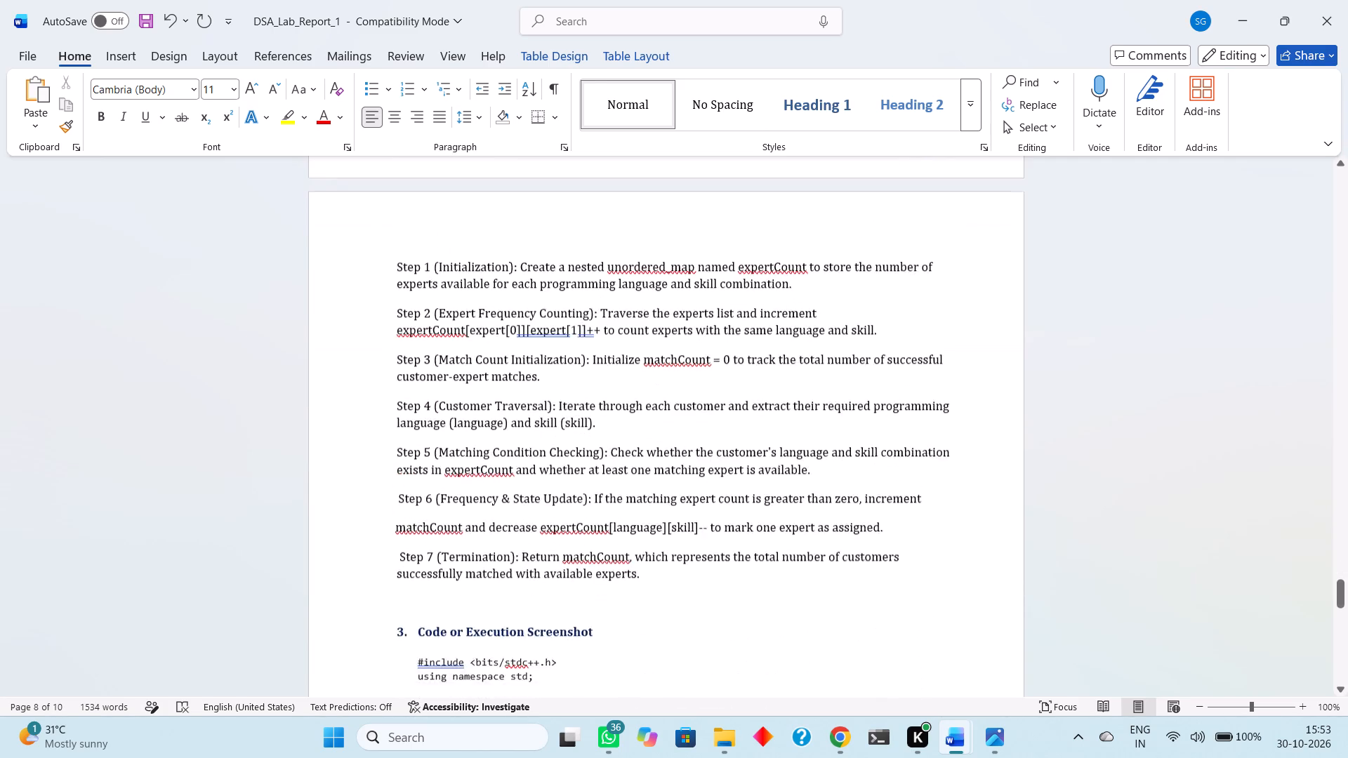
{"action": "scroll", "coordinate": [637, 386], "scroll_direction": "down", "scroll_amount": 20}
{"action": "scroll", "coordinate": [637, 386], "scroll_direction": "down", "scroll_amount": 14}
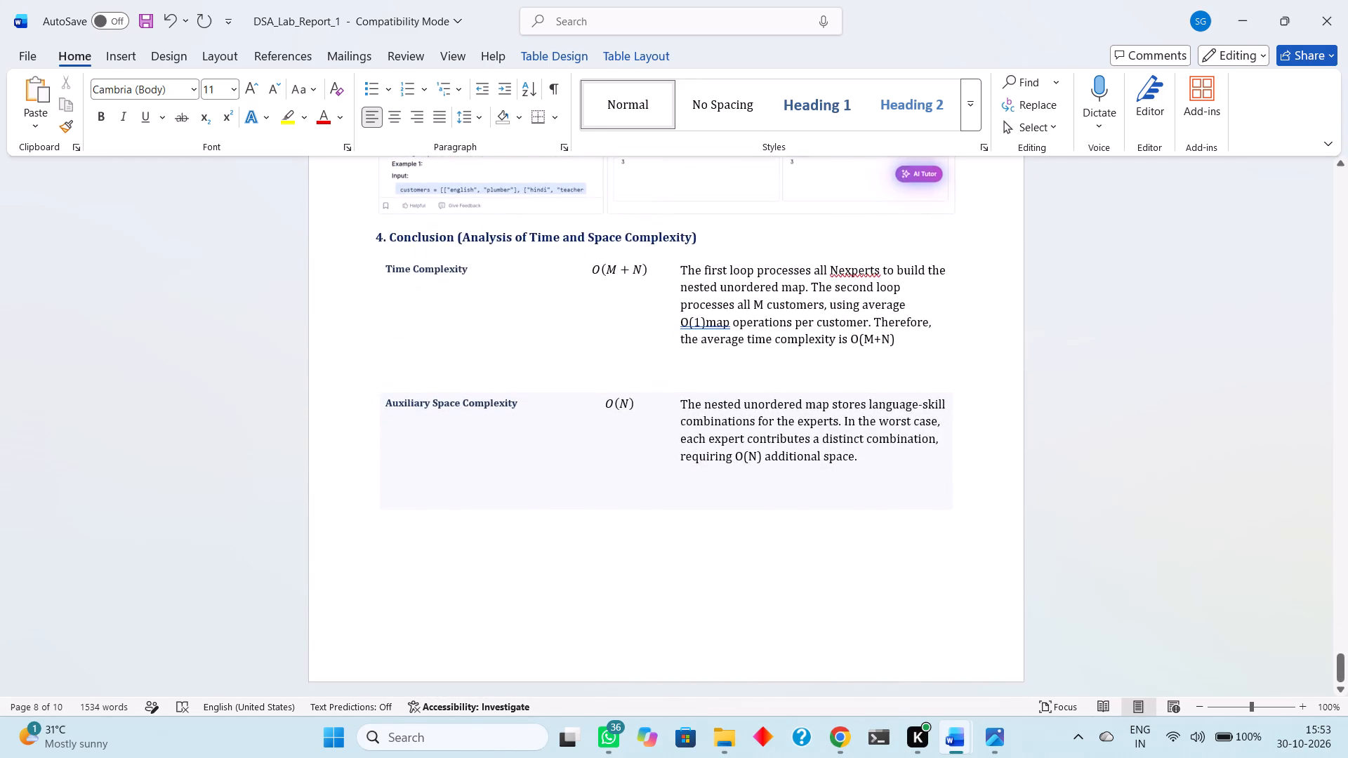
{"action": "scroll", "coordinate": [637, 359], "scroll_direction": "up", "scroll_amount": 20}
{"action": "scroll", "coordinate": [637, 359], "scroll_direction": "up", "scroll_amount": 9}
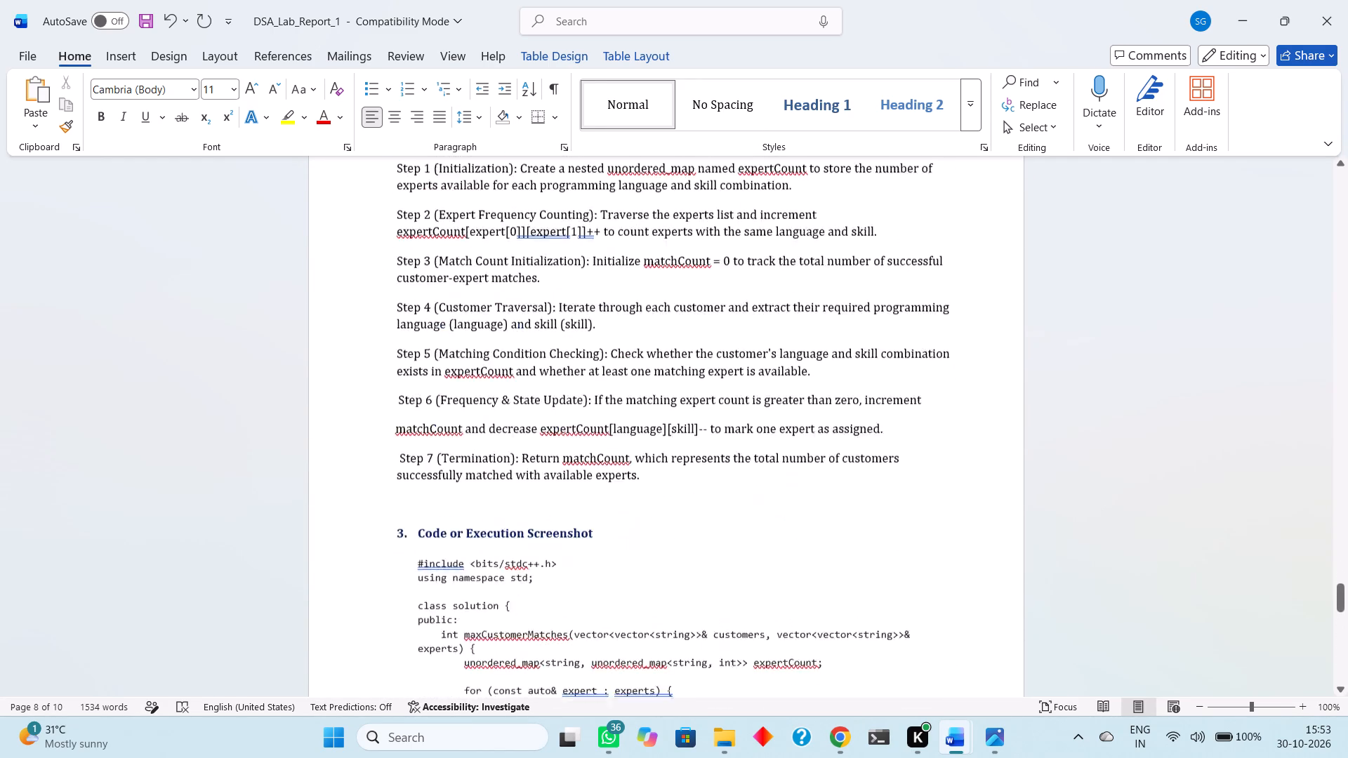
Insert two blank lines above the prefix-sum time complexity explanation in the conclusion preceding the Max Pair Sum in Subarrays problem.
{"action": "scroll", "coordinate": [637, 359], "scroll_direction": "up", "scroll_amount": 20}
{"action": "scroll", "coordinate": [637, 359], "scroll_direction": "up", "scroll_amount": 6}
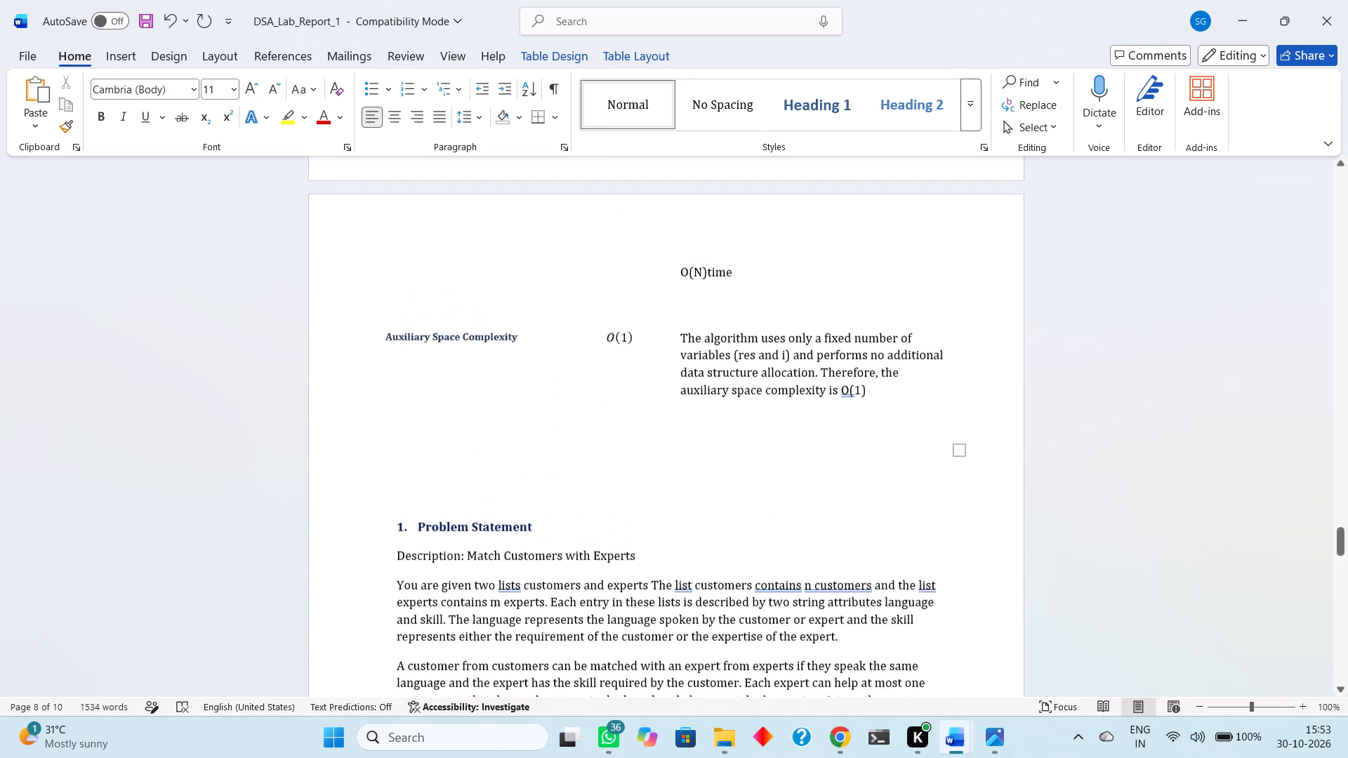
{"action": "scroll", "coordinate": [637, 359], "scroll_direction": "up", "scroll_amount": 20}
{"action": "scroll", "coordinate": [637, 359], "scroll_direction": "up", "scroll_amount": 7}
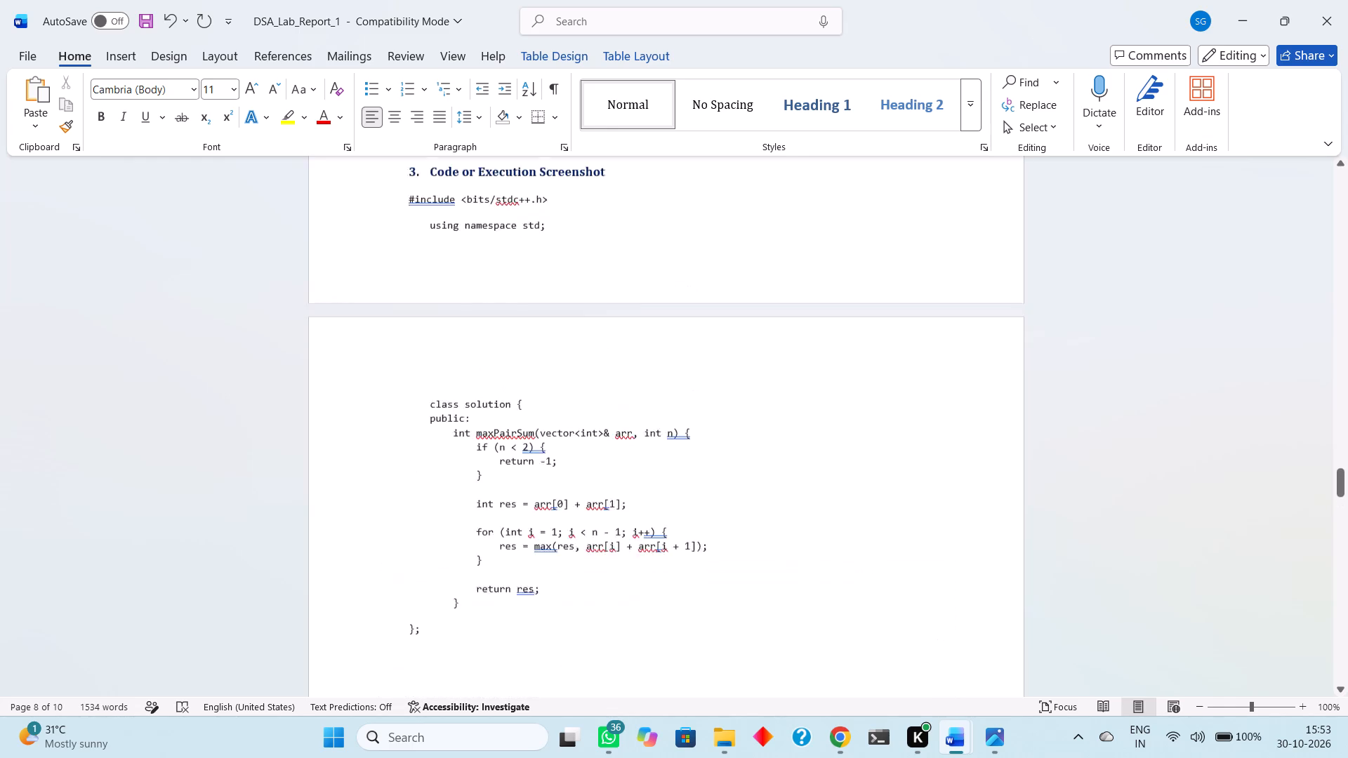
{"action": "scroll", "coordinate": [637, 359], "scroll_direction": "up", "scroll_amount": 18}
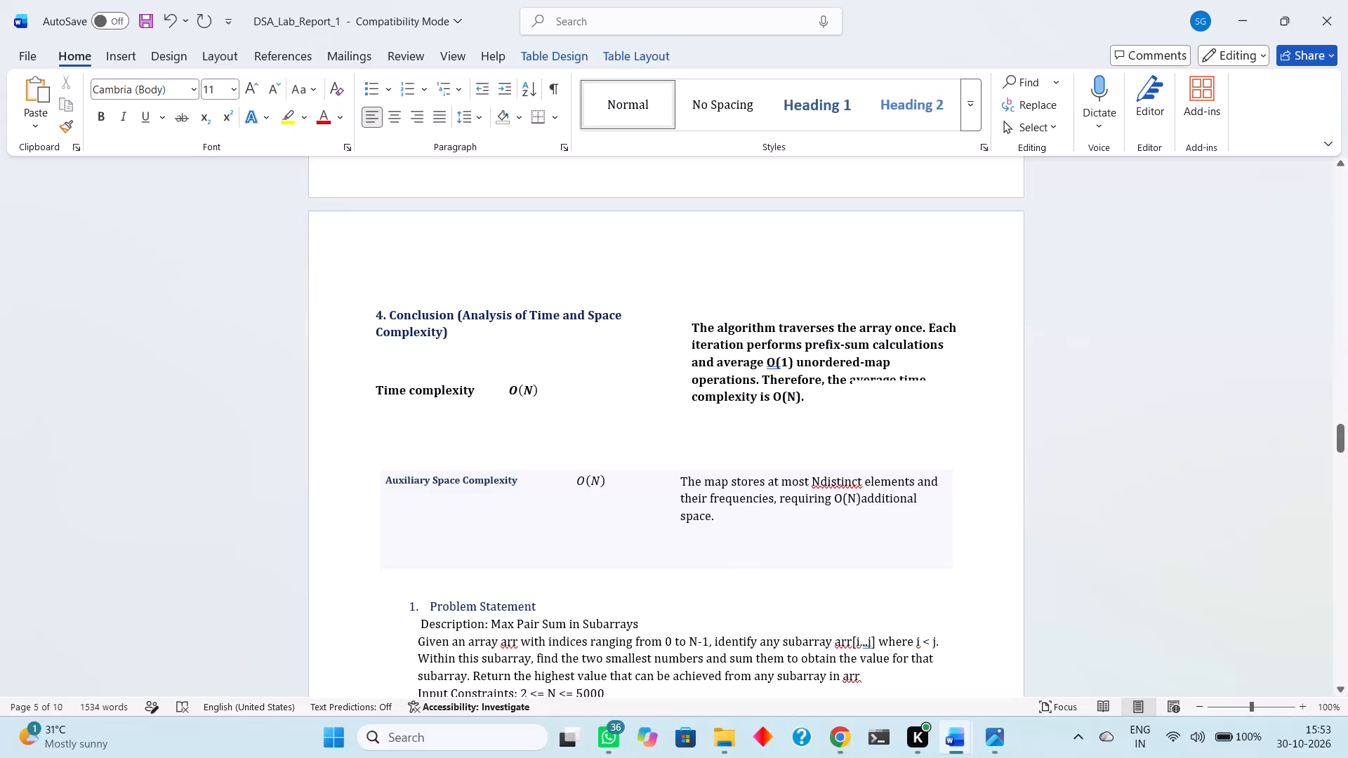
{"action": "left_click", "coordinate": [692, 330]}
{"action": "key", "text": "Return"}
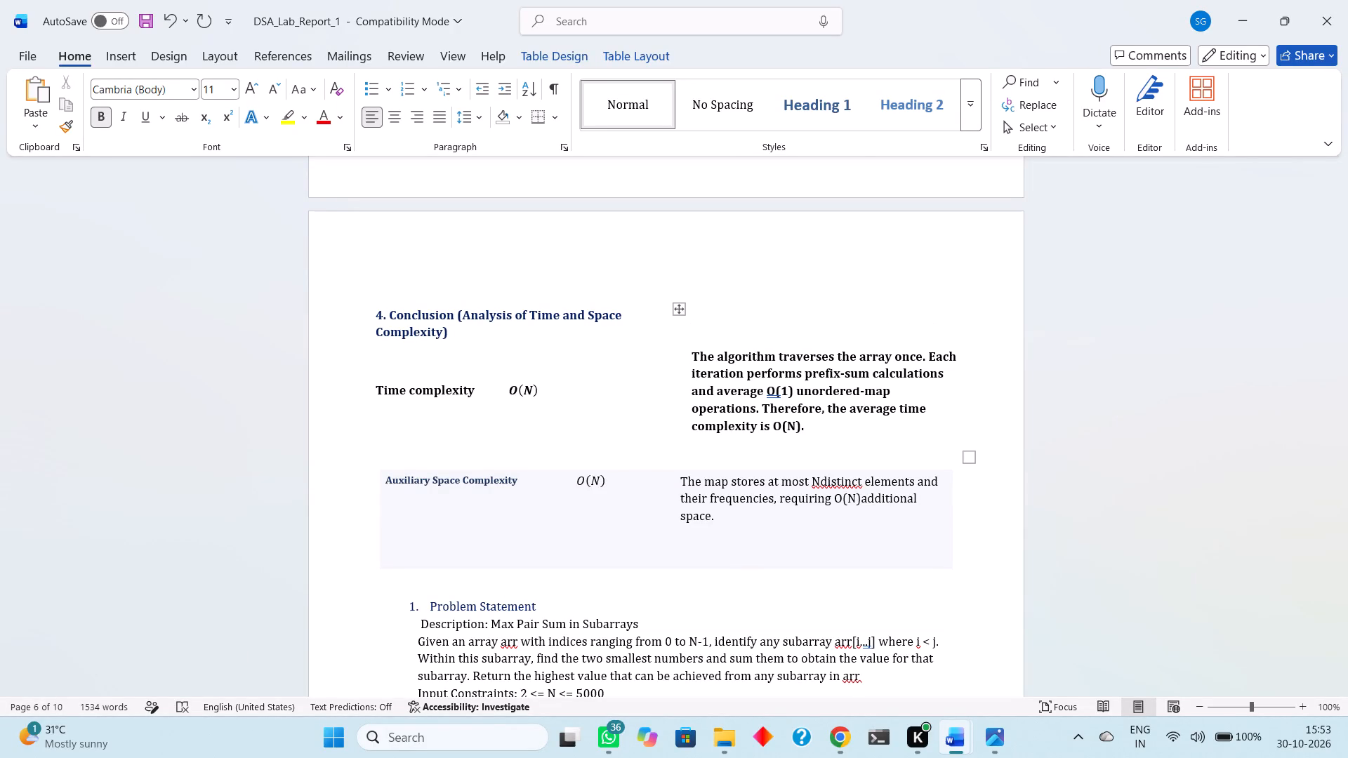
{"action": "key", "text": "Return"}
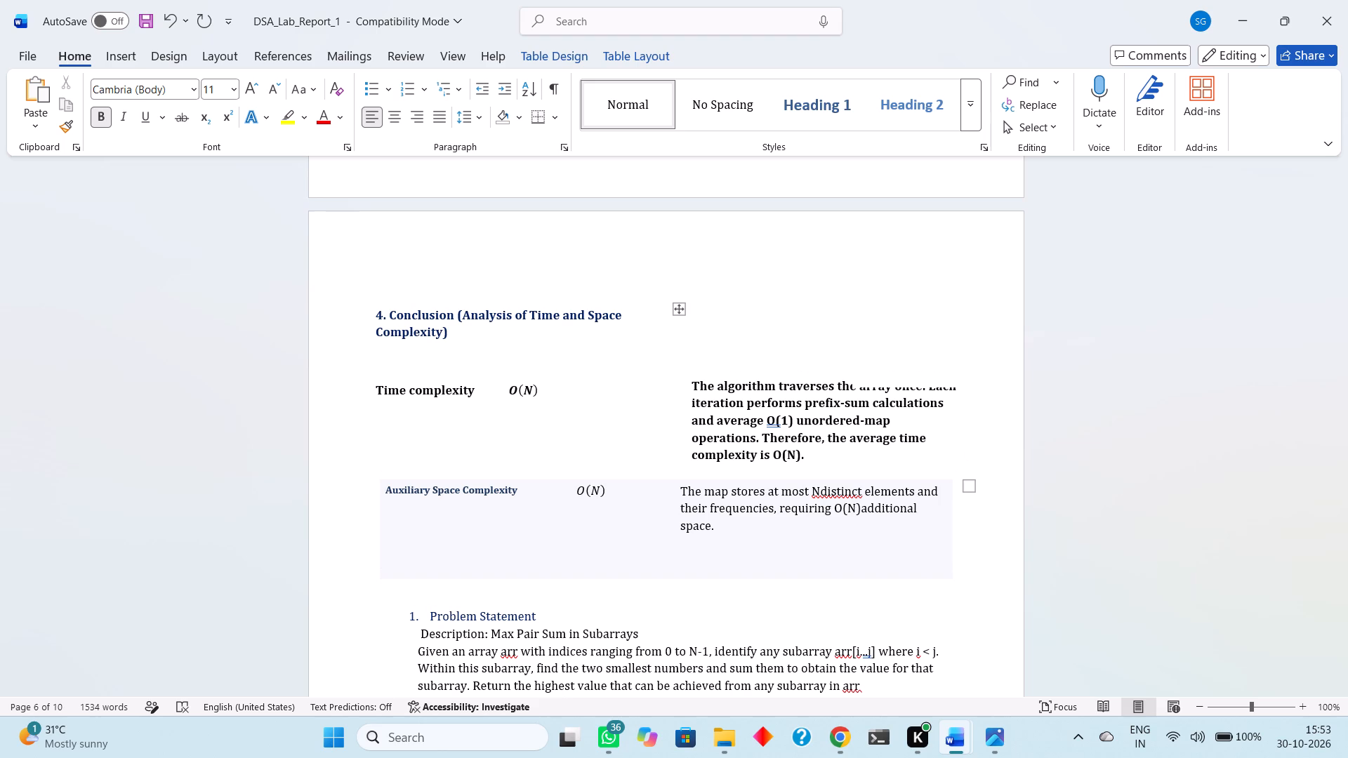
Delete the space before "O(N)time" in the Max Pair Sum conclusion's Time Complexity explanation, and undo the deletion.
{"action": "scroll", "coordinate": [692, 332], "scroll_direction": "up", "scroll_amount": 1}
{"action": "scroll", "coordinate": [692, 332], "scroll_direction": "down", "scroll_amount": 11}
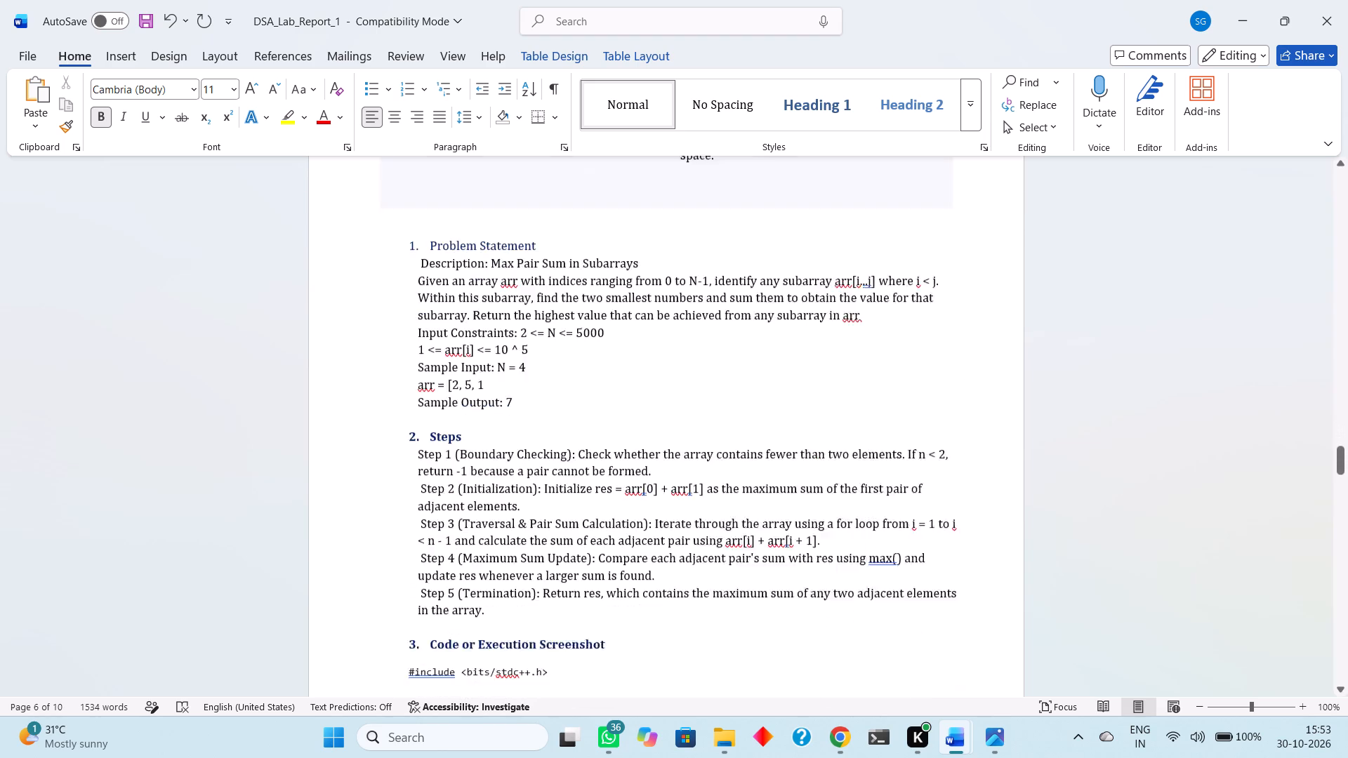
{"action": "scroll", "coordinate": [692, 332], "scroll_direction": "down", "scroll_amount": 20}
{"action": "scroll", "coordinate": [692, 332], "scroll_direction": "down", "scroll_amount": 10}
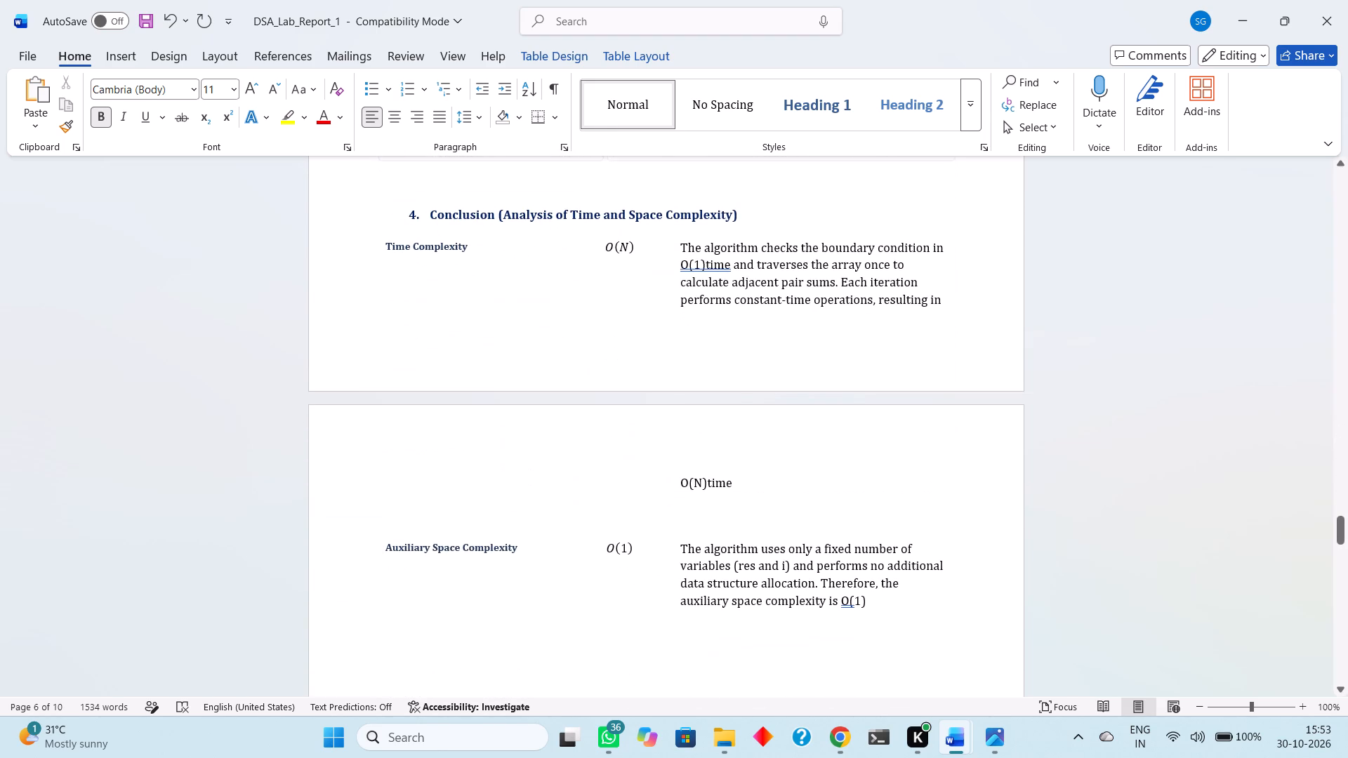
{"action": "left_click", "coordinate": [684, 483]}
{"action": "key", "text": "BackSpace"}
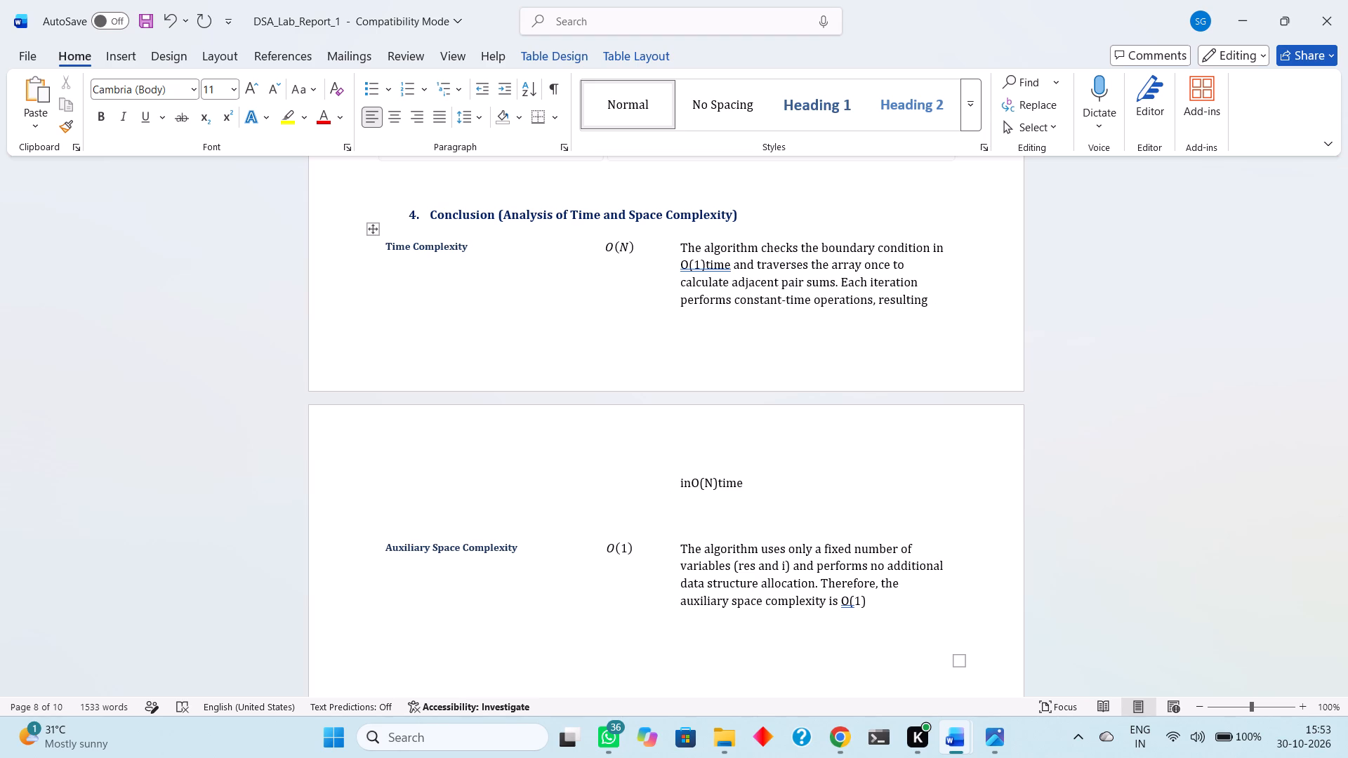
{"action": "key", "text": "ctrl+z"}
Remove one blank line above the prefix-sum time complexity explanation in the conclusion preceding the Max Pair Sum problem.
{"action": "scroll", "coordinate": [689, 475], "scroll_direction": "up", "scroll_amount": 4}
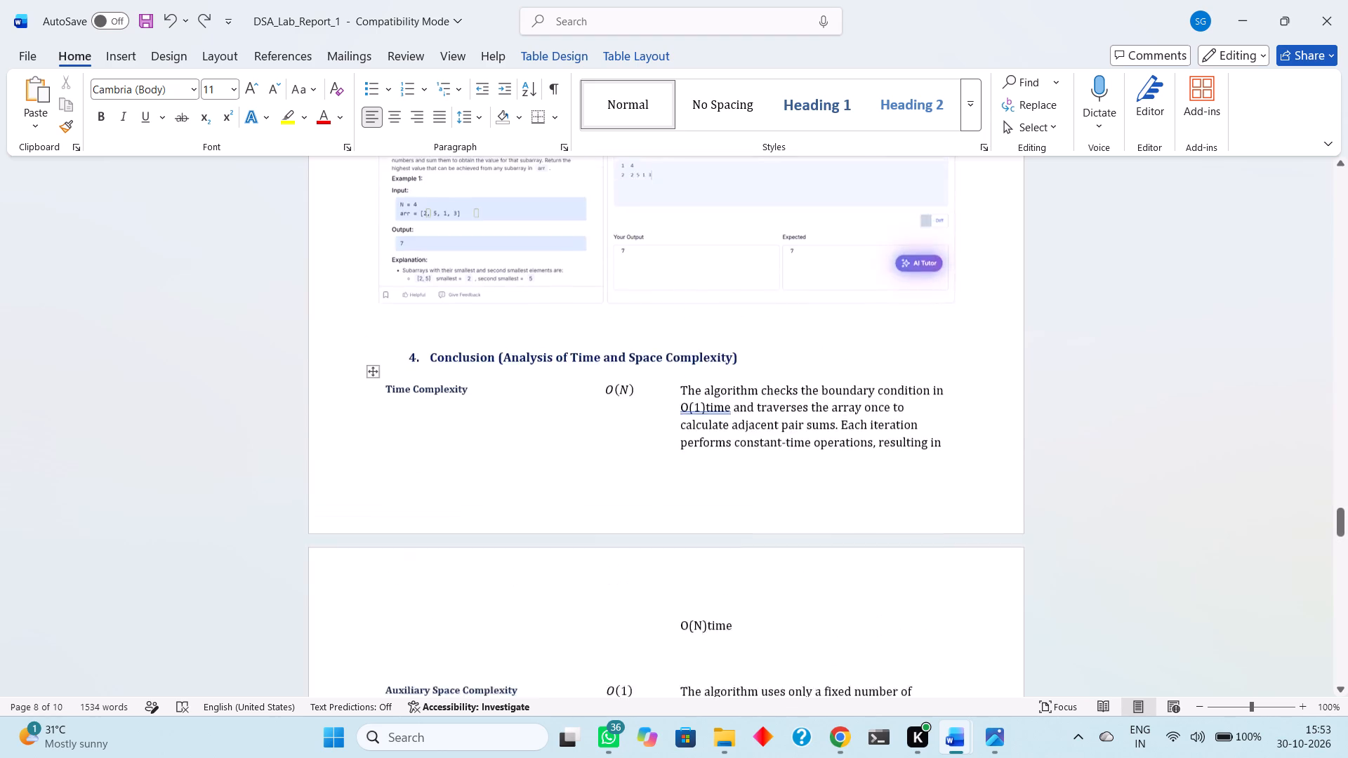
{"action": "scroll", "coordinate": [689, 475], "scroll_direction": "up", "scroll_amount": 20}
{"action": "scroll", "coordinate": [689, 475], "scroll_direction": "up", "scroll_amount": 10}
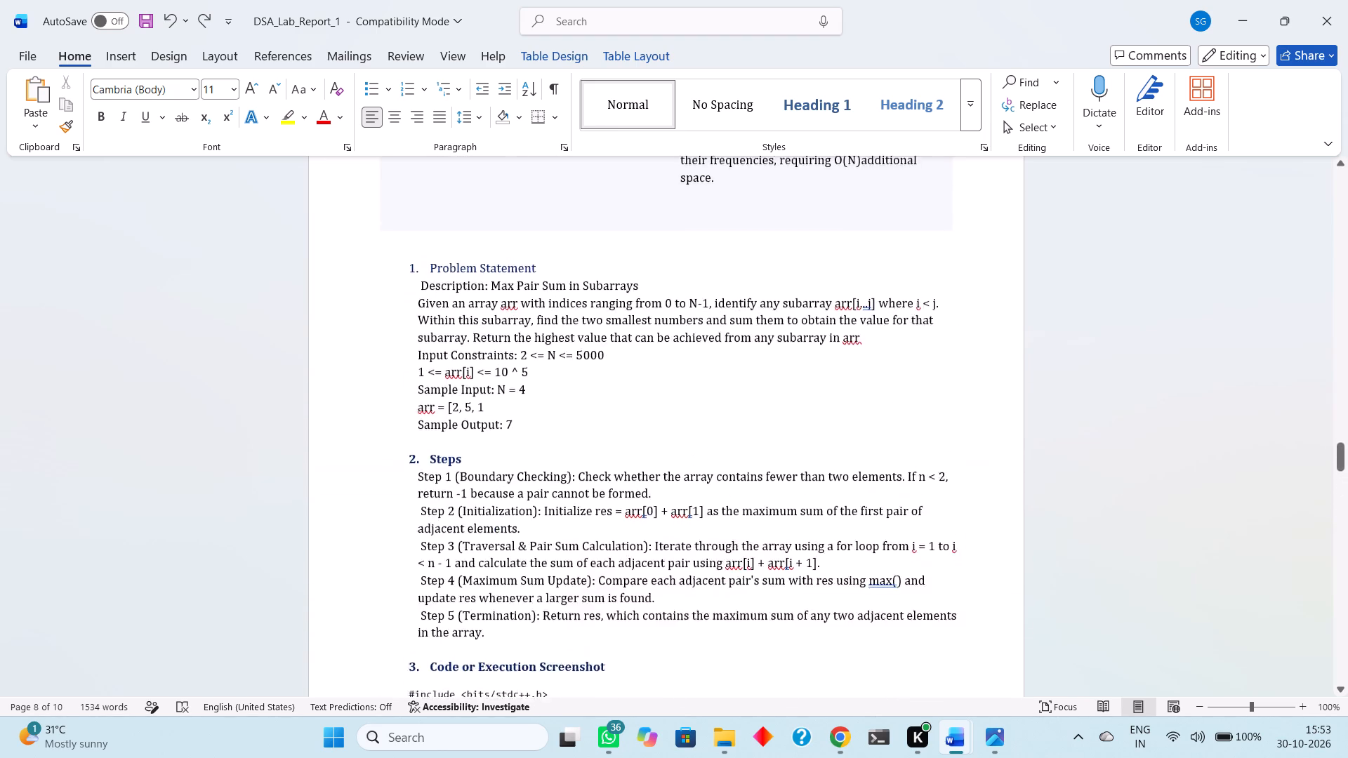
{"action": "scroll", "coordinate": [689, 475], "scroll_direction": "up", "scroll_amount": 4}
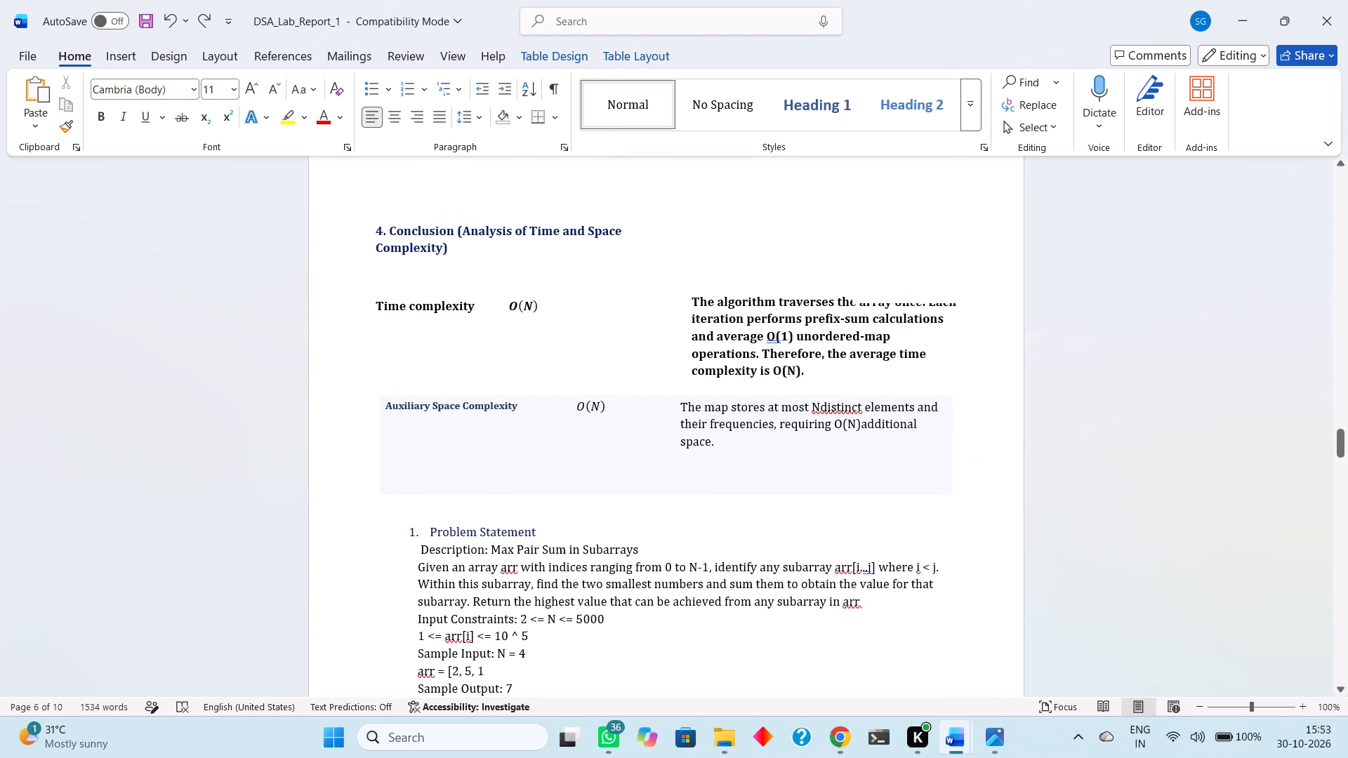
{"action": "scroll", "coordinate": [780, 333], "scroll_direction": "up", "scroll_amount": 3}
{"action": "scroll", "coordinate": [780, 333], "scroll_direction": "down", "scroll_amount": 1}
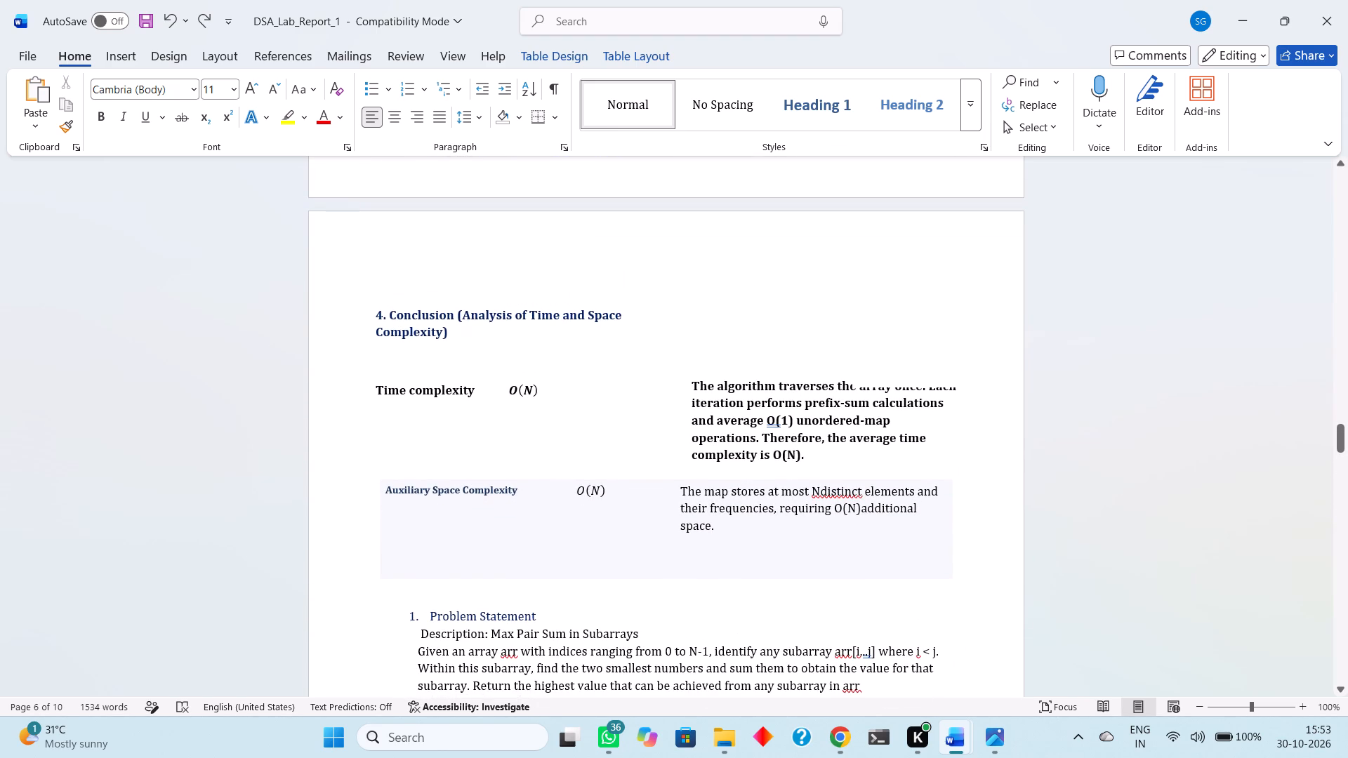
{"action": "left_click", "coordinate": [911, 377]}
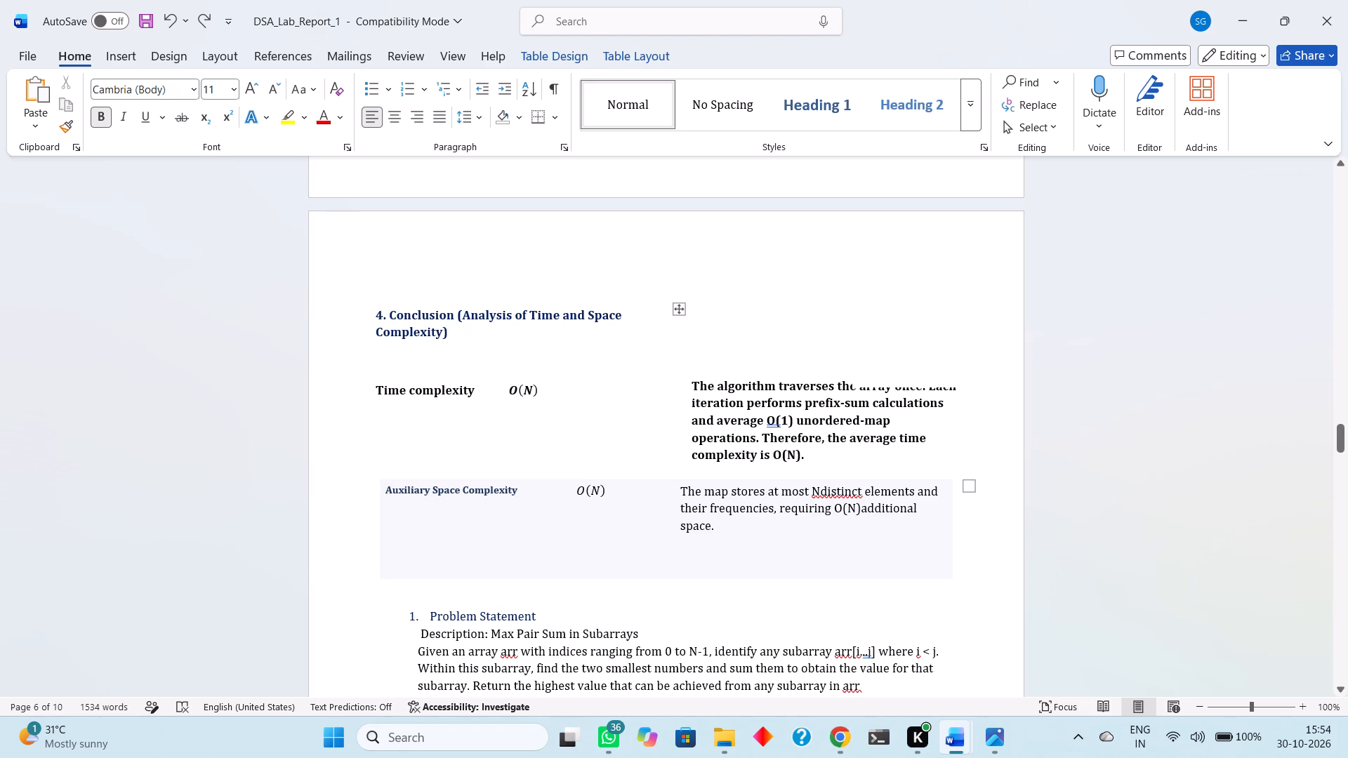
{"action": "left_click", "coordinate": [697, 390]}
{"action": "key", "text": "Left"}
{"action": "key", "text": "BackSpace"}
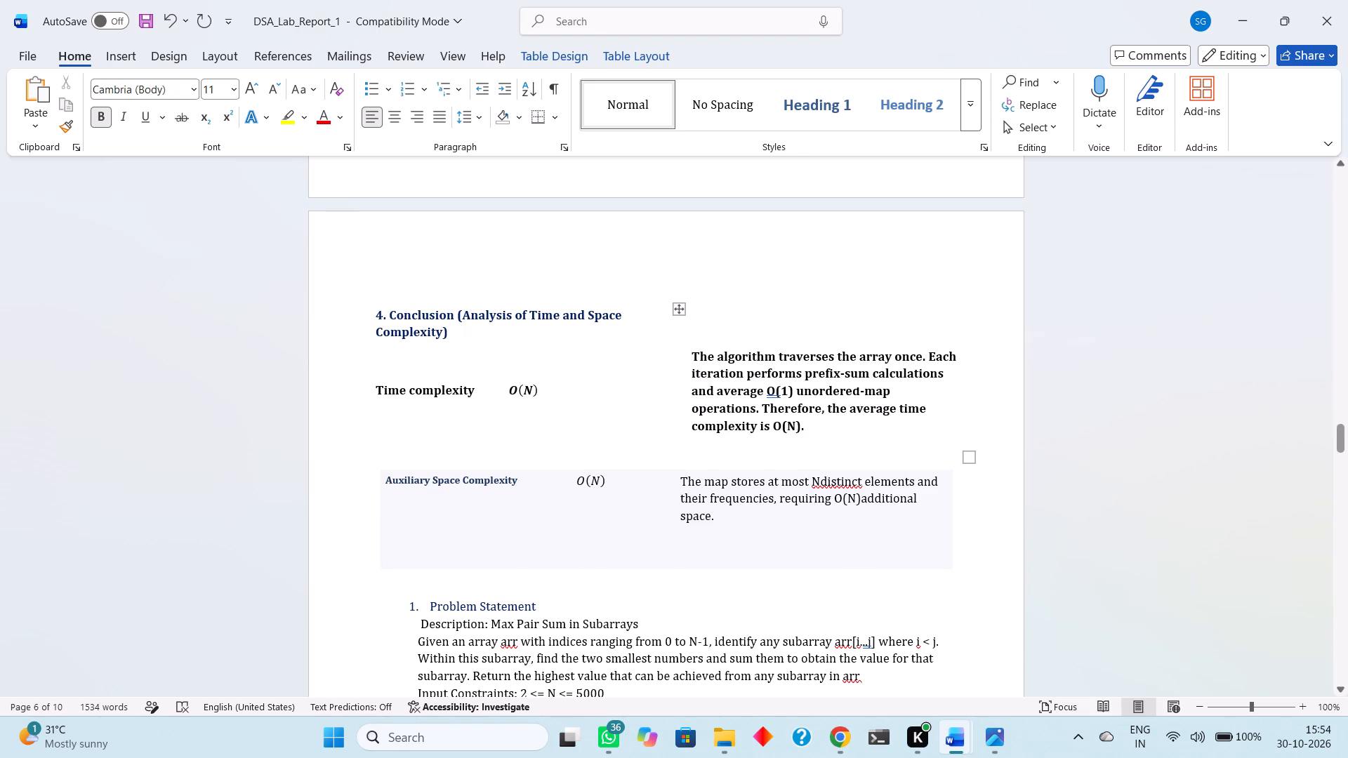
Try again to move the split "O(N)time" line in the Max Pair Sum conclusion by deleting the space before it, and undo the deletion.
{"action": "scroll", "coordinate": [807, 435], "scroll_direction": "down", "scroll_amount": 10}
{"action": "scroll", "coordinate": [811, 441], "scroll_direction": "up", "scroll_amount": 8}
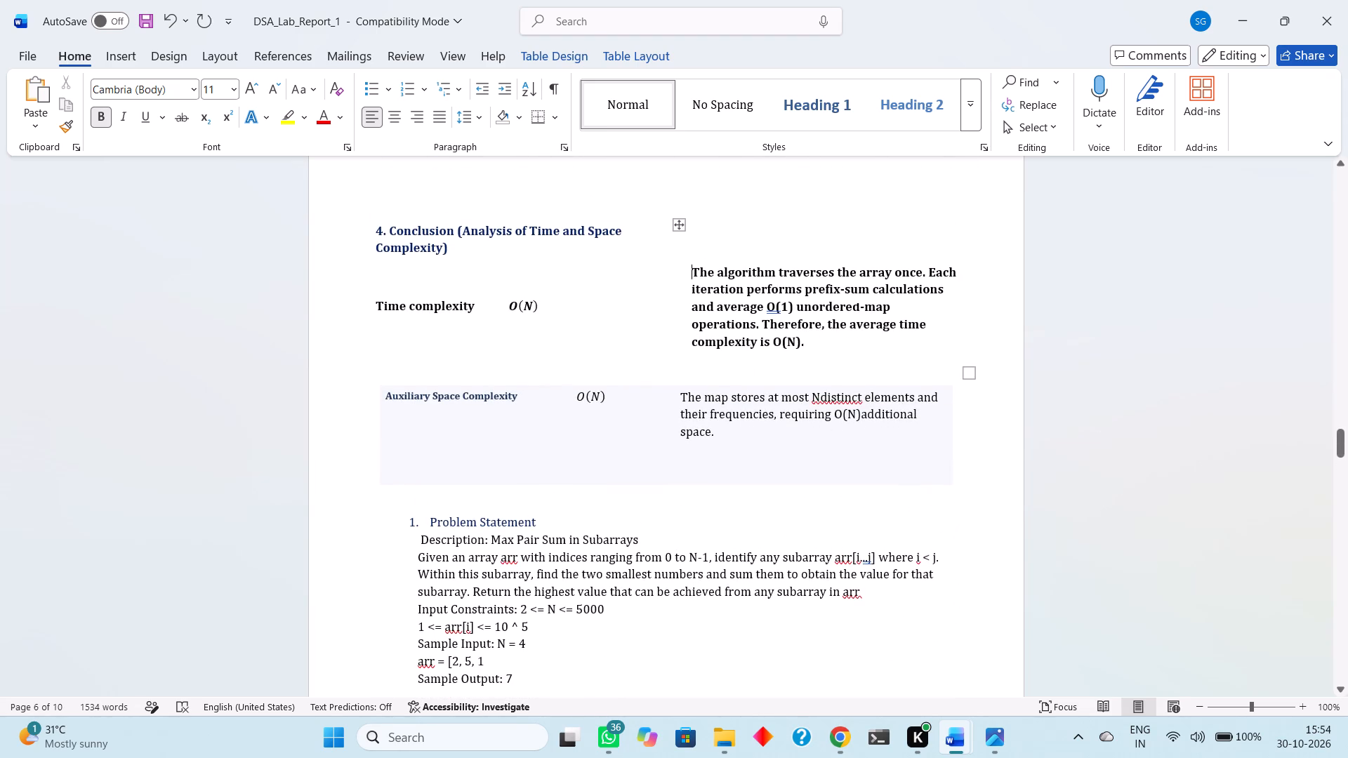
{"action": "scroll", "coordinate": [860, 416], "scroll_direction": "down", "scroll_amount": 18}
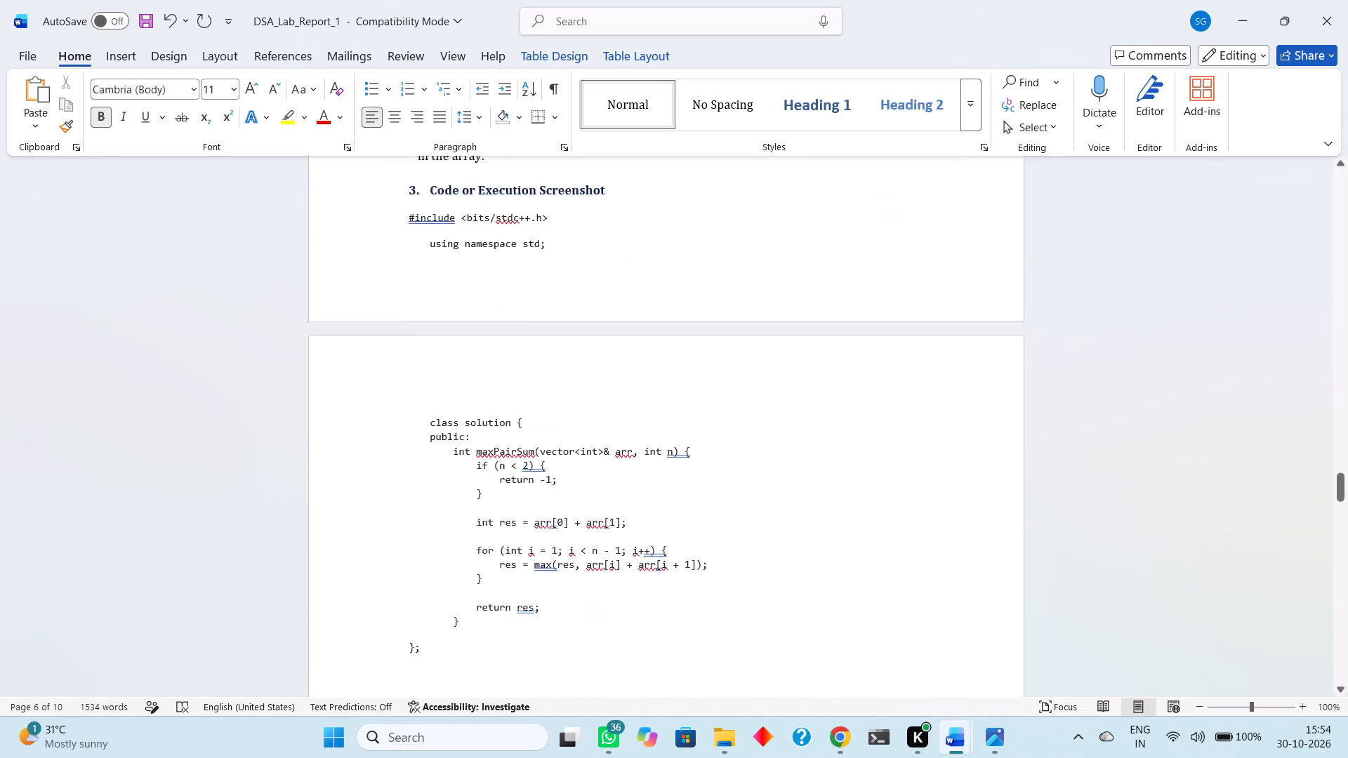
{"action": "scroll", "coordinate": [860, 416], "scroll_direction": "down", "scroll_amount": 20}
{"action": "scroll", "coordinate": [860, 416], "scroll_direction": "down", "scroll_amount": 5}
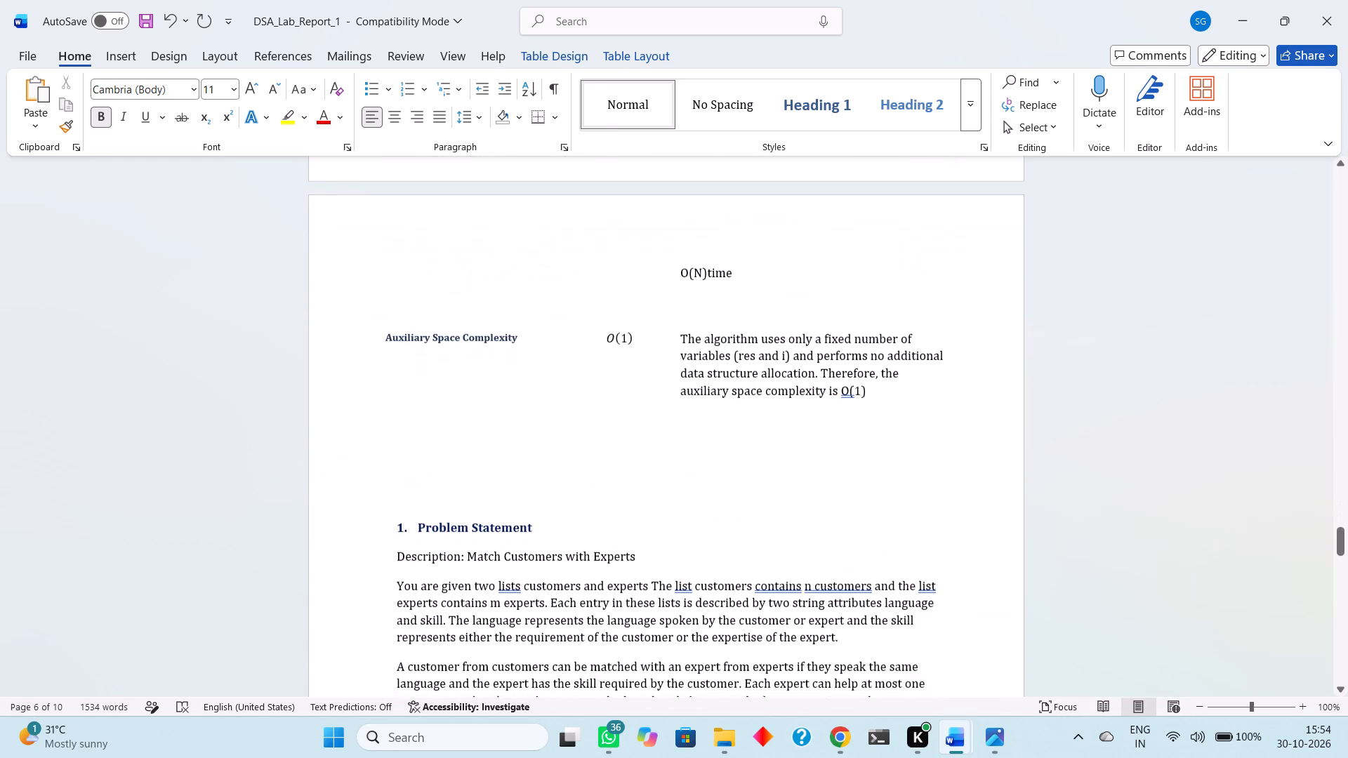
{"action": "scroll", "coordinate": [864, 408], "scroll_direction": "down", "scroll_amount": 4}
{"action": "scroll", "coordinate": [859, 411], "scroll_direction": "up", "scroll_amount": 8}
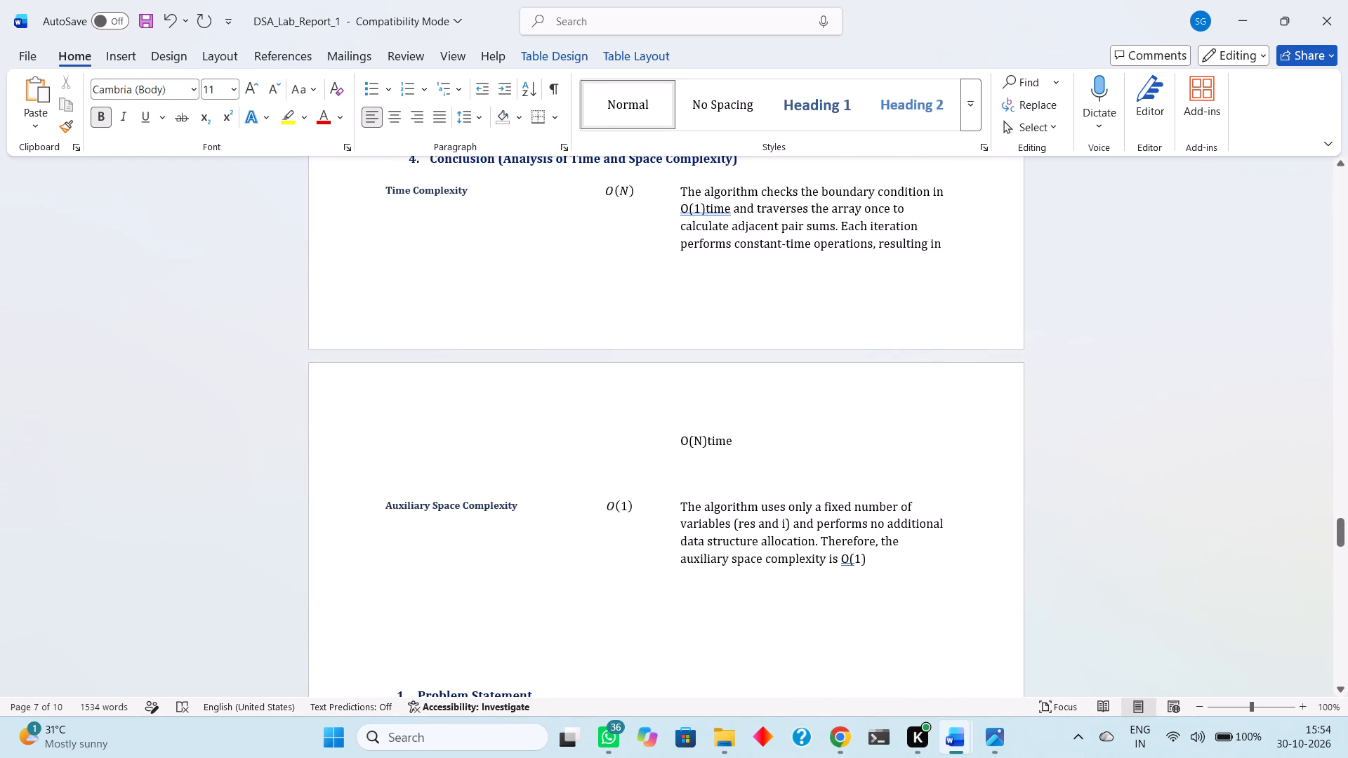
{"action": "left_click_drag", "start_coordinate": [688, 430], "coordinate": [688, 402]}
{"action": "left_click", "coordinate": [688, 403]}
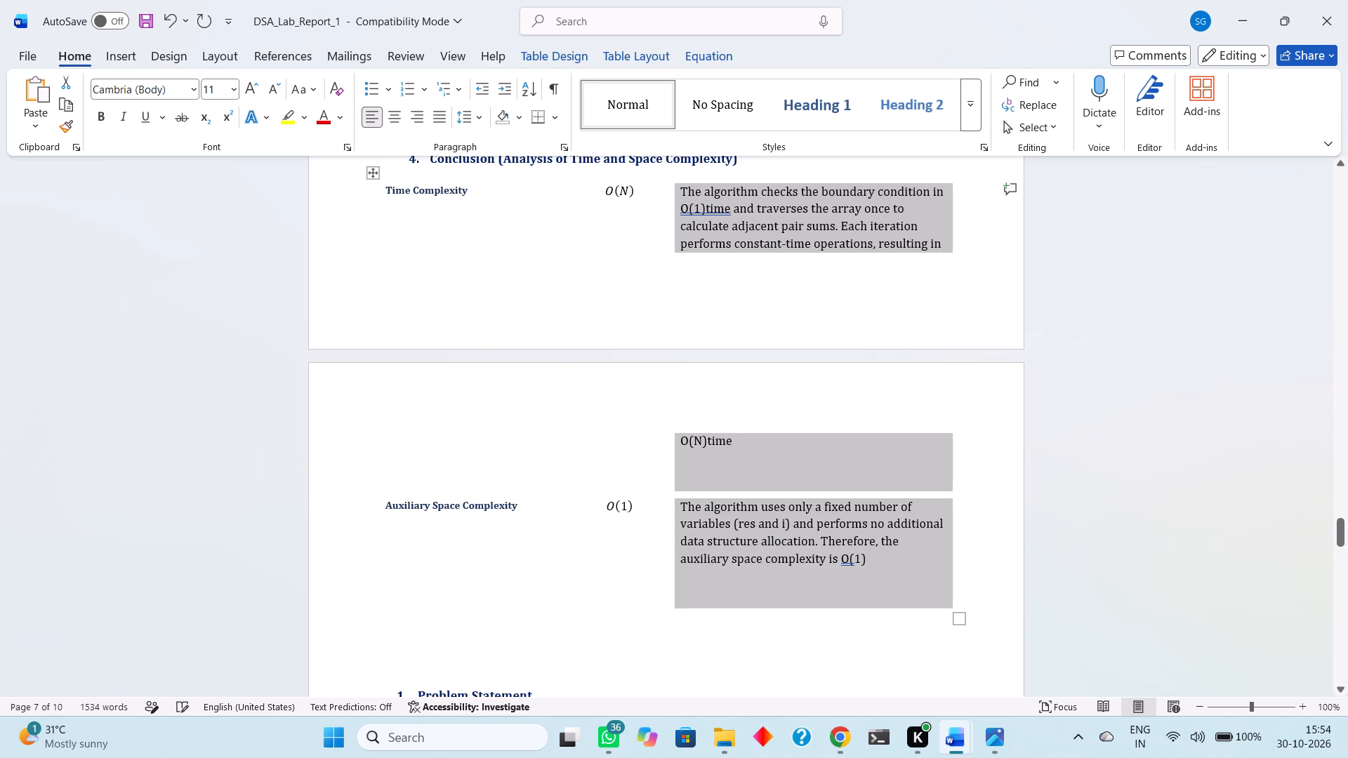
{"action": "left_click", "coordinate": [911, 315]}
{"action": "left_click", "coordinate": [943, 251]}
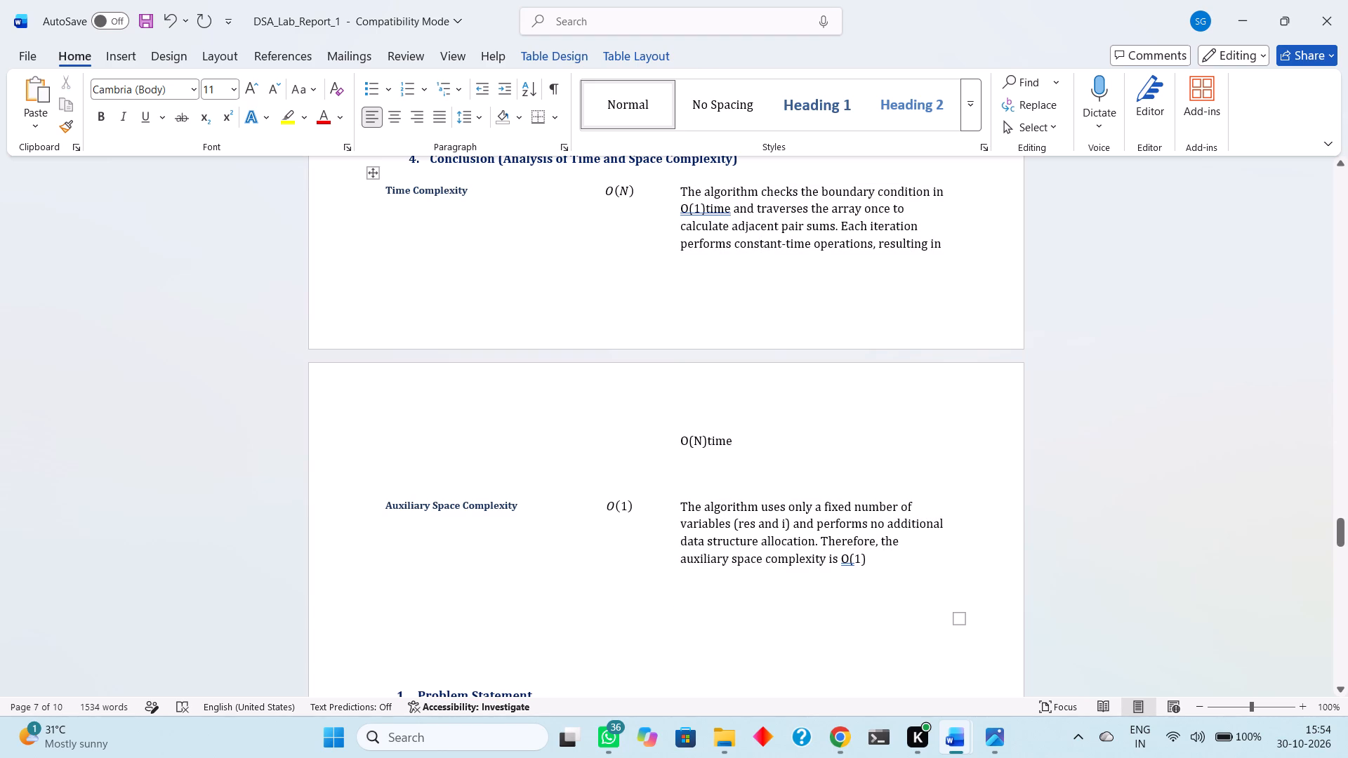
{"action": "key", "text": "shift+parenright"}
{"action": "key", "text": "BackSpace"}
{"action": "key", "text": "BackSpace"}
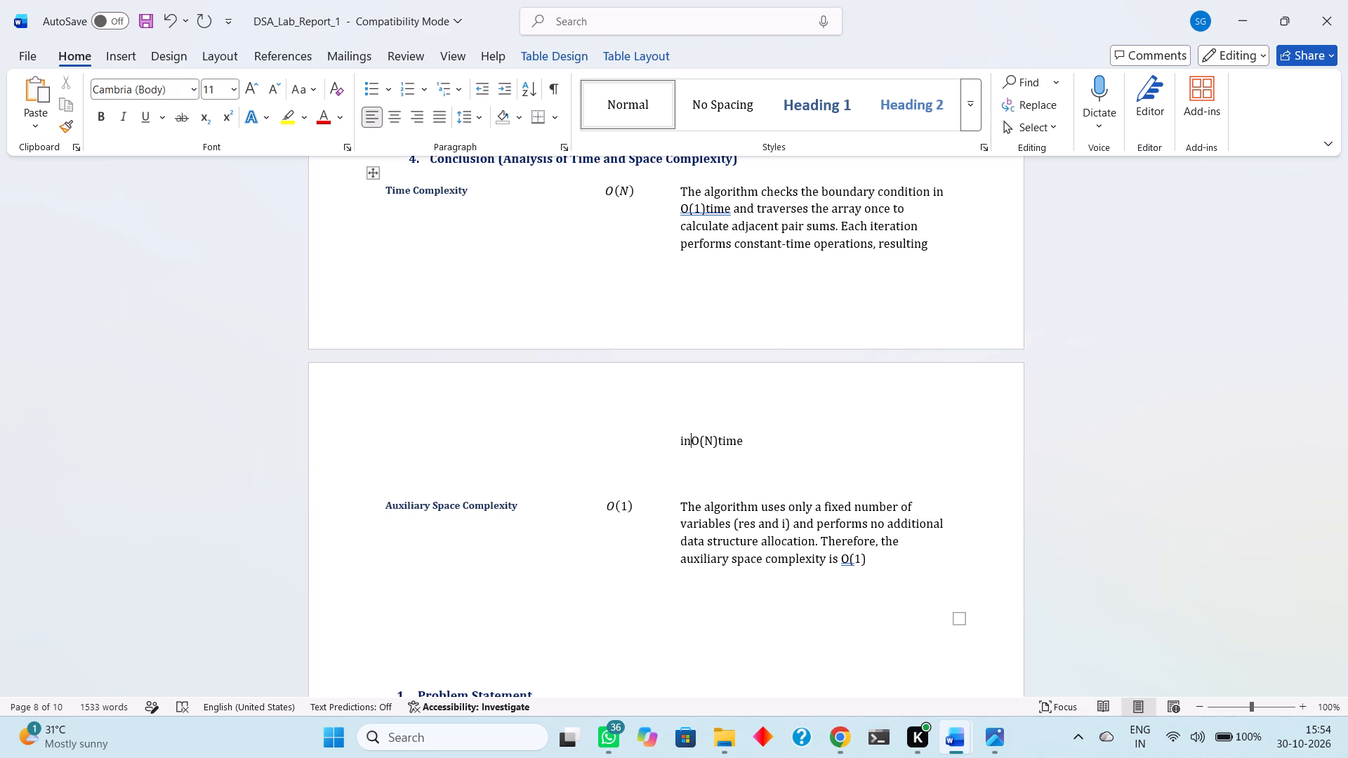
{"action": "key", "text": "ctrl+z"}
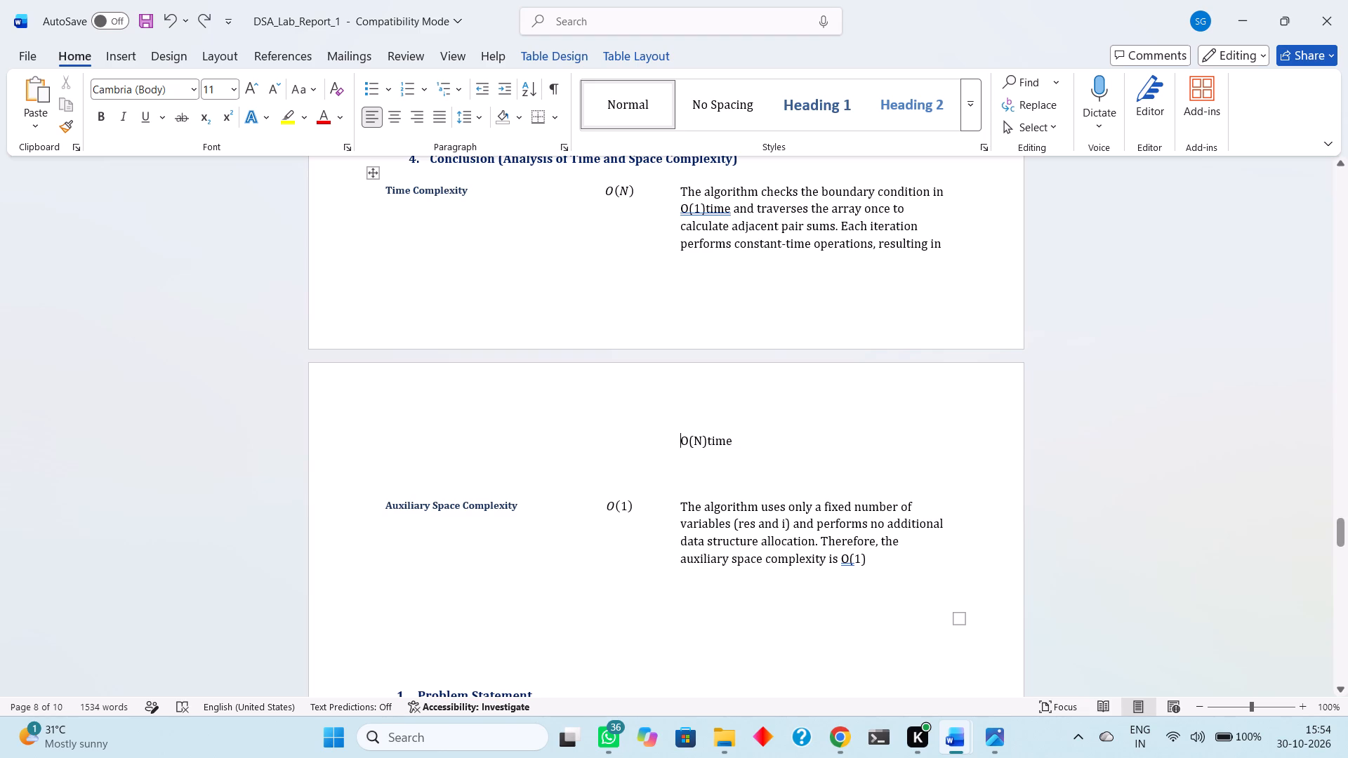
Examine the Match Customers with Experts section through its conclusion table and return to the Max Pair Sum conclusion.
{"action": "scroll", "coordinate": [886, 279], "scroll_direction": "down", "scroll_amount": 20}
{"action": "scroll", "coordinate": [886, 279], "scroll_direction": "down", "scroll_amount": 4}
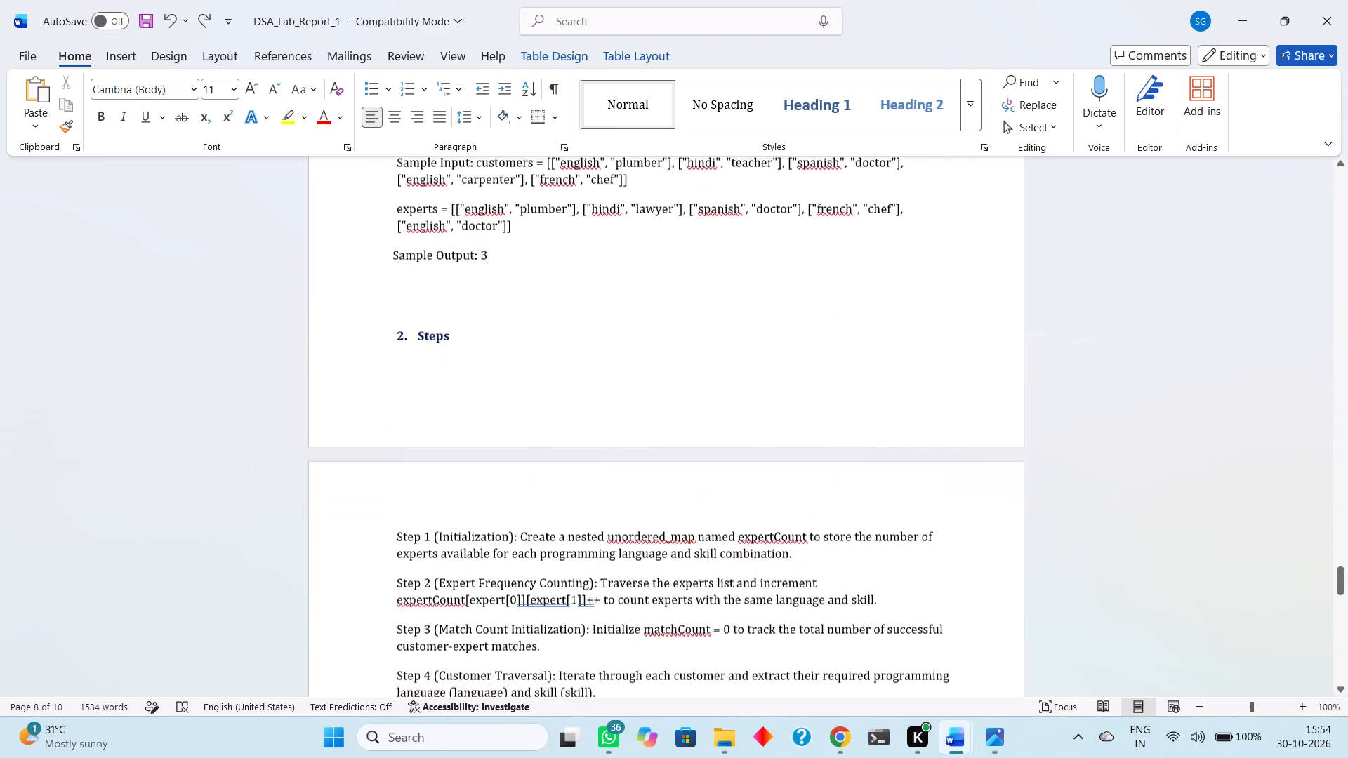
{"action": "scroll", "coordinate": [878, 308], "scroll_direction": "down", "scroll_amount": 20}
{"action": "scroll", "coordinate": [878, 308], "scroll_direction": "down", "scroll_amount": 8}
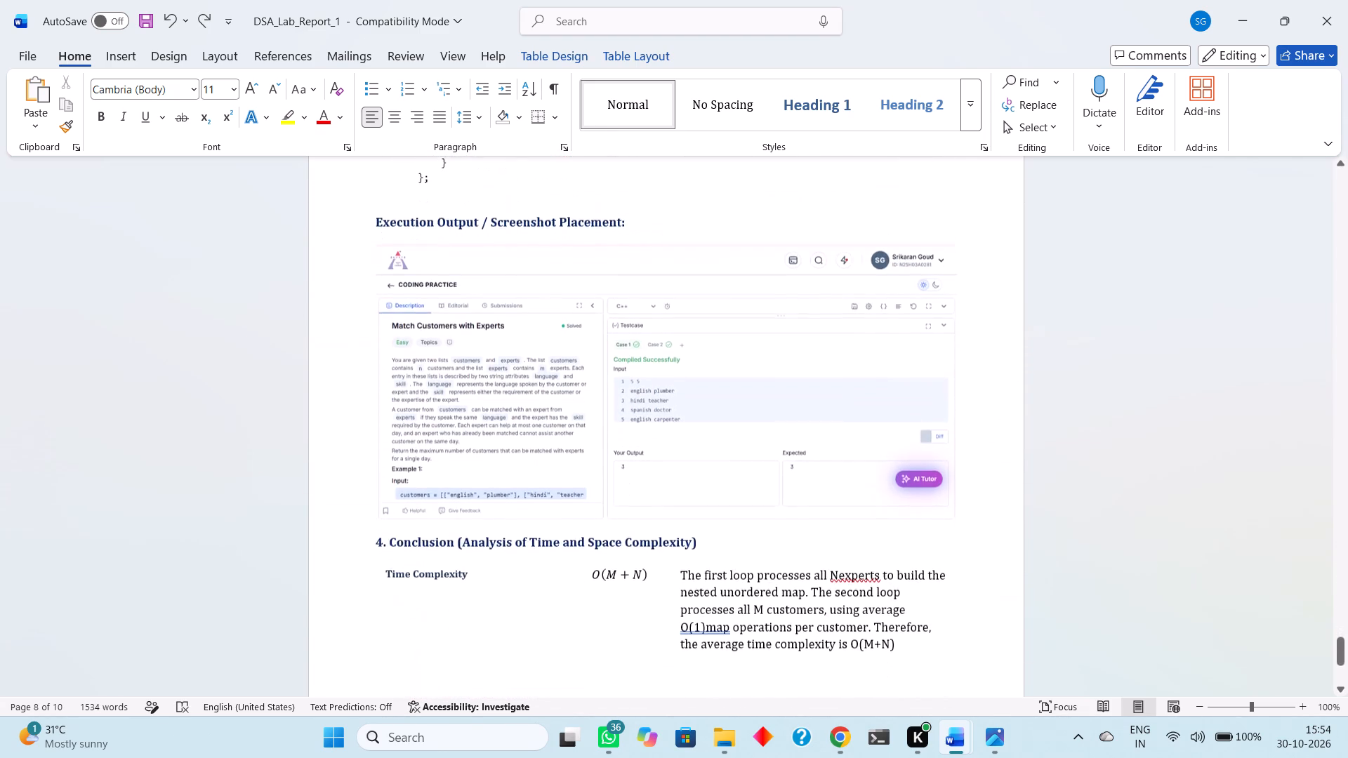
{"action": "scroll", "coordinate": [878, 310], "scroll_direction": "down", "scroll_amount": 15}
{"action": "scroll", "coordinate": [878, 310], "scroll_direction": "up", "scroll_amount": 3}
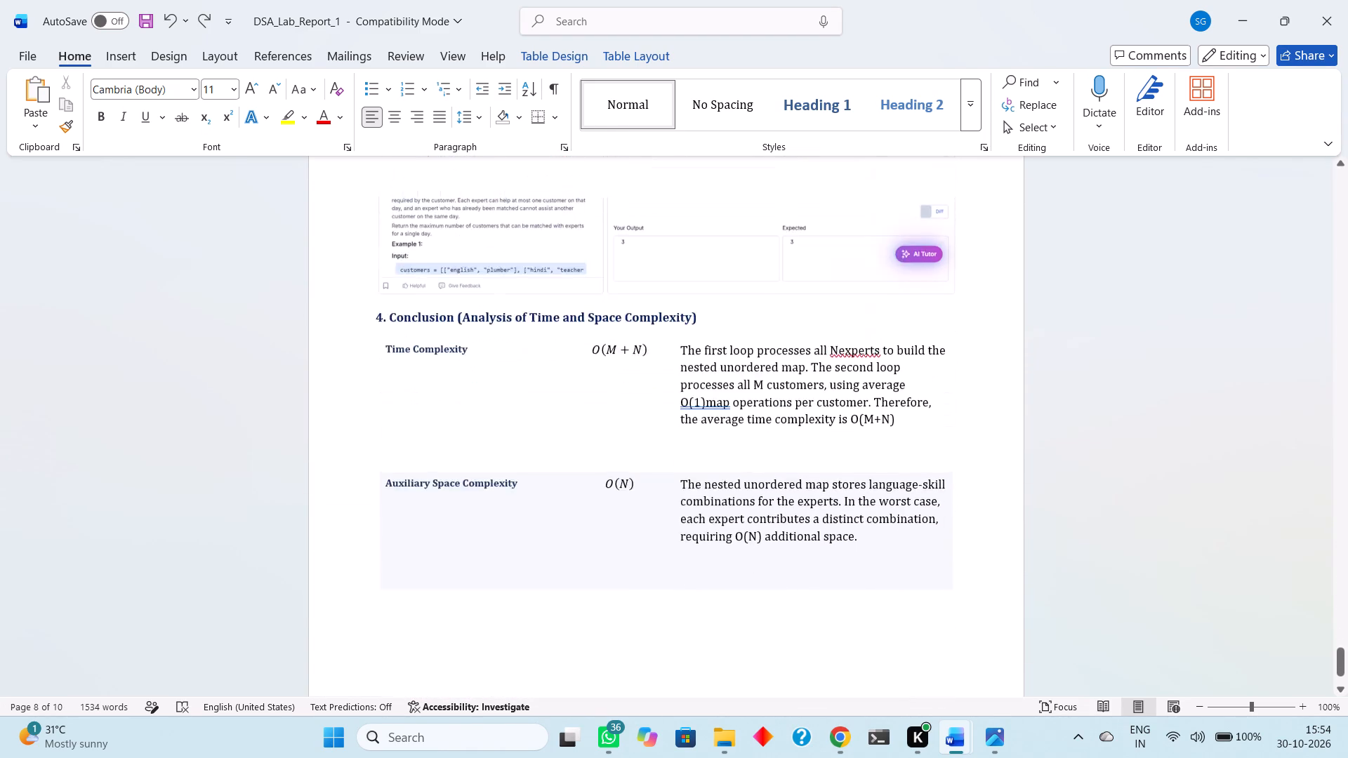
{"action": "scroll", "coordinate": [878, 310], "scroll_direction": "up", "scroll_amount": 20}
{"action": "scroll", "coordinate": [878, 310], "scroll_direction": "up", "scroll_amount": 8}
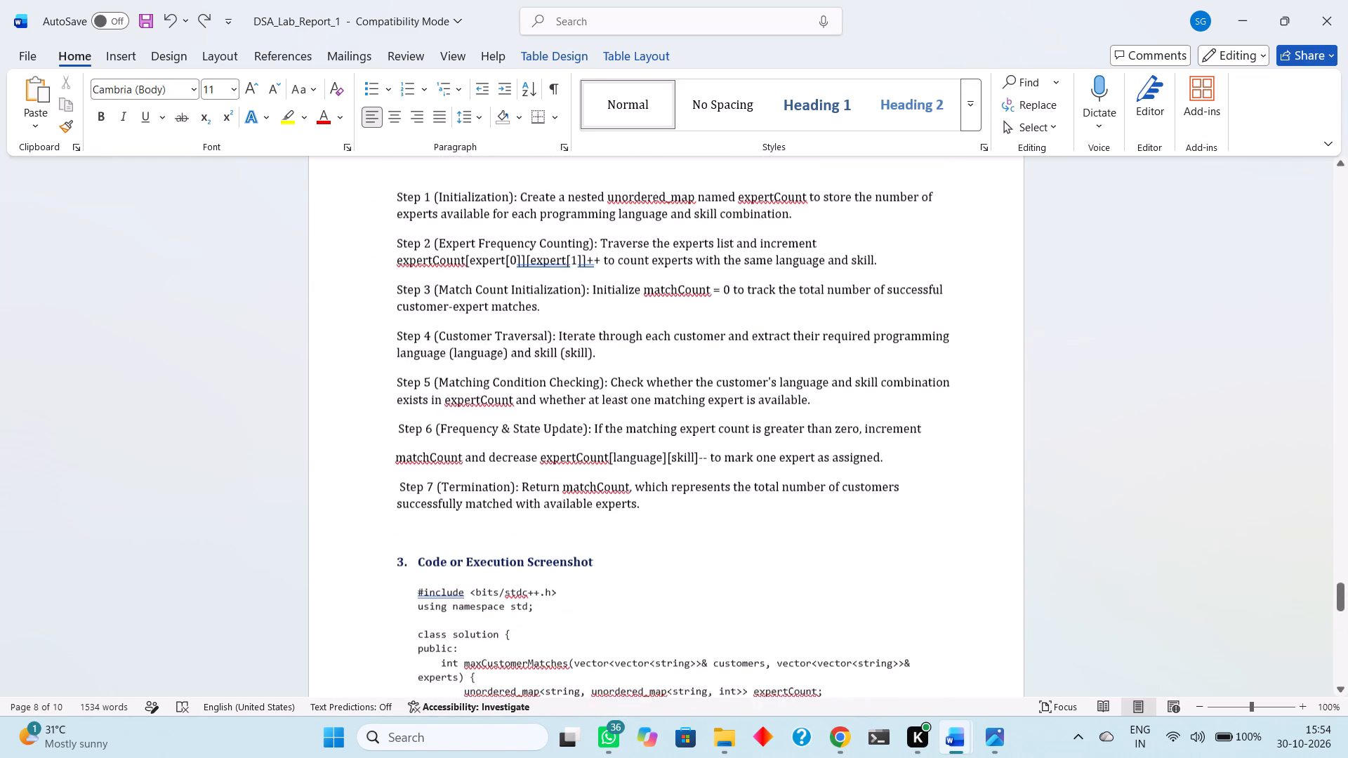
{"action": "scroll", "coordinate": [878, 310], "scroll_direction": "up", "scroll_amount": 20}
{"action": "scroll", "coordinate": [878, 310], "scroll_direction": "up", "scroll_amount": 4}
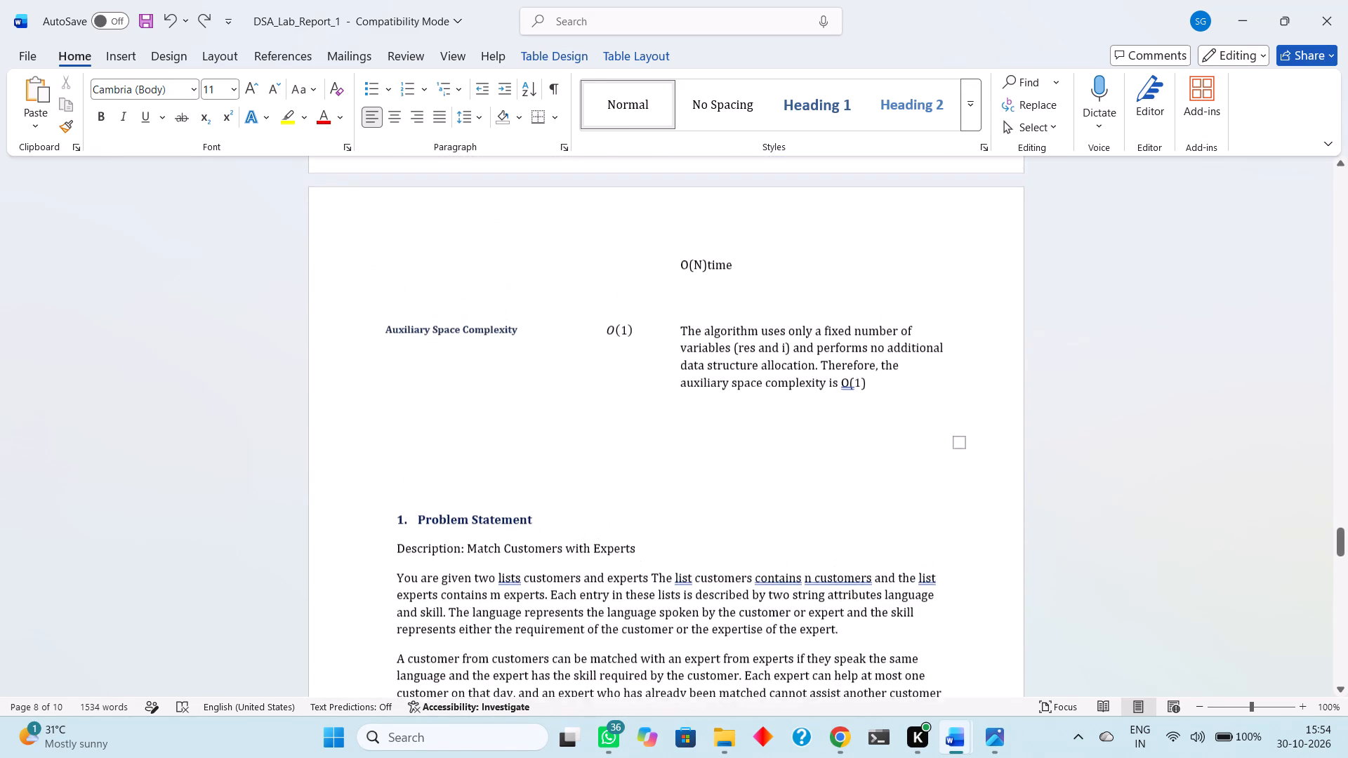
{"action": "scroll", "coordinate": [878, 310], "scroll_direction": "up", "scroll_amount": 6}
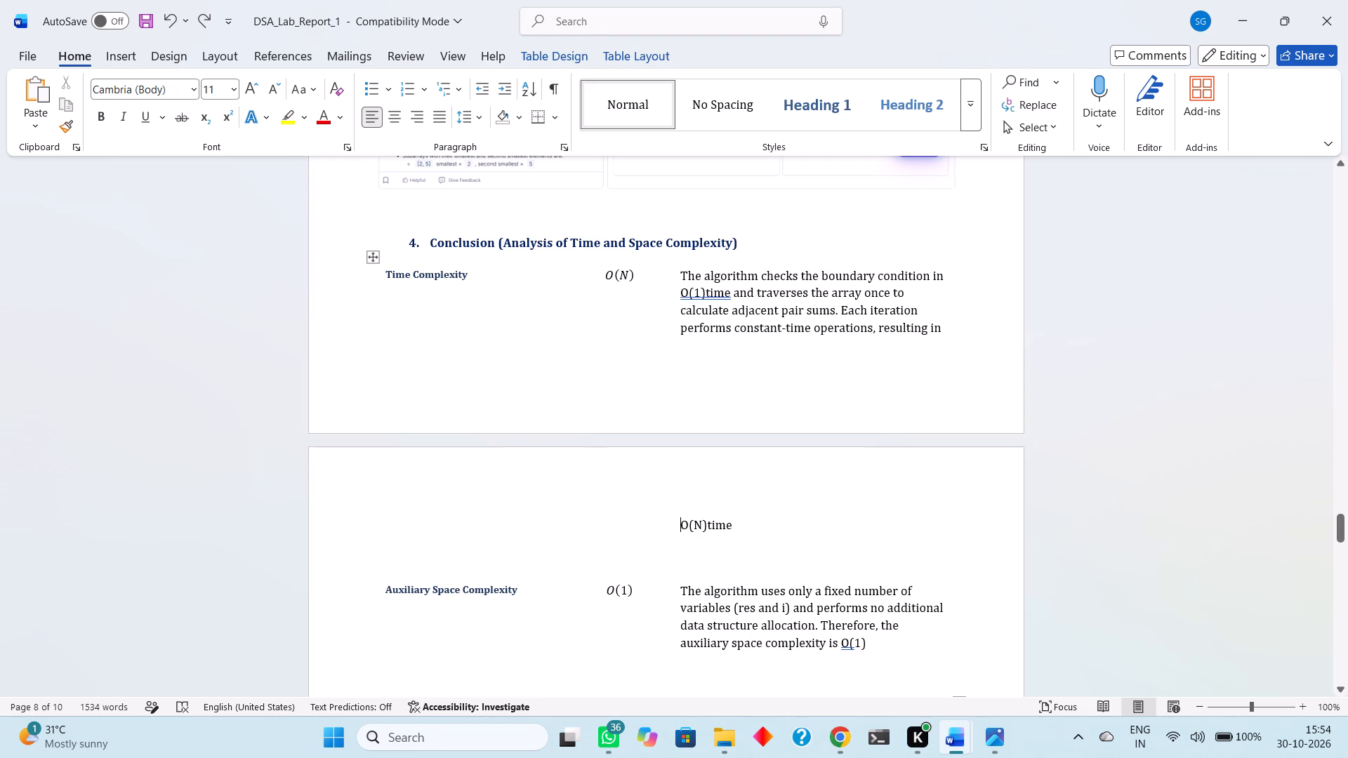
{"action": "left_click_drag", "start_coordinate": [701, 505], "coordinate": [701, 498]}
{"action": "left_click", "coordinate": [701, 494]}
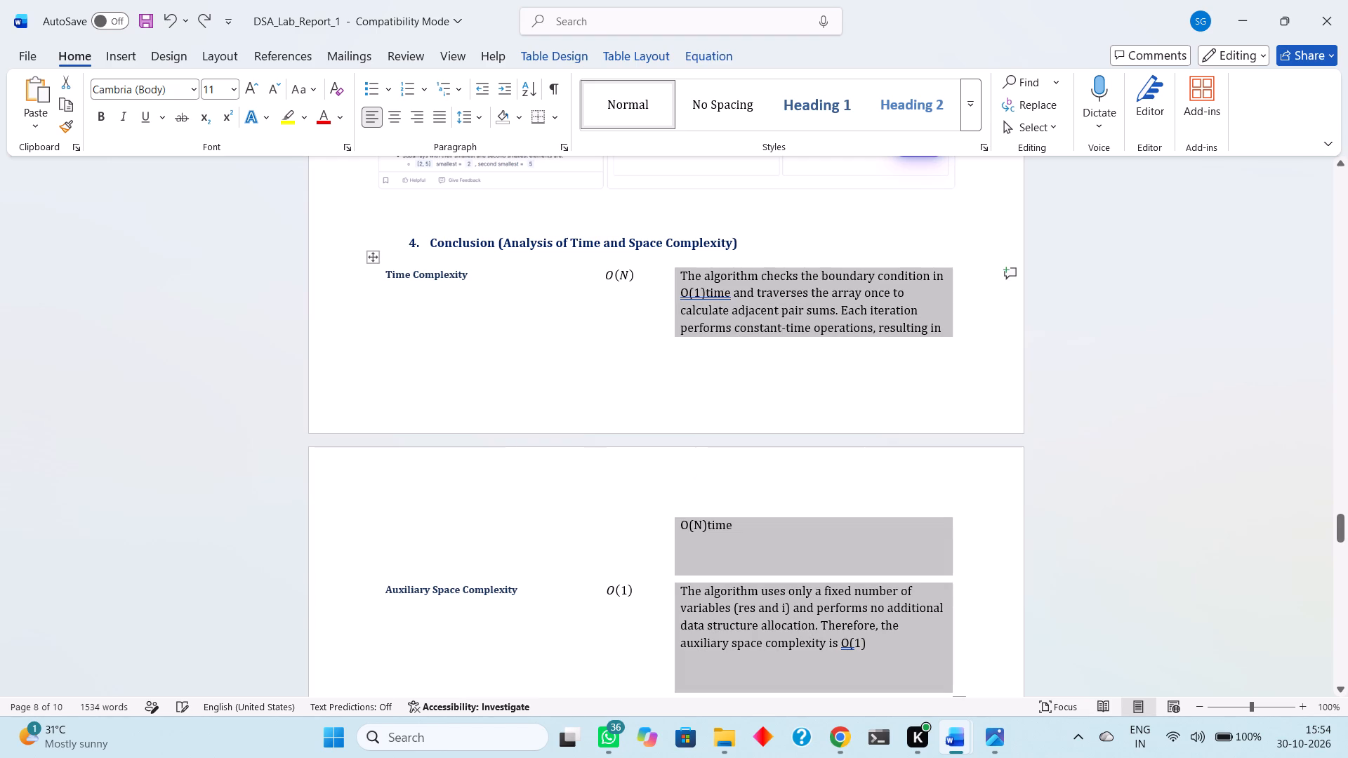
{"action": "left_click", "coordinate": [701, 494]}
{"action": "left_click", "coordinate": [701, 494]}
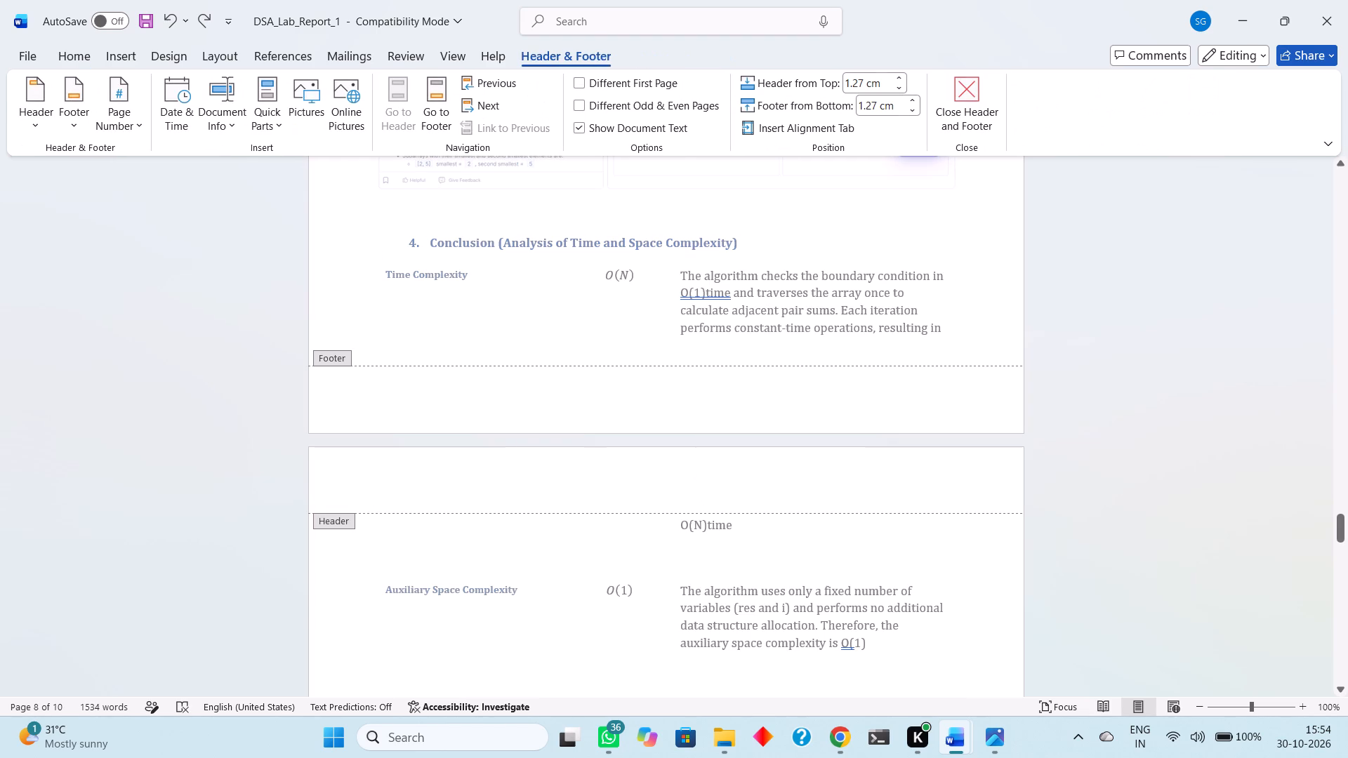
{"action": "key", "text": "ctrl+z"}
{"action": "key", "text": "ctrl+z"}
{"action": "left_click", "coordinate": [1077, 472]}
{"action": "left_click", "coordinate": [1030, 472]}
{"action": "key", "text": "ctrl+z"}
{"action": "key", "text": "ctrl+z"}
Close the report without saving the recent changes and reopen DSA_Lab_Report_1 from the 2ND YEAR TERM2 folder.
{"action": "left_click", "coordinate": [1347, 0]}
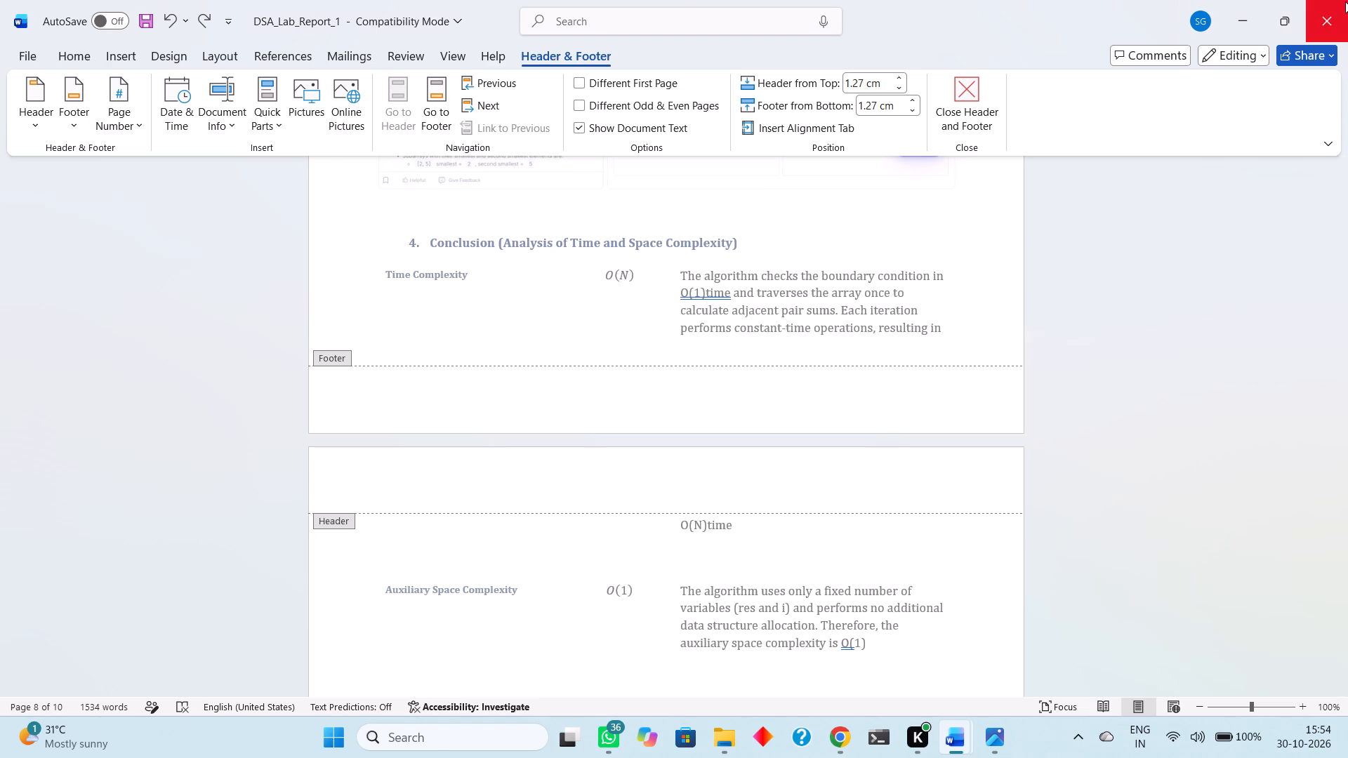
{"action": "left_click", "coordinate": [765, 488]}
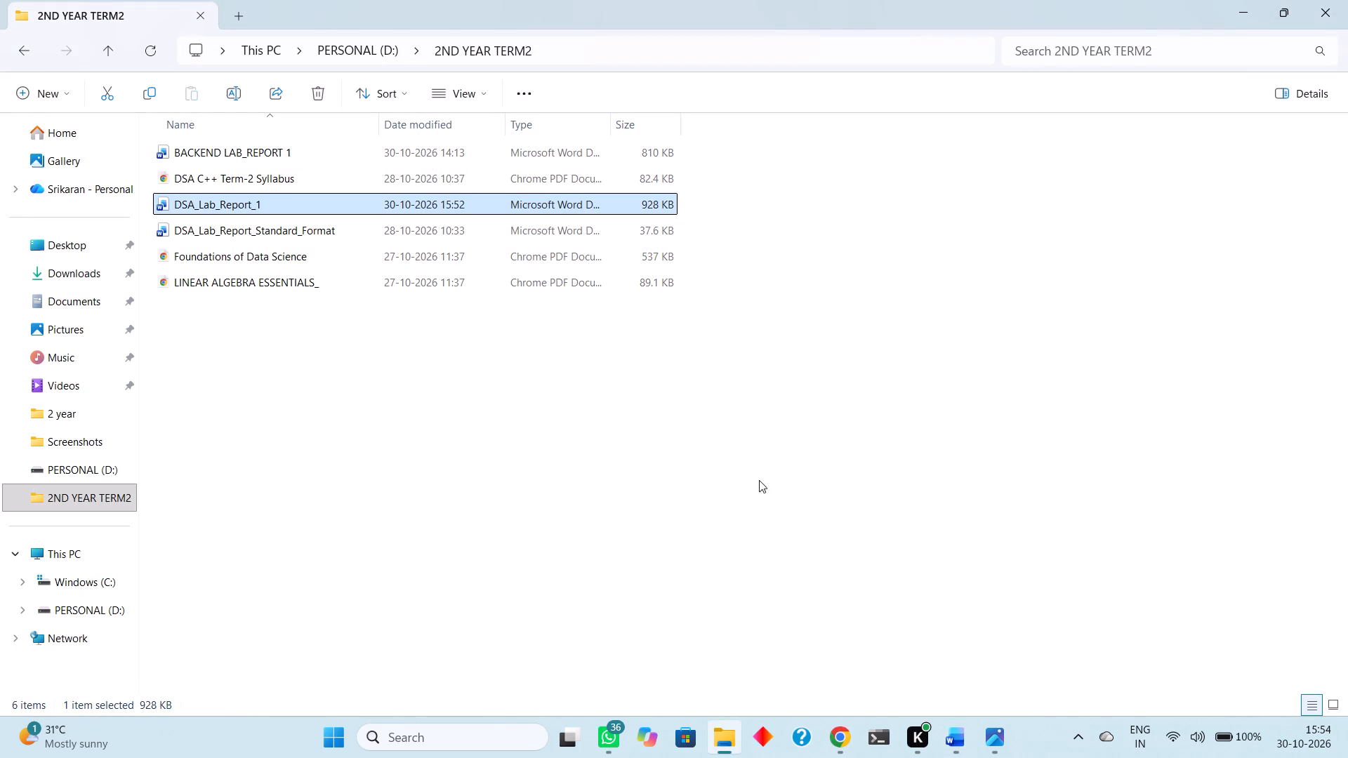
{"action": "double_click", "coordinate": [282, 200]}
Examine the reopened report from its first page into the Shortest Subarray section and return to the Most Frequent Element conclusion.
{"action": "scroll", "coordinate": [696, 256], "scroll_direction": "down", "scroll_amount": 6}
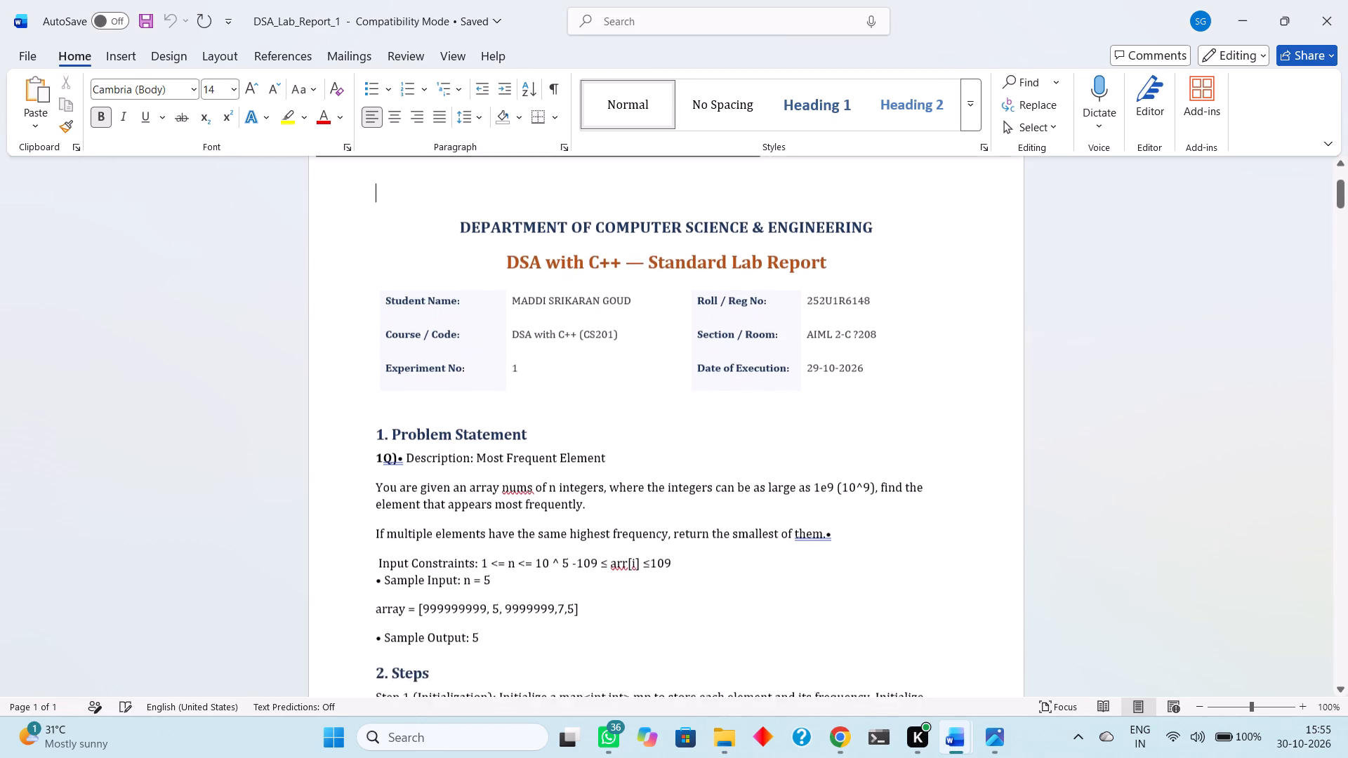
{"action": "scroll", "coordinate": [696, 256], "scroll_direction": "down", "scroll_amount": 18}
{"action": "scroll", "coordinate": [697, 257], "scroll_direction": "down", "scroll_amount": 5}
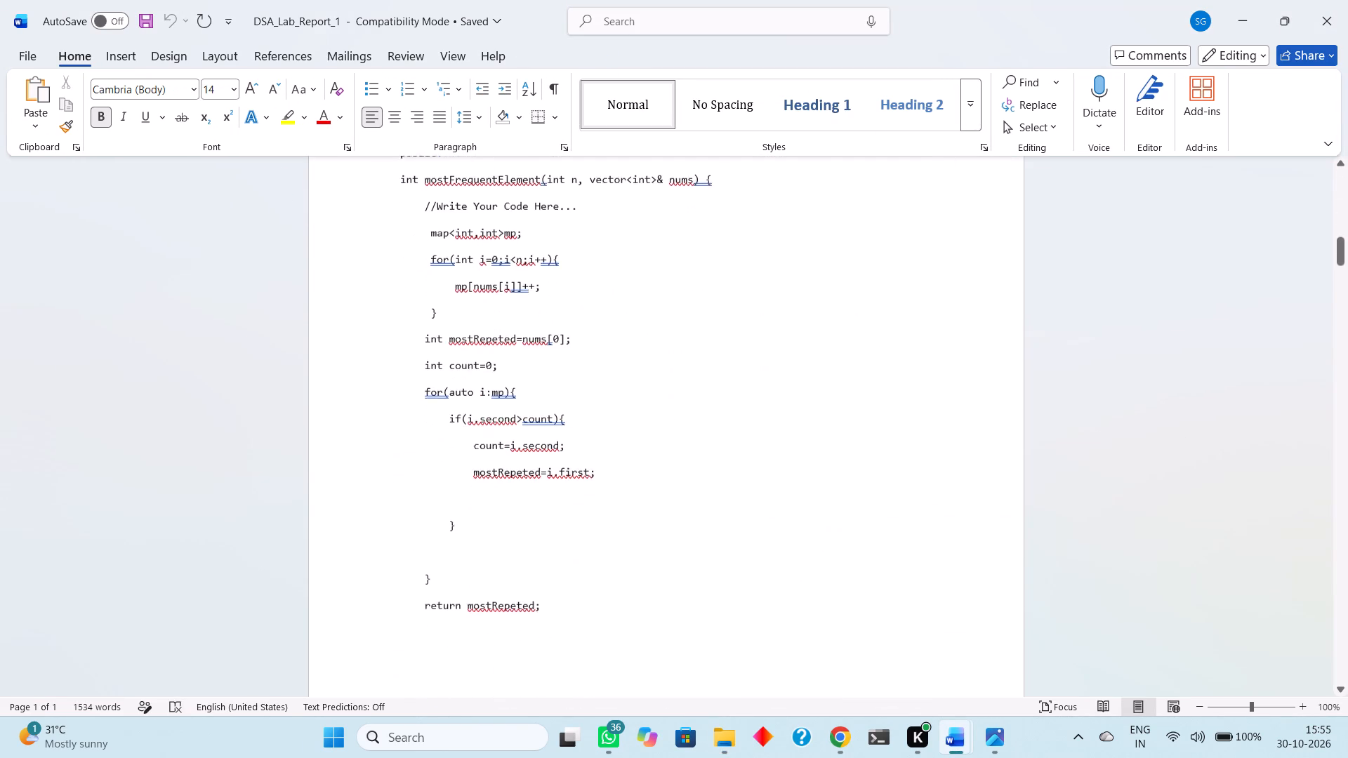
{"action": "scroll", "coordinate": [697, 257], "scroll_direction": "down", "scroll_amount": 17}
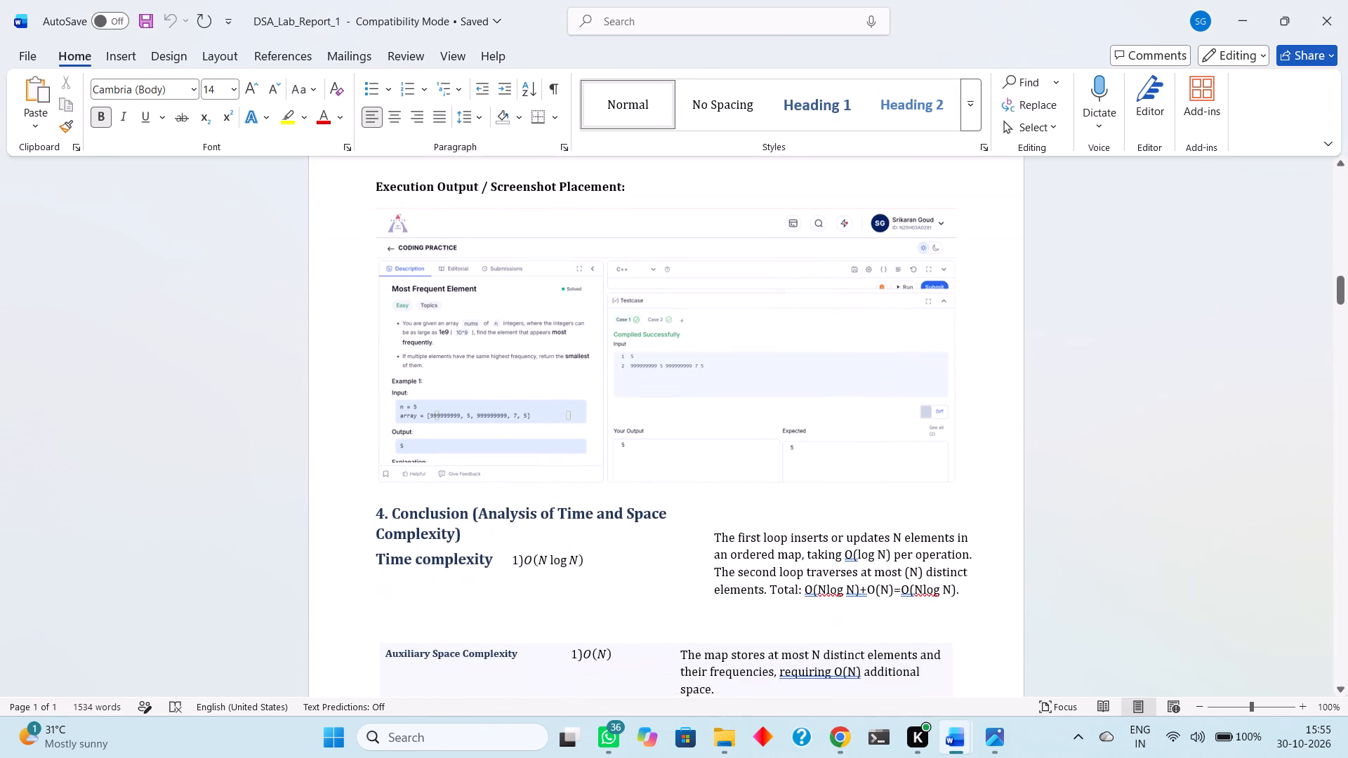
{"action": "scroll", "coordinate": [696, 271], "scroll_direction": "down", "scroll_amount": 6}
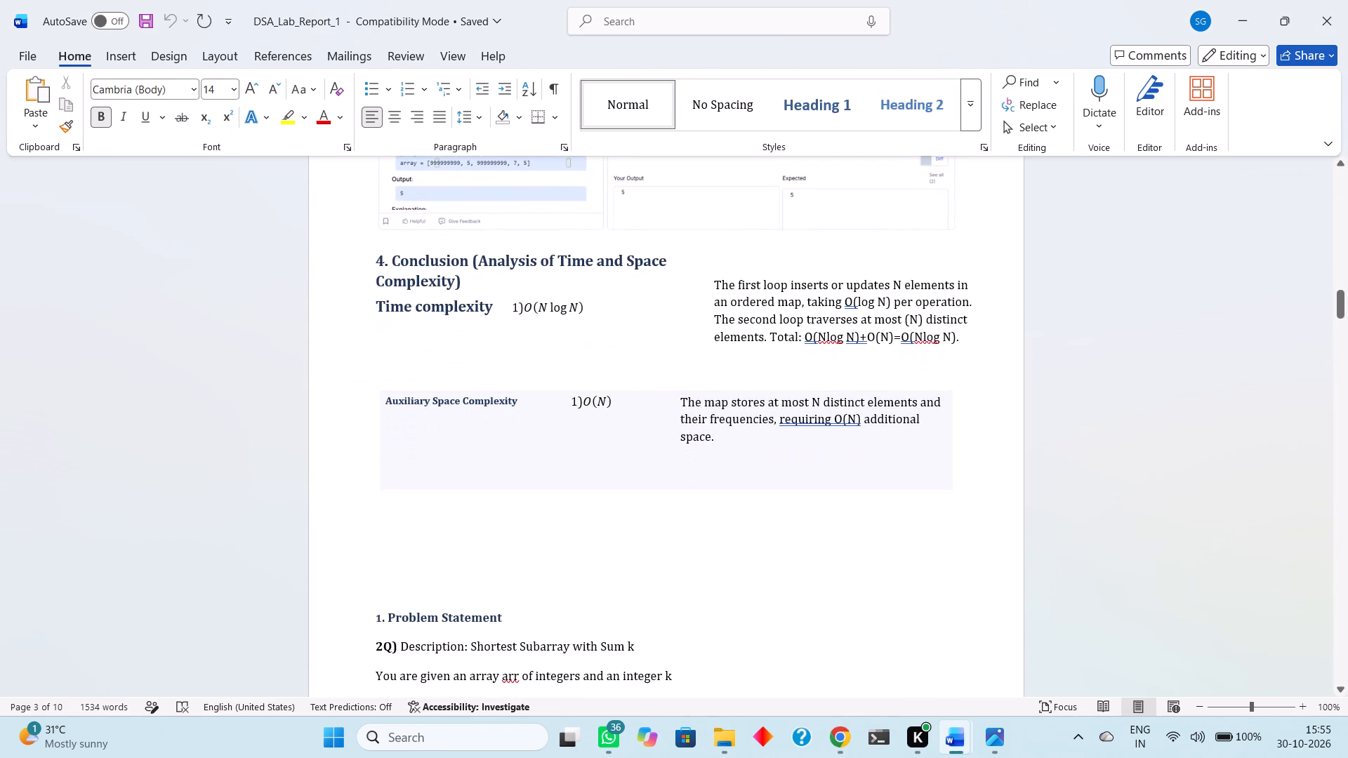
{"action": "scroll", "coordinate": [696, 271], "scroll_direction": "down", "scroll_amount": 19}
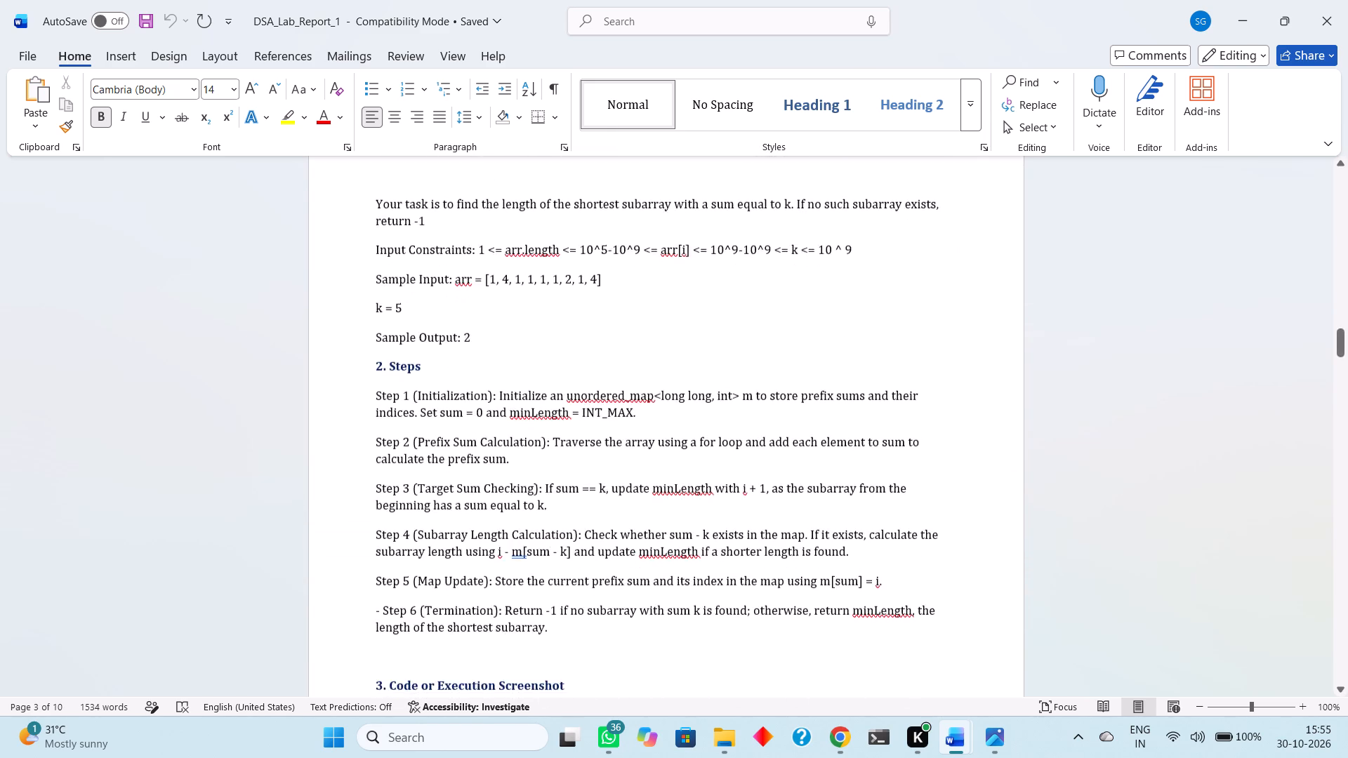
{"action": "scroll", "coordinate": [696, 273], "scroll_direction": "down", "scroll_amount": 20}
{"action": "scroll", "coordinate": [696, 273], "scroll_direction": "down", "scroll_amount": 6}
{"action": "scroll", "coordinate": [696, 273], "scroll_direction": "up", "scroll_amount": 20}
{"action": "scroll", "coordinate": [696, 273], "scroll_direction": "up", "scroll_amount": 20}
{"action": "scroll", "coordinate": [696, 273], "scroll_direction": "up", "scroll_amount": 4}
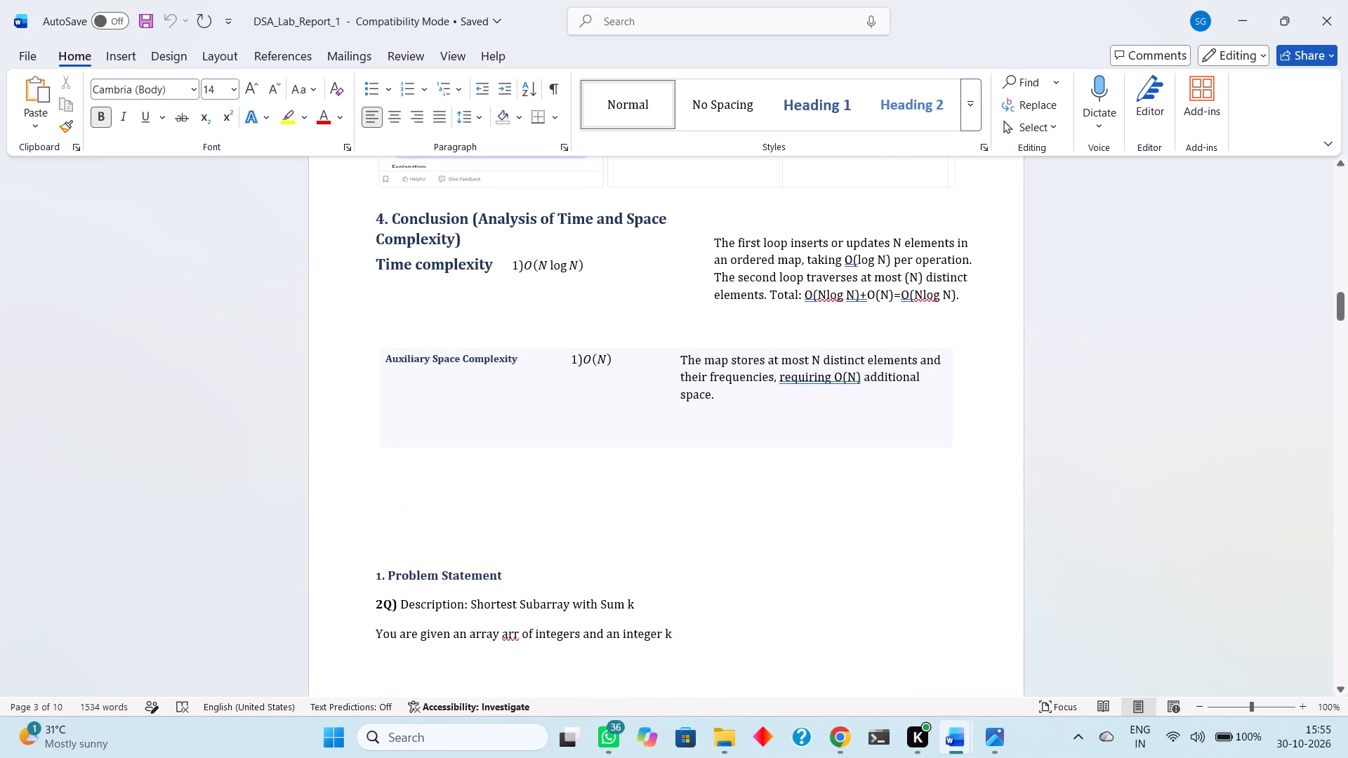
Replace the "1)" before O(N log N) in the Most Frequent Element conclusion with six spaces to shift the expression over.
{"action": "left_click", "coordinate": [521, 259]}
{"action": "key", "text": "Right"}
{"action": "key", "text": "BackSpace"}
{"action": "key", "text": "BackSpace"}
{"action": "key", "text": "space"}
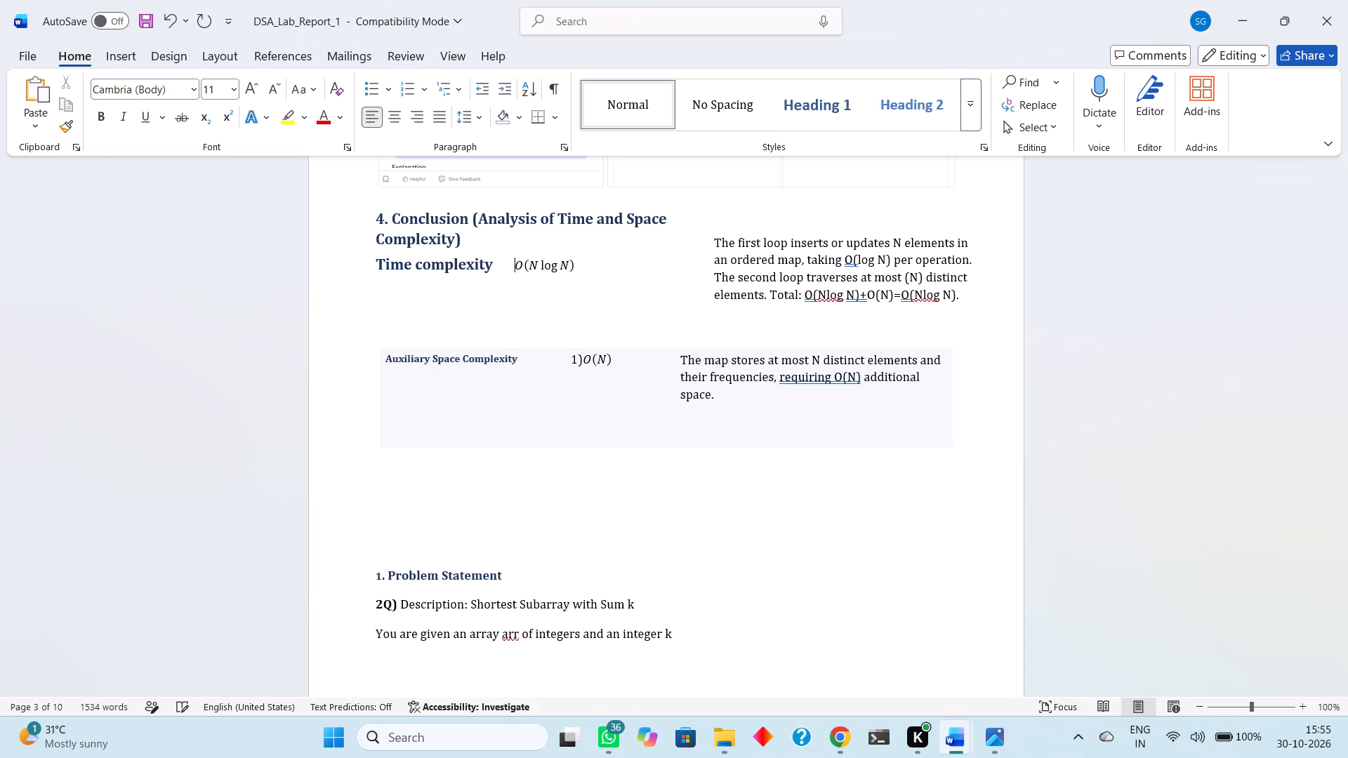
{"action": "key", "text": "space"}
{"action": "key", "text": "space"}
{"action": "key", "text": "space"}
{"action": "key", "text": "space"}
{"action": "key", "text": "space"}
Remove the "1)" before O(N) in the Auxiliary Space Complexity row of the Most Frequent Element conclusion.
{"action": "left_click", "coordinate": [584, 359]}
{"action": "key", "text": "BackSpace"}
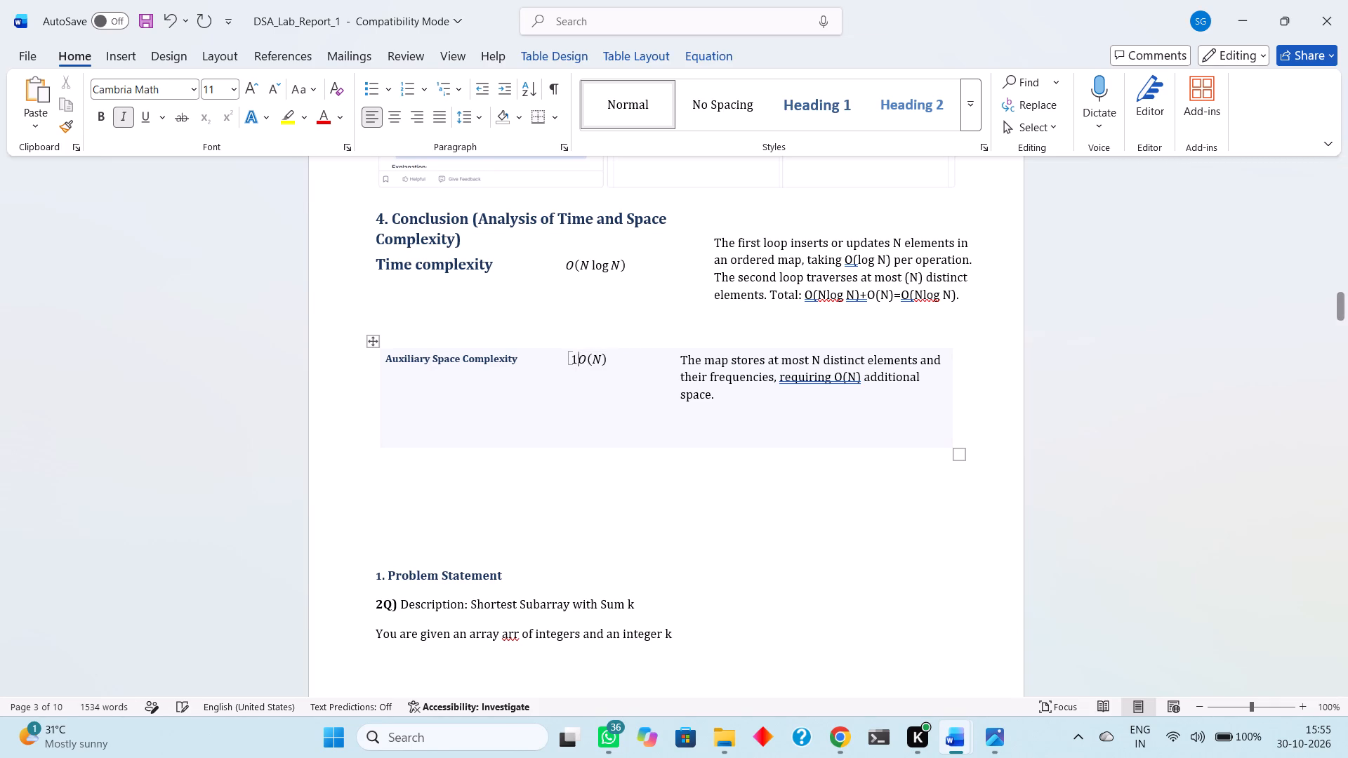
{"action": "key", "text": "BackSpace"}
{"action": "key", "text": "BackSpace"}
{"action": "key", "text": "BackSpace"}
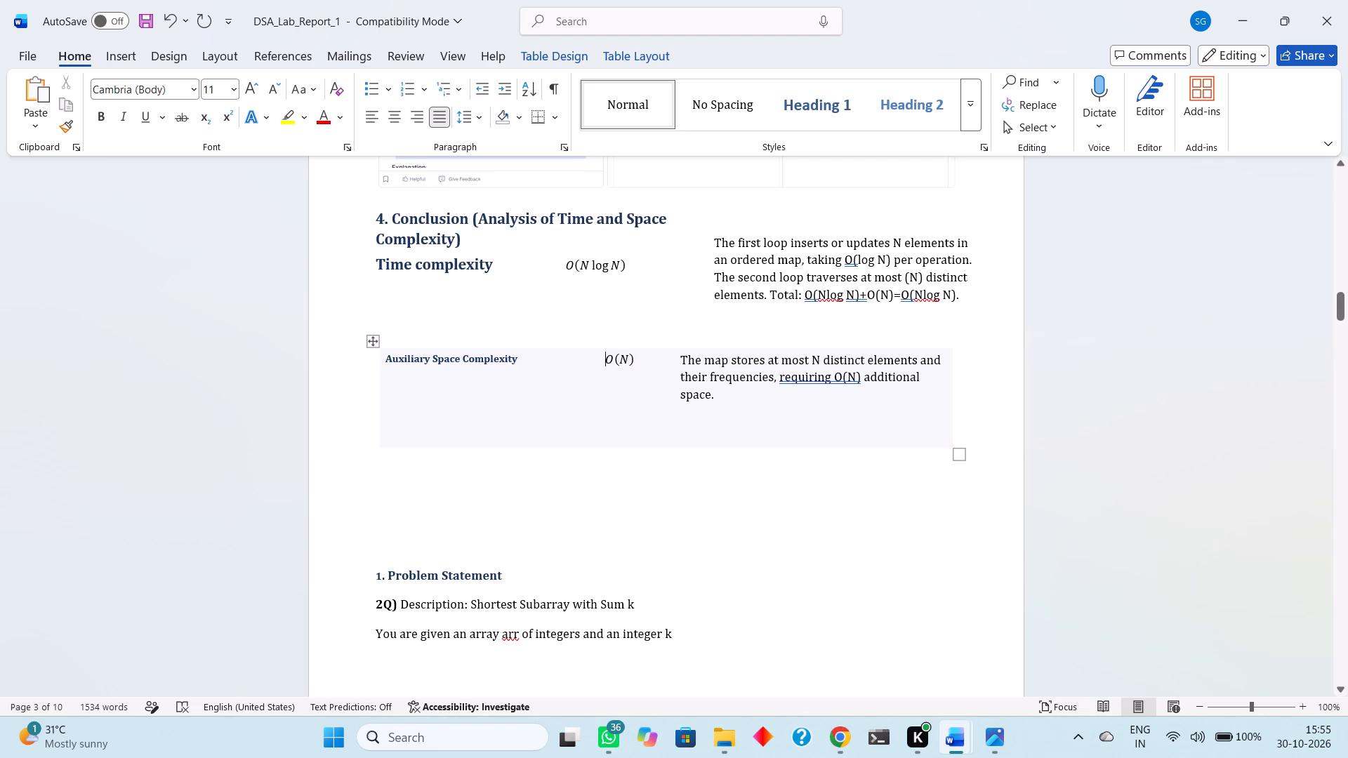
Slightly narrow the label column of the Auxiliary Space Complexity table in the Most Frequent Element conclusion.
{"action": "left_click_drag", "start_coordinate": [563, 424], "coordinate": [541, 421]}
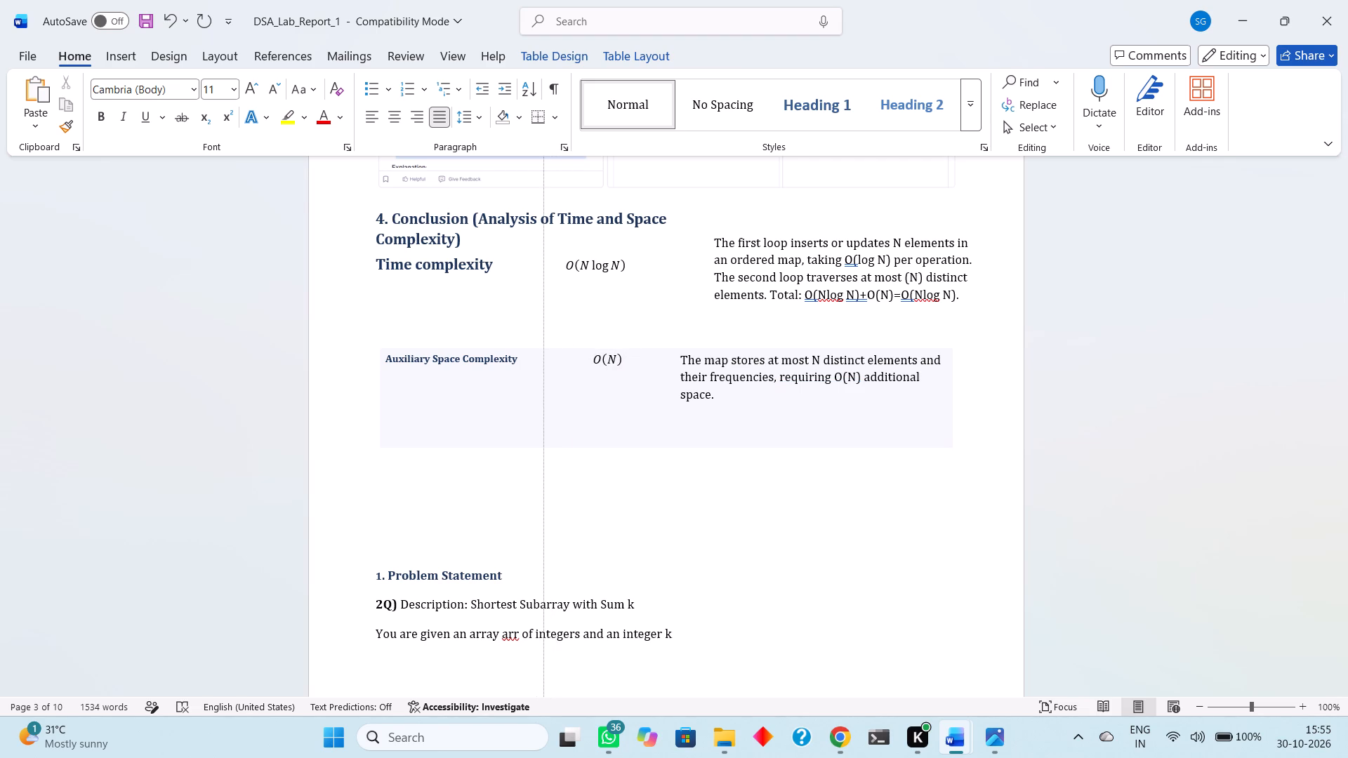
{"action": "left_click_drag", "start_coordinate": [541, 421], "coordinate": [531, 411]}
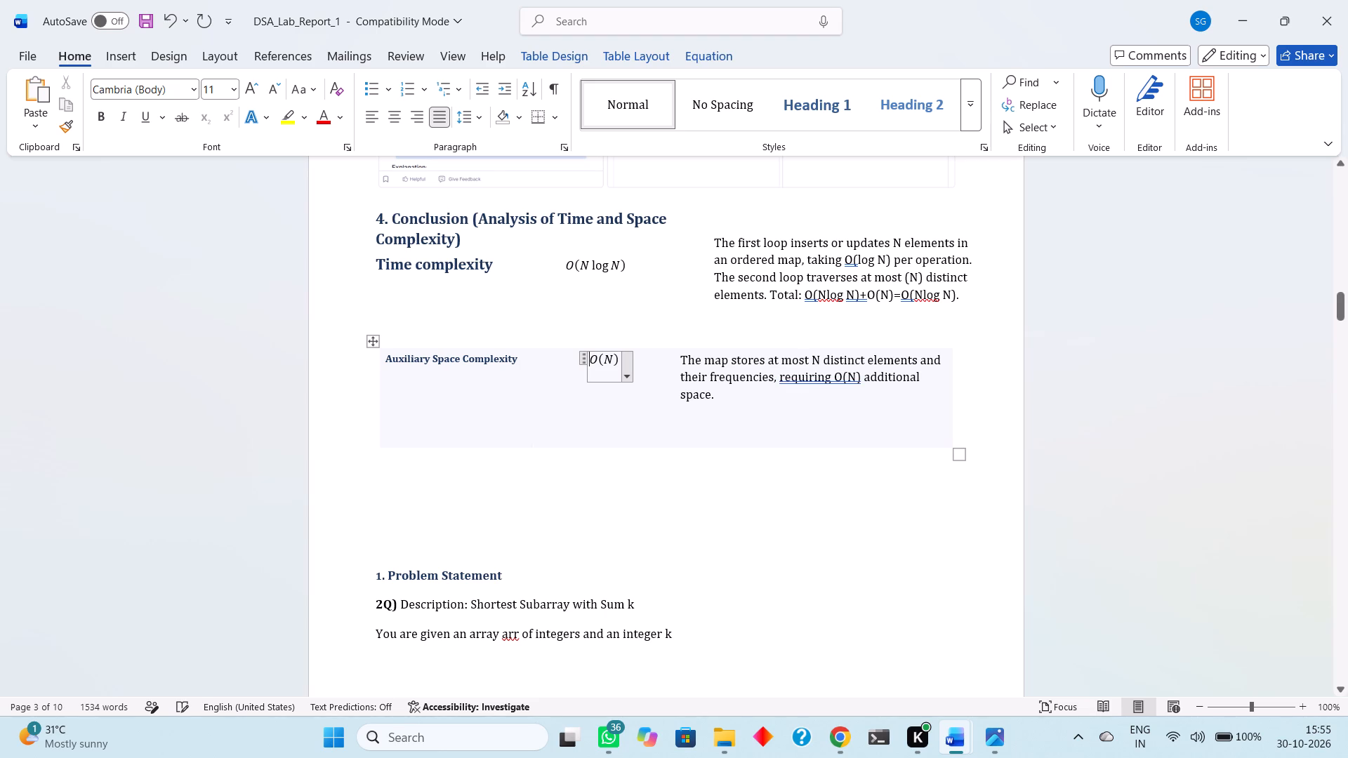
{"action": "left_click", "coordinate": [600, 477]}
Move the floating time complexity explanation in the Shortest Subarray conclusion down about two lines, clear of the section heading.
{"action": "scroll", "coordinate": [696, 415], "scroll_direction": "down", "scroll_amount": 10}
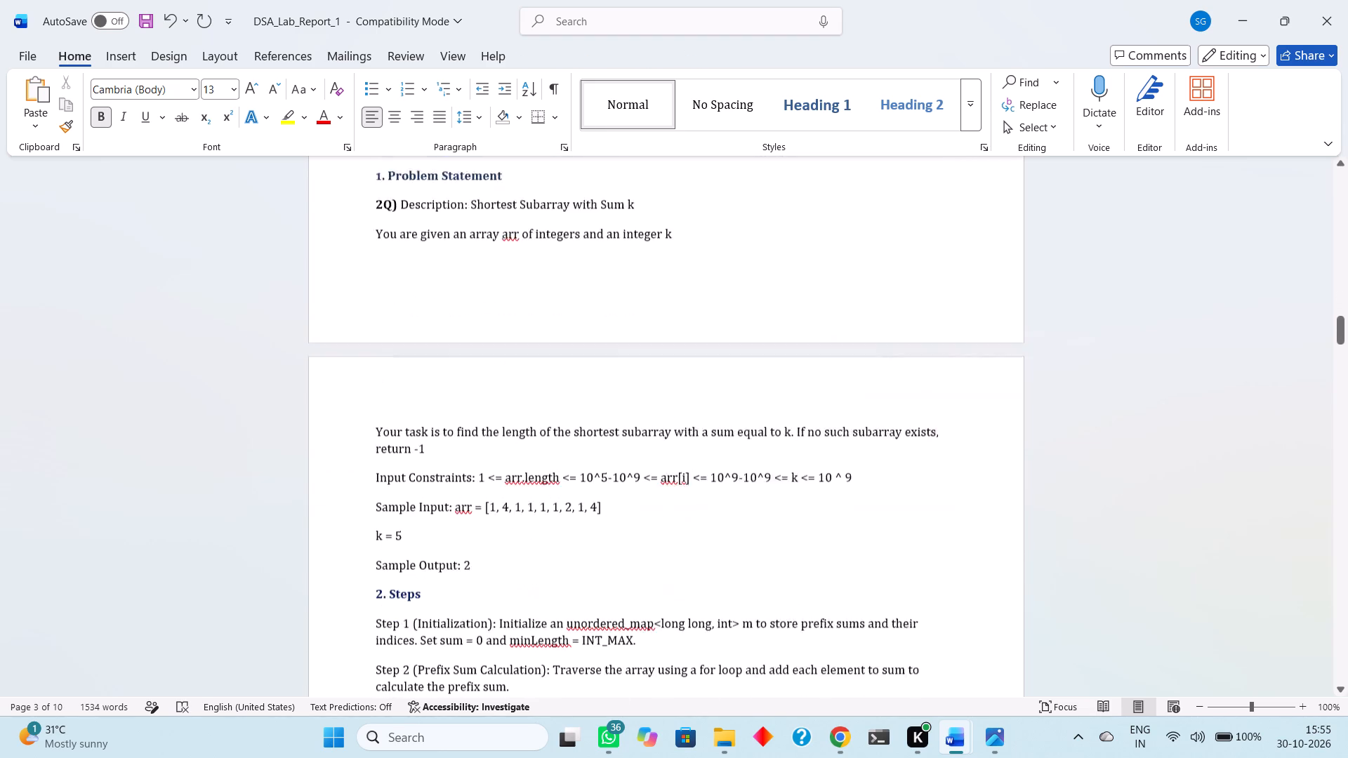
{"action": "scroll", "coordinate": [697, 413], "scroll_direction": "down", "scroll_amount": 12}
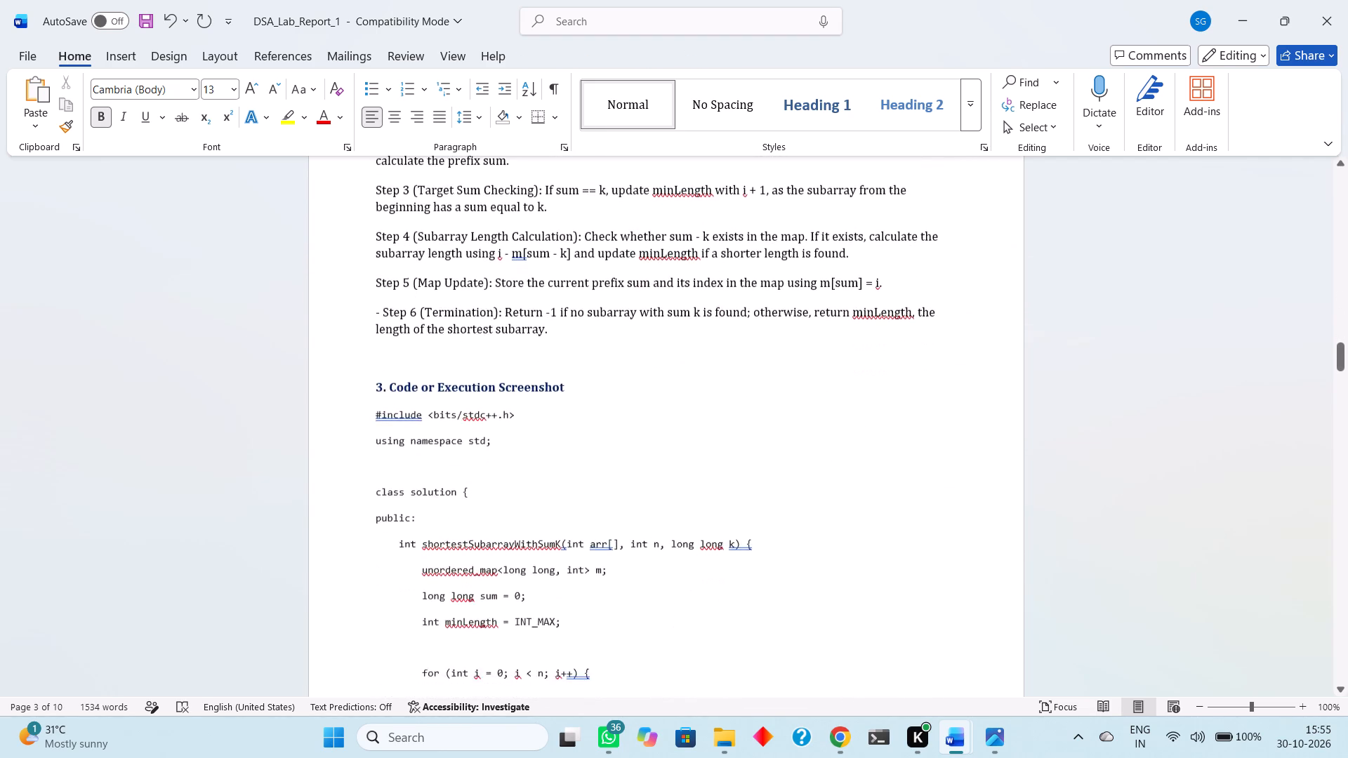
{"action": "scroll", "coordinate": [697, 413], "scroll_direction": "down", "scroll_amount": 15}
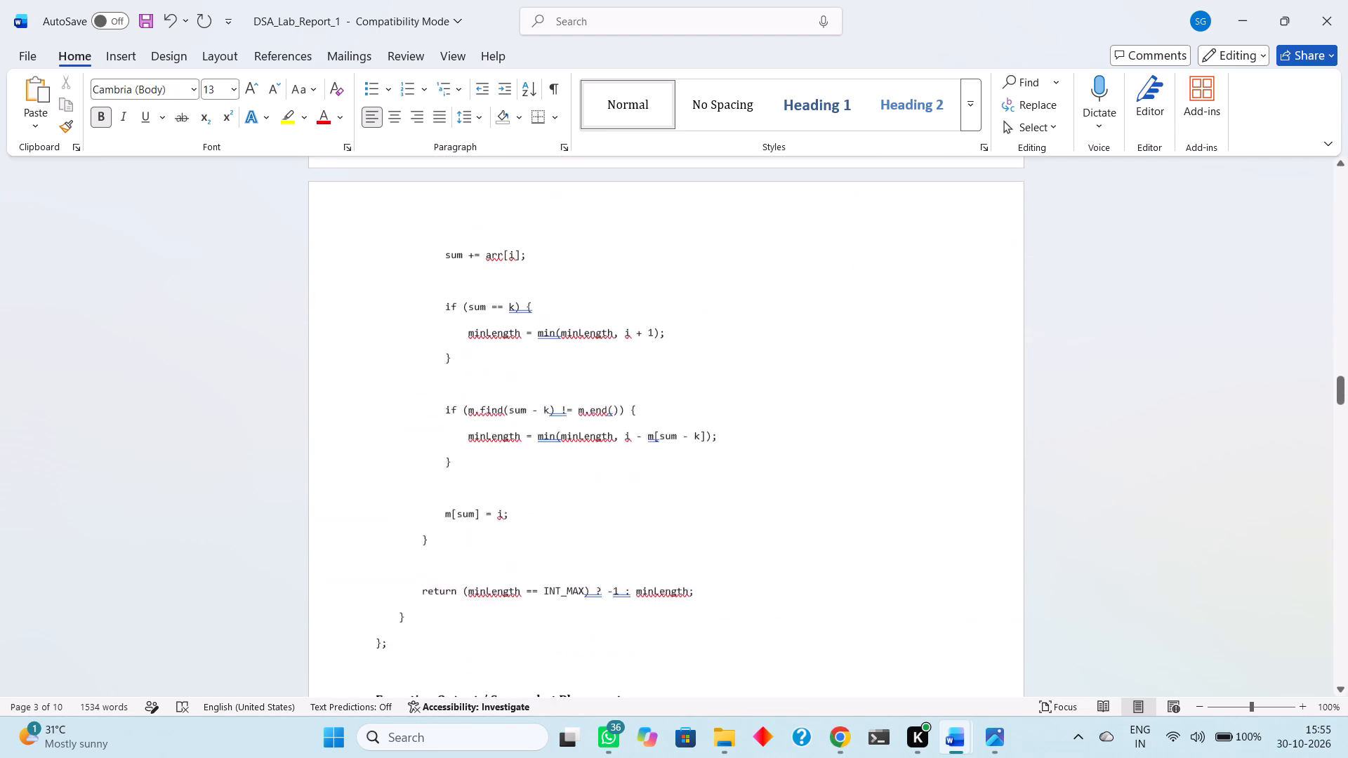
{"action": "scroll", "coordinate": [697, 415], "scroll_direction": "down", "scroll_amount": 19}
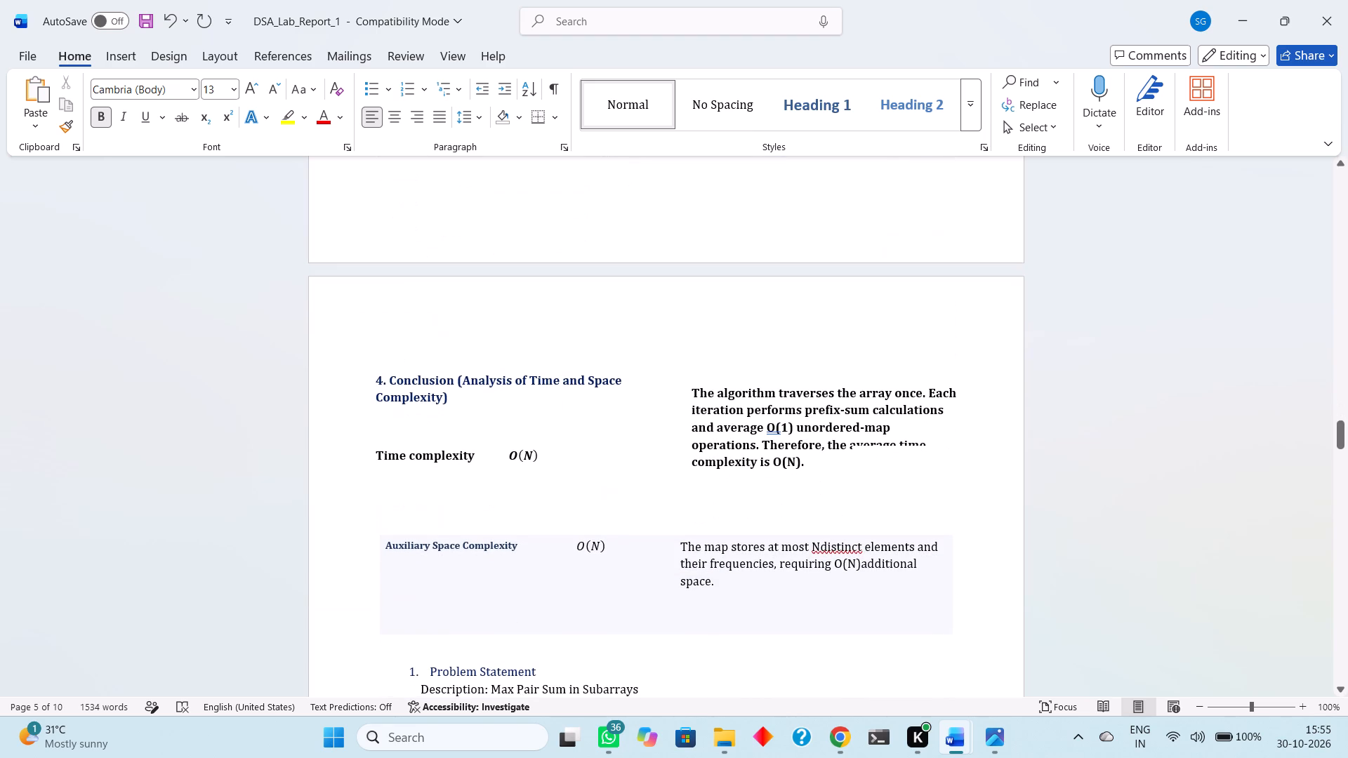
{"action": "scroll", "coordinate": [860, 475], "scroll_direction": "down", "scroll_amount": 2}
{"action": "scroll", "coordinate": [860, 475], "scroll_direction": "up", "scroll_amount": 2}
{"action": "left_click_drag", "start_coordinate": [676, 375], "coordinate": [676, 383]}
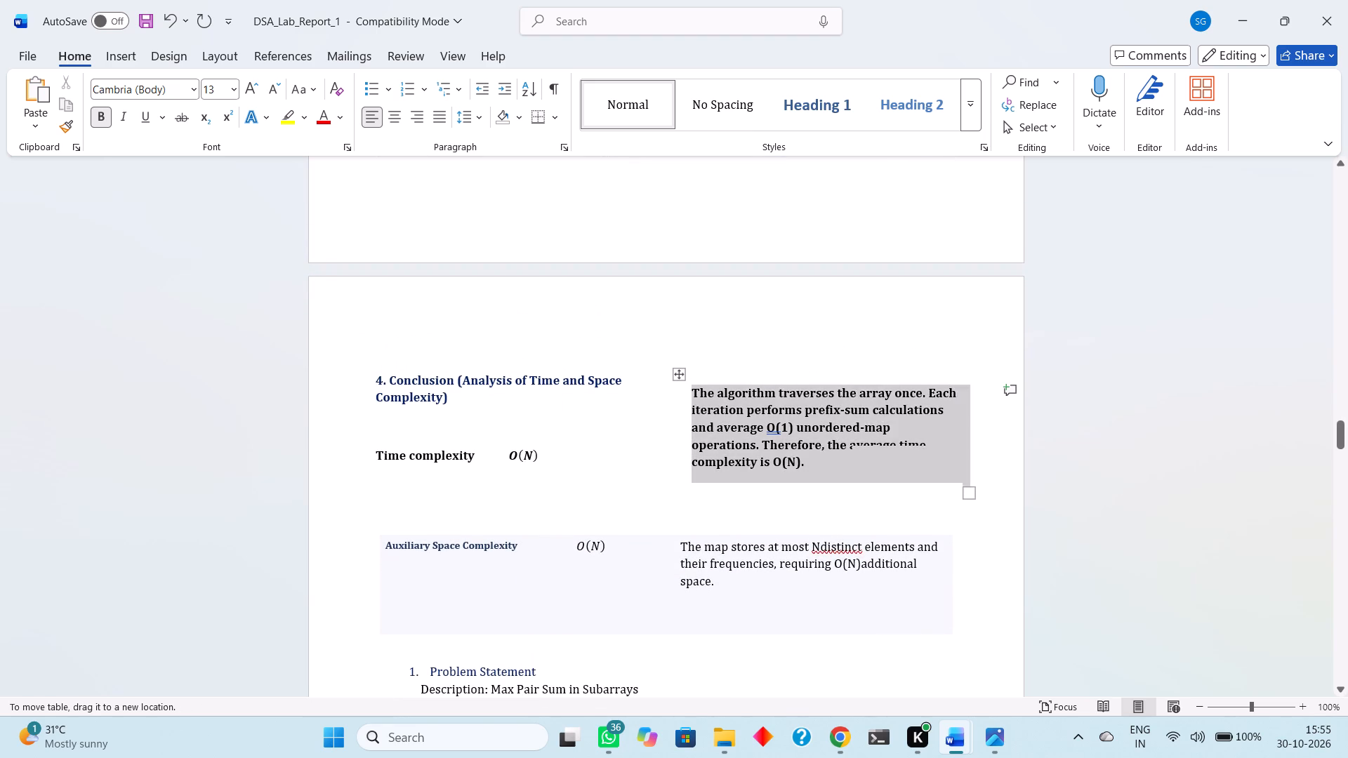
{"action": "left_click_drag", "start_coordinate": [676, 383], "coordinate": [677, 409]}
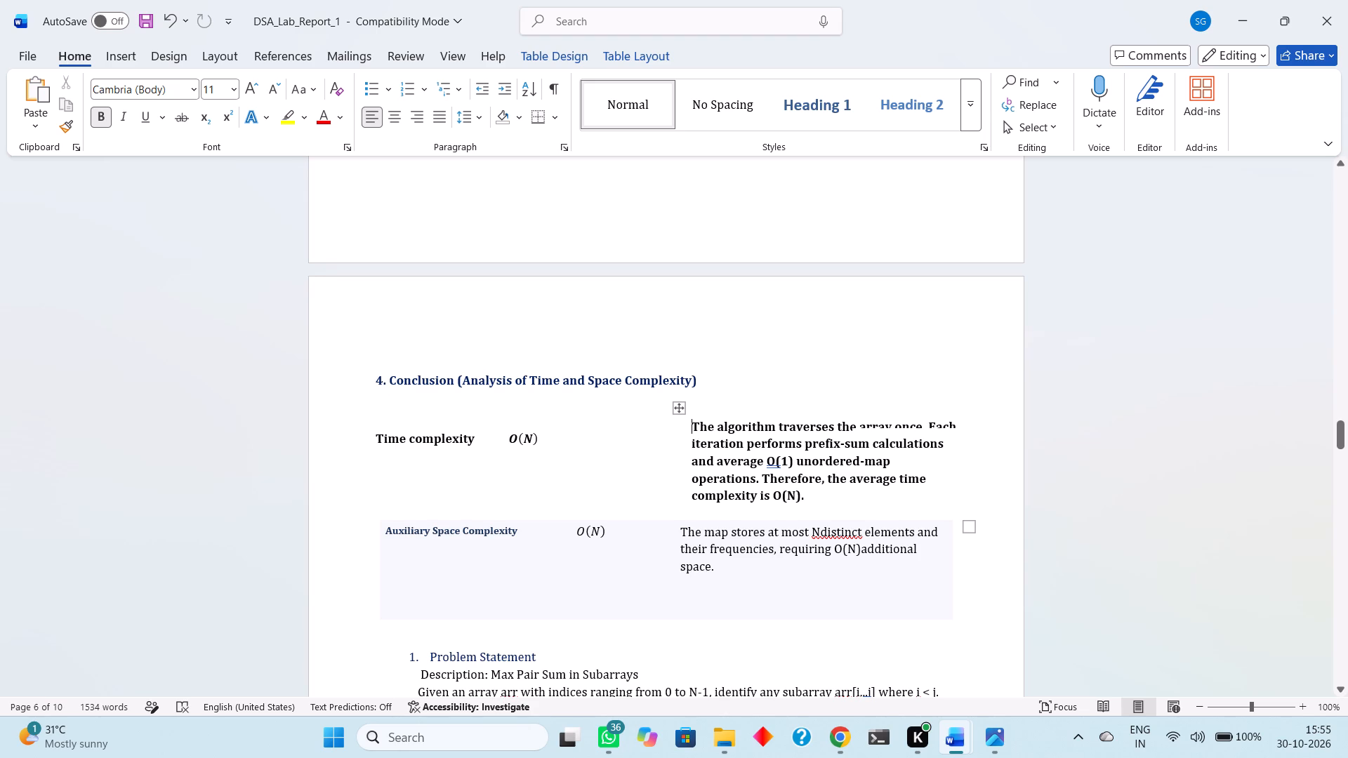
Examine the rest of the report, checking the Max Pair Sum and Match Customers with Experts sections and their conclusion tables.
{"action": "scroll", "coordinate": [649, 474], "scroll_direction": "down", "scroll_amount": 15}
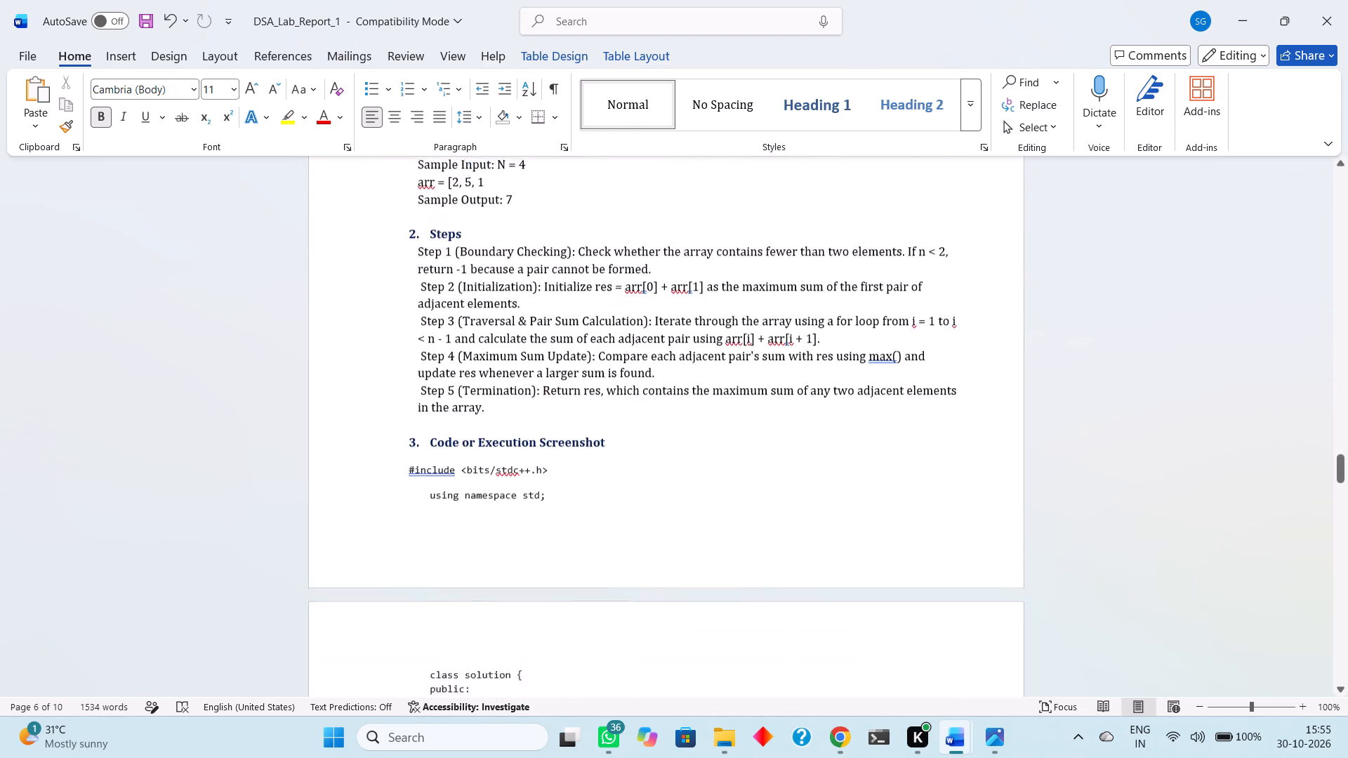
{"action": "scroll", "coordinate": [649, 479], "scroll_direction": "down", "scroll_amount": 20}
{"action": "scroll", "coordinate": [649, 479], "scroll_direction": "down", "scroll_amount": 5}
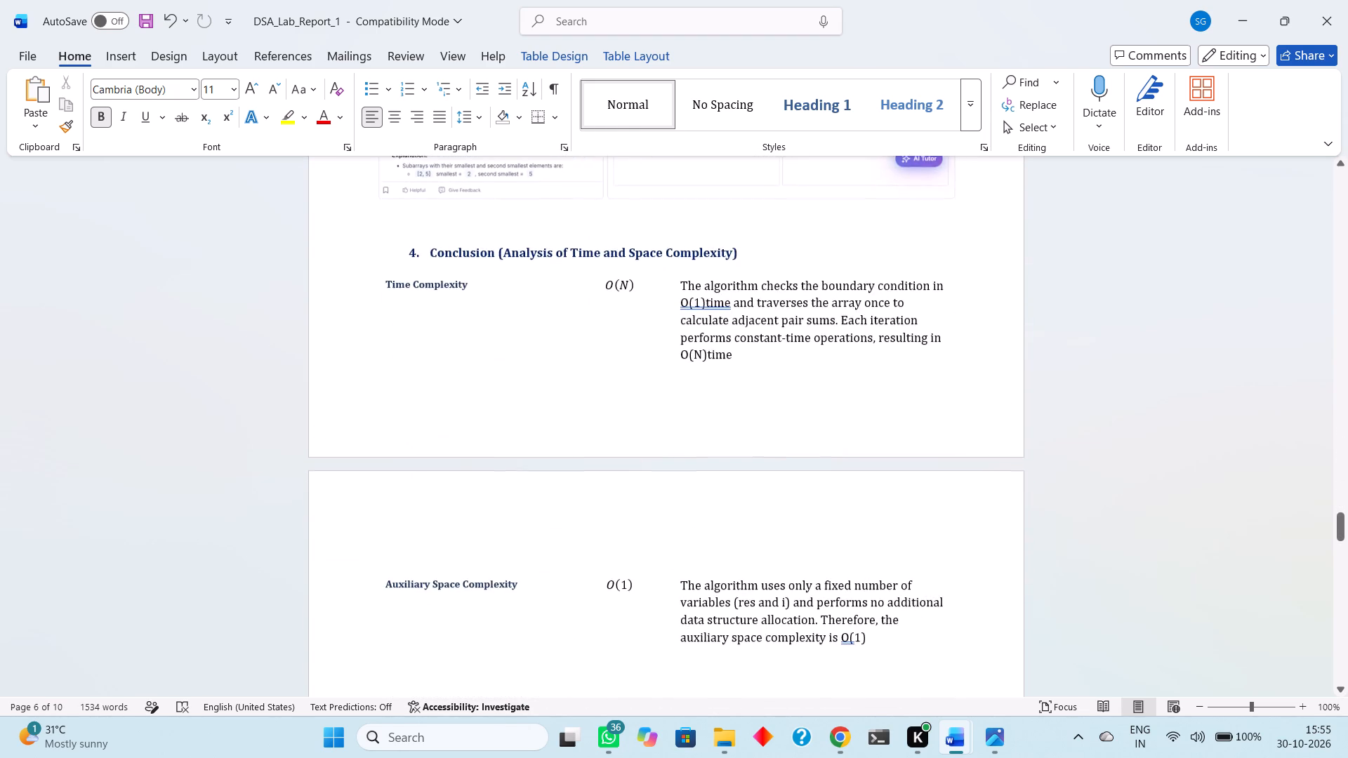
{"action": "scroll", "coordinate": [649, 479], "scroll_direction": "down", "scroll_amount": 14}
{"action": "scroll", "coordinate": [649, 479], "scroll_direction": "up", "scroll_amount": 8}
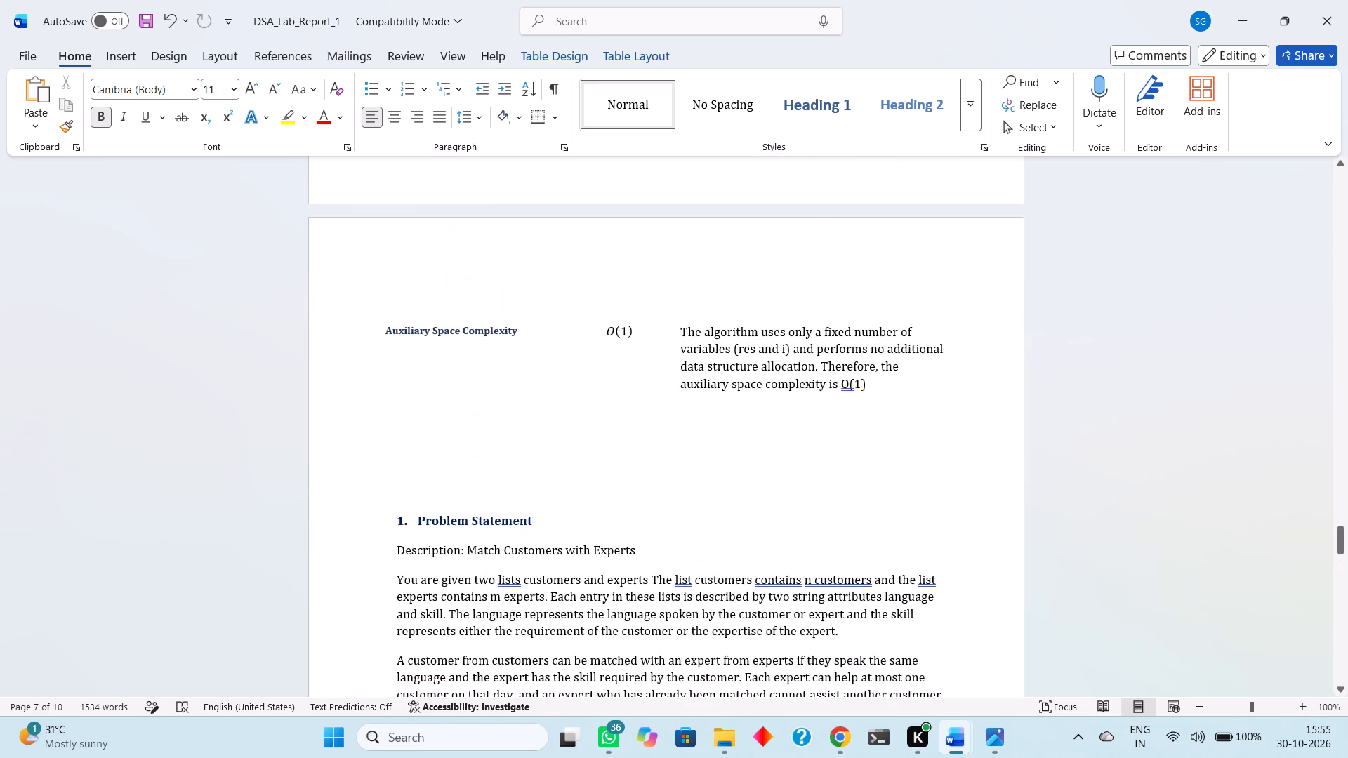
{"action": "scroll", "coordinate": [649, 479], "scroll_direction": "up", "scroll_amount": 5}
{"action": "scroll", "coordinate": [649, 479], "scroll_direction": "down", "scroll_amount": 4}
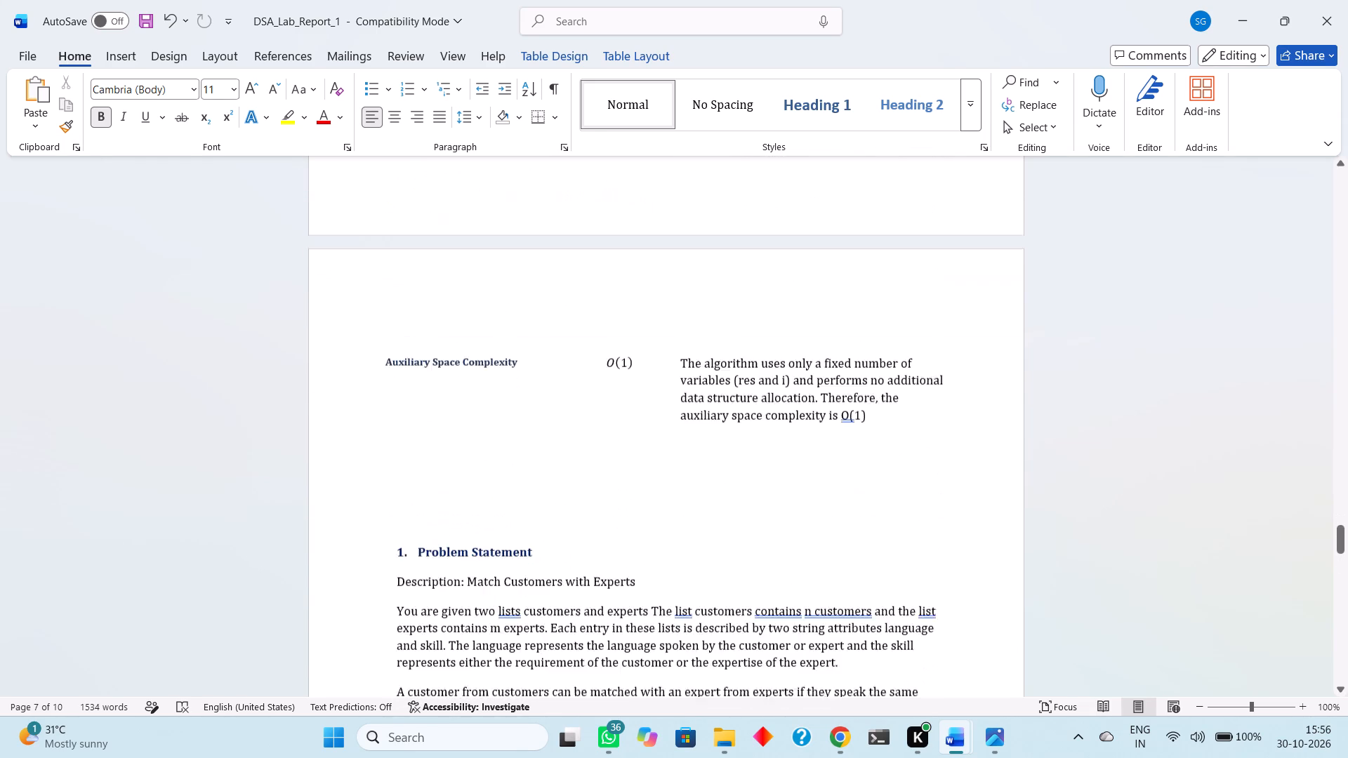
{"action": "scroll", "coordinate": [649, 479], "scroll_direction": "down", "scroll_amount": 18}
{"action": "scroll", "coordinate": [649, 479], "scroll_direction": "down", "scroll_amount": 12}
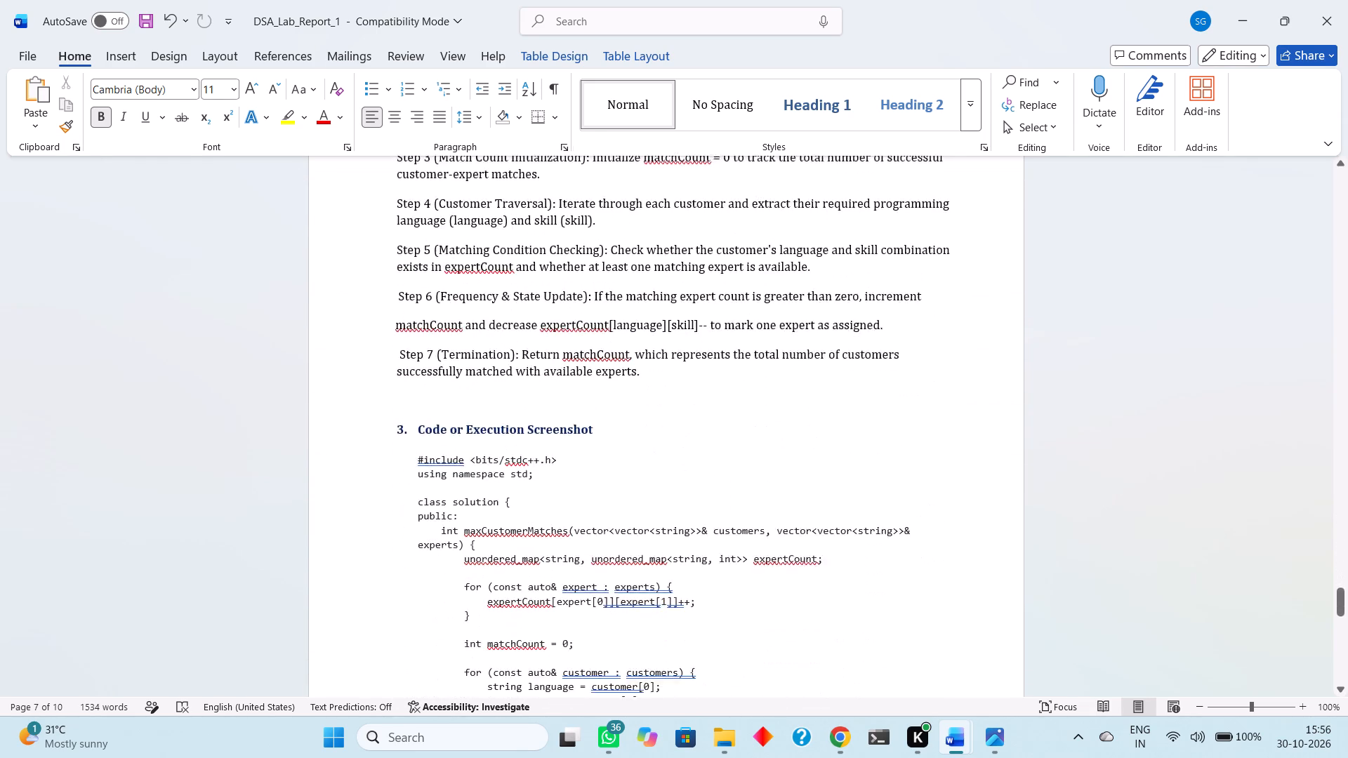
{"action": "scroll", "coordinate": [649, 476], "scroll_direction": "down", "scroll_amount": 20}
{"action": "scroll", "coordinate": [649, 476], "scroll_direction": "down", "scroll_amount": 6}
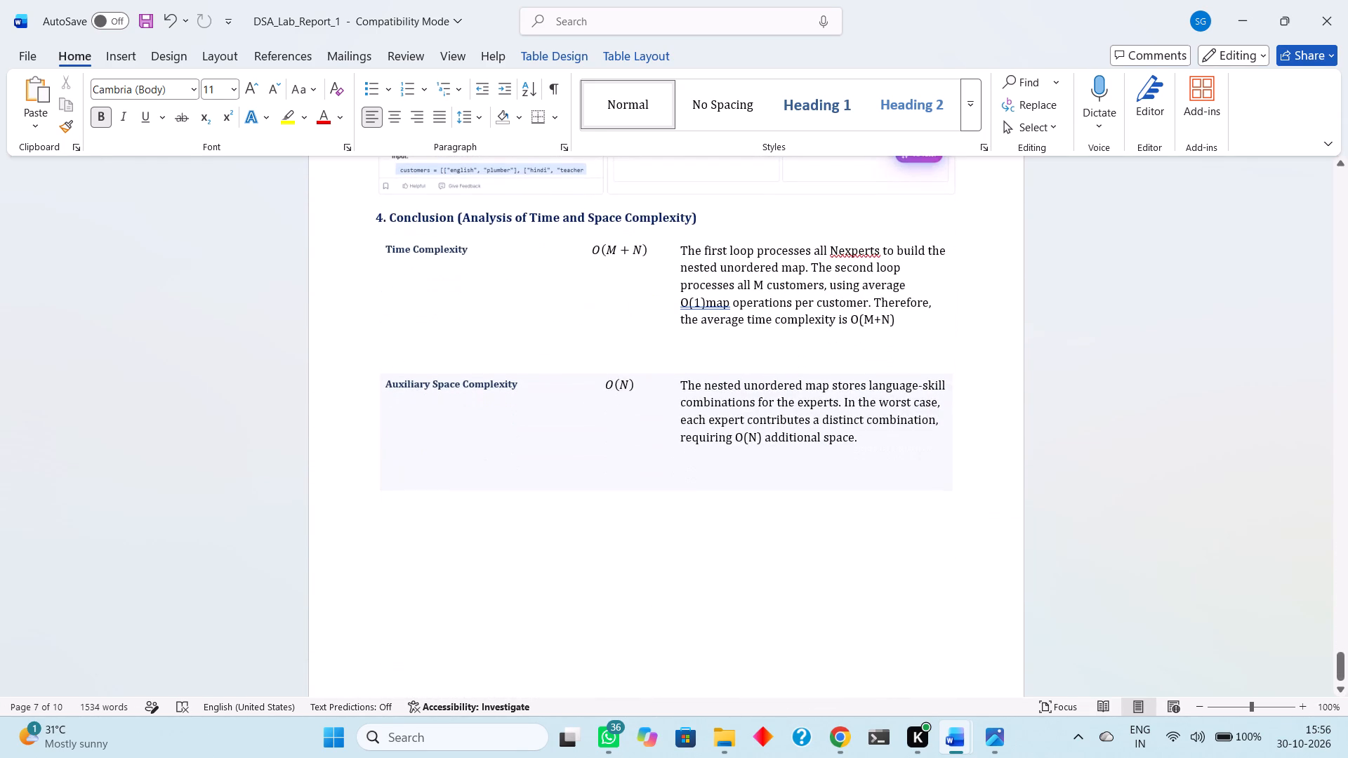
{"action": "scroll", "coordinate": [649, 476], "scroll_direction": "up", "scroll_amount": 11}
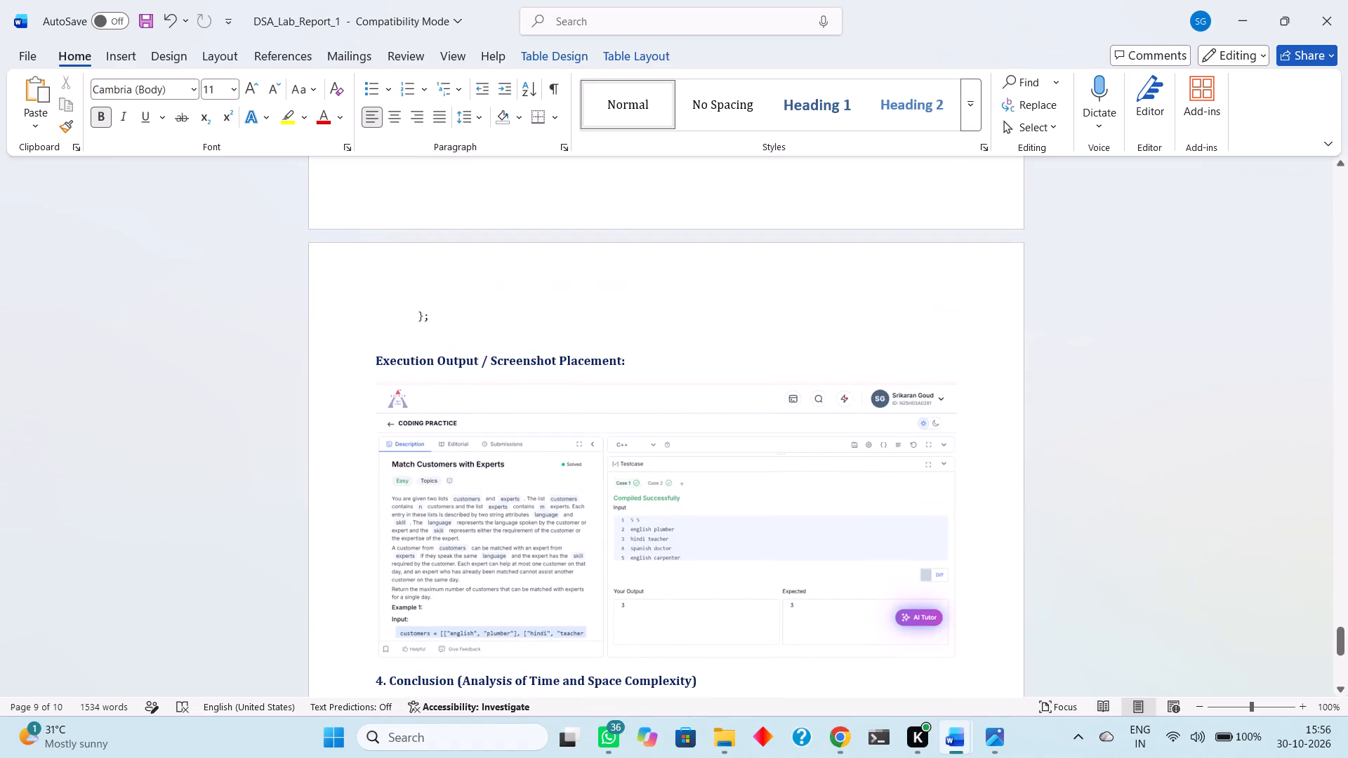
Save the report and export it as a PDF named DSA_Lab_Report_1 in the 2ND YEAR TERM2 folder.
{"action": "key", "text": "ctrl+s"}
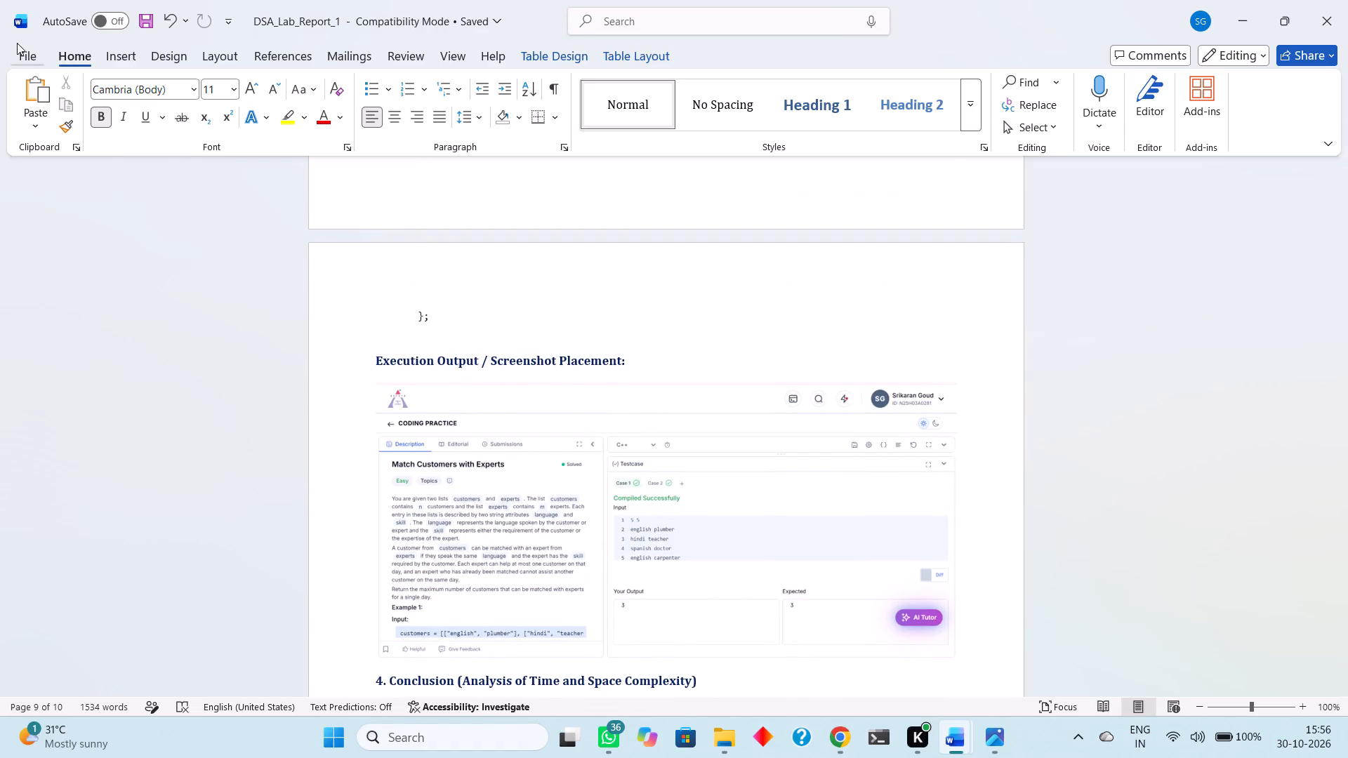
{"action": "left_click", "coordinate": [23, 54]}
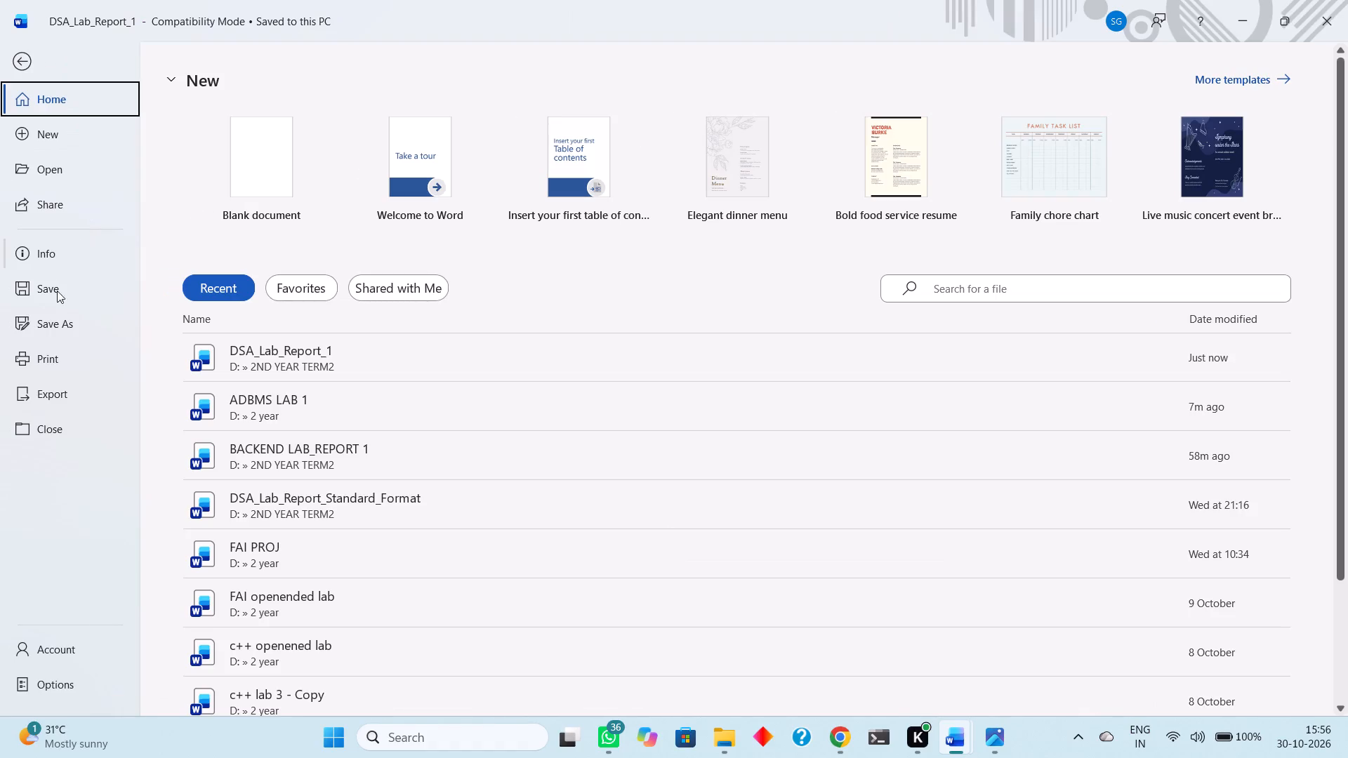
{"action": "left_click", "coordinate": [53, 334]}
{"action": "double_click", "coordinate": [310, 347]}
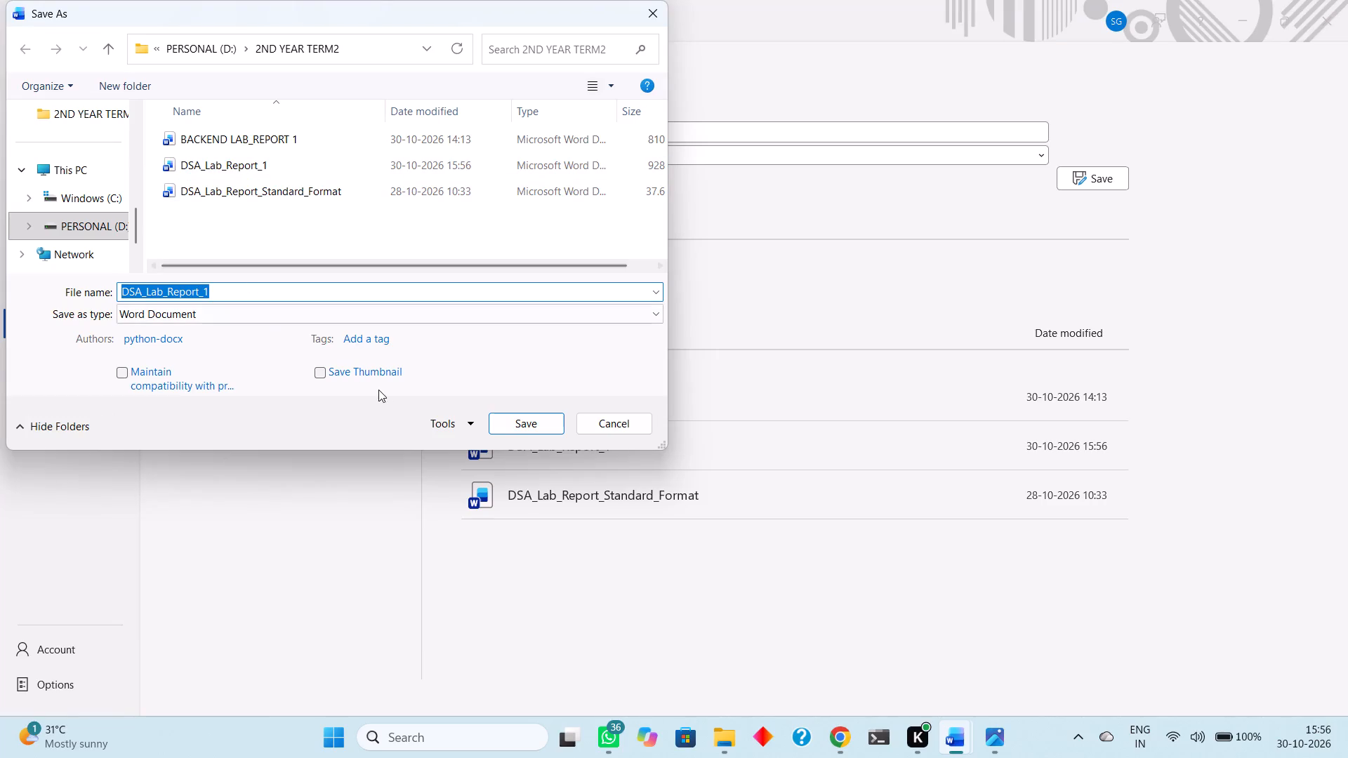
{"action": "left_click", "coordinate": [343, 310]}
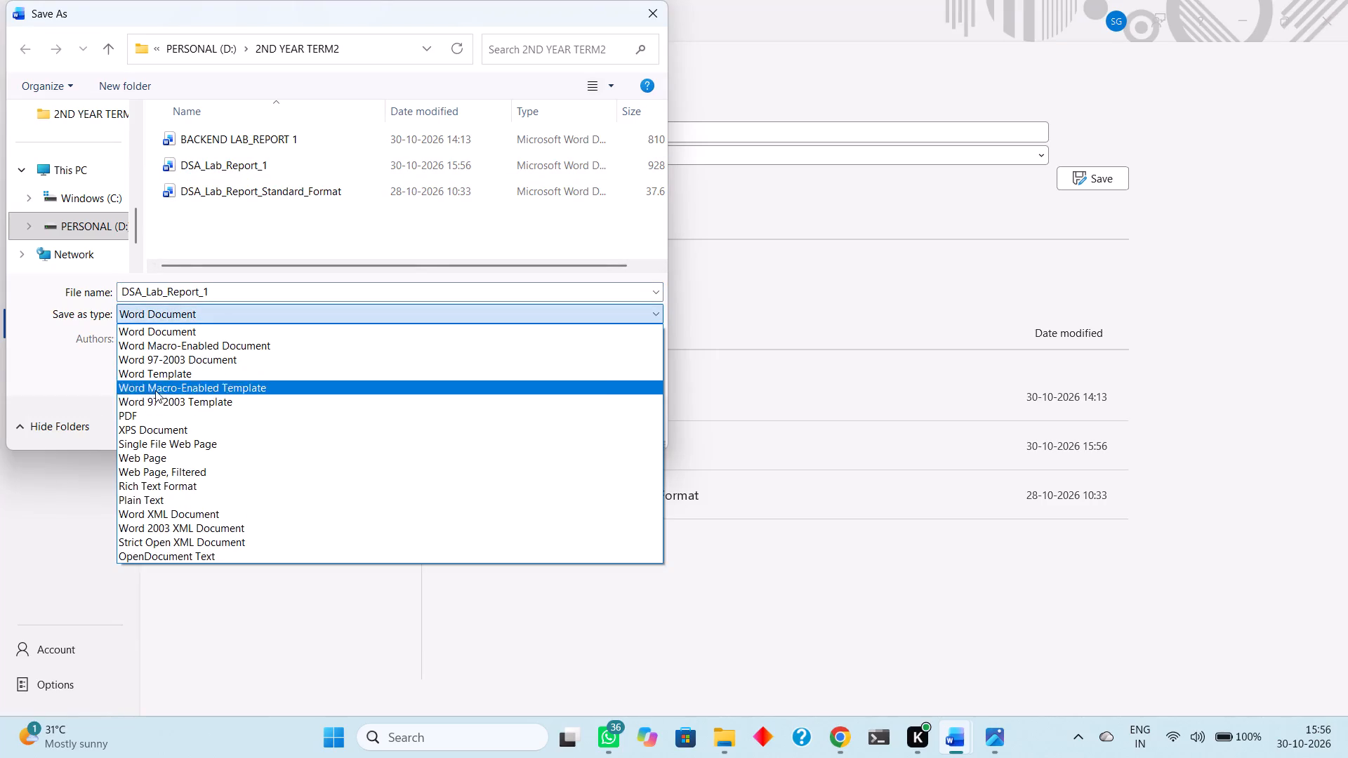
{"action": "left_click", "coordinate": [141, 416]}
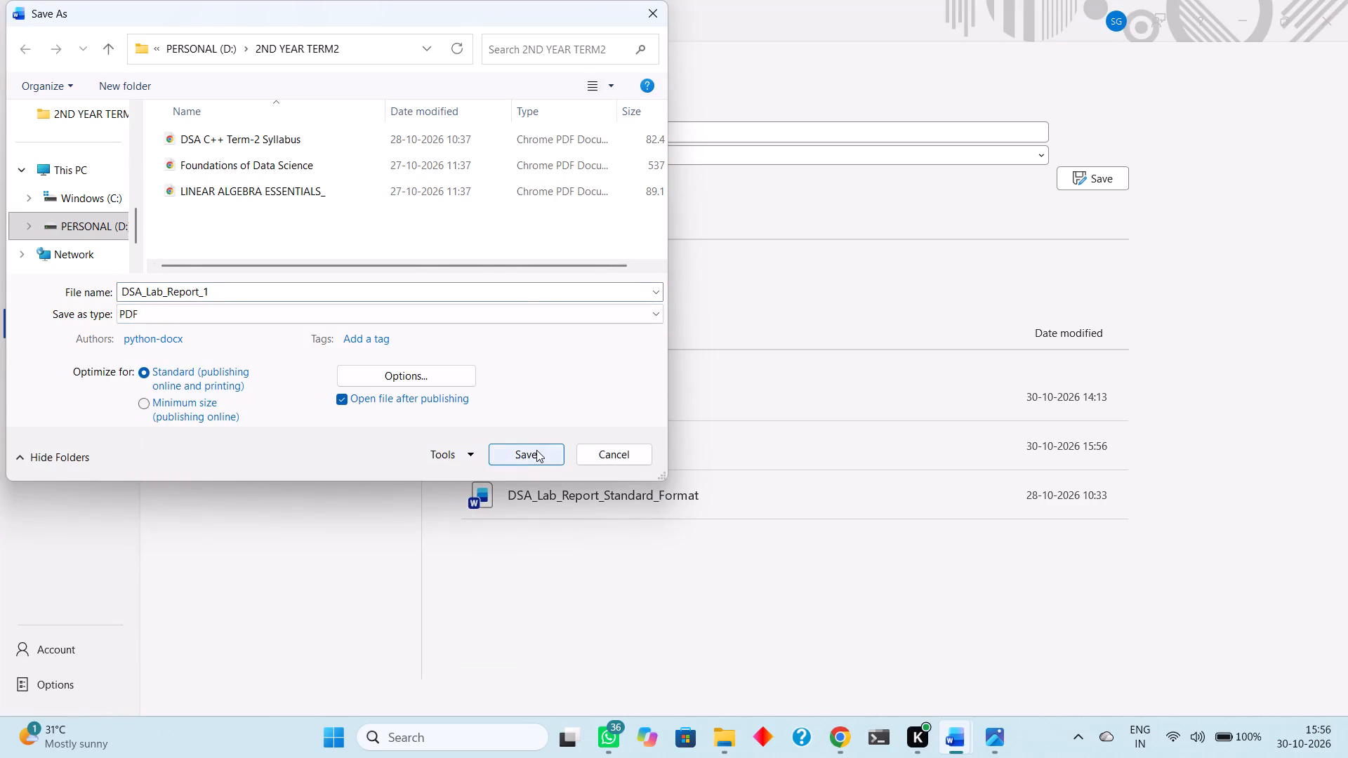
{"action": "left_click", "coordinate": [536, 450]}
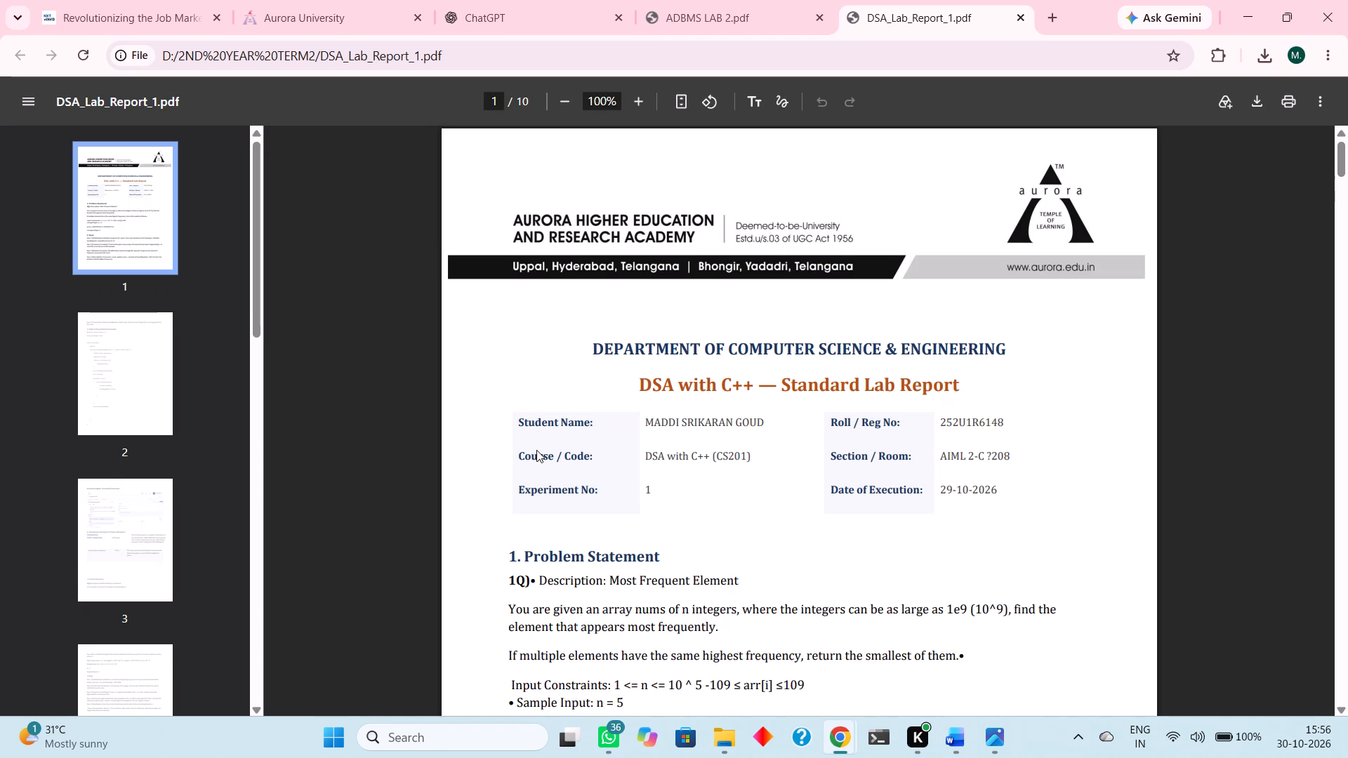
Examine the exported PDF from the letterhead page through the last conclusion, checking the layout and the complexity tables.
{"action": "scroll", "coordinate": [749, 434], "scroll_direction": "down", "scroll_amount": 2}
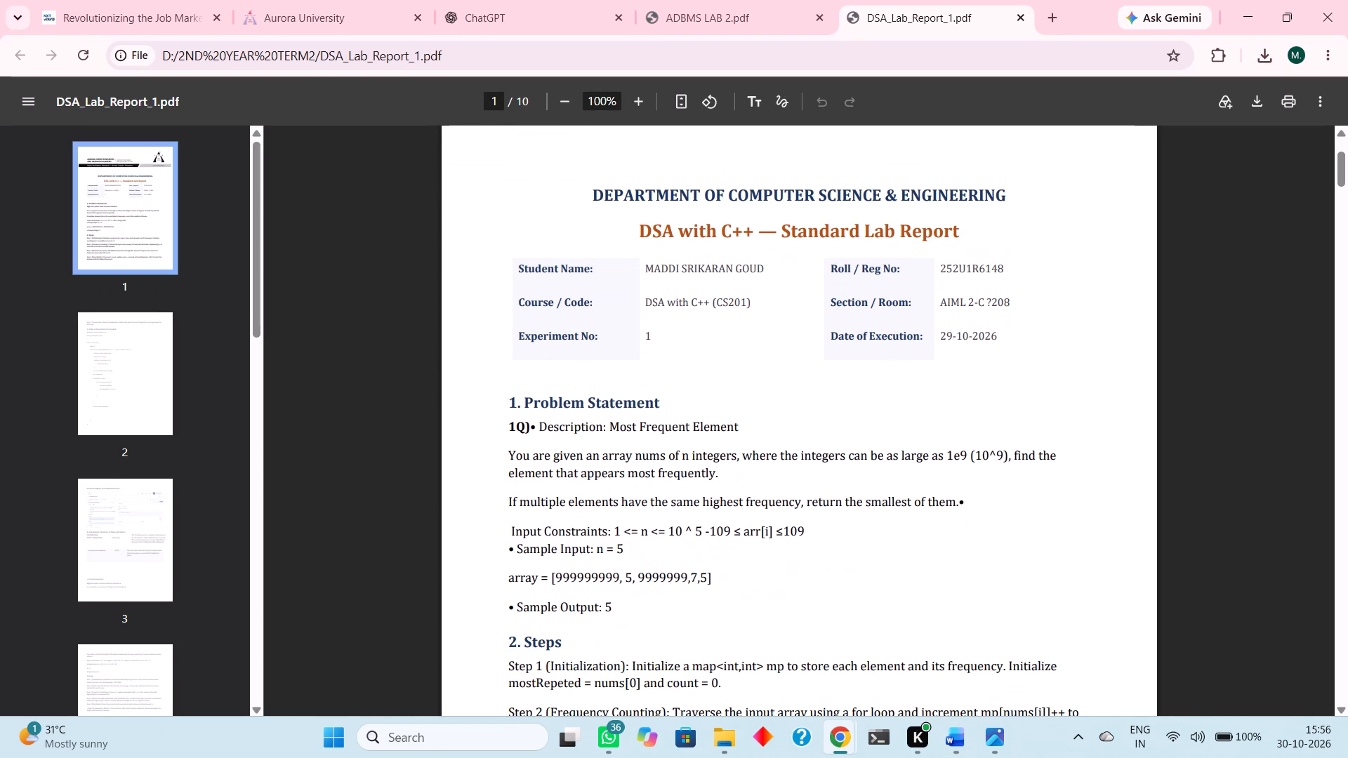
{"action": "scroll", "coordinate": [757, 410], "scroll_direction": "down", "scroll_amount": 6}
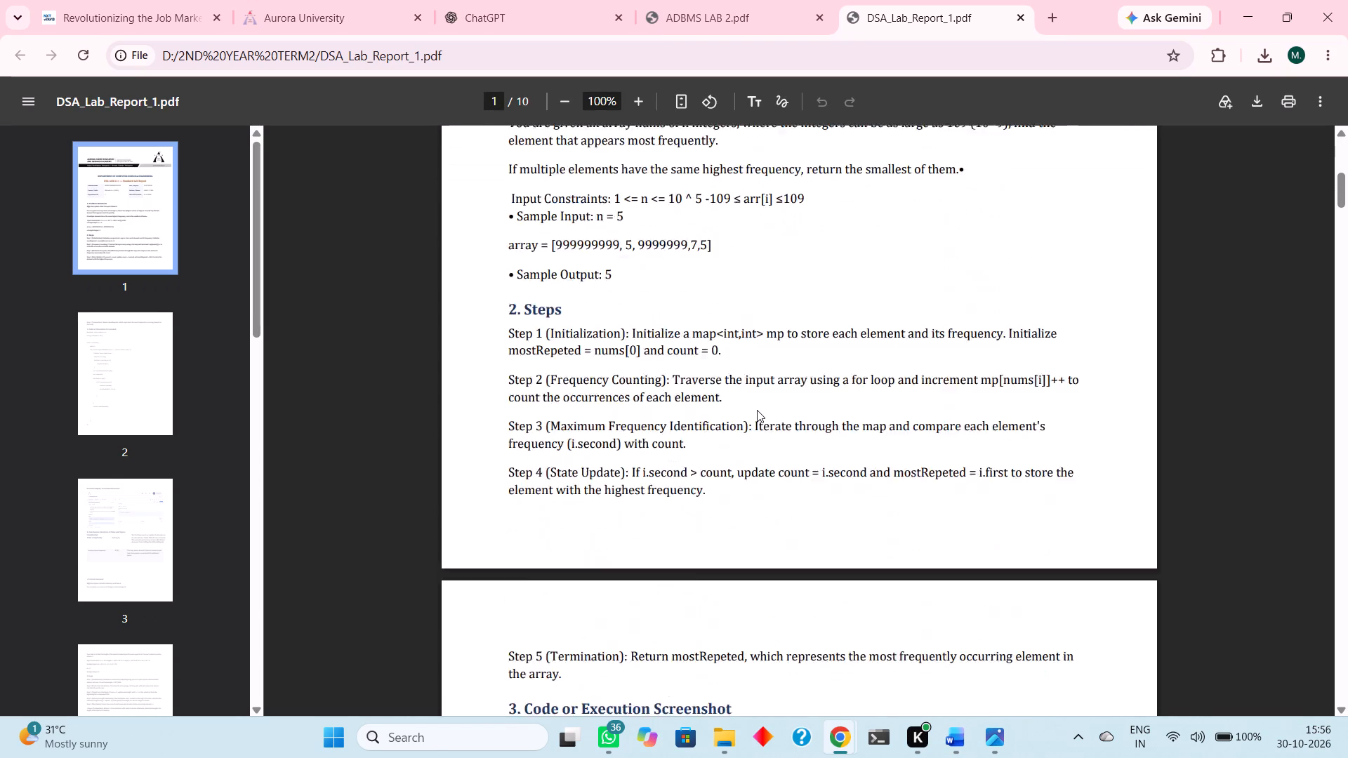
{"action": "scroll", "coordinate": [757, 410], "scroll_direction": "down", "scroll_amount": 17}
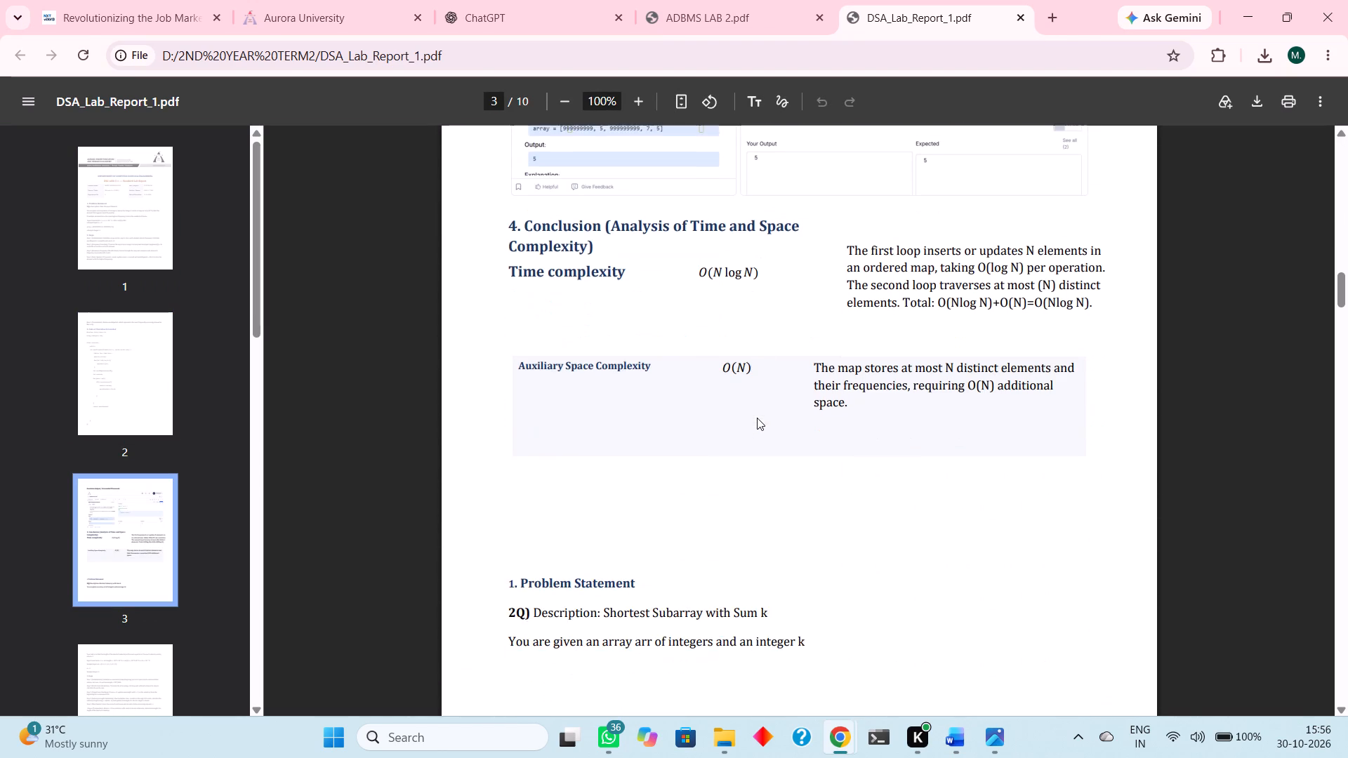
{"action": "scroll", "coordinate": [757, 418], "scroll_direction": "down", "scroll_amount": 19}
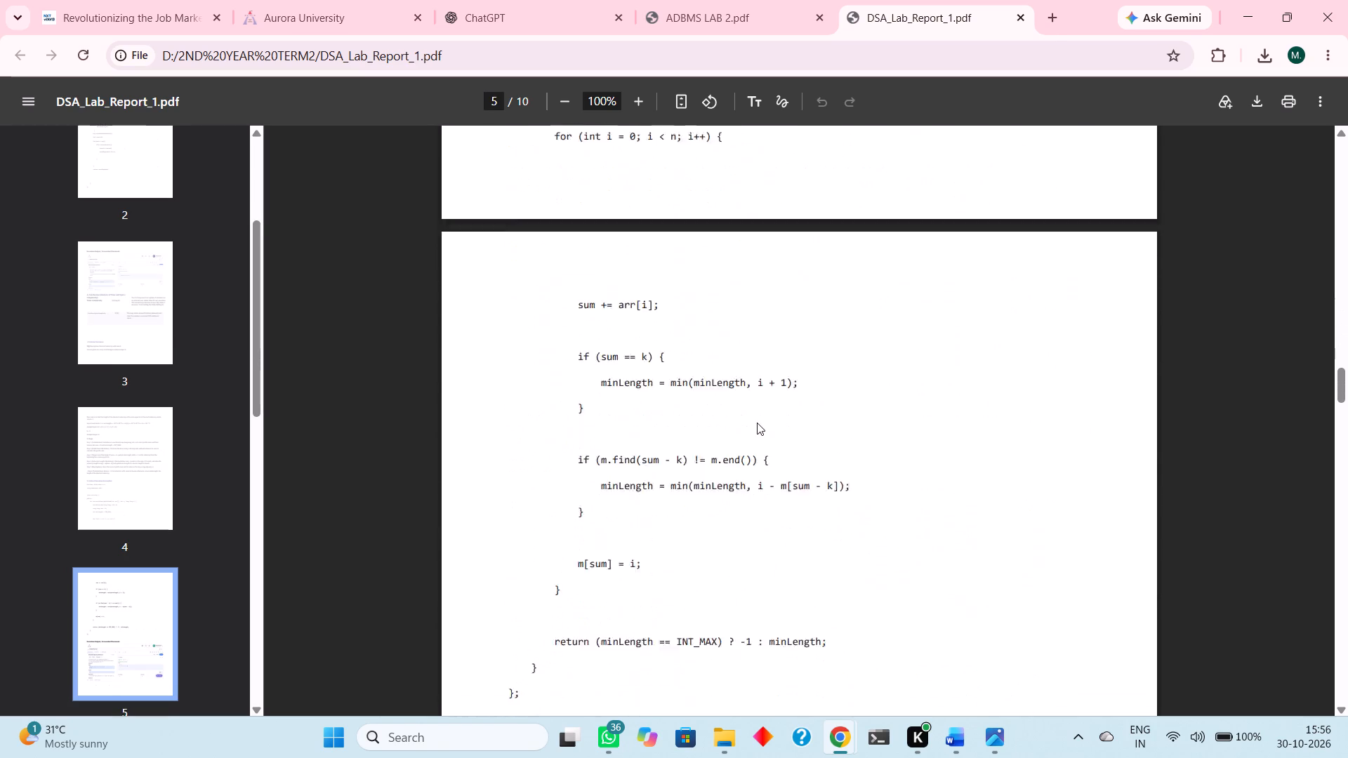
{"action": "scroll", "coordinate": [757, 423], "scroll_direction": "down", "scroll_amount": 15}
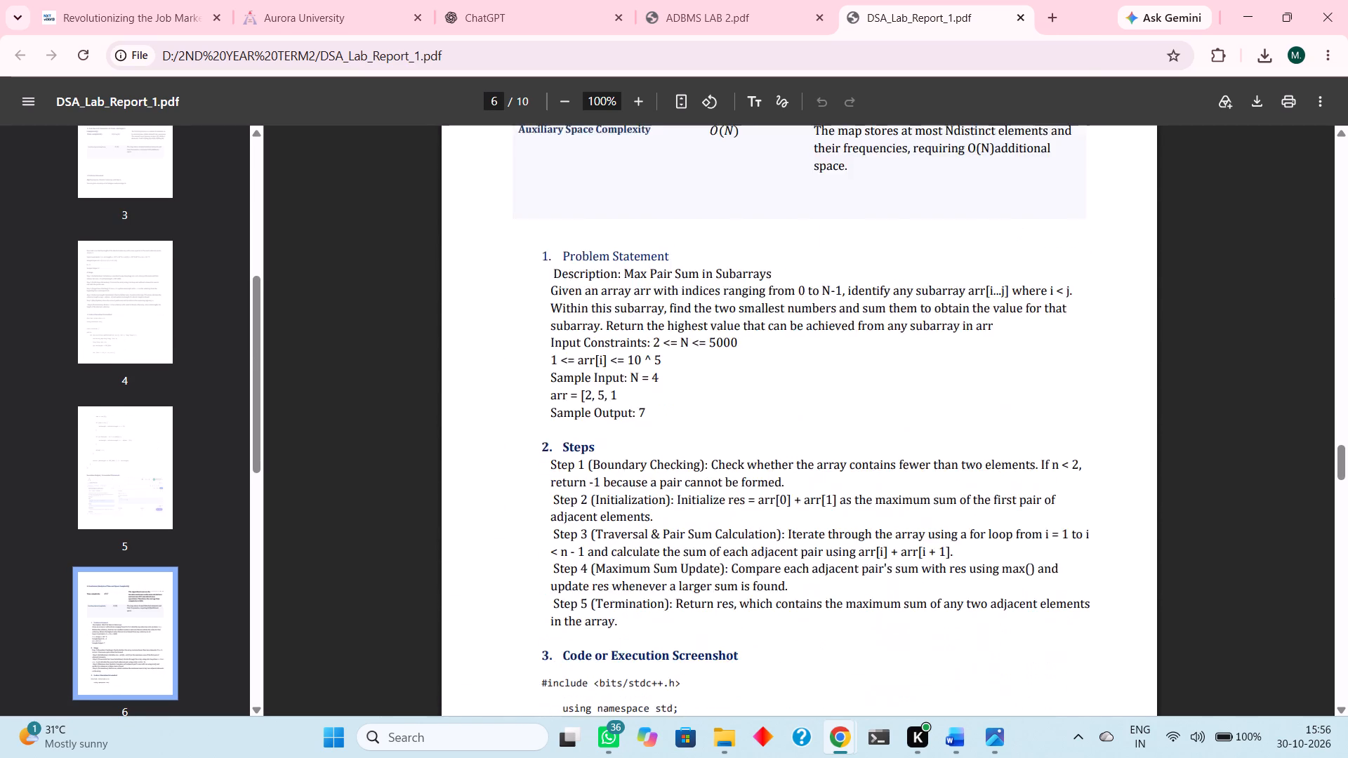
{"action": "scroll", "coordinate": [755, 429], "scroll_direction": "down", "scroll_amount": 12}
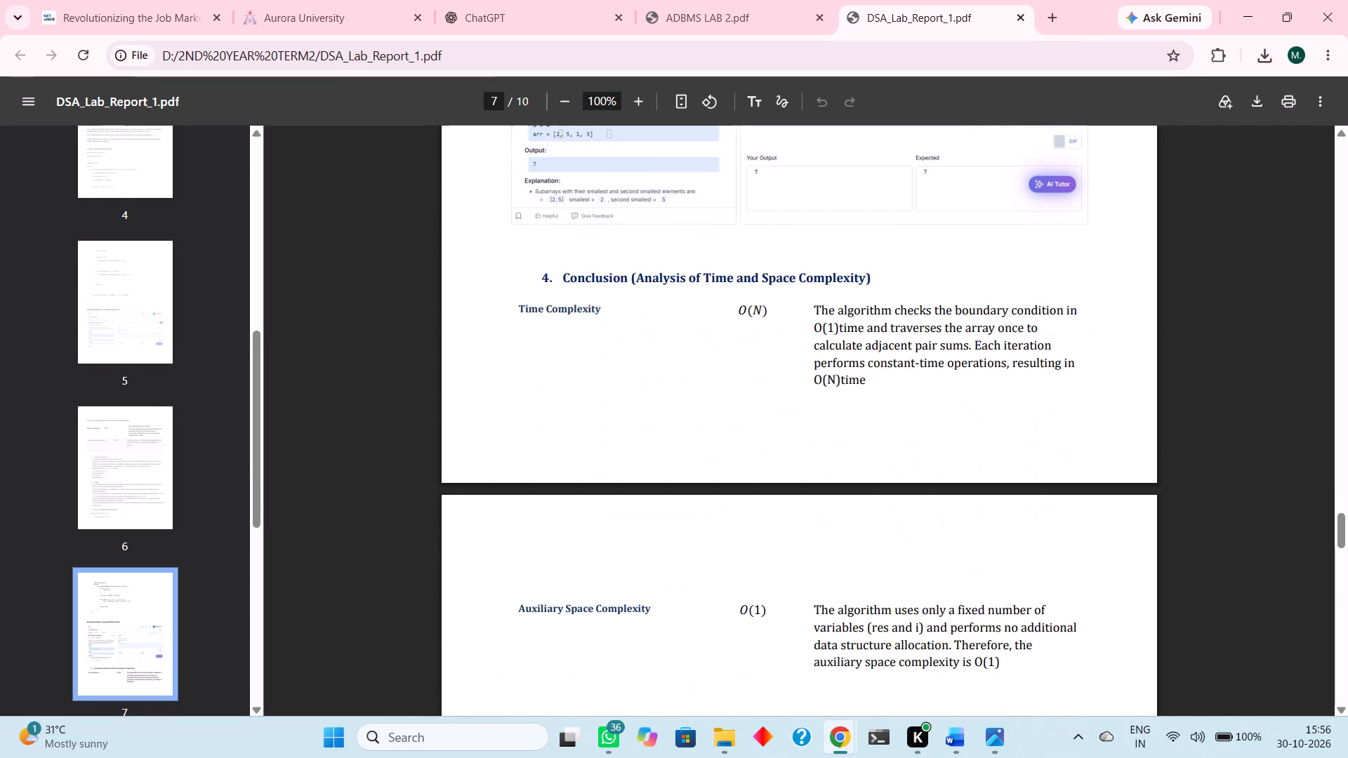
{"action": "scroll", "coordinate": [755, 429], "scroll_direction": "down", "scroll_amount": 6}
{"action": "scroll", "coordinate": [755, 429], "scroll_direction": "down", "scroll_amount": 20}
{"action": "scroll", "coordinate": [755, 429], "scroll_direction": "down", "scroll_amount": 3}
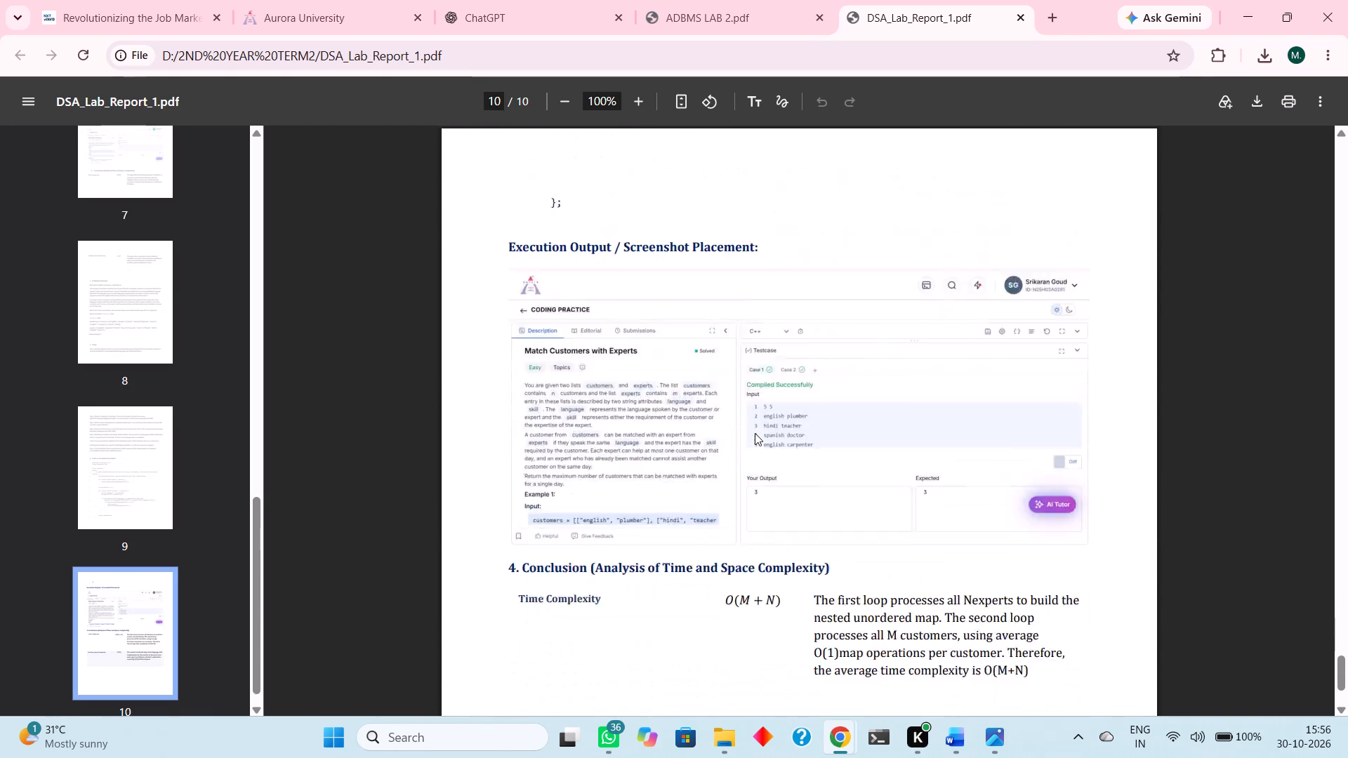
{"action": "scroll", "coordinate": [755, 433], "scroll_direction": "down", "scroll_amount": 8}
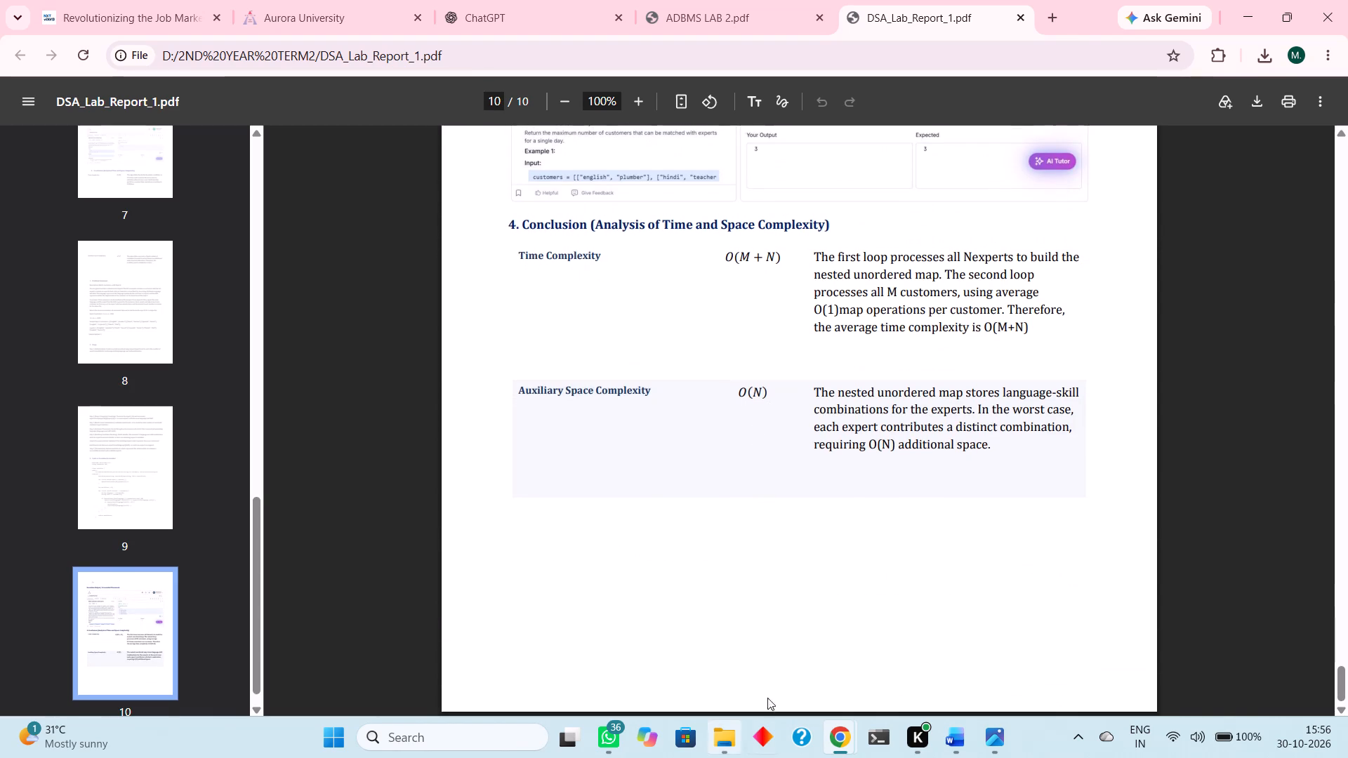
{"action": "scroll", "coordinate": [769, 503], "scroll_direction": "up", "scroll_amount": 6}
{"action": "scroll", "coordinate": [769, 503], "scroll_direction": "up", "scroll_amount": 18}
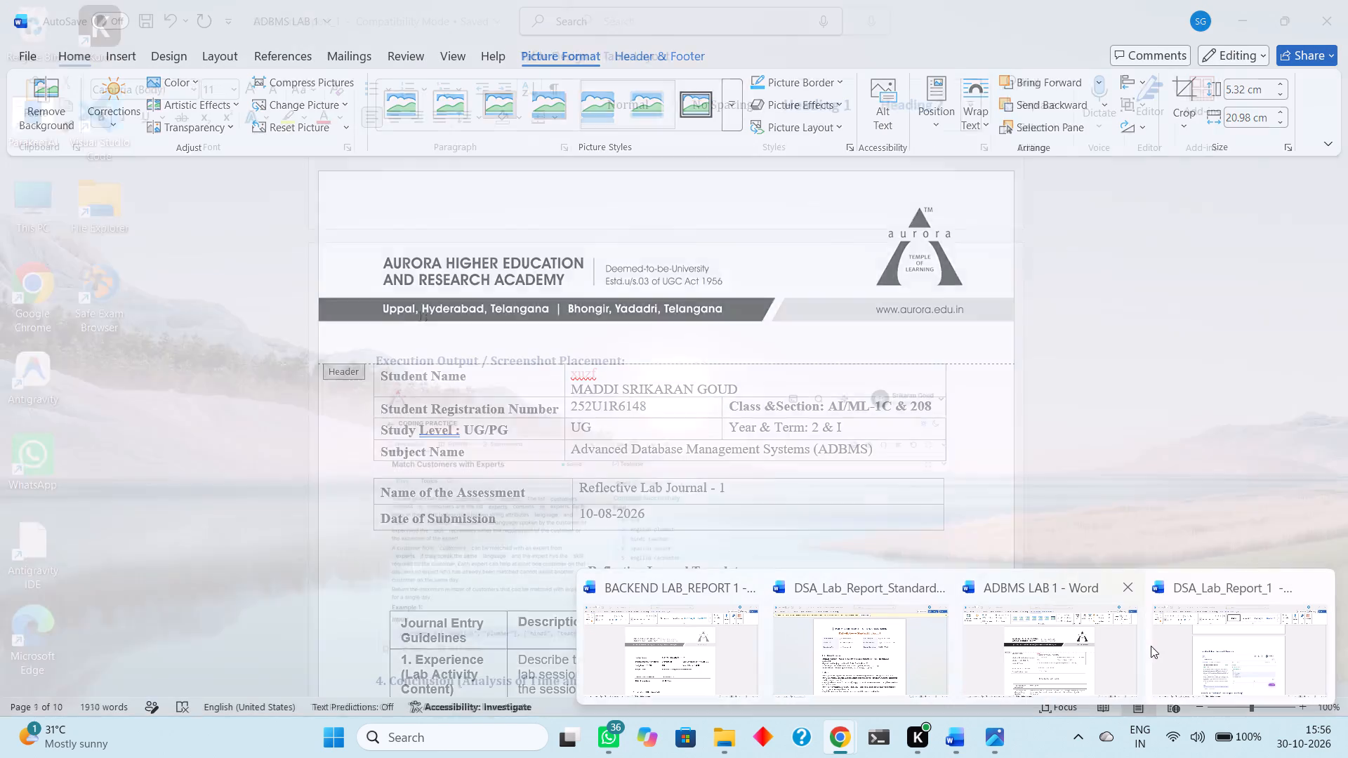
In the Word report, remove bold from the time complexity explanation in the Shortest Subarray conclusion.
{"action": "left_click", "coordinate": [1159, 646]}
{"action": "scroll", "coordinate": [664, 416], "scroll_direction": "up", "scroll_amount": 17}
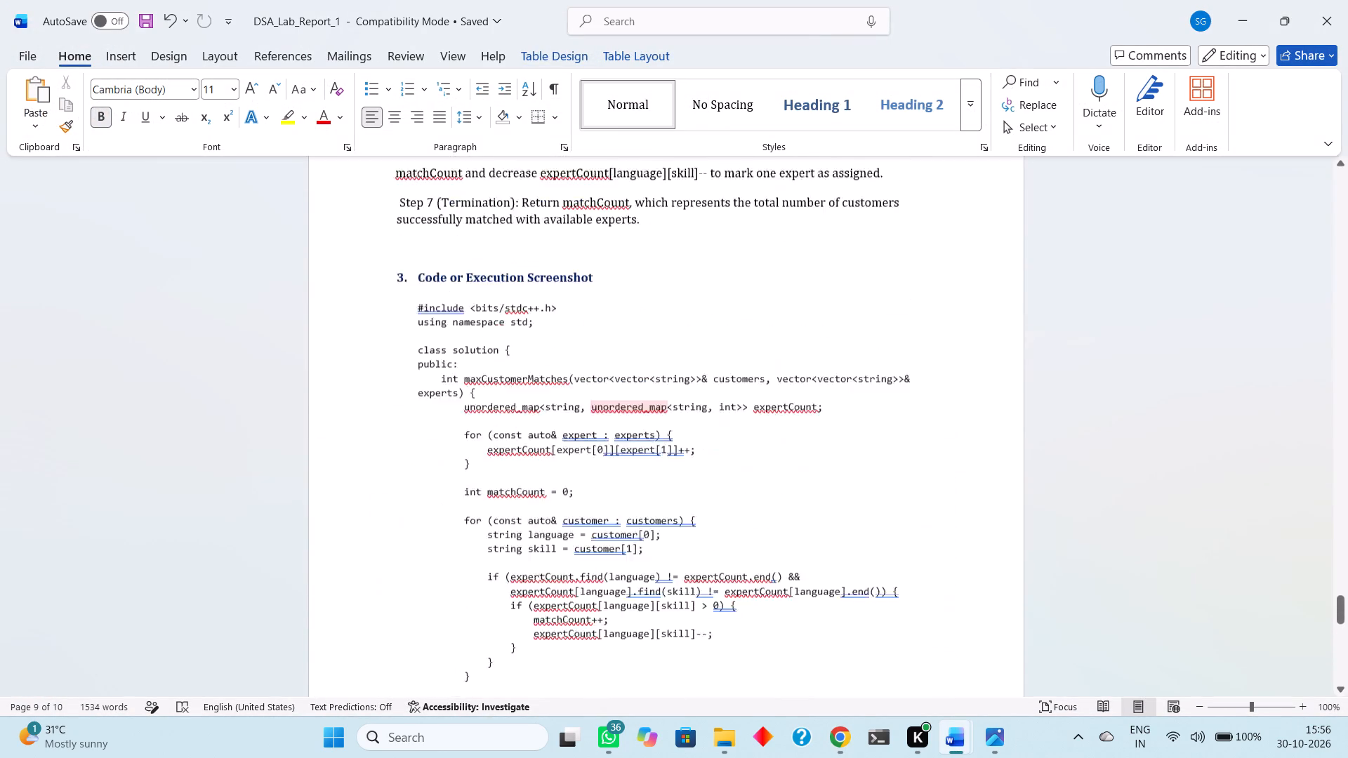
{"action": "scroll", "coordinate": [664, 416], "scroll_direction": "up", "scroll_amount": 20}
{"action": "scroll", "coordinate": [664, 416], "scroll_direction": "up", "scroll_amount": 13}
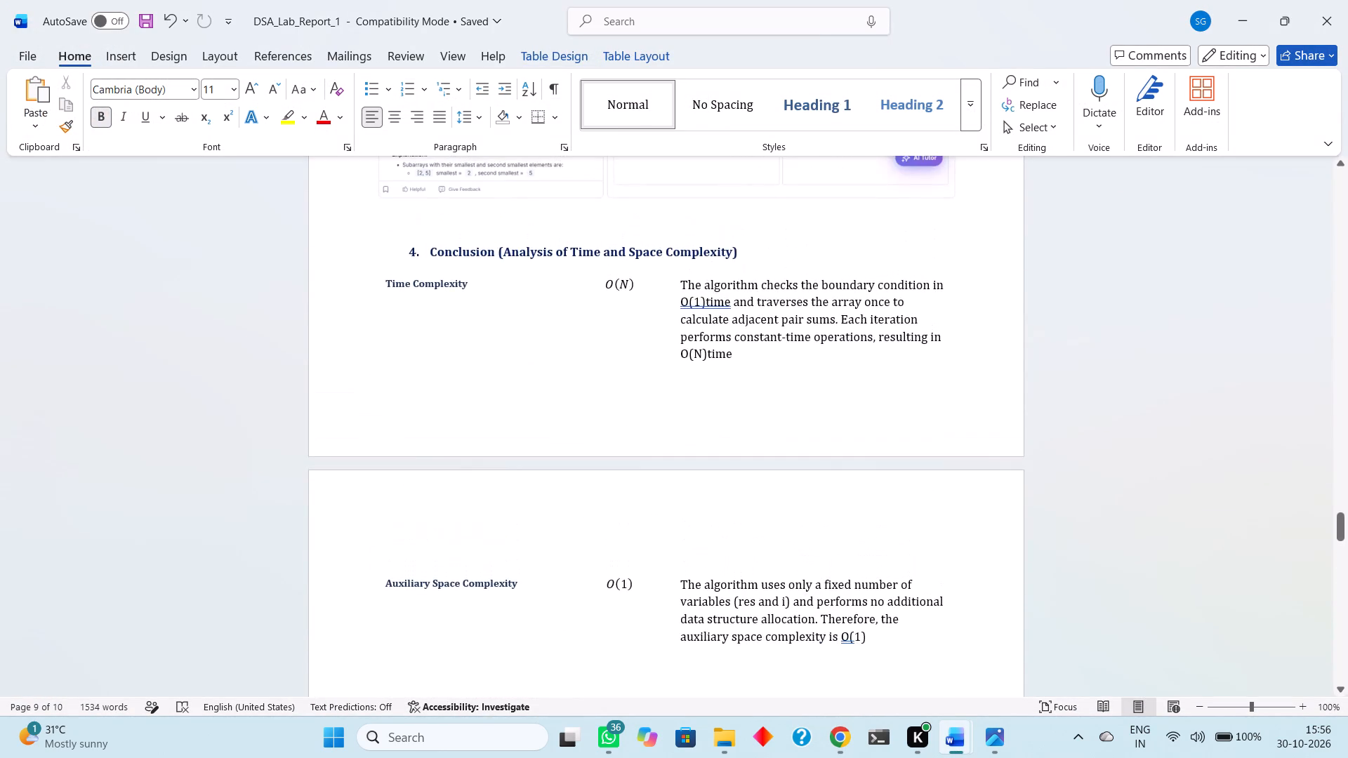
{"action": "scroll", "coordinate": [664, 416], "scroll_direction": "up", "scroll_amount": 20}
{"action": "scroll", "coordinate": [664, 416], "scroll_direction": "up", "scroll_amount": 19}
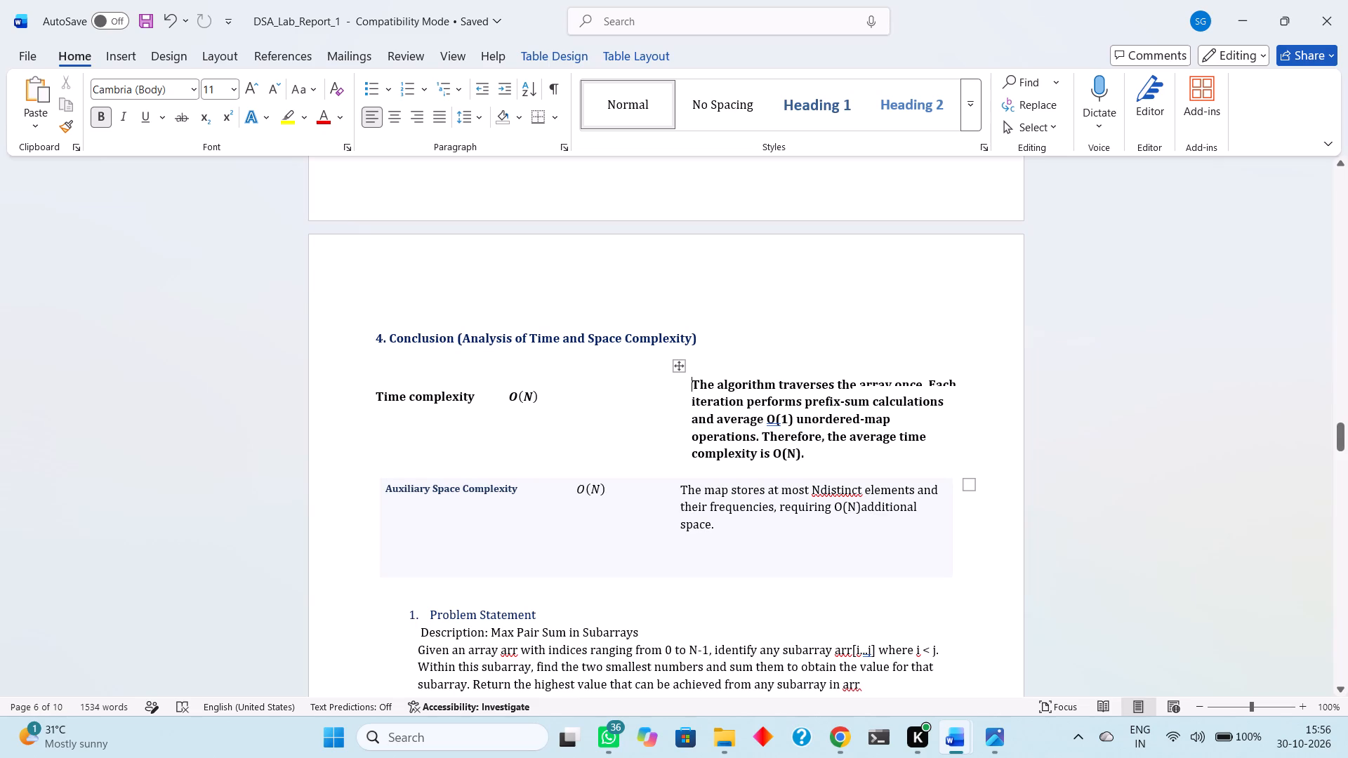
{"action": "left_click_drag", "start_coordinate": [805, 458], "coordinate": [721, 377]}
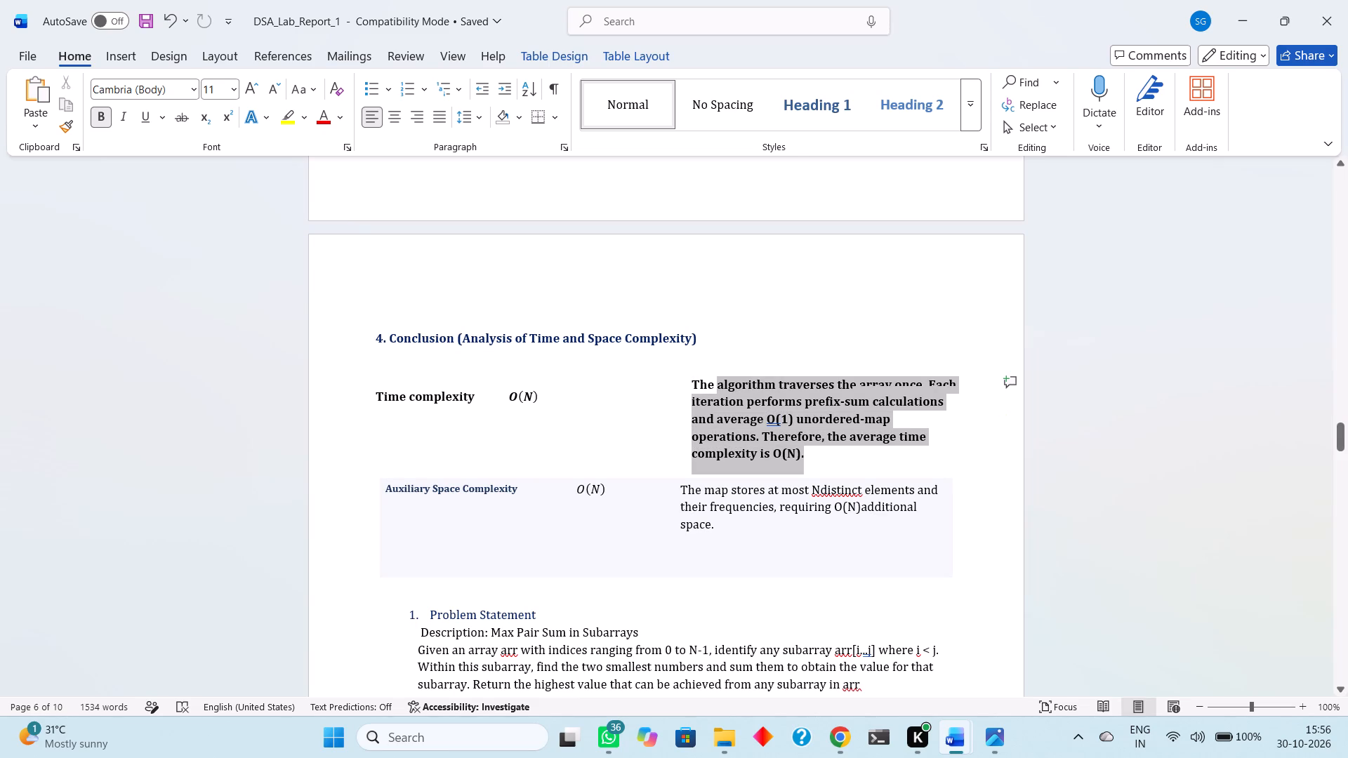
{"action": "left_click_drag", "start_coordinate": [721, 377], "coordinate": [693, 377]}
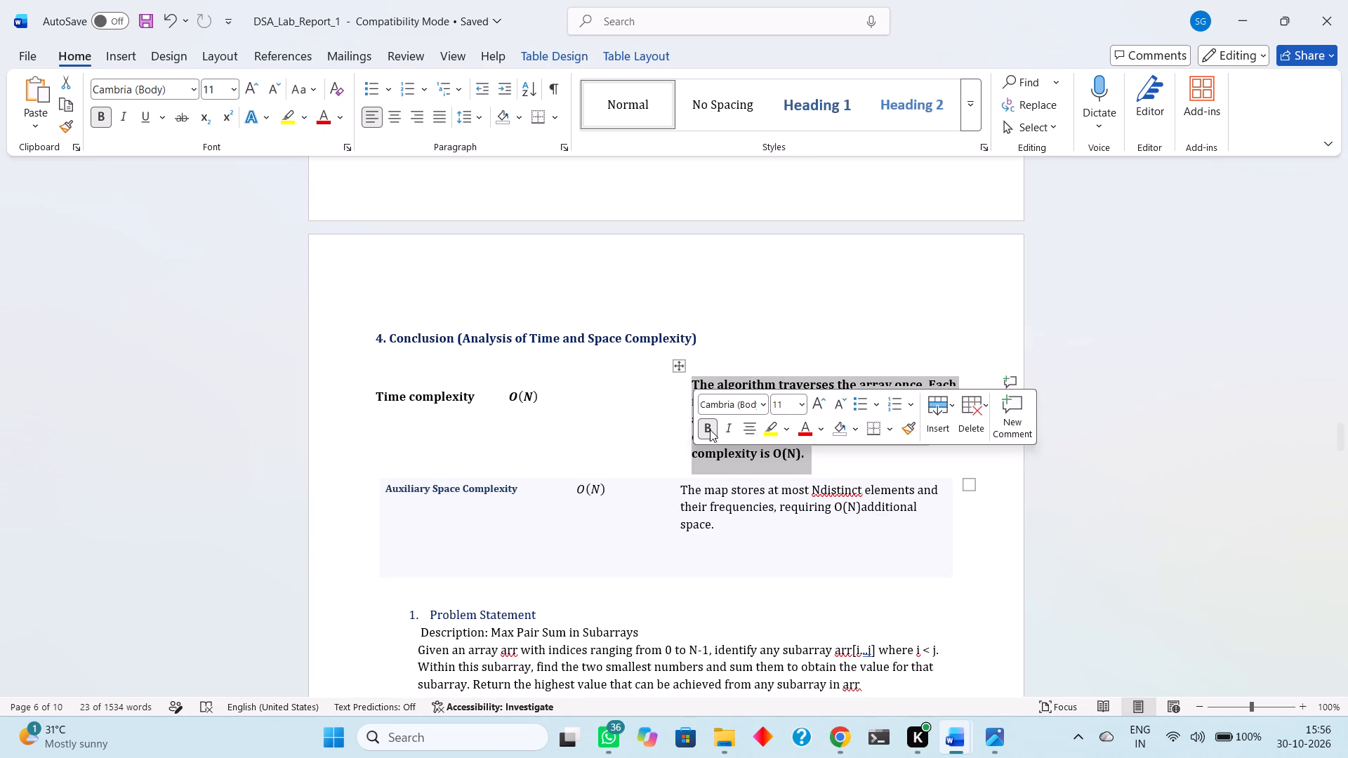
{"action": "left_click", "coordinate": [710, 430]}
{"action": "left_click", "coordinate": [661, 427]}
Examine the report's four conclusion sections again, comparing the formatting of their complexity explanations.
{"action": "scroll", "coordinate": [661, 427], "scroll_direction": "down", "scroll_amount": 3}
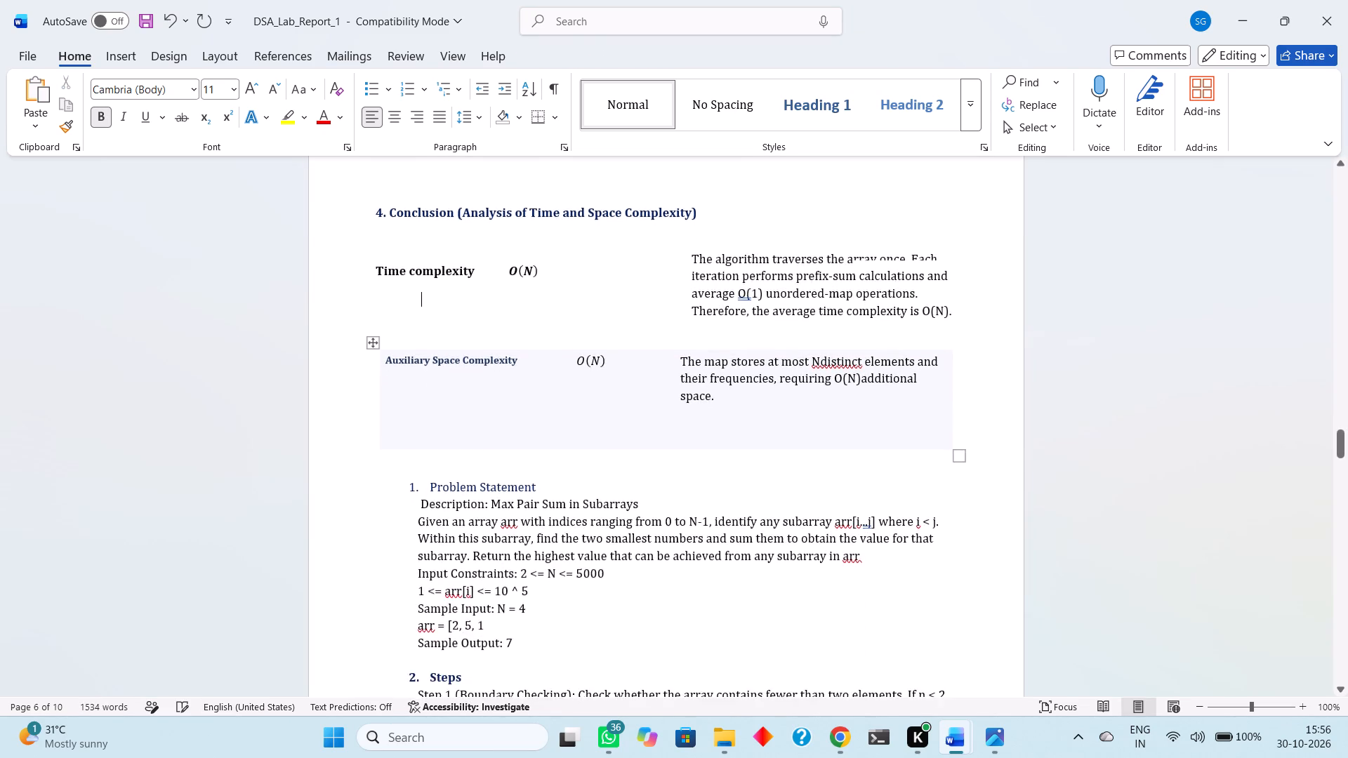
{"action": "scroll", "coordinate": [661, 427], "scroll_direction": "down", "scroll_amount": 10}
{"action": "scroll", "coordinate": [657, 440], "scroll_direction": "up", "scroll_amount": 15}
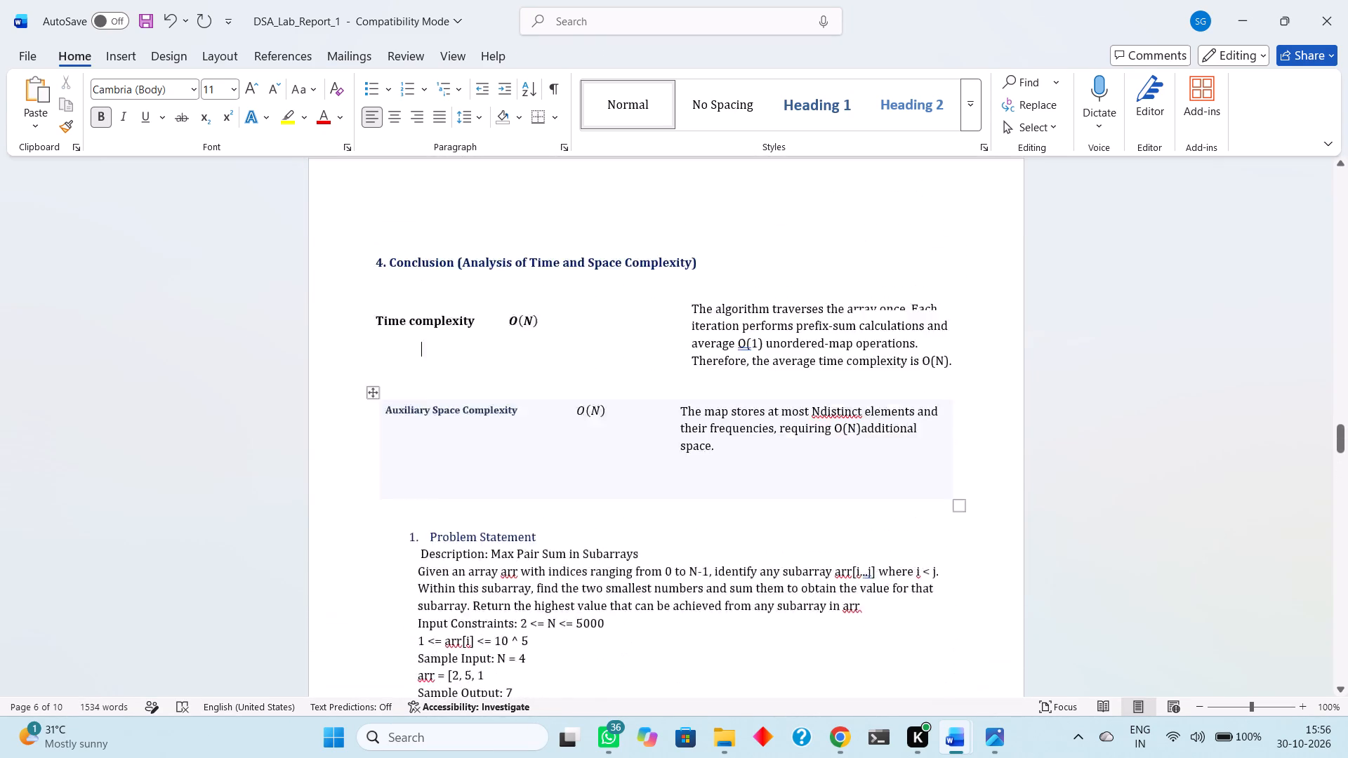
{"action": "scroll", "coordinate": [648, 429], "scroll_direction": "up", "scroll_amount": 20}
{"action": "scroll", "coordinate": [648, 429], "scroll_direction": "up", "scroll_amount": 17}
{"action": "scroll", "coordinate": [661, 427], "scroll_direction": "down", "scroll_amount": 5}
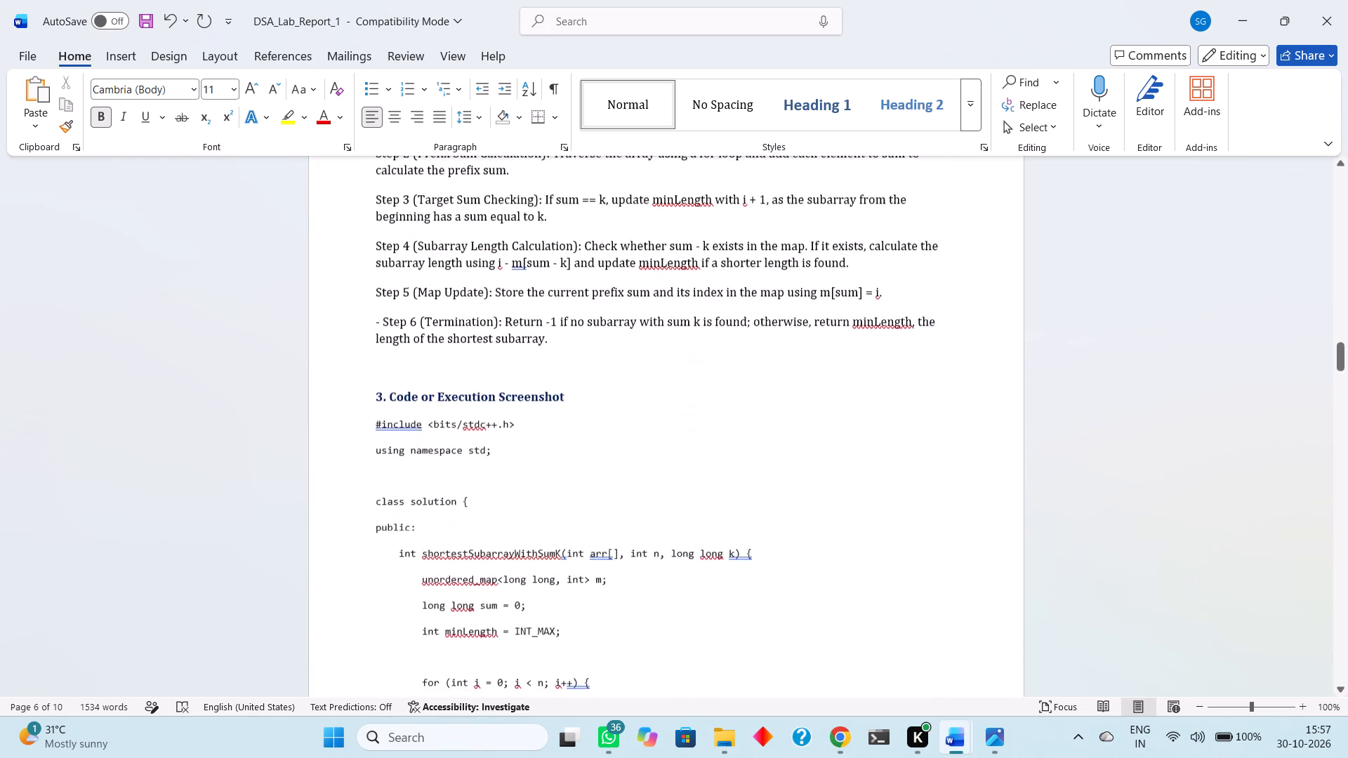
{"action": "scroll", "coordinate": [661, 427], "scroll_direction": "down", "scroll_amount": 20}
{"action": "scroll", "coordinate": [661, 427], "scroll_direction": "down", "scroll_amount": 9}
{"action": "scroll", "coordinate": [661, 427], "scroll_direction": "up", "scroll_amount": 13}
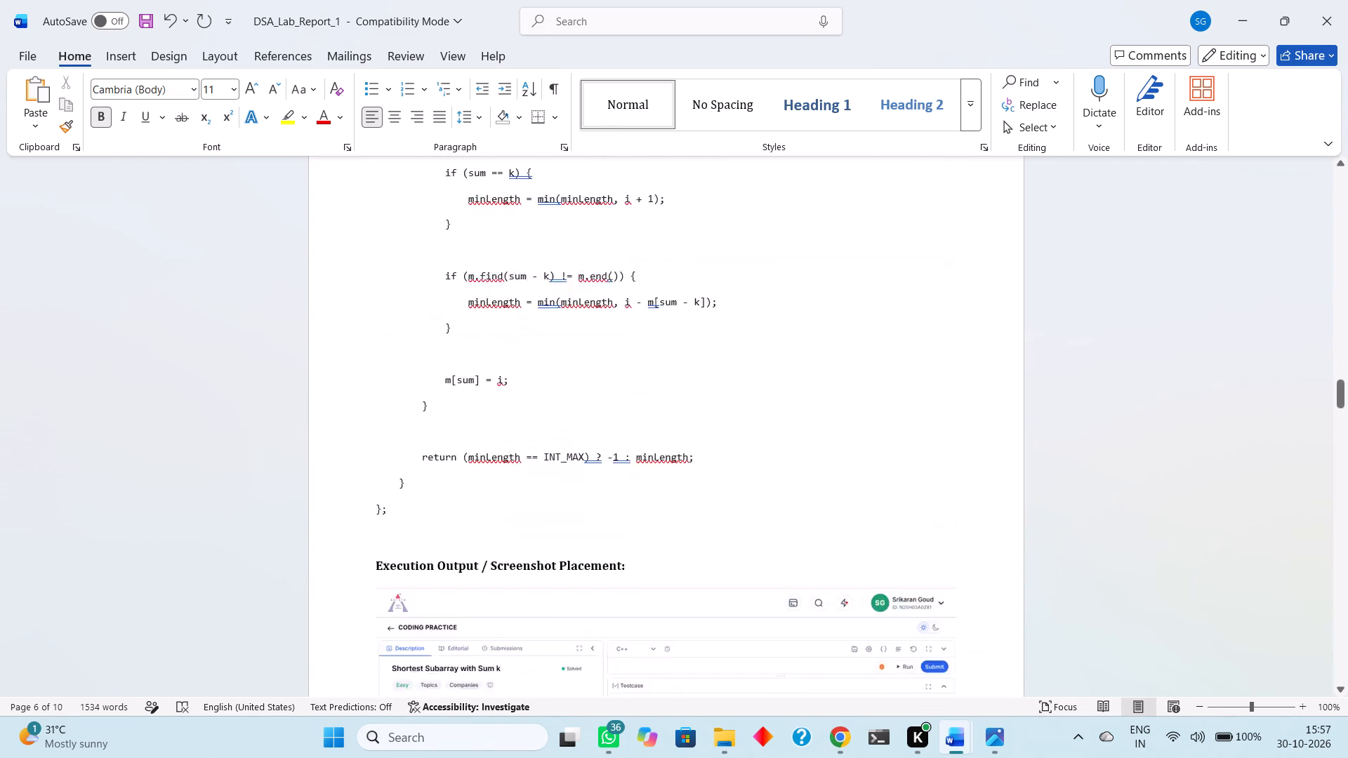
{"action": "scroll", "coordinate": [661, 427], "scroll_direction": "up", "scroll_amount": 20}
{"action": "scroll", "coordinate": [661, 427], "scroll_direction": "up", "scroll_amount": 20}
{"action": "scroll", "coordinate": [661, 427], "scroll_direction": "up", "scroll_amount": 6}
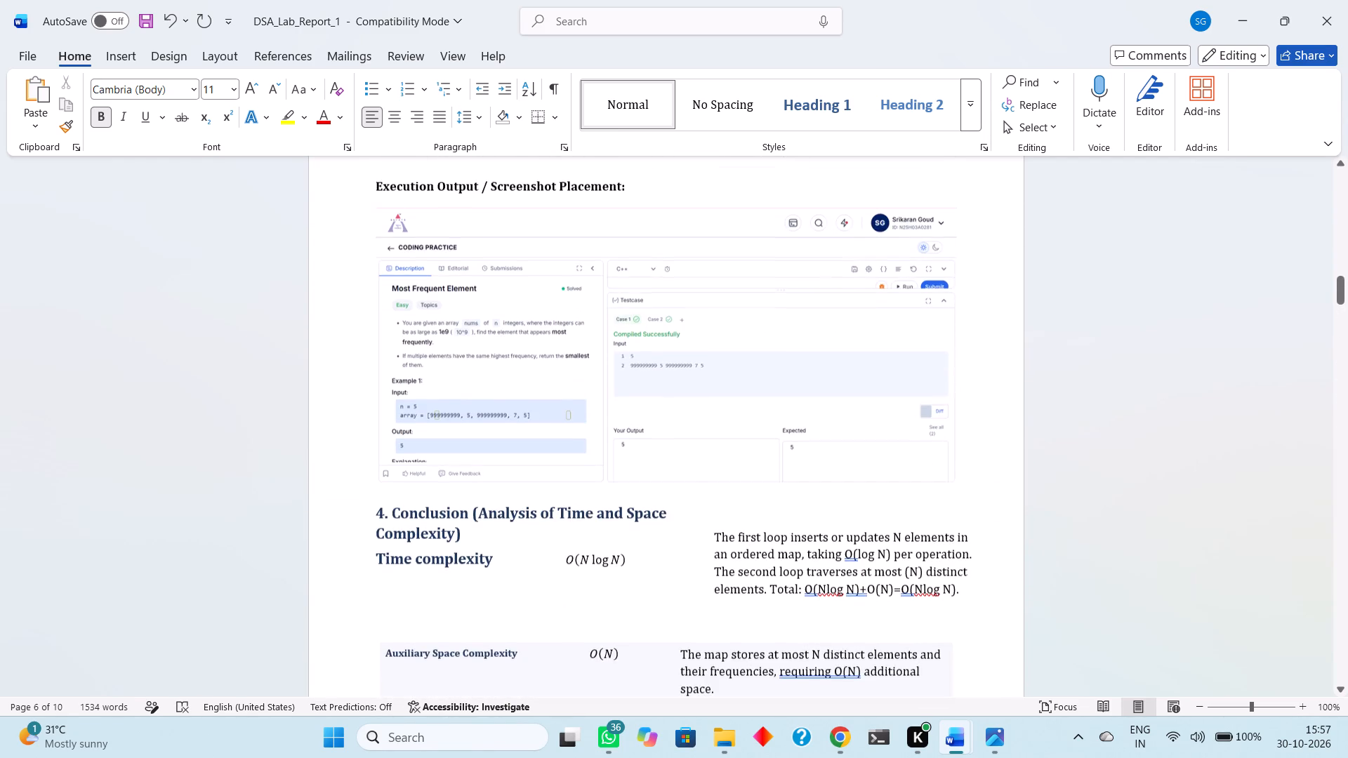
{"action": "scroll", "coordinate": [661, 427], "scroll_direction": "down", "scroll_amount": 3}
{"action": "left_click_drag", "start_coordinate": [722, 569], "coordinate": [692, 524]}
{"action": "left_click", "coordinate": [655, 580]}
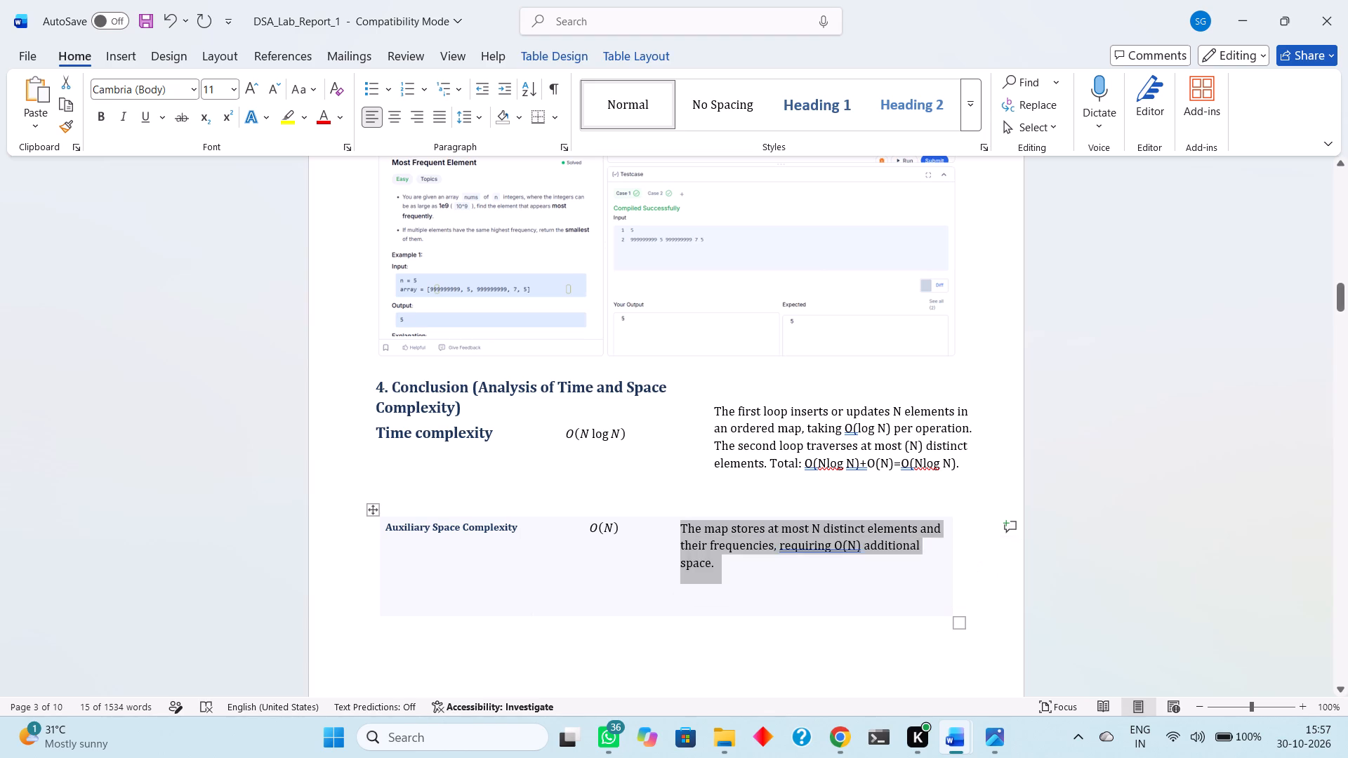
{"action": "scroll", "coordinate": [755, 507], "scroll_direction": "down", "scroll_amount": 20}
{"action": "scroll", "coordinate": [755, 507], "scroll_direction": "down", "scroll_amount": 6}
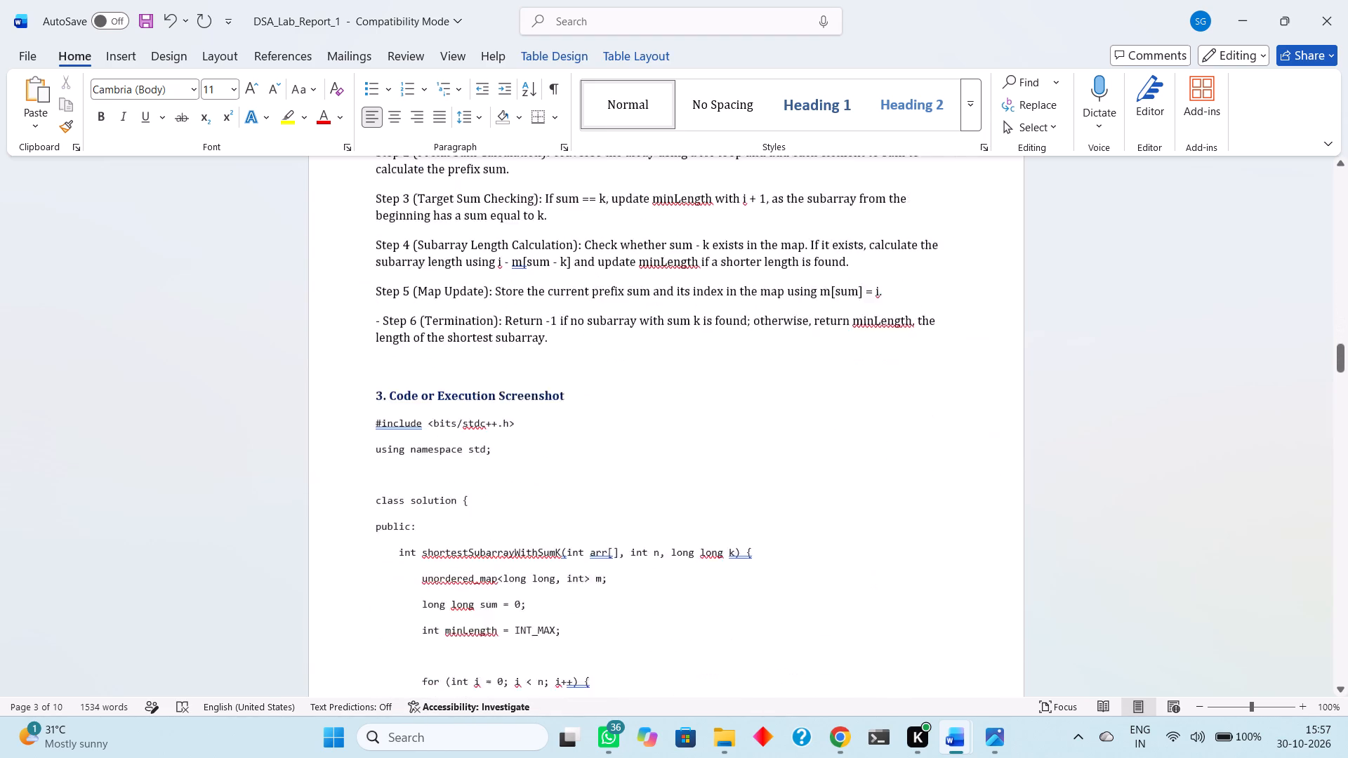
{"action": "scroll", "coordinate": [752, 538], "scroll_direction": "down", "scroll_amount": 10}
{"action": "scroll", "coordinate": [752, 538], "scroll_direction": "up", "scroll_amount": 1}
{"action": "scroll", "coordinate": [752, 539], "scroll_direction": "down", "scroll_amount": 20}
{"action": "scroll", "coordinate": [752, 539], "scroll_direction": "down", "scroll_amount": 8}
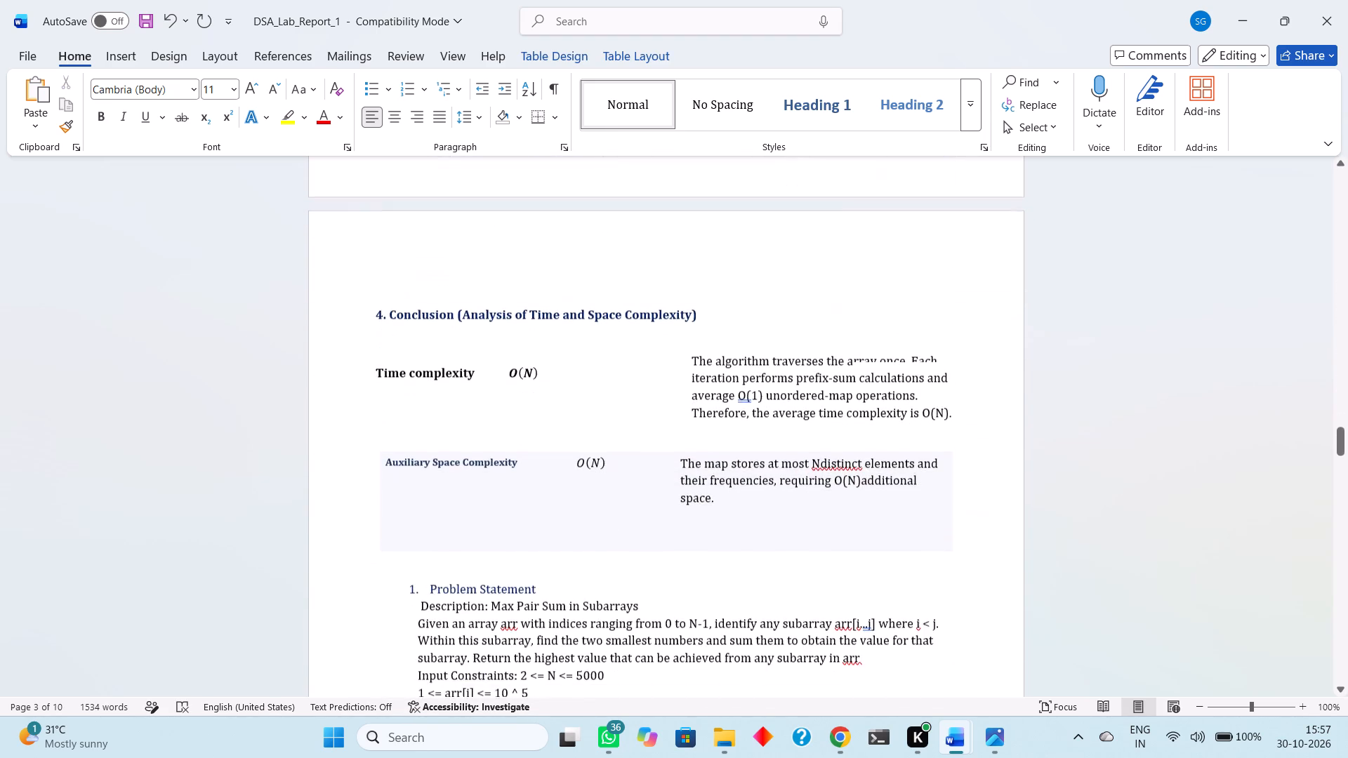
{"action": "scroll", "coordinate": [748, 550], "scroll_direction": "down", "scroll_amount": 20}
{"action": "scroll", "coordinate": [748, 550], "scroll_direction": "down", "scroll_amount": 10}
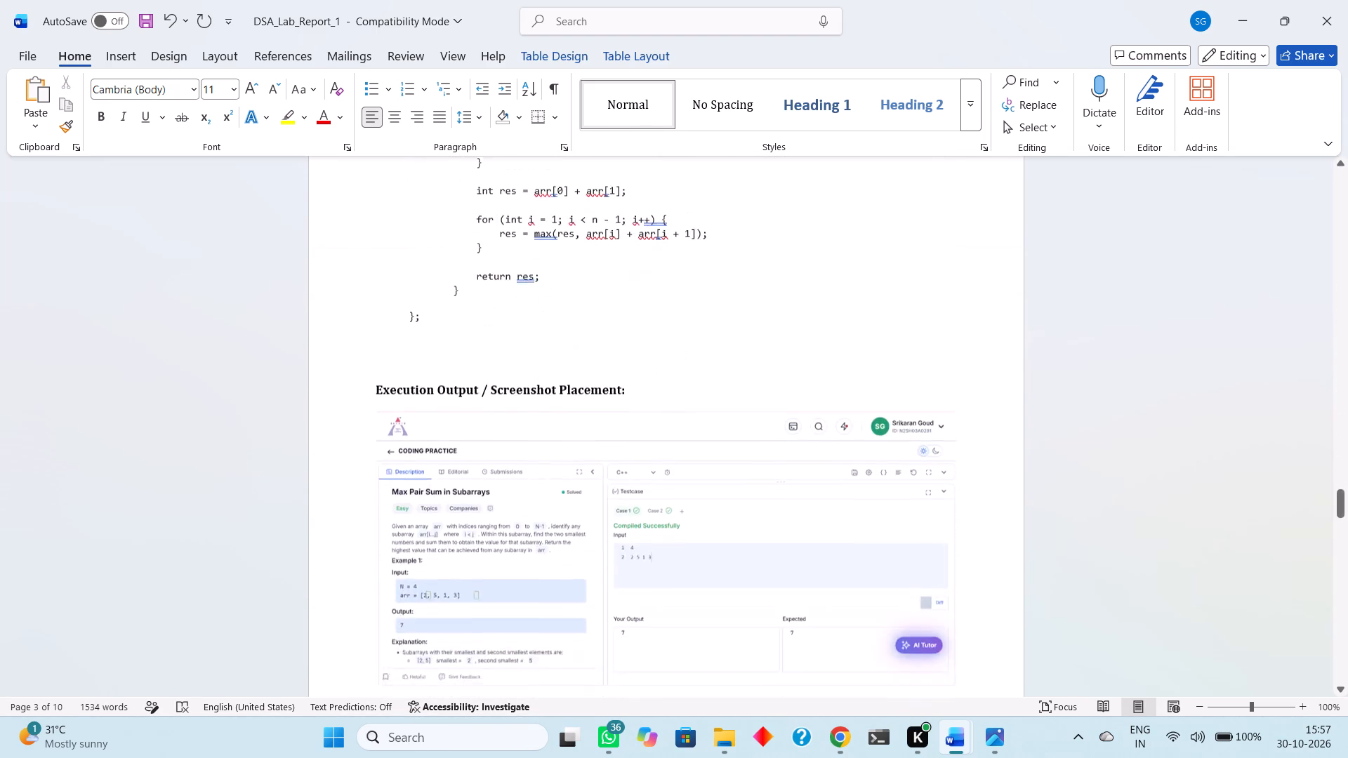
{"action": "scroll", "coordinate": [746, 549], "scroll_direction": "down", "scroll_amount": 16}
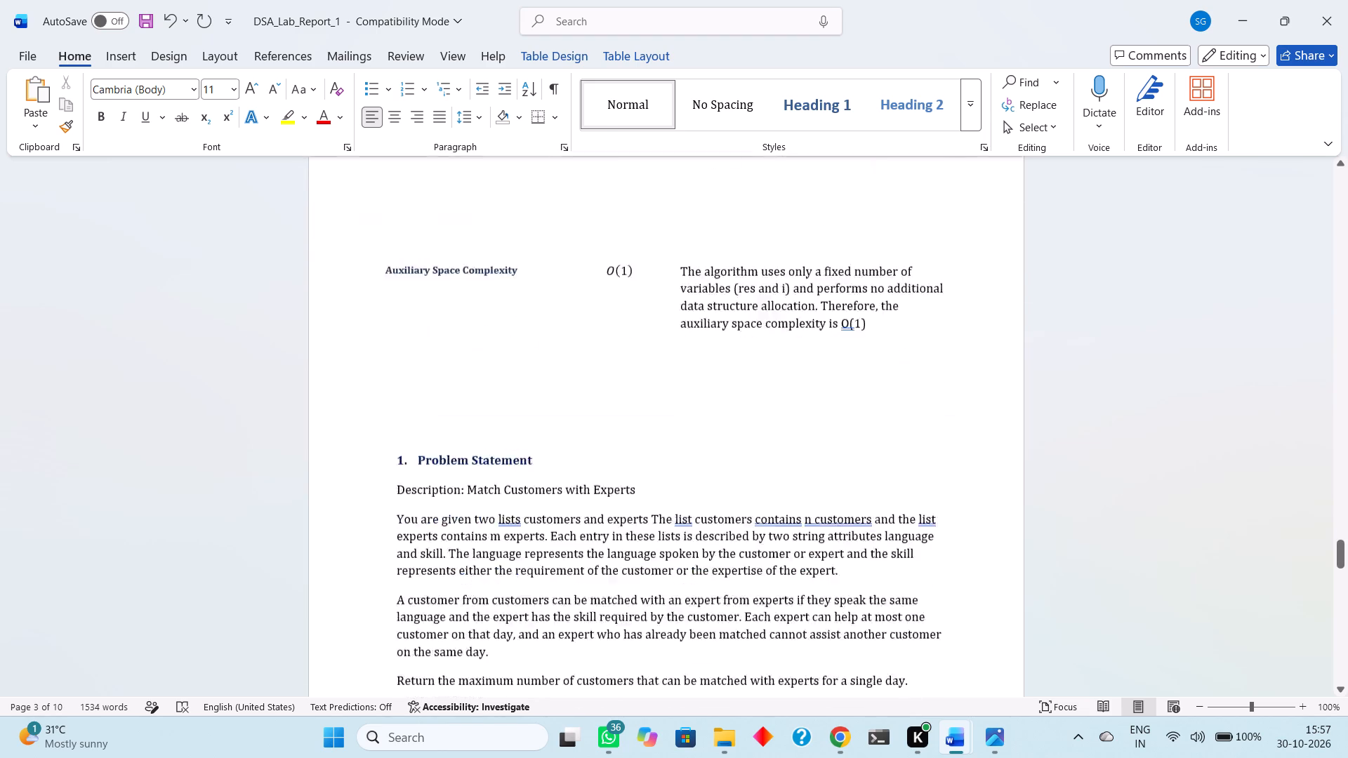
{"action": "scroll", "coordinate": [725, 538], "scroll_direction": "down", "scroll_amount": 20}
{"action": "scroll", "coordinate": [725, 538], "scroll_direction": "down", "scroll_amount": 18}
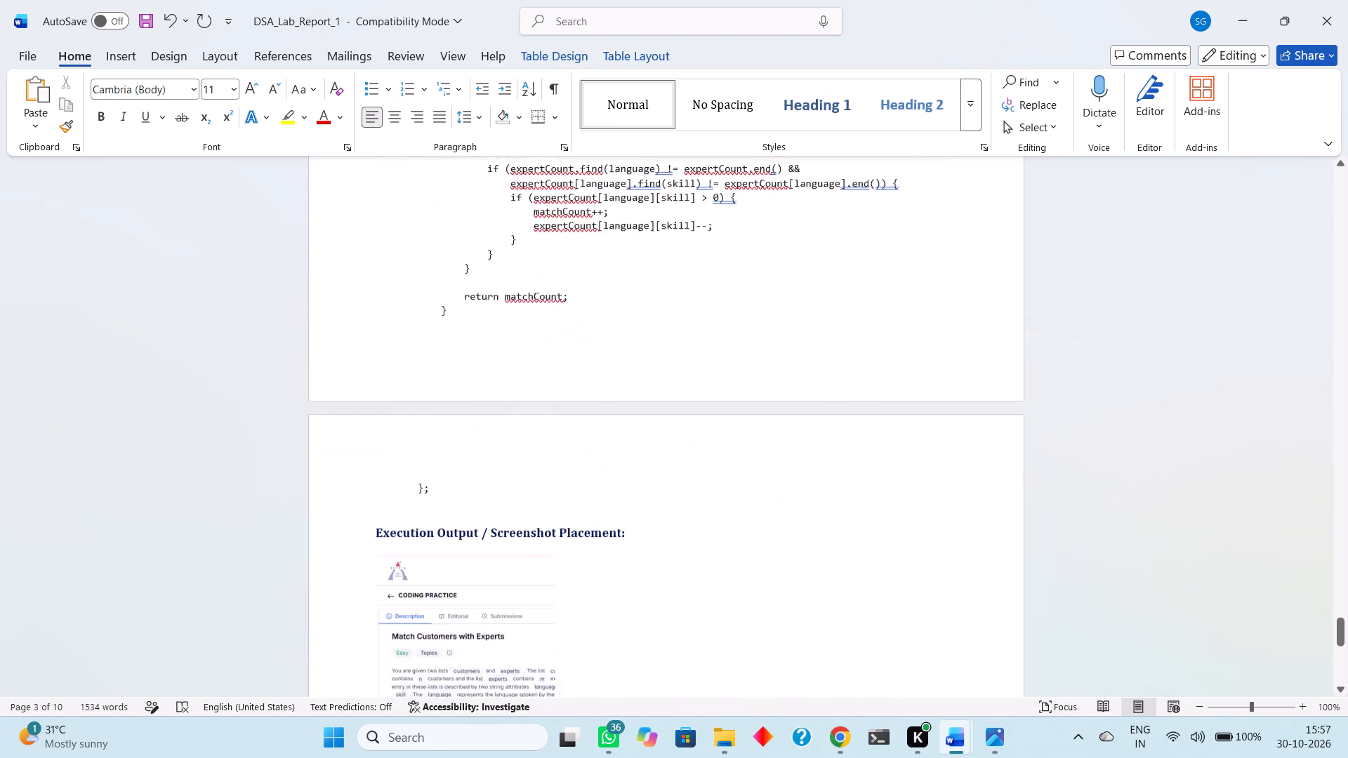
{"action": "scroll", "coordinate": [725, 538], "scroll_direction": "down", "scroll_amount": 12}
{"action": "scroll", "coordinate": [725, 538], "scroll_direction": "down", "scroll_amount": 13}
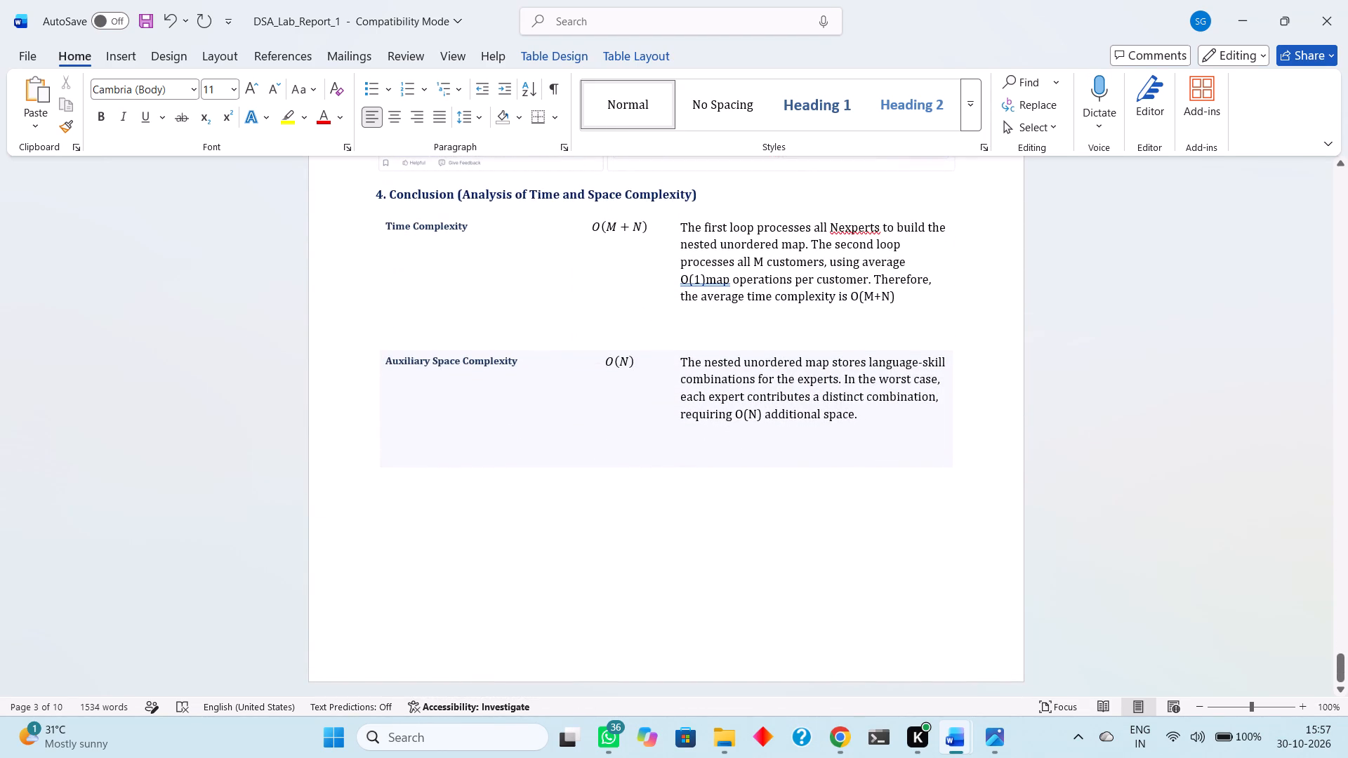
Delete the DSA_Lab_Report_1 PDF from the 2ND YEAR TERM2 folder in File Explorer.
{"action": "left_click", "coordinate": [712, 757]}
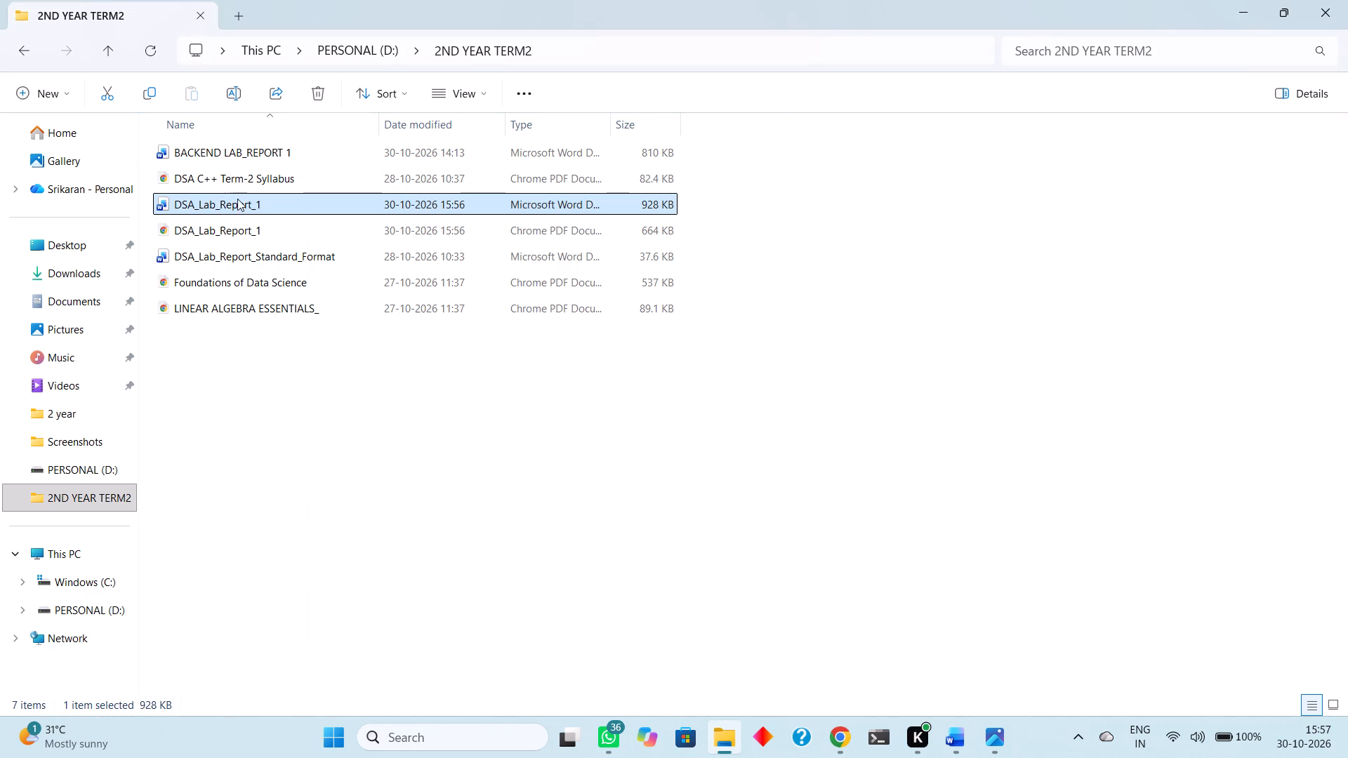
{"action": "left_click", "coordinate": [238, 225]}
{"action": "key", "text": "Delete"}
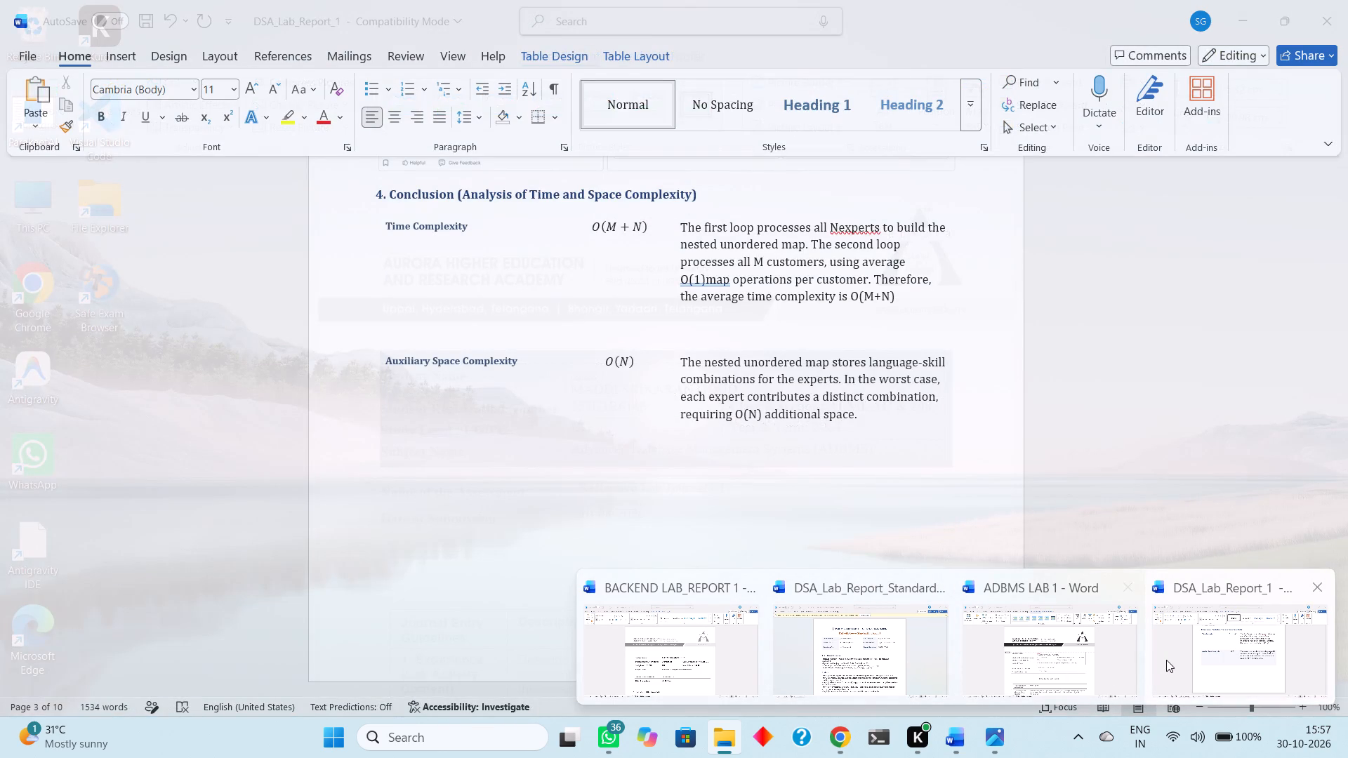
Switch to the DSA_Lab_Report_1 document in Word and save its latest changes.
{"action": "left_click", "coordinate": [1166, 660]}
{"action": "scroll", "coordinate": [841, 510], "scroll_direction": "up", "scroll_amount": 10}
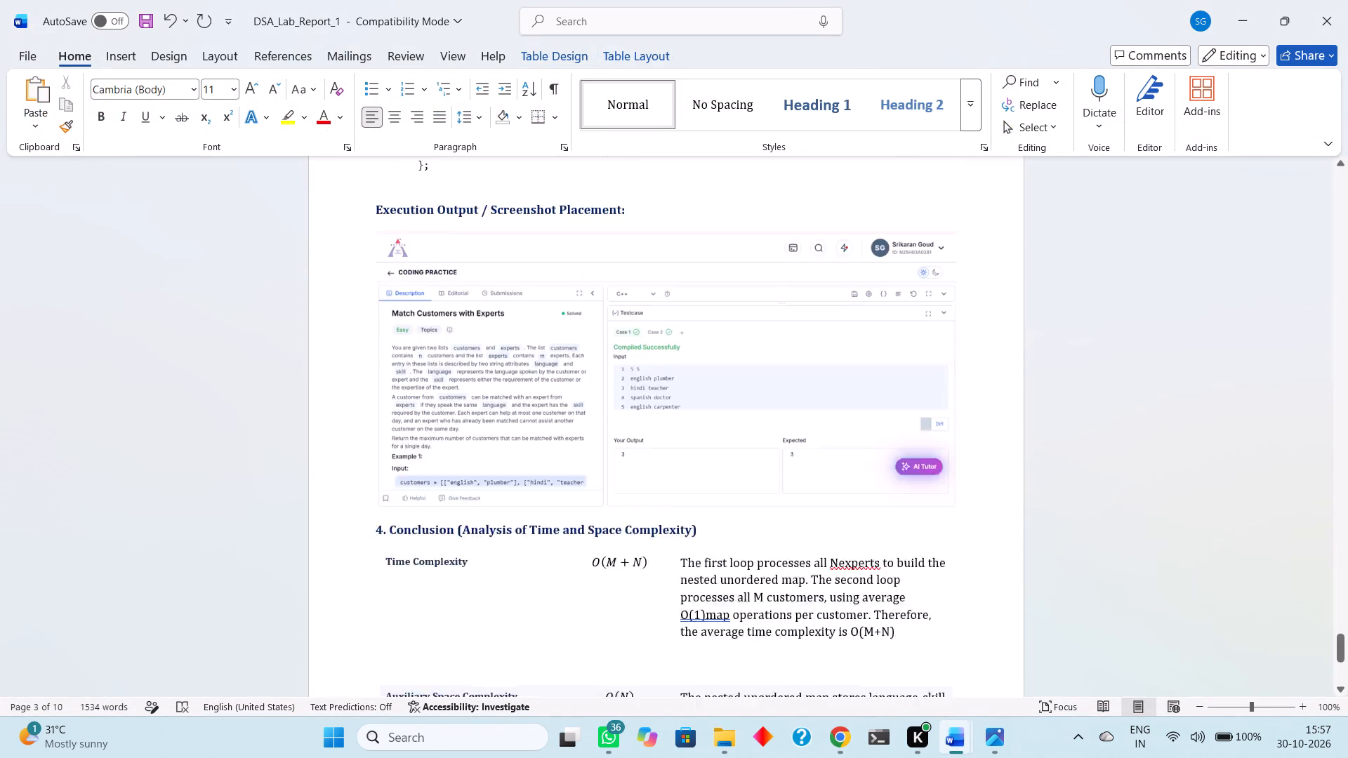
{"action": "scroll", "coordinate": [841, 510], "scroll_direction": "up", "scroll_amount": 20}
{"action": "scroll", "coordinate": [841, 510], "scroll_direction": "up", "scroll_amount": 20}
{"action": "scroll", "coordinate": [841, 510], "scroll_direction": "up", "scroll_amount": 8}
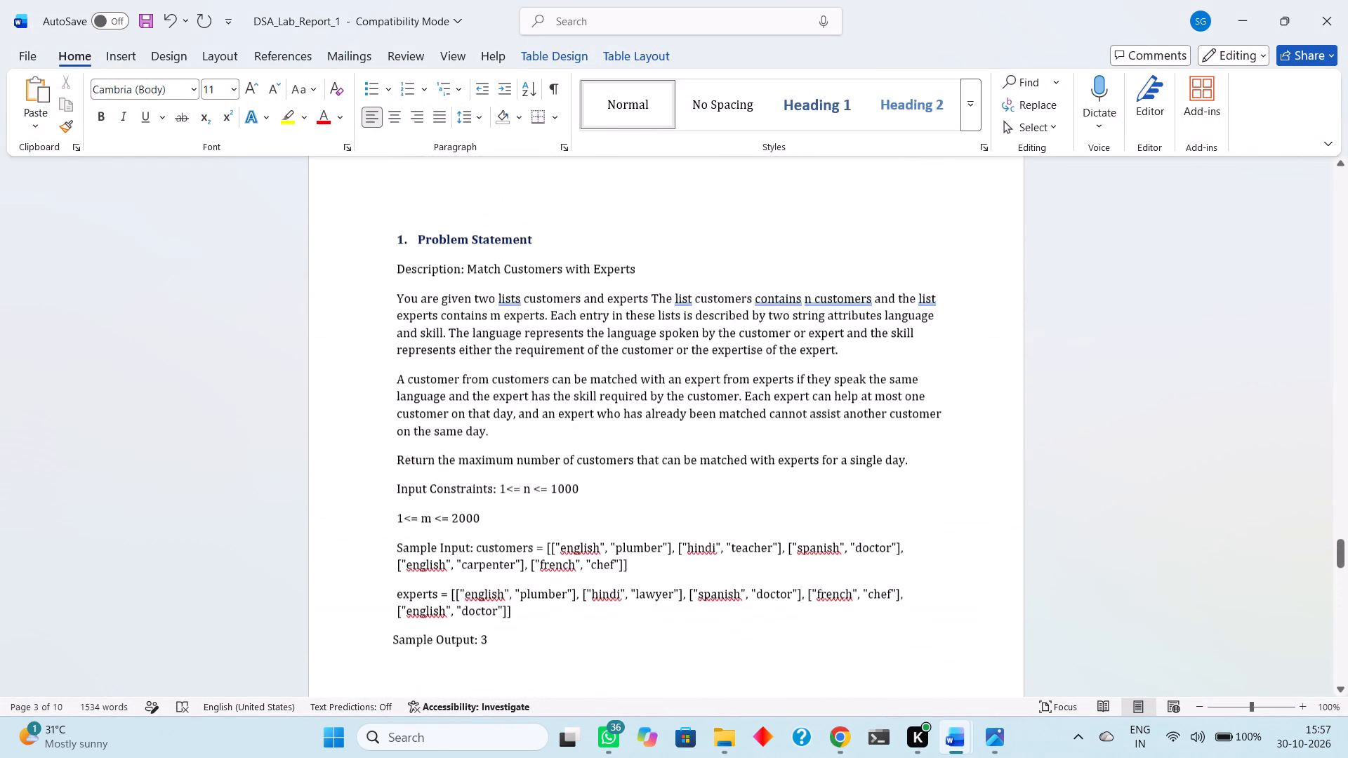
{"action": "scroll", "coordinate": [841, 510], "scroll_direction": "up", "scroll_amount": 20}
{"action": "scroll", "coordinate": [841, 510], "scroll_direction": "up", "scroll_amount": 20}
{"action": "scroll", "coordinate": [841, 510], "scroll_direction": "up", "scroll_amount": 8}
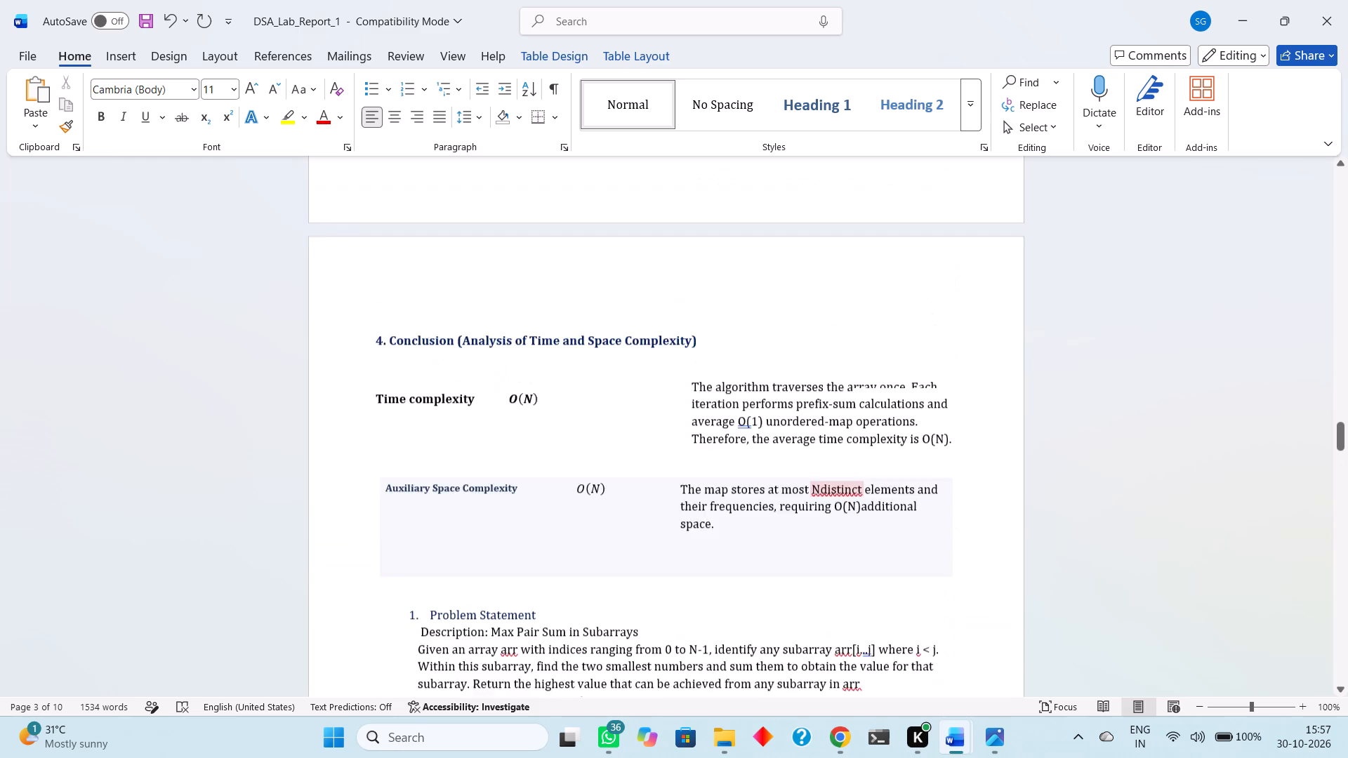
{"action": "scroll", "coordinate": [841, 510], "scroll_direction": "up", "scroll_amount": 20}
{"action": "scroll", "coordinate": [841, 510], "scroll_direction": "up", "scroll_amount": 20}
{"action": "scroll", "coordinate": [841, 510], "scroll_direction": "up", "scroll_amount": 8}
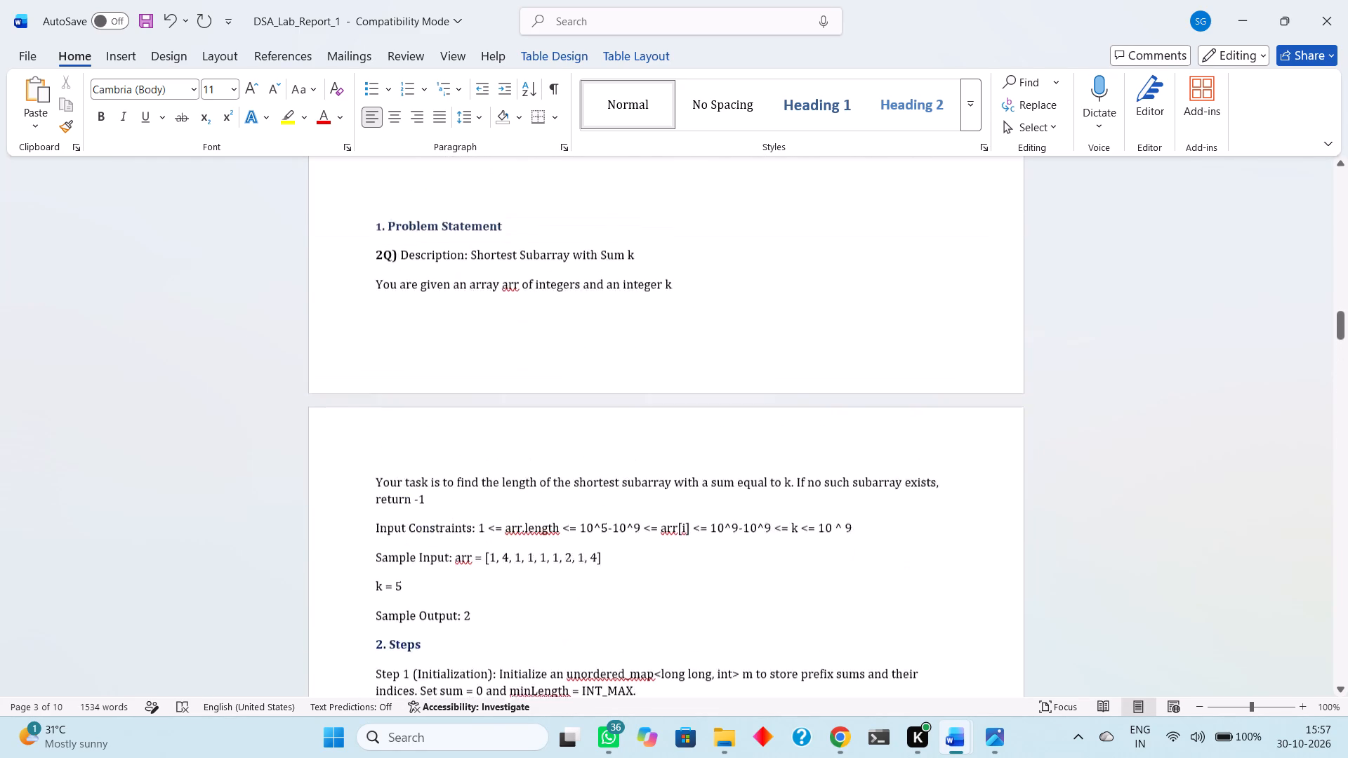
{"action": "scroll", "coordinate": [841, 510], "scroll_direction": "up", "scroll_amount": 20}
{"action": "scroll", "coordinate": [841, 510], "scroll_direction": "up", "scroll_amount": 20}
{"action": "scroll", "coordinate": [841, 510], "scroll_direction": "up", "scroll_amount": 7}
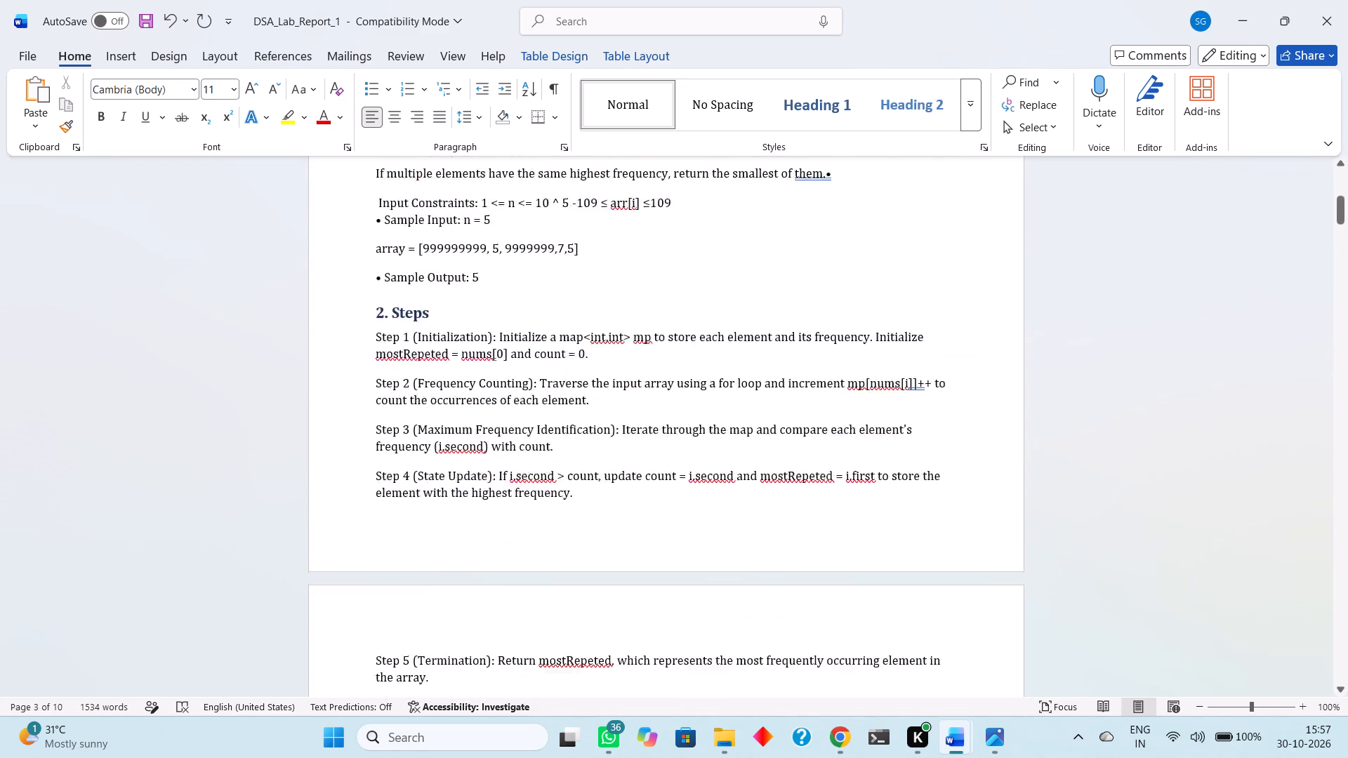
{"action": "scroll", "coordinate": [841, 510], "scroll_direction": "up", "scroll_amount": 20}
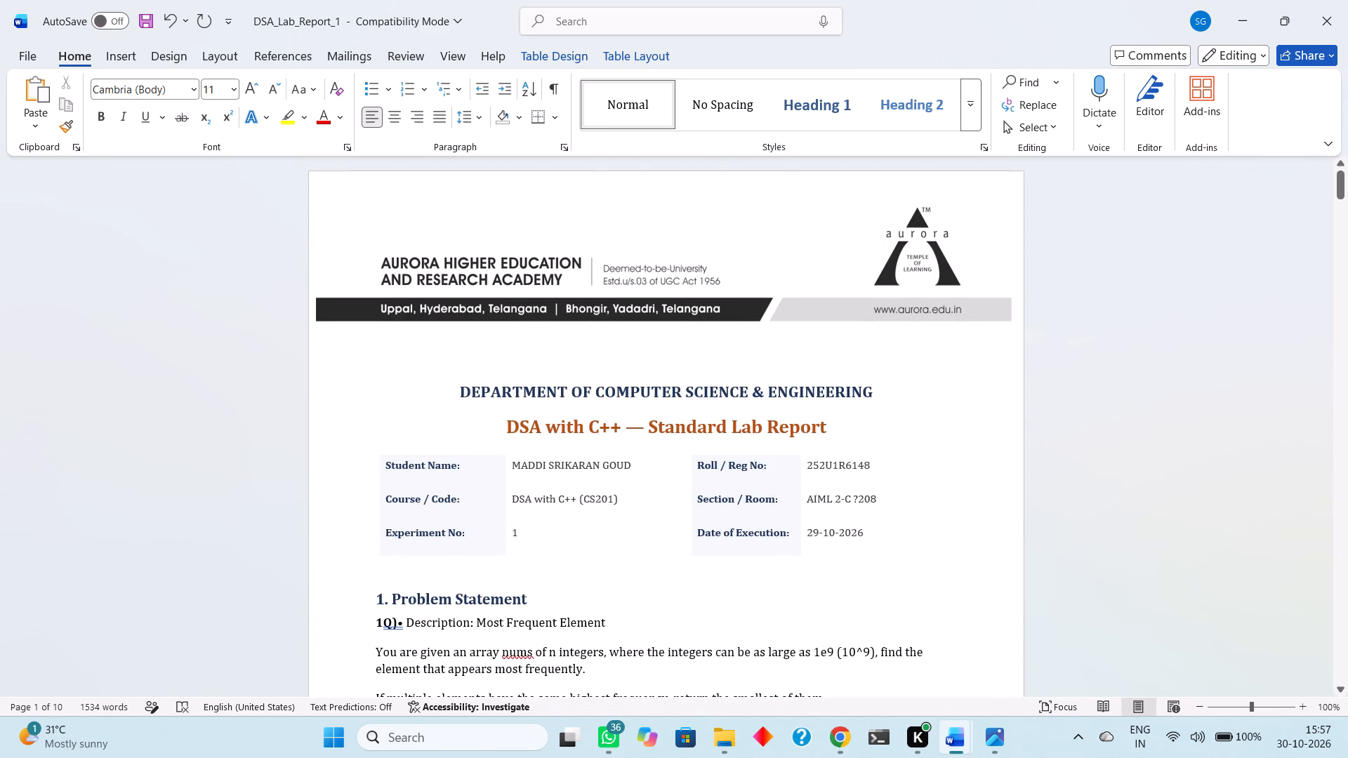
{"action": "key", "text": "ctrl+s"}
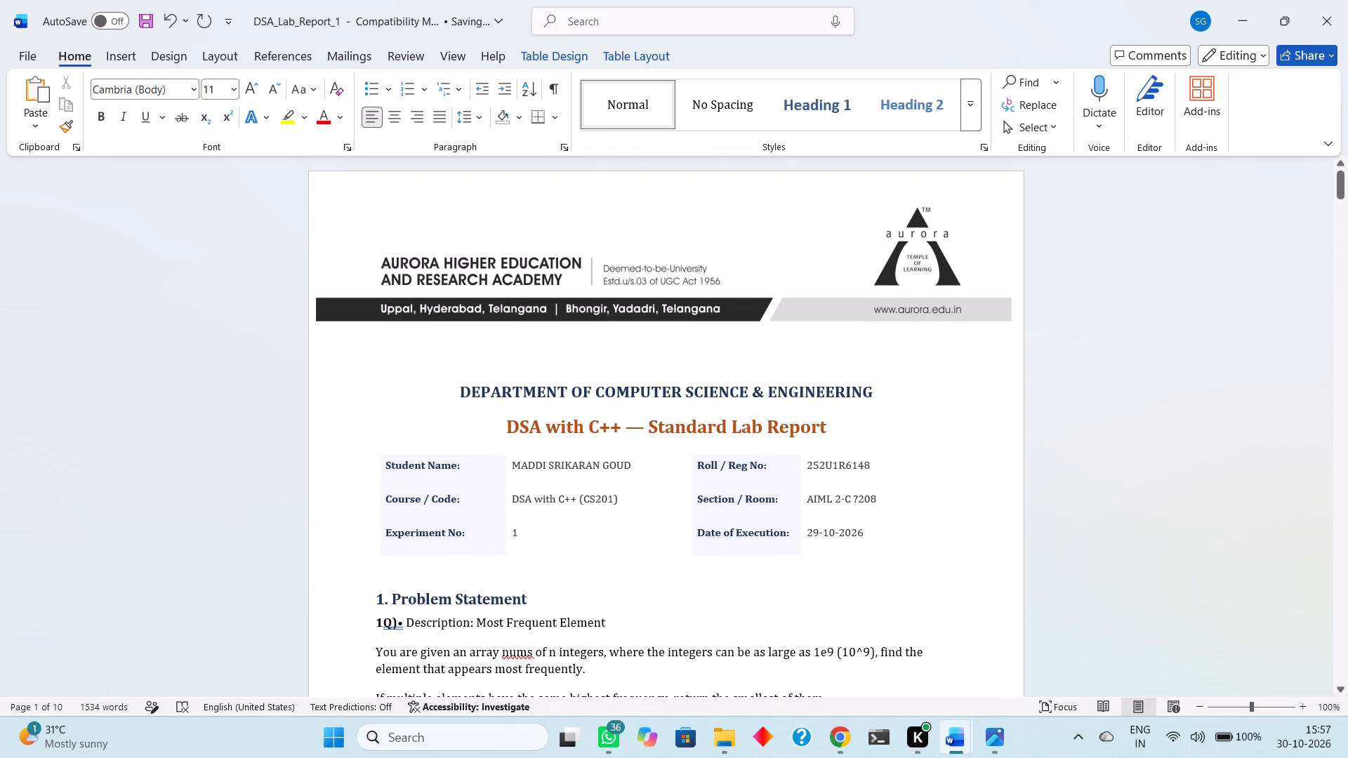
Save a PDF copy of the report as DSA_Lab_Report_1 in the 2ND YEAR TERM2 folder on drive D.
{"action": "left_click", "coordinate": [37, 55]}
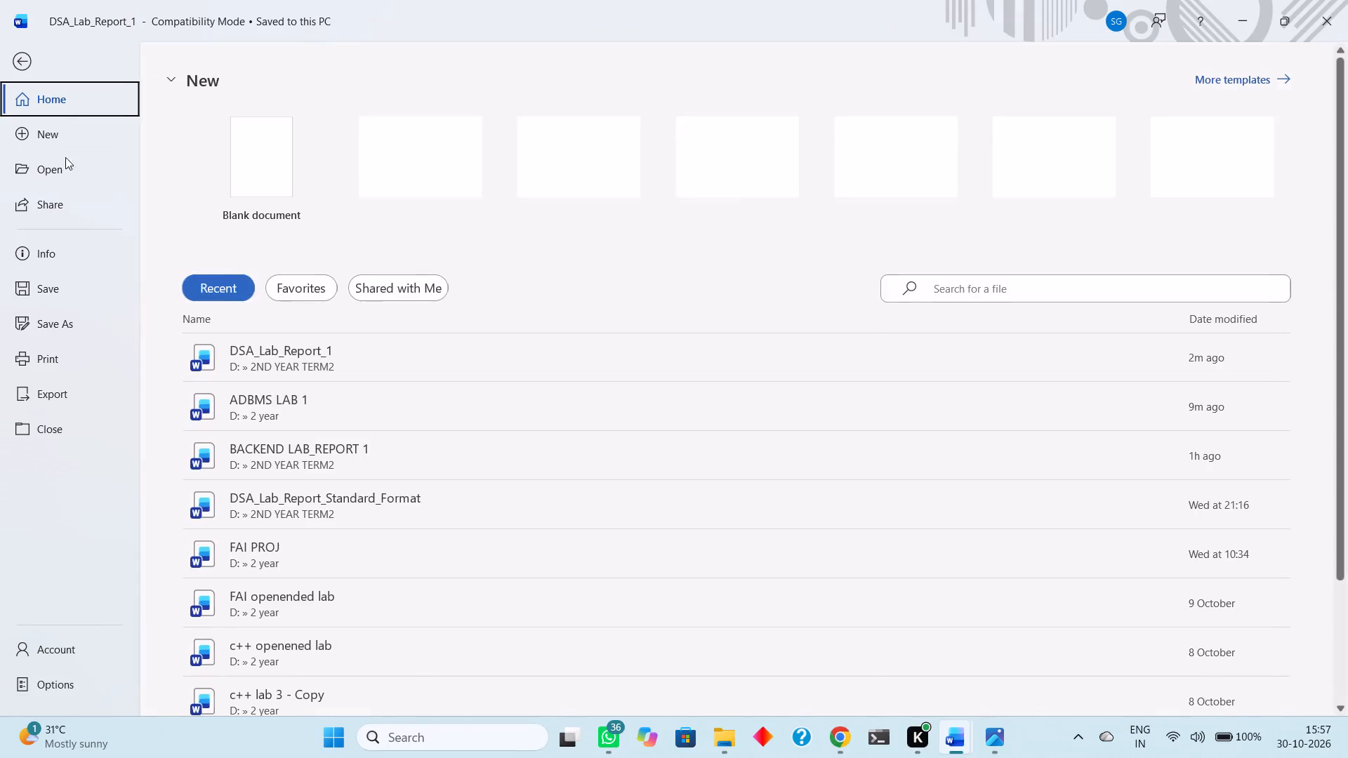
{"action": "left_click", "coordinate": [52, 323]}
{"action": "double_click", "coordinate": [243, 345]}
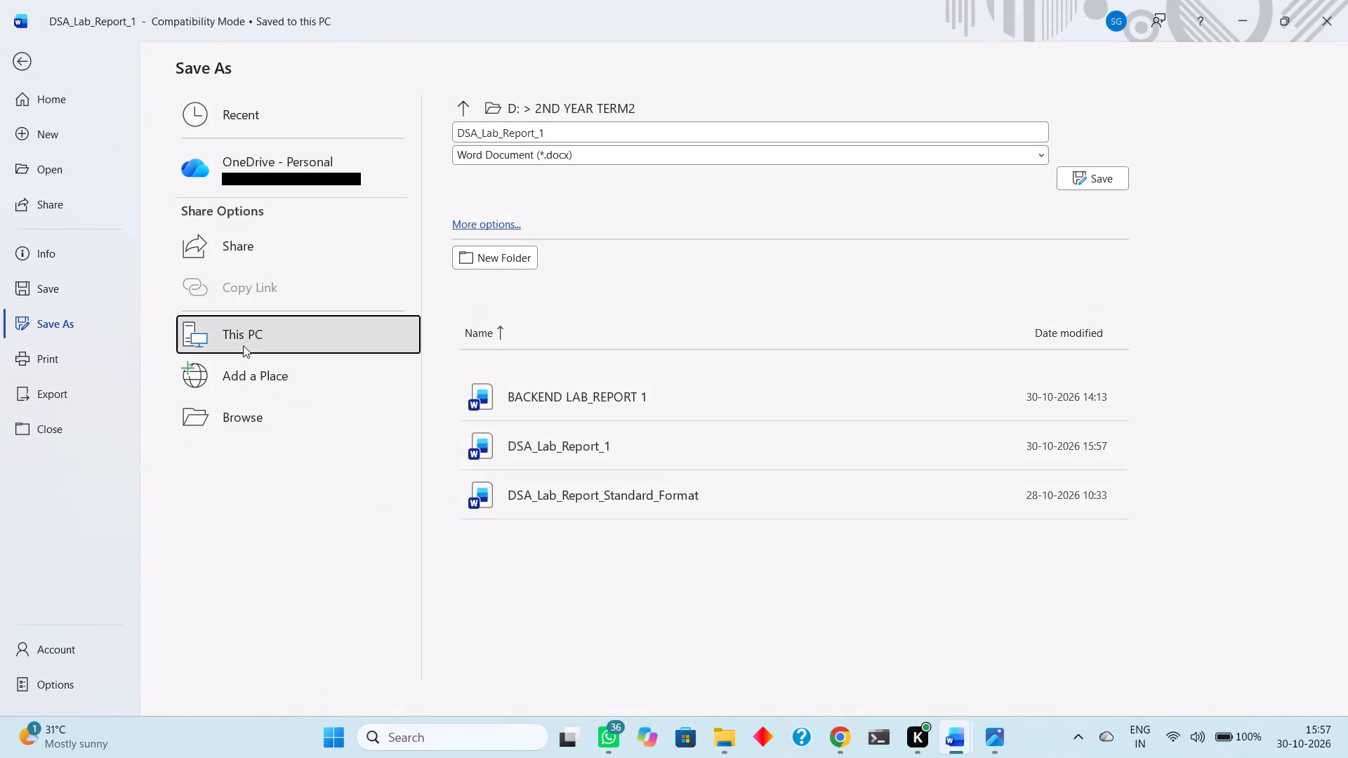
{"action": "left_click", "coordinate": [355, 312]}
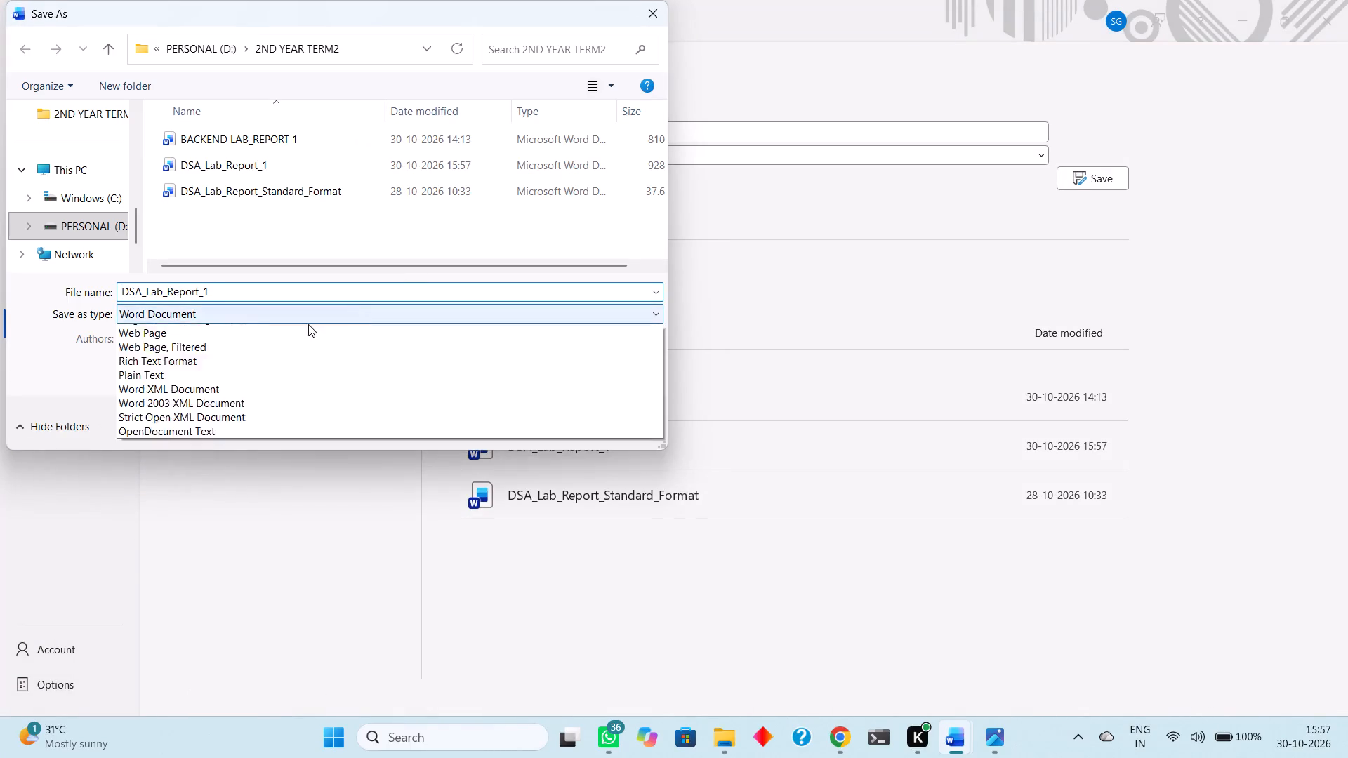
{"action": "left_click", "coordinate": [179, 415]}
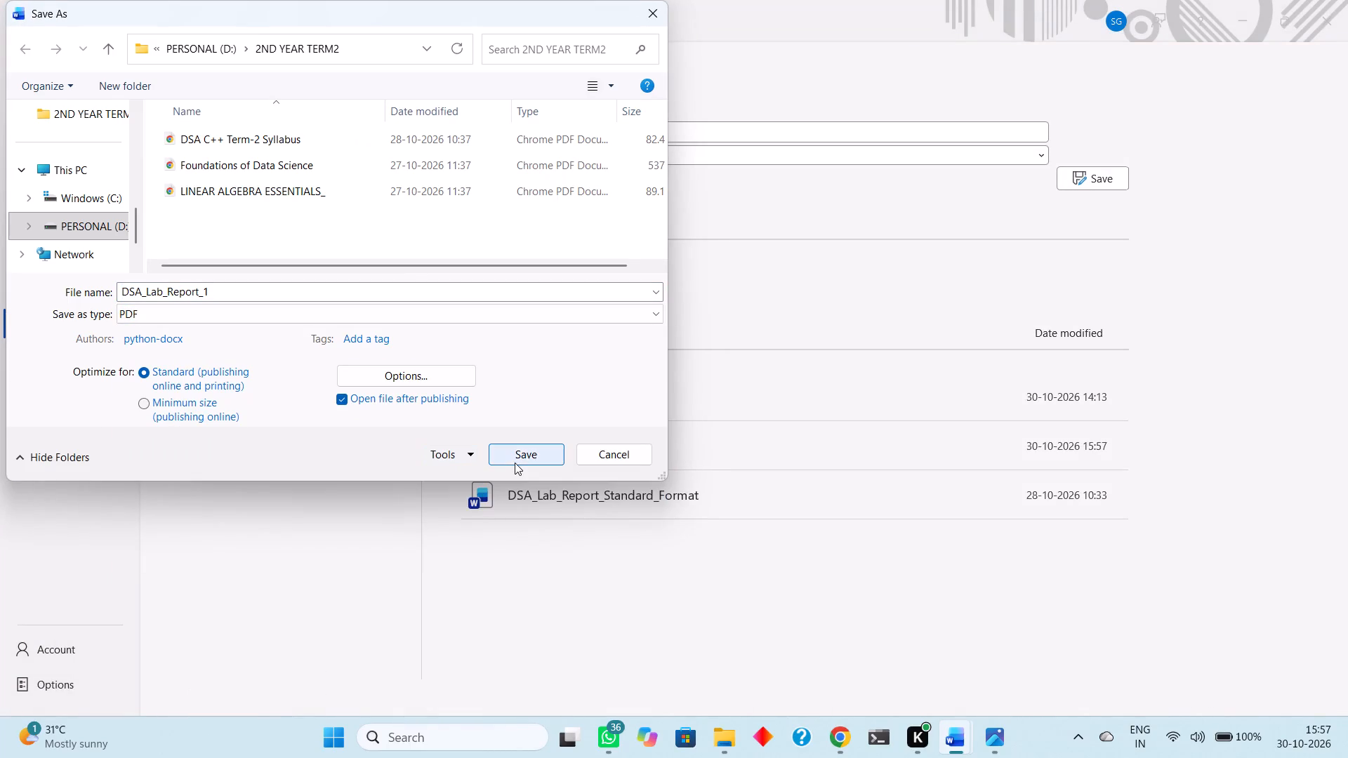
{"action": "left_click", "coordinate": [519, 460]}
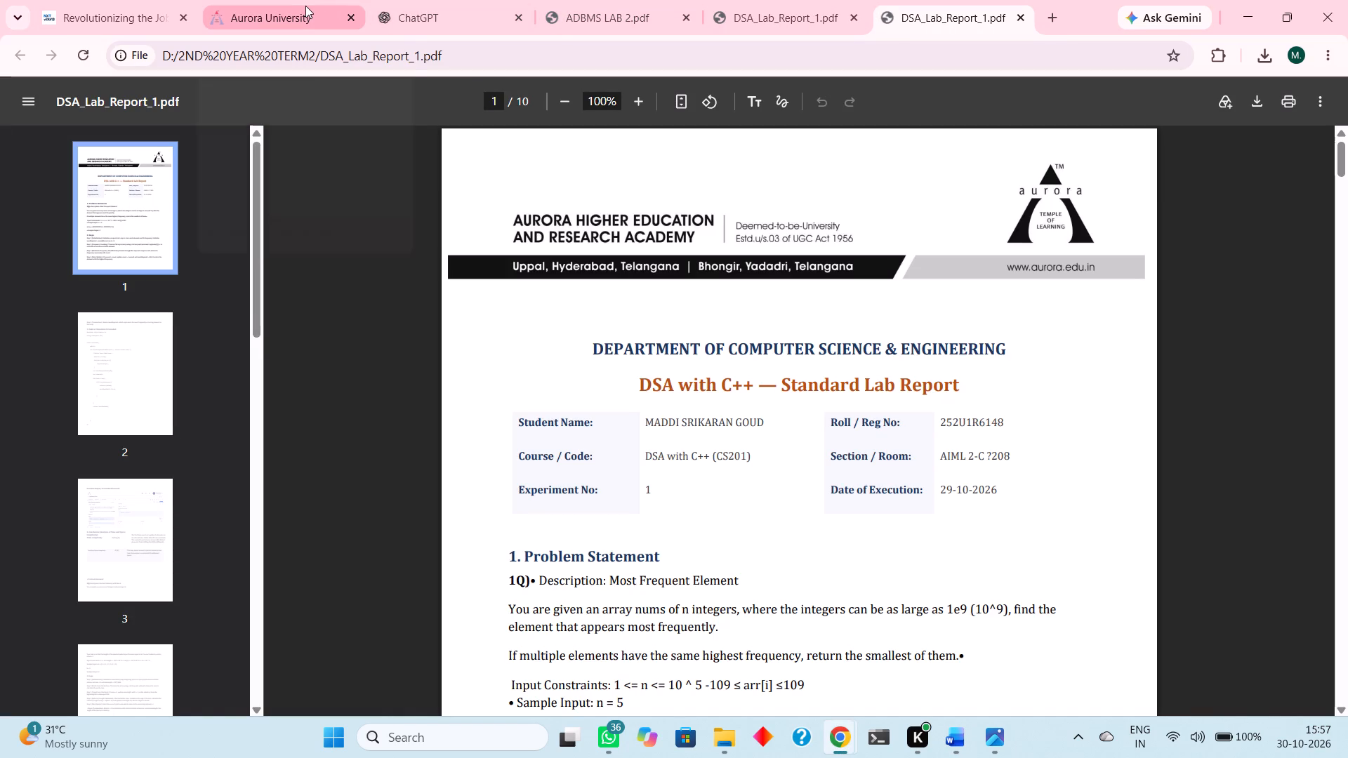
Examine the new PDF from the letterhead page through the last conclusion, checking the layout and complexity explanations.
{"action": "scroll", "coordinate": [904, 382], "scroll_direction": "down", "scroll_amount": 20}
{"action": "scroll", "coordinate": [904, 382], "scroll_direction": "down", "scroll_amount": 3}
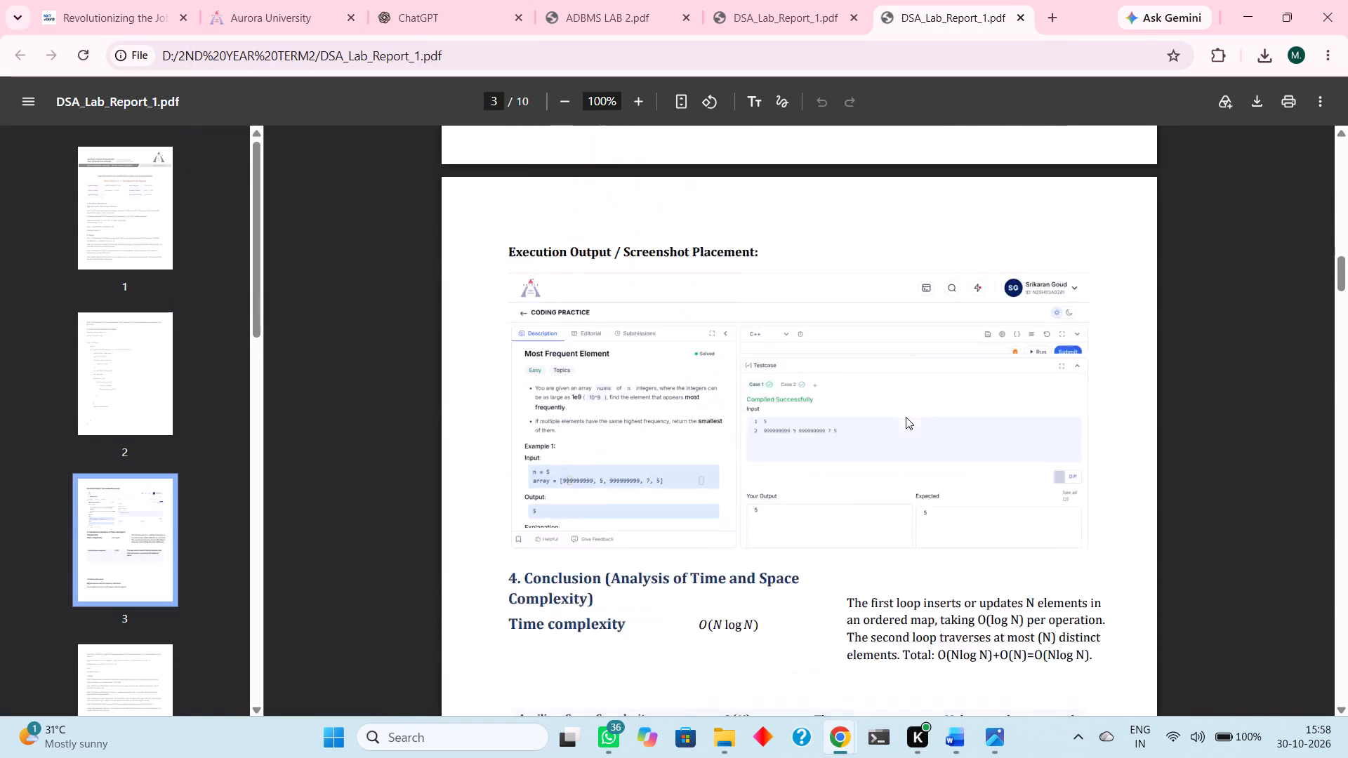
{"action": "scroll", "coordinate": [906, 417], "scroll_direction": "down", "scroll_amount": 3}
{"action": "scroll", "coordinate": [906, 417], "scroll_direction": "up", "scroll_amount": 2}
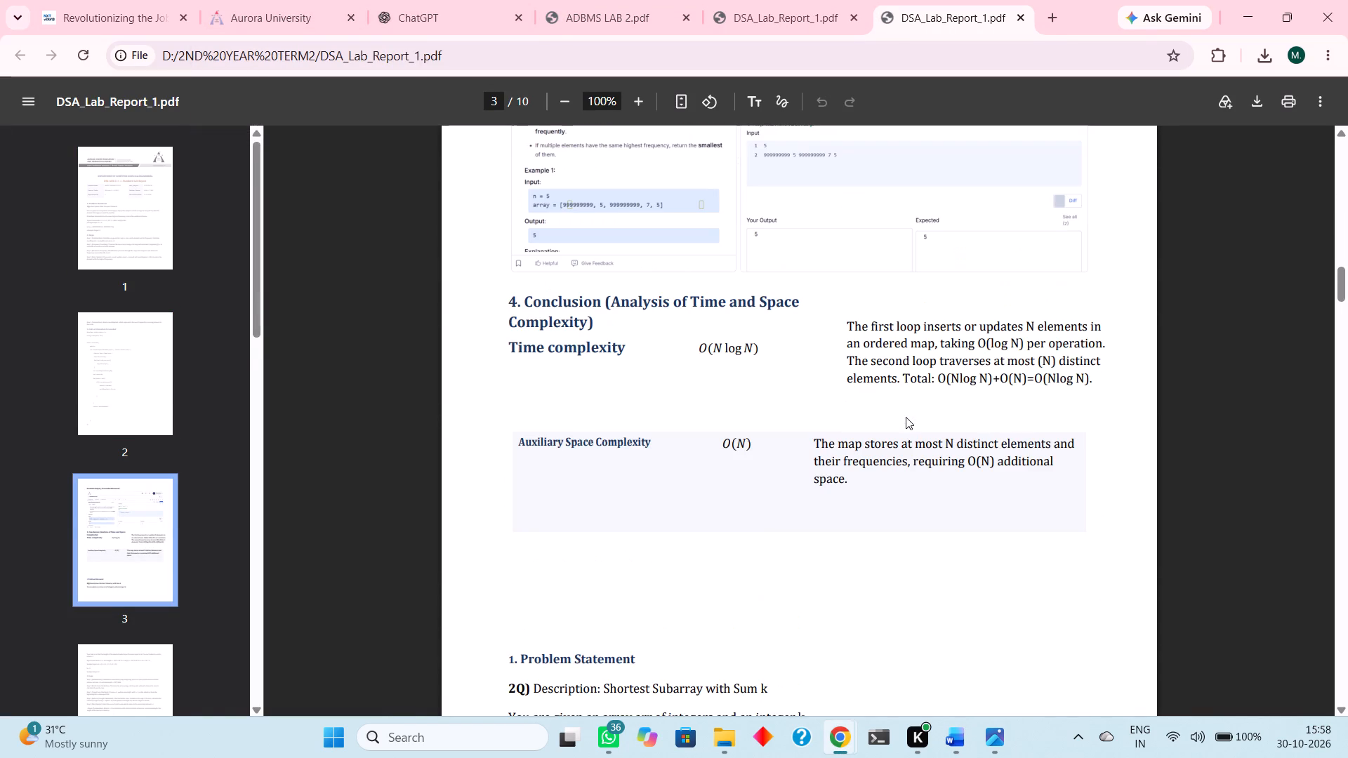
{"action": "scroll", "coordinate": [906, 417], "scroll_direction": "down", "scroll_amount": 20}
{"action": "scroll", "coordinate": [906, 417], "scroll_direction": "down", "scroll_amount": 13}
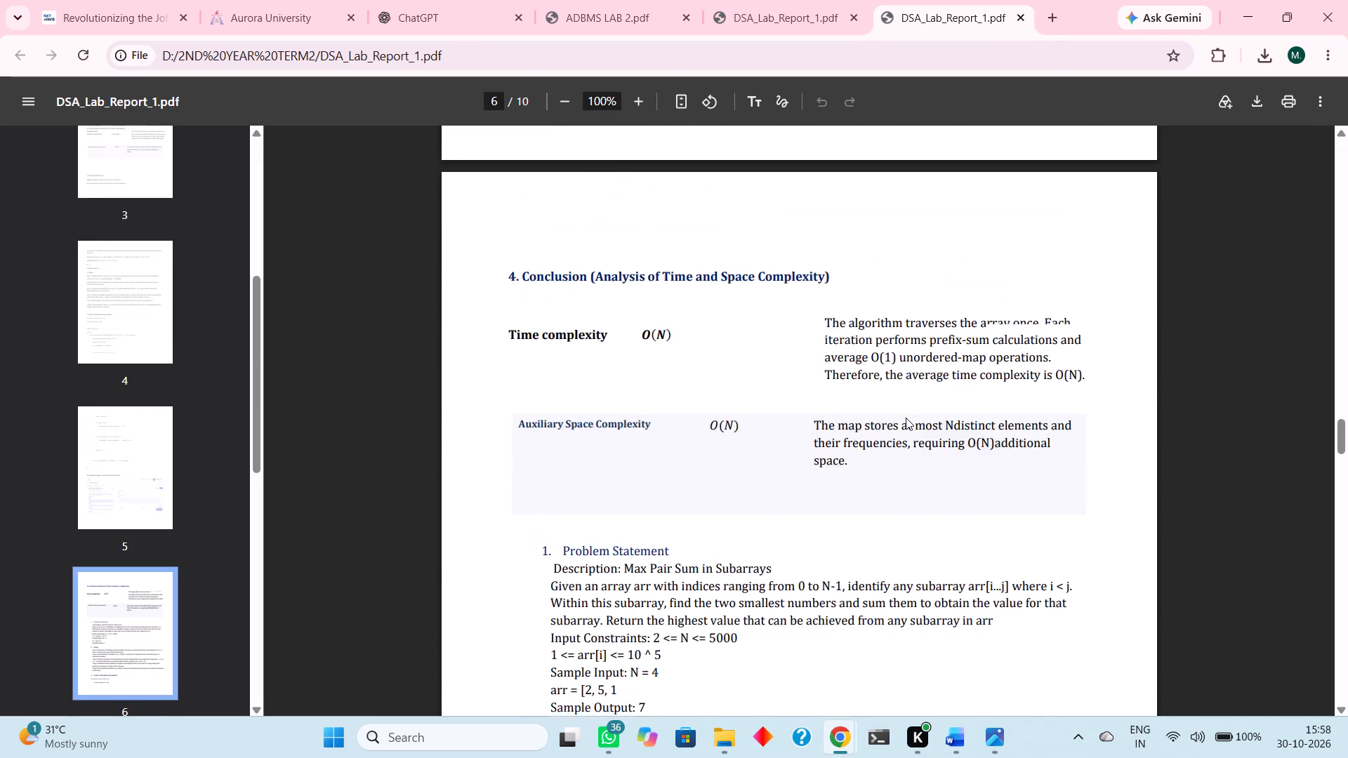
{"action": "scroll", "coordinate": [906, 418], "scroll_direction": "down", "scroll_amount": 2}
{"action": "scroll", "coordinate": [906, 418], "scroll_direction": "up", "scroll_amount": 7}
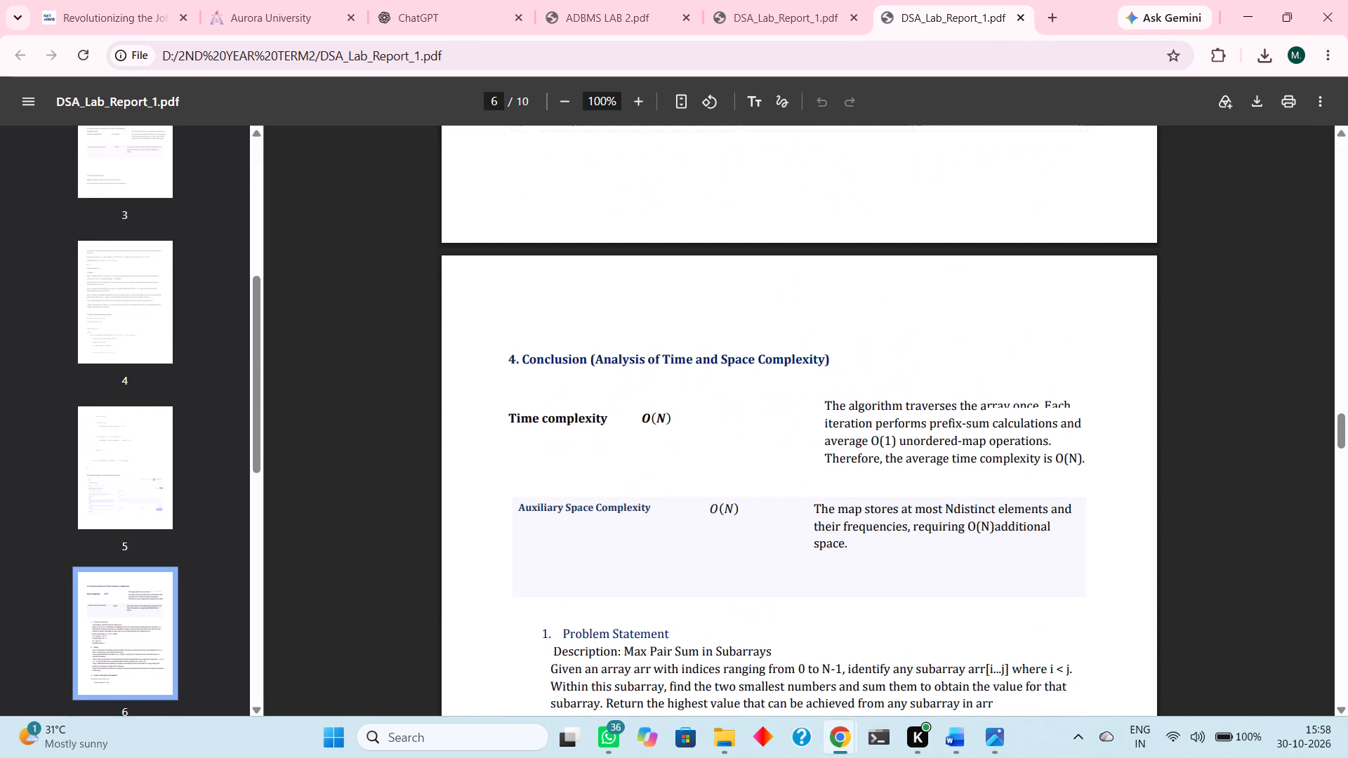
{"action": "scroll", "coordinate": [907, 415], "scroll_direction": "down", "scroll_amount": 7}
{"action": "scroll", "coordinate": [907, 415], "scroll_direction": "up", "scroll_amount": 5}
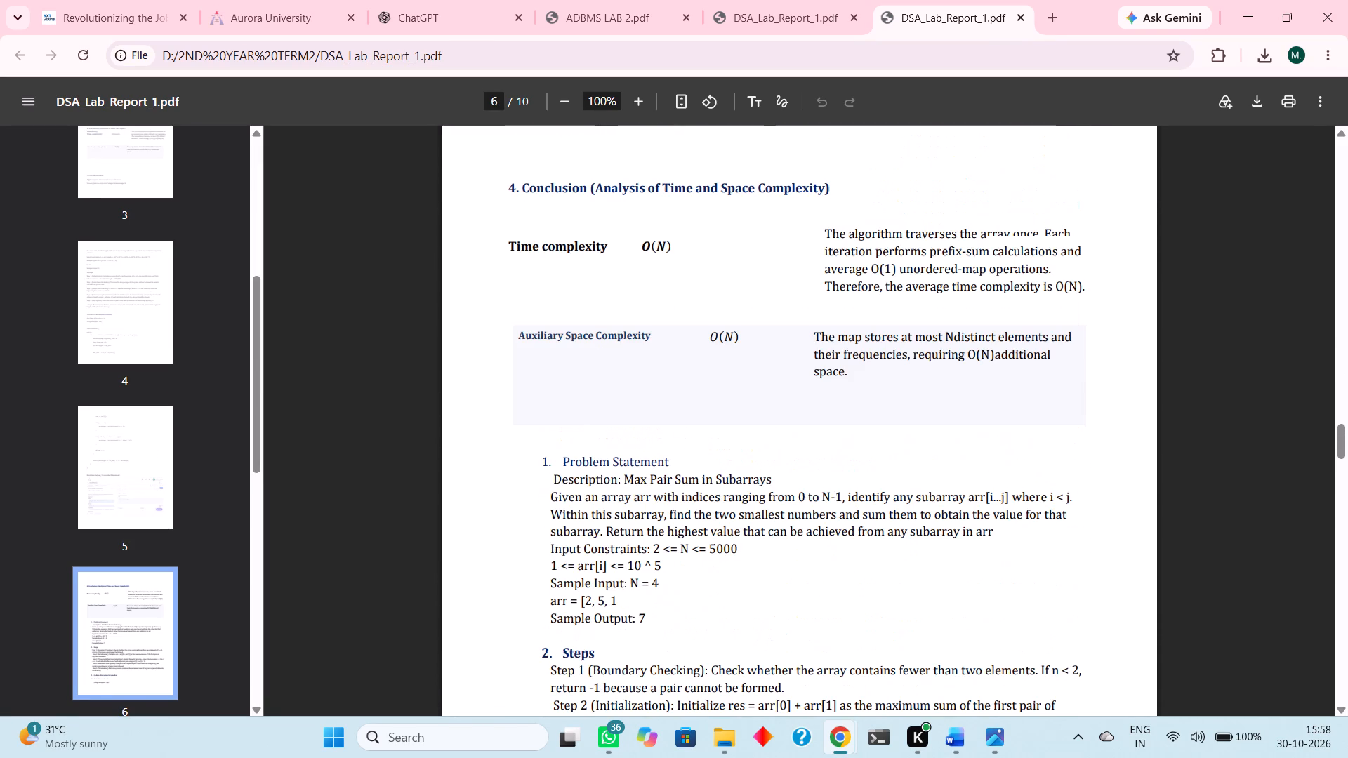
{"action": "scroll", "coordinate": [907, 415], "scroll_direction": "down", "scroll_amount": 7}
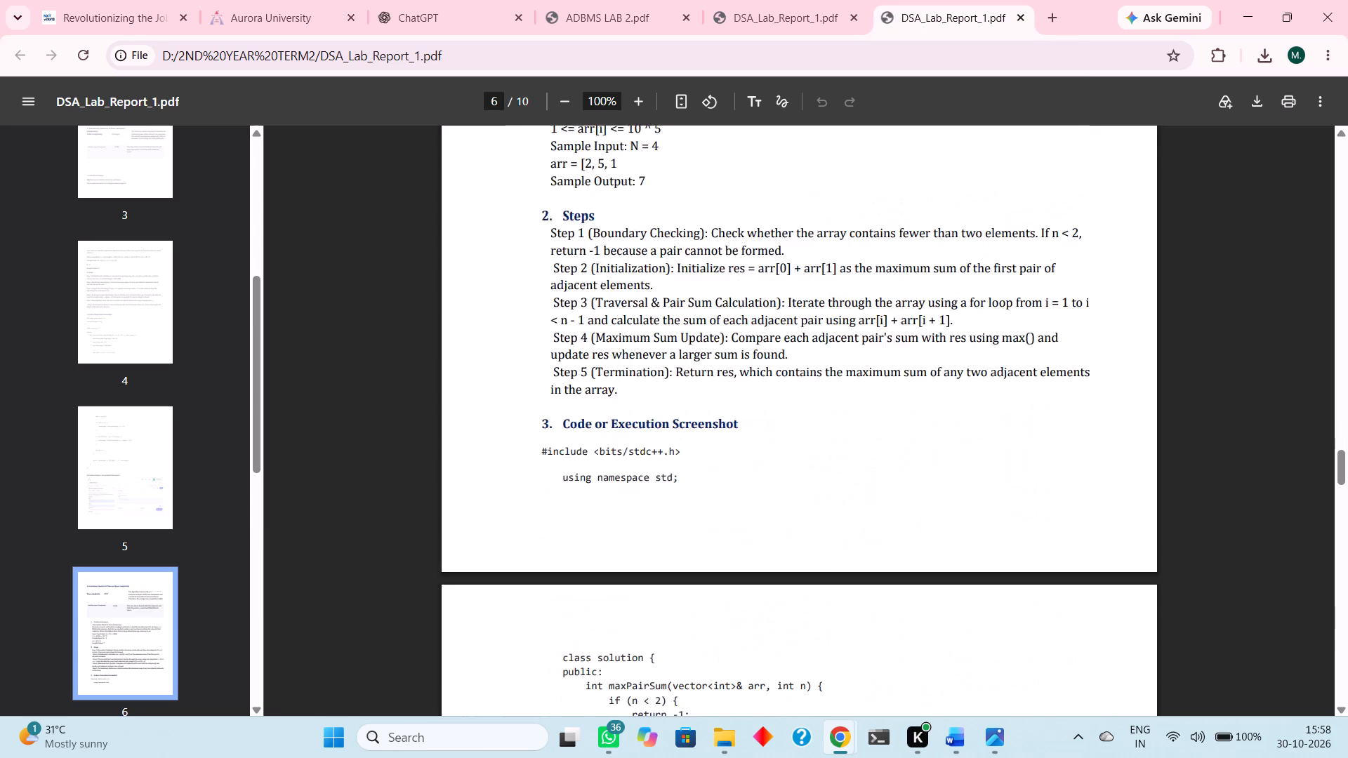
{"action": "scroll", "coordinate": [907, 415], "scroll_direction": "down", "scroll_amount": 9}
{"action": "scroll", "coordinate": [908, 412], "scroll_direction": "down", "scroll_amount": 16}
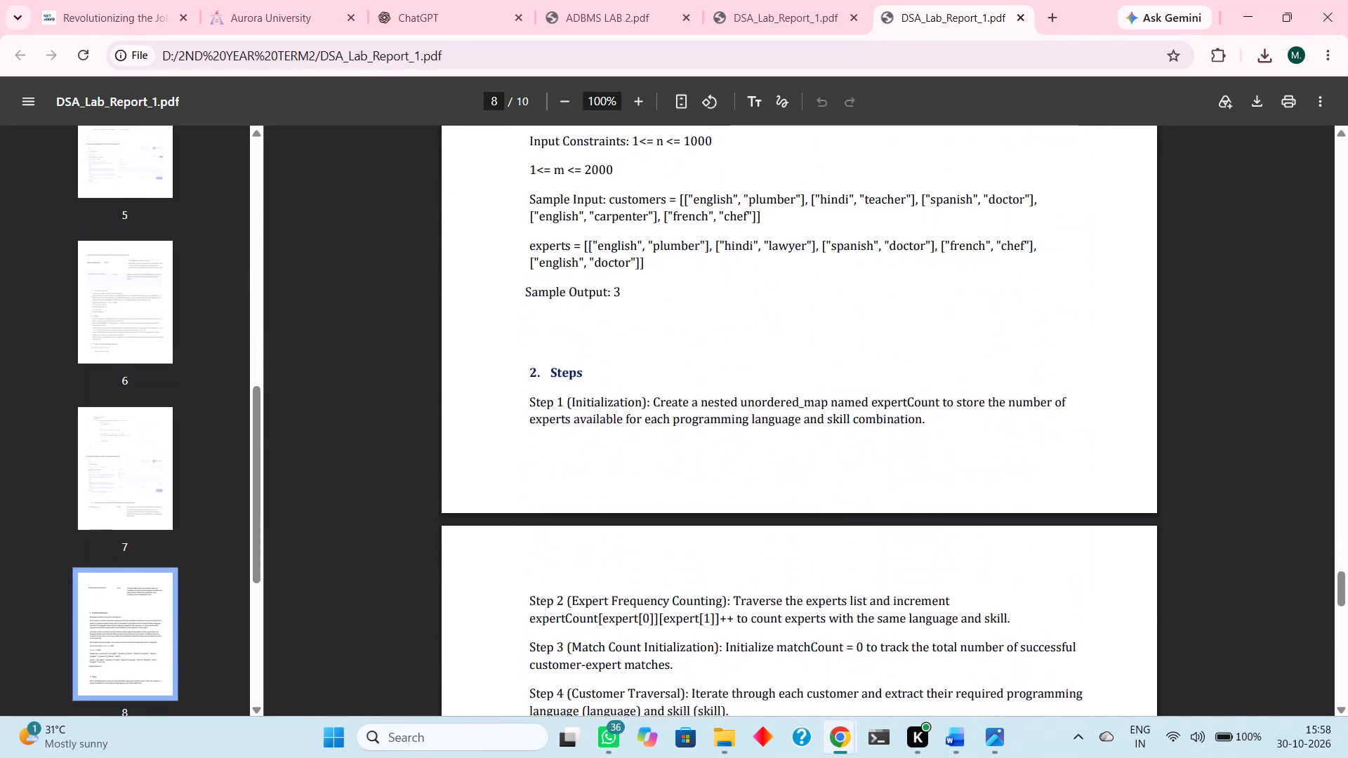
{"action": "scroll", "coordinate": [908, 412], "scroll_direction": "down", "scroll_amount": 18}
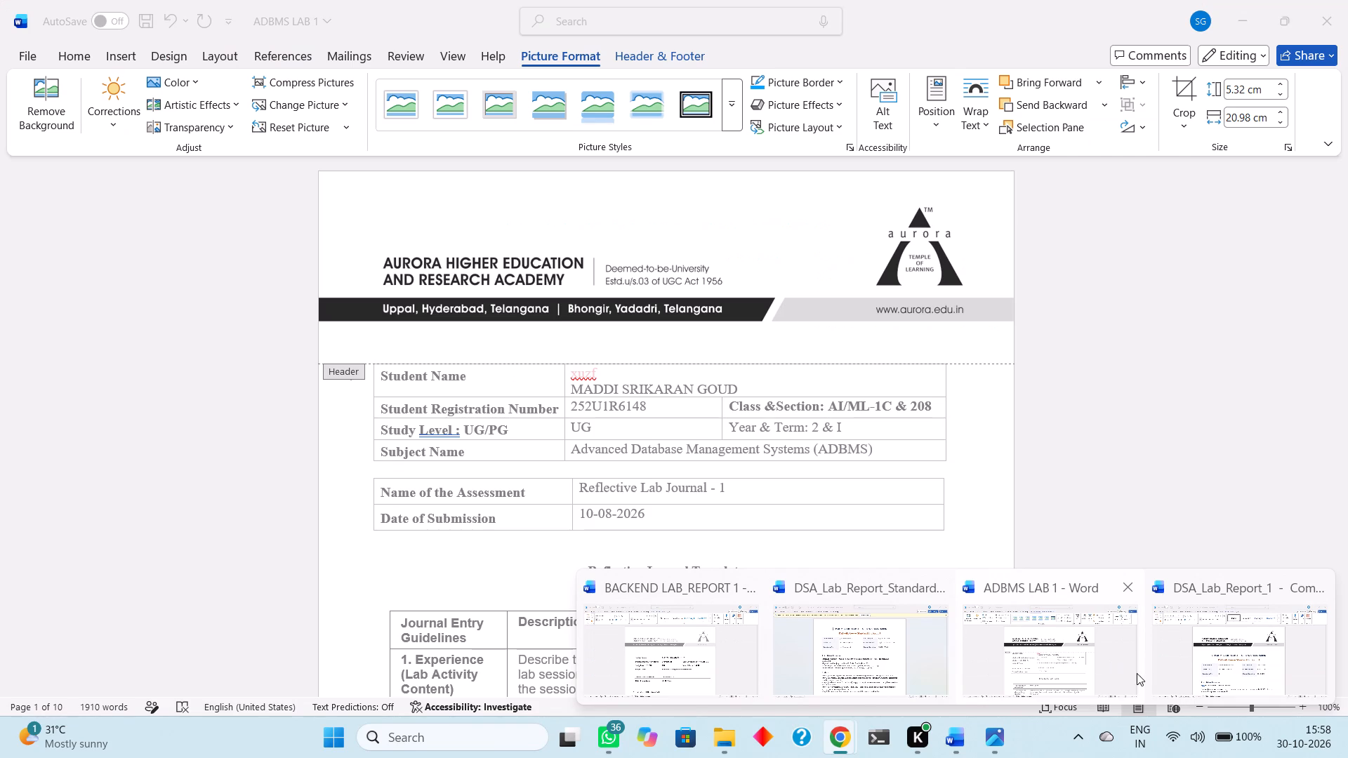
Close the open DSA_Lab_Report_Standard_Format document in Word.
{"action": "left_click", "coordinate": [753, 585]}
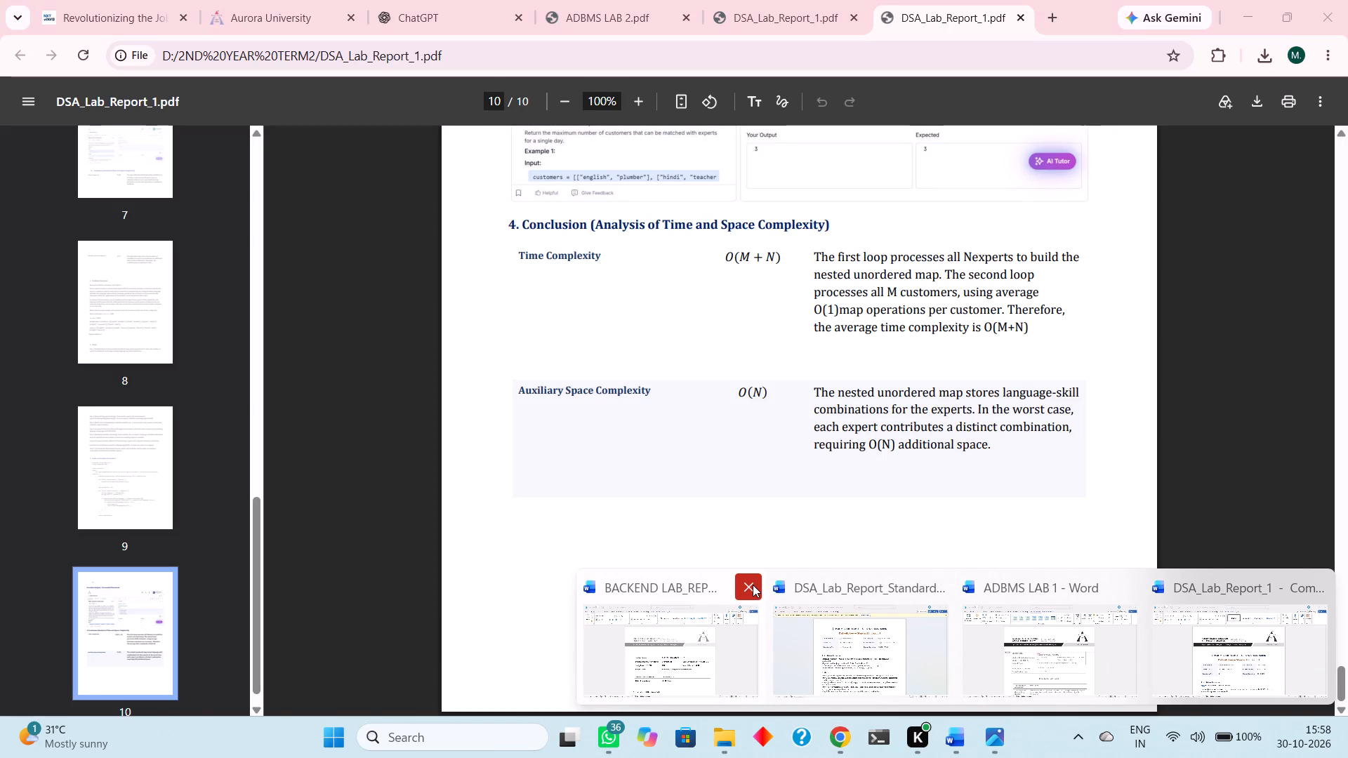
{"action": "left_click", "coordinate": [753, 581]}
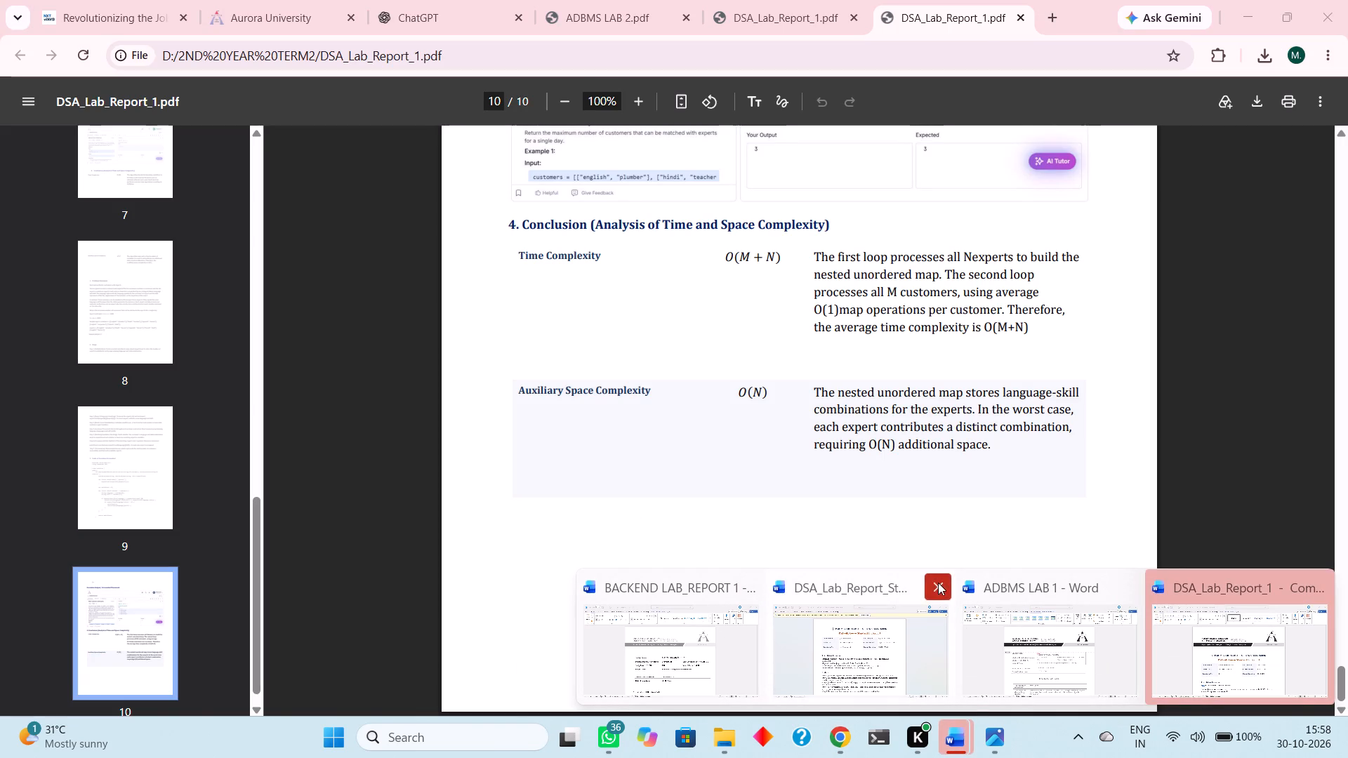
{"action": "left_click", "coordinate": [938, 581]}
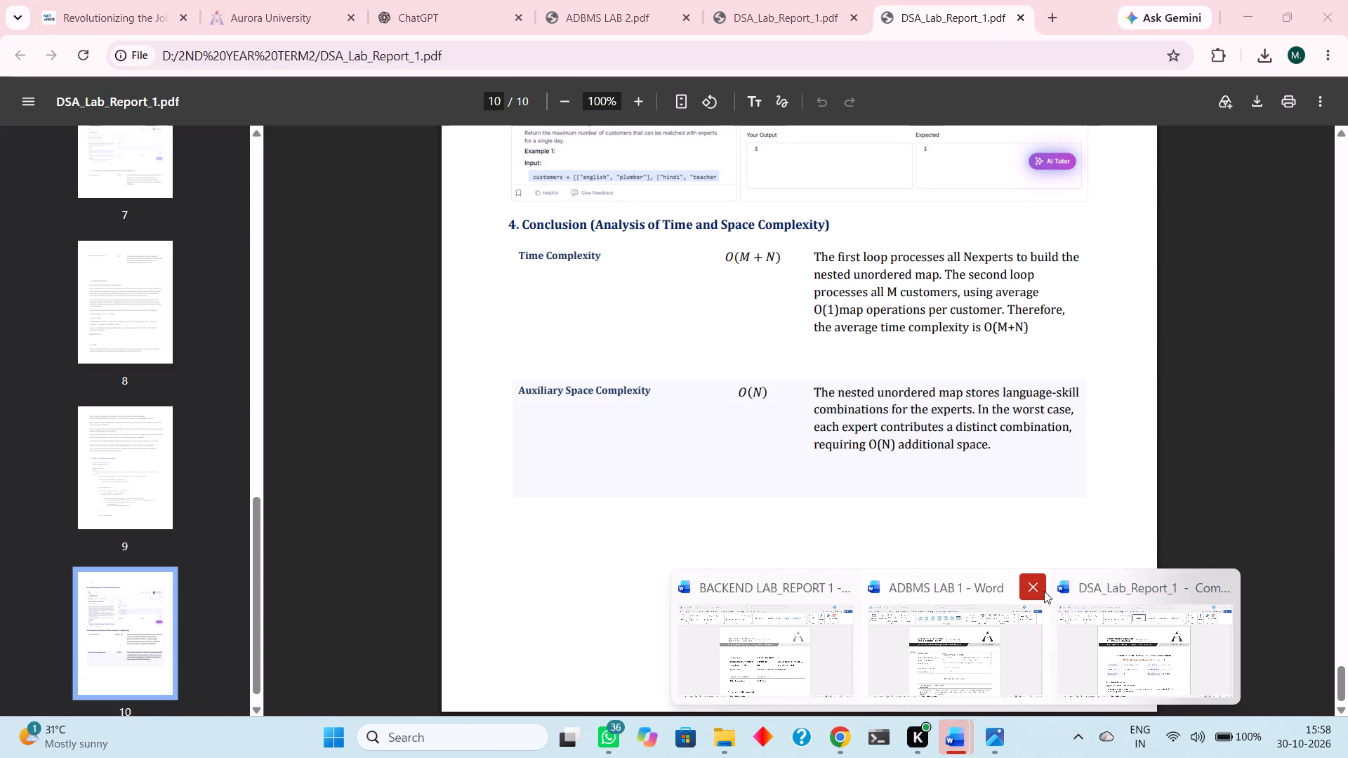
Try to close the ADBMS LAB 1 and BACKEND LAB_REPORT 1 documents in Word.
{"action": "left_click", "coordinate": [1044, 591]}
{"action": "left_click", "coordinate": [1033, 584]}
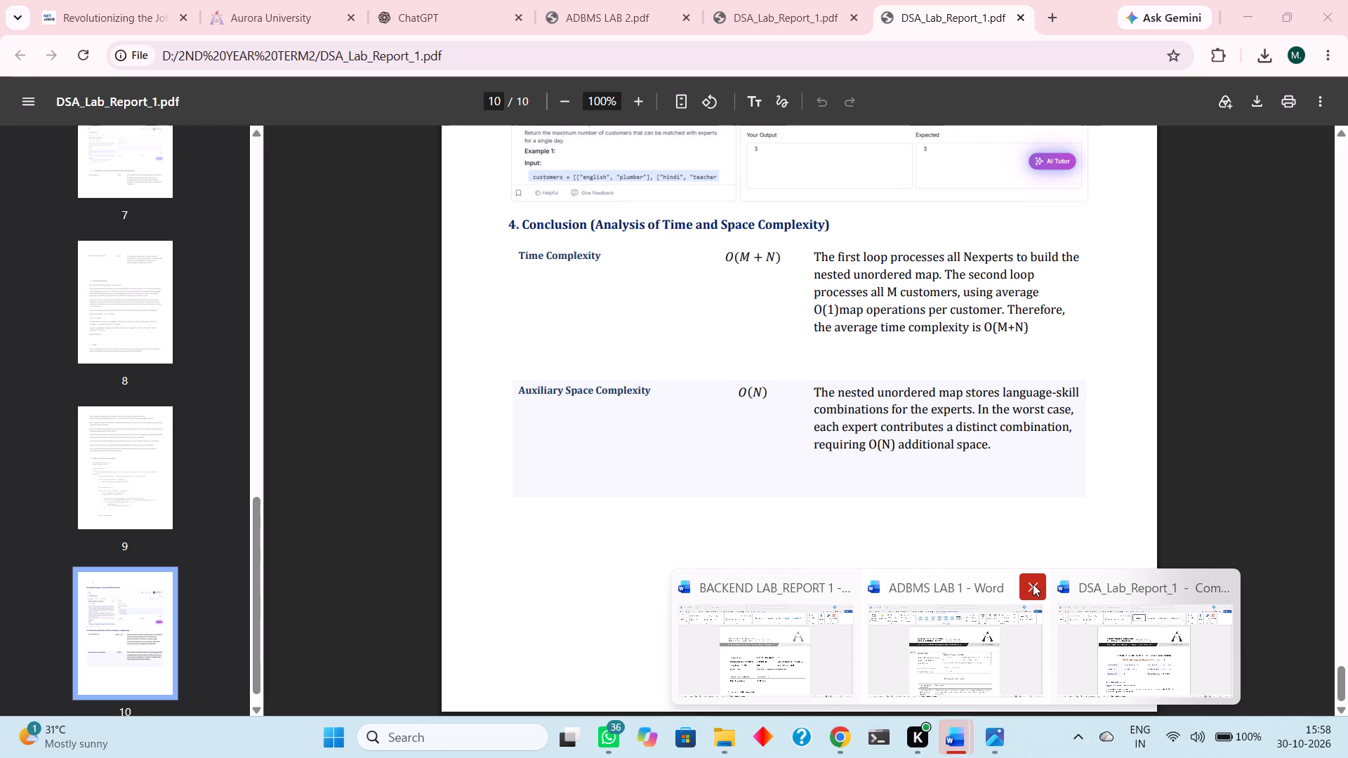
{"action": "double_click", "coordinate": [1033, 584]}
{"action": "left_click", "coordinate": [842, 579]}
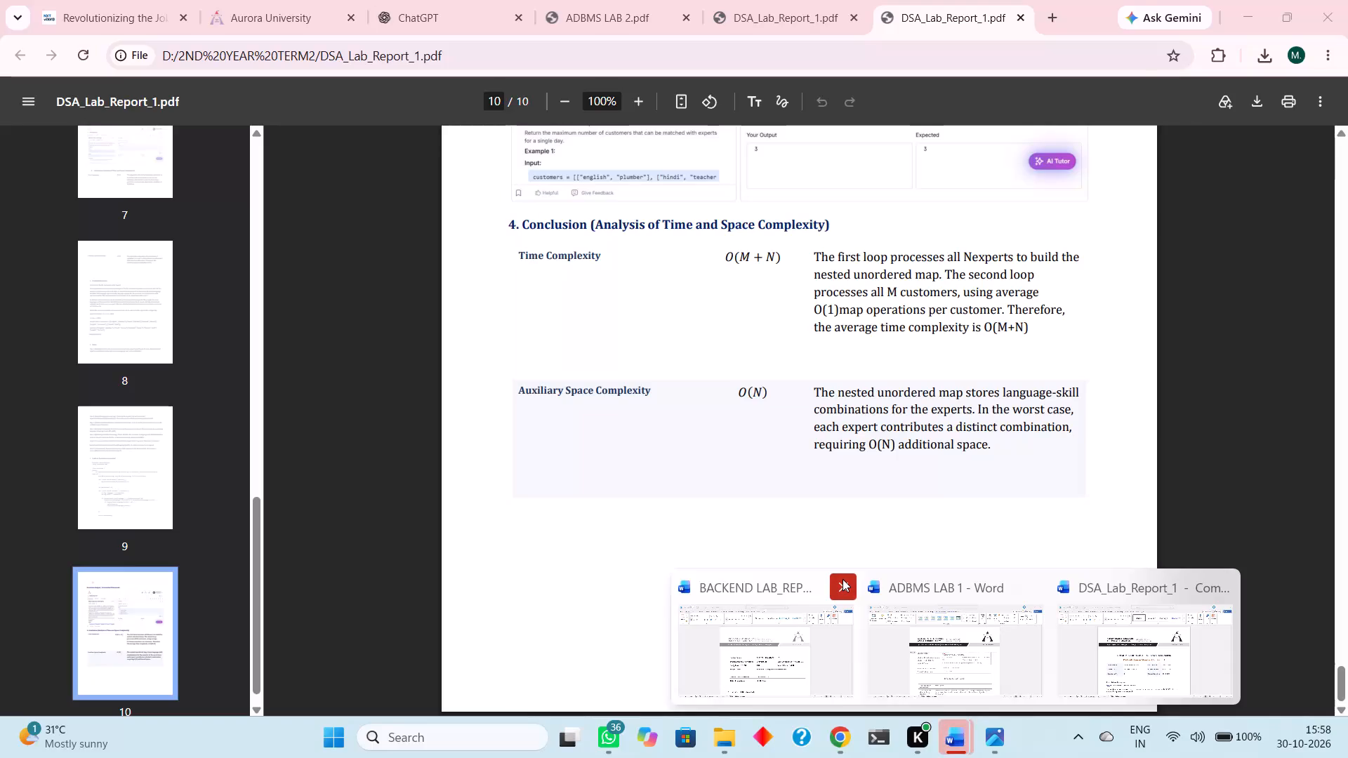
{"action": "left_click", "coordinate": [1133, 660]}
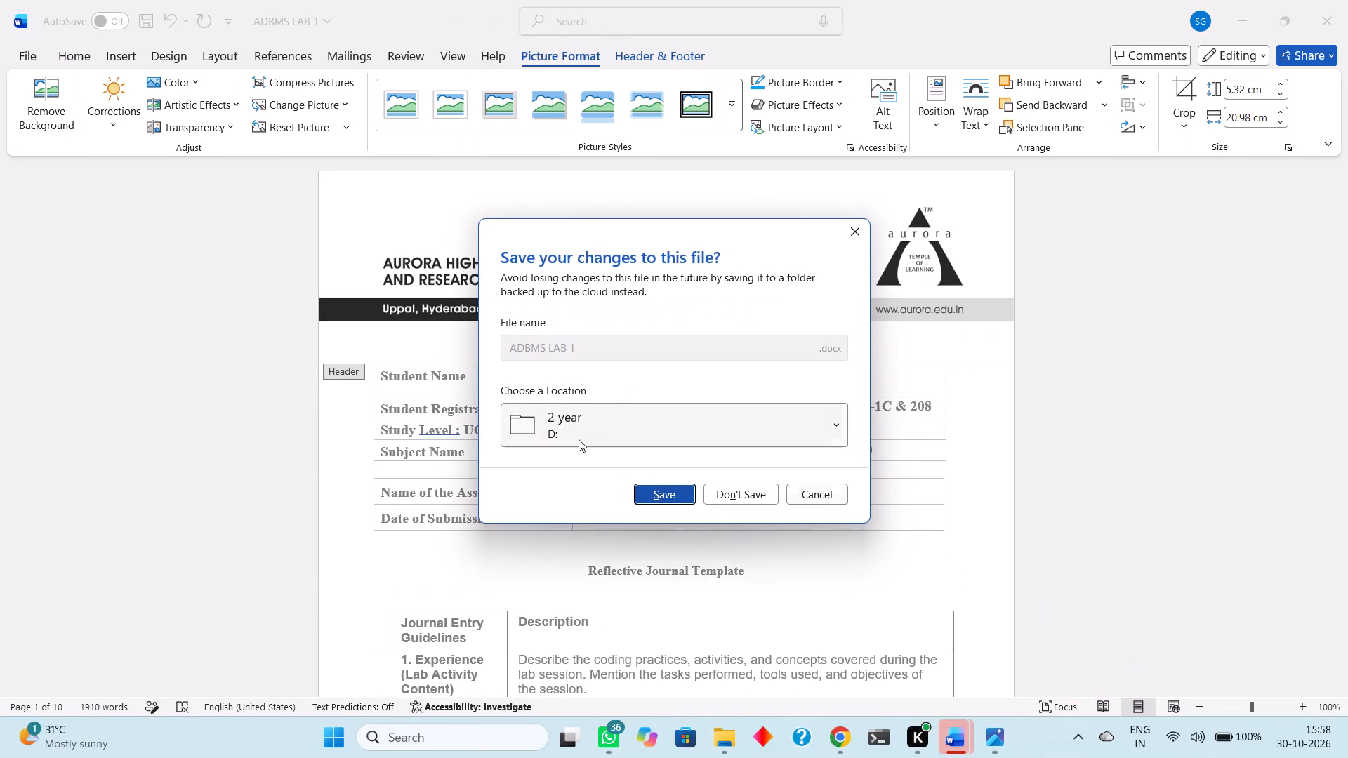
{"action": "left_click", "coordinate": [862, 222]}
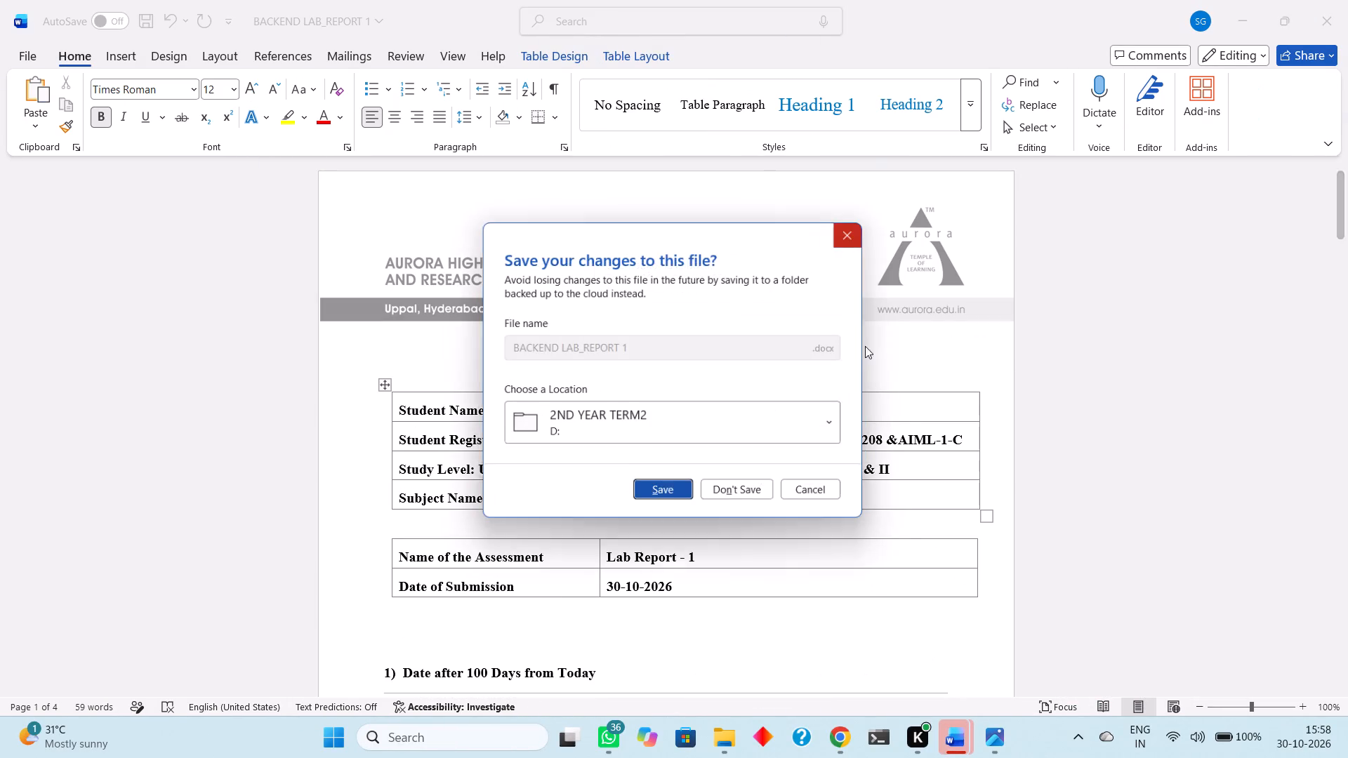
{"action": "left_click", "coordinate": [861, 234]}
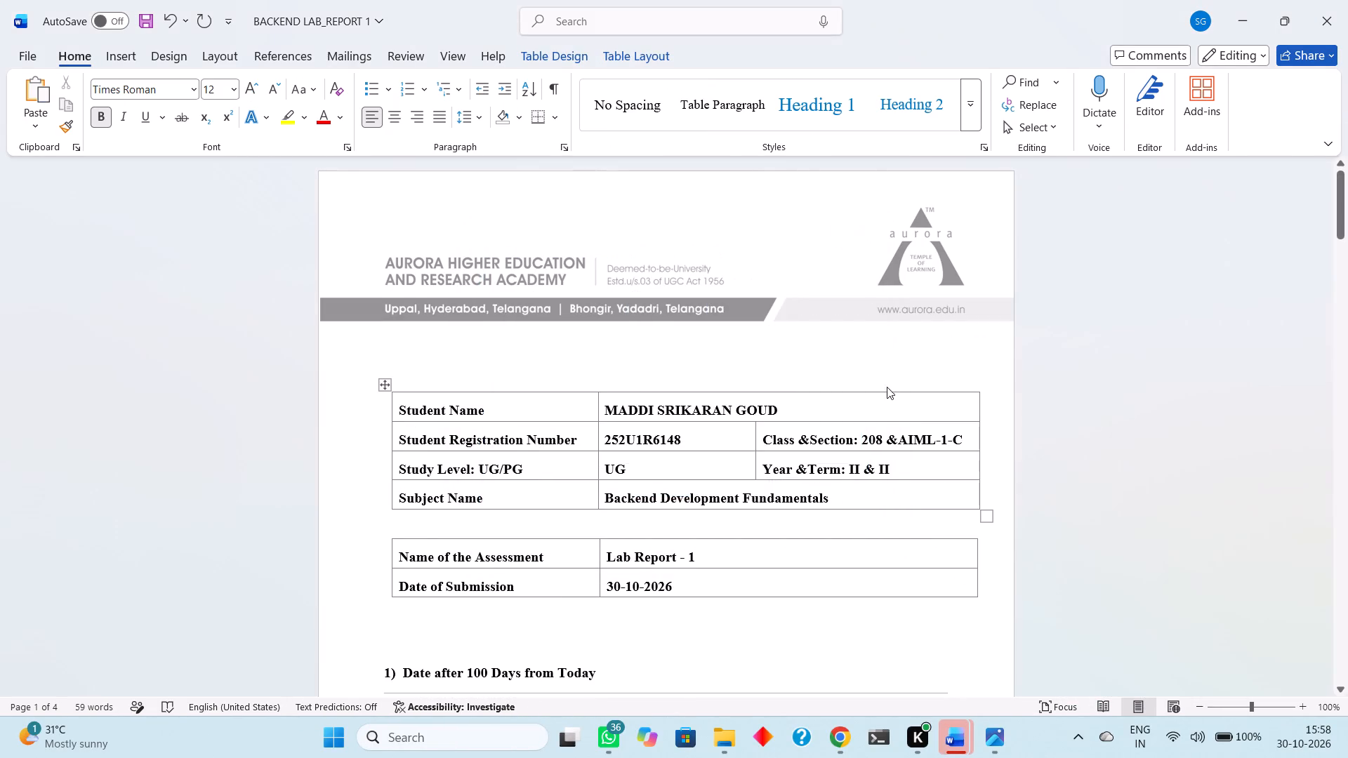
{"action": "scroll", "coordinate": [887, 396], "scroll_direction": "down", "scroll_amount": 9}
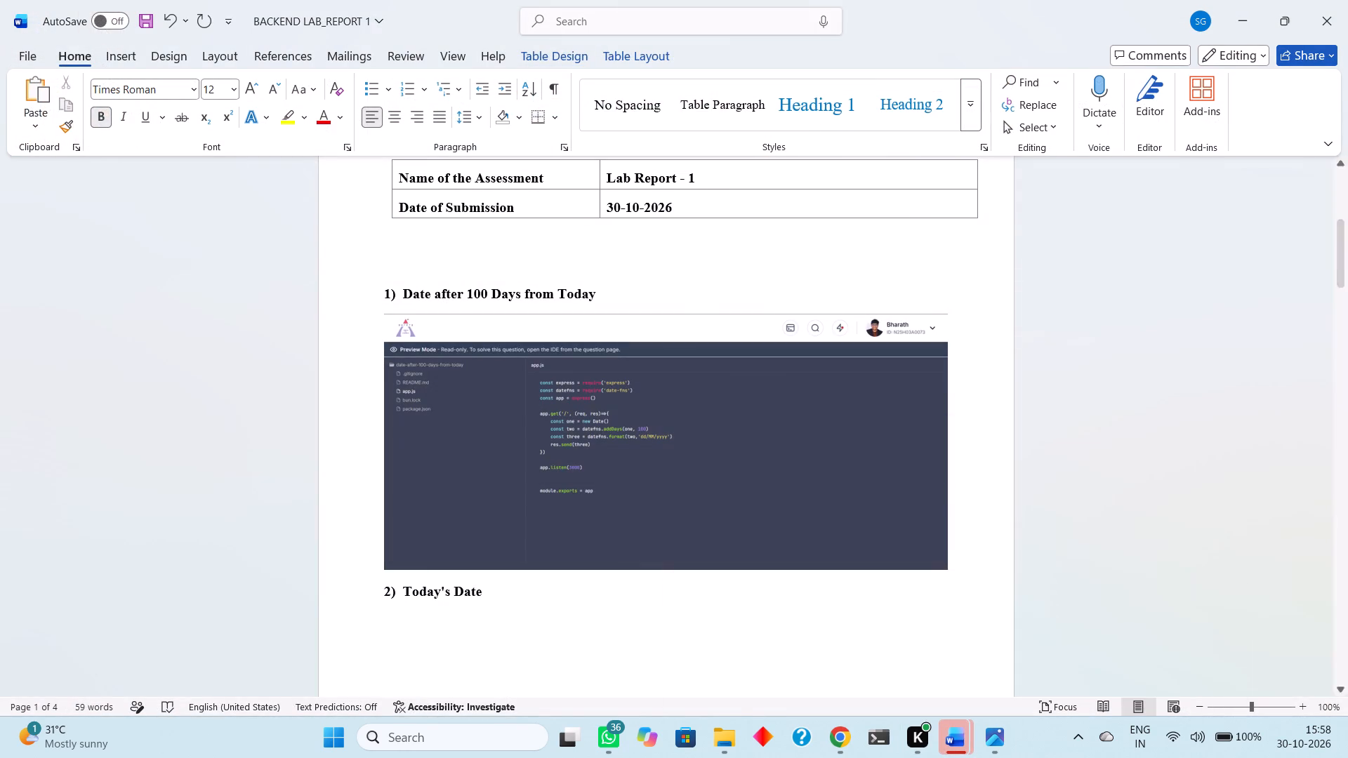
Open the DSA_Lab_Report_1 Word document from the 2ND YEAR TERM2 folder and review it down to the second problem's conclusion.
{"action": "left_click", "coordinate": [732, 733]}
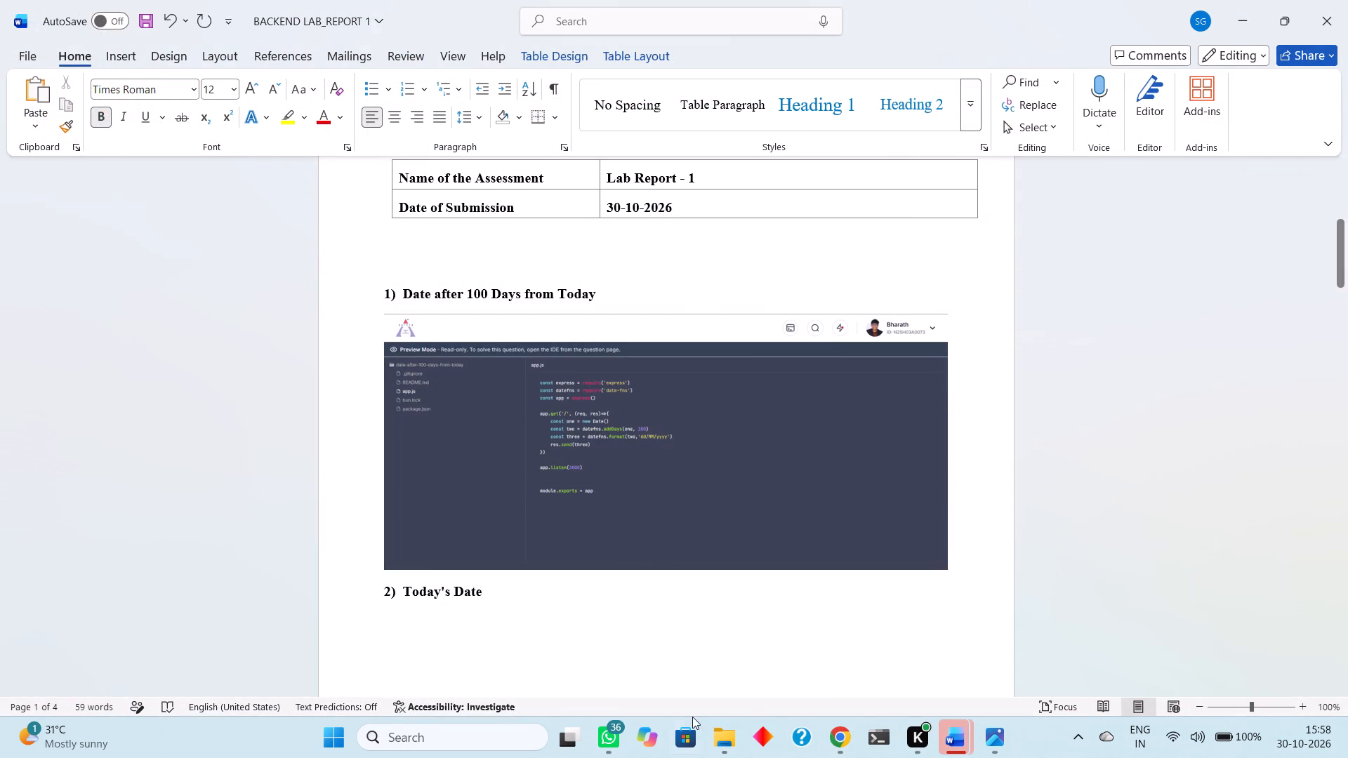
{"action": "left_click", "coordinate": [718, 750]}
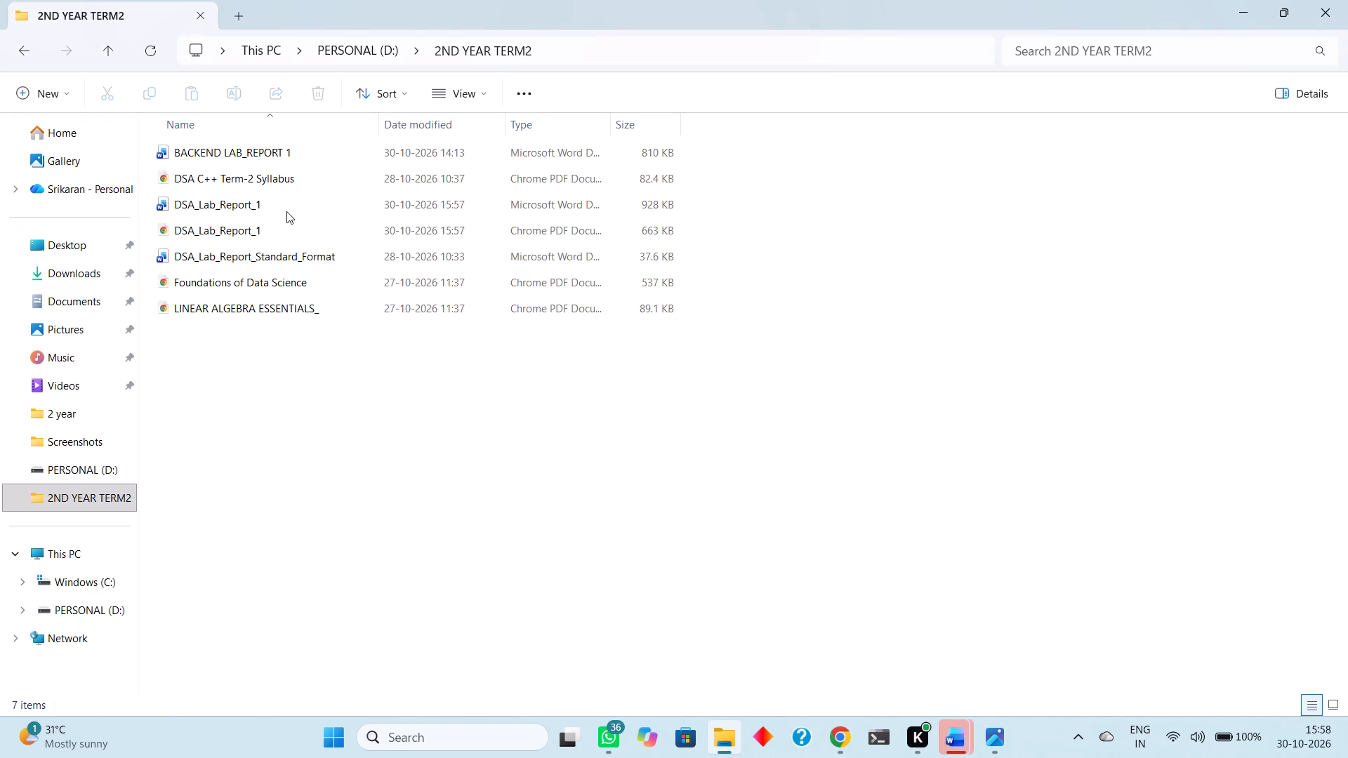
{"action": "left_click", "coordinate": [286, 211]}
{"action": "double_click", "coordinate": [286, 211]}
{"action": "scroll", "coordinate": [654, 344], "scroll_direction": "down", "scroll_amount": 8}
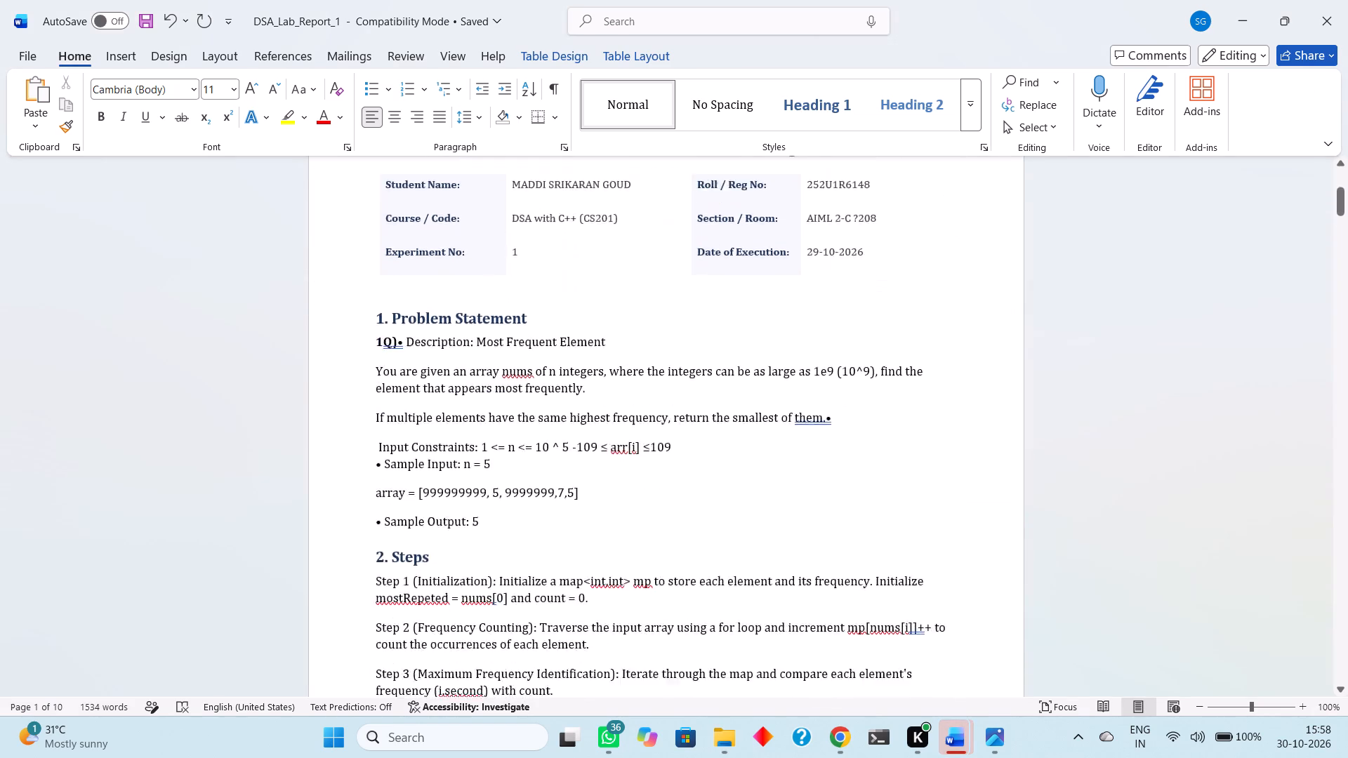
{"action": "scroll", "coordinate": [663, 344], "scroll_direction": "down", "scroll_amount": 20}
{"action": "scroll", "coordinate": [663, 344], "scroll_direction": "down", "scroll_amount": 16}
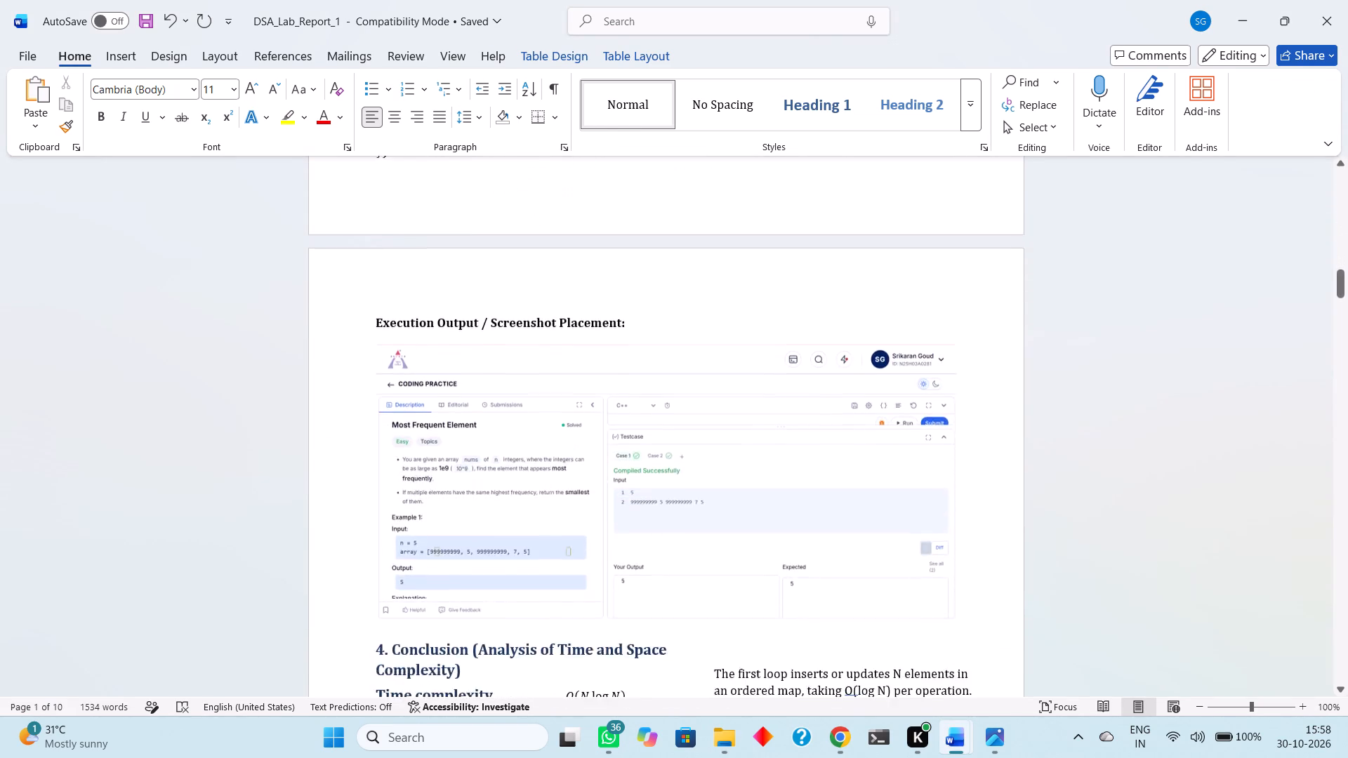
{"action": "scroll", "coordinate": [668, 363], "scroll_direction": "down", "scroll_amount": 4}
{"action": "scroll", "coordinate": [668, 363], "scroll_direction": "down", "scroll_amount": 20}
{"action": "scroll", "coordinate": [668, 363], "scroll_direction": "down", "scroll_amount": 4}
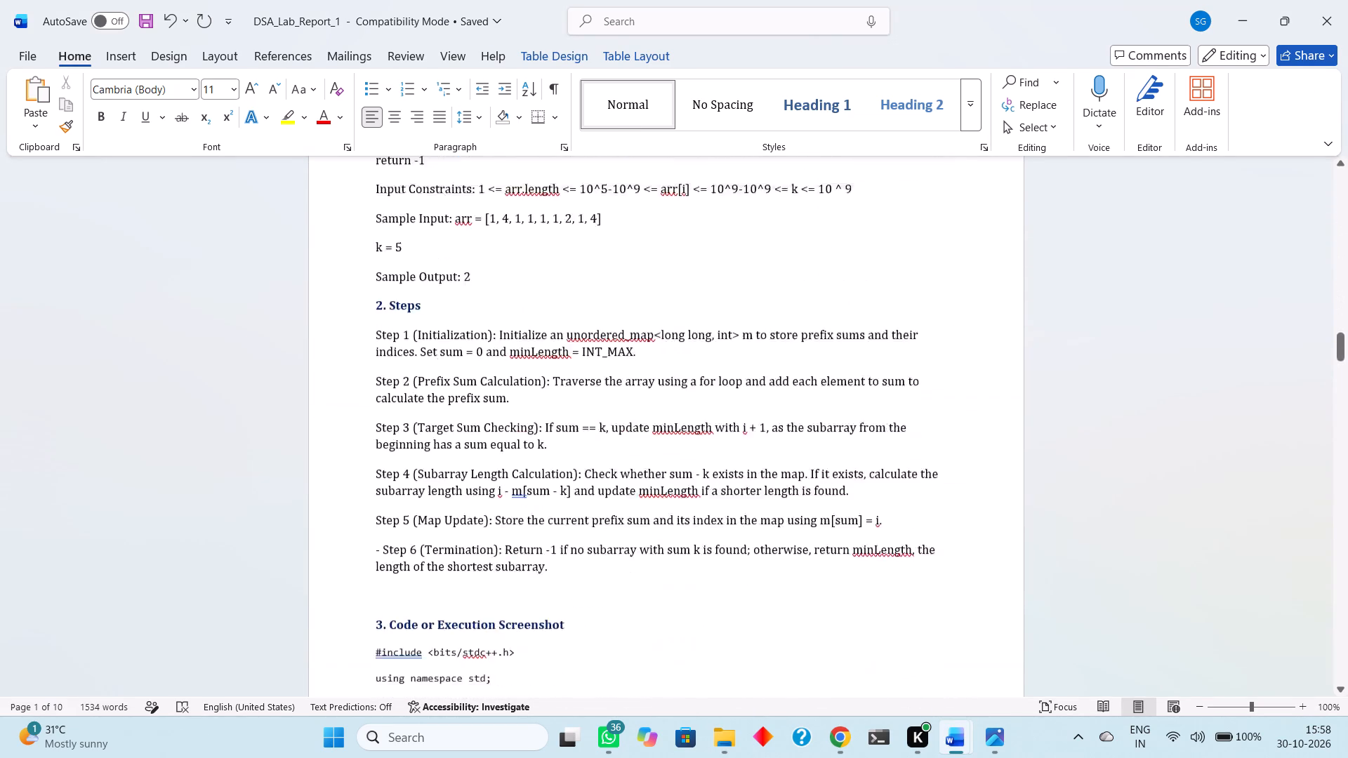
{"action": "scroll", "coordinate": [668, 367], "scroll_direction": "down", "scroll_amount": 20}
{"action": "scroll", "coordinate": [668, 367], "scroll_direction": "down", "scroll_amount": 15}
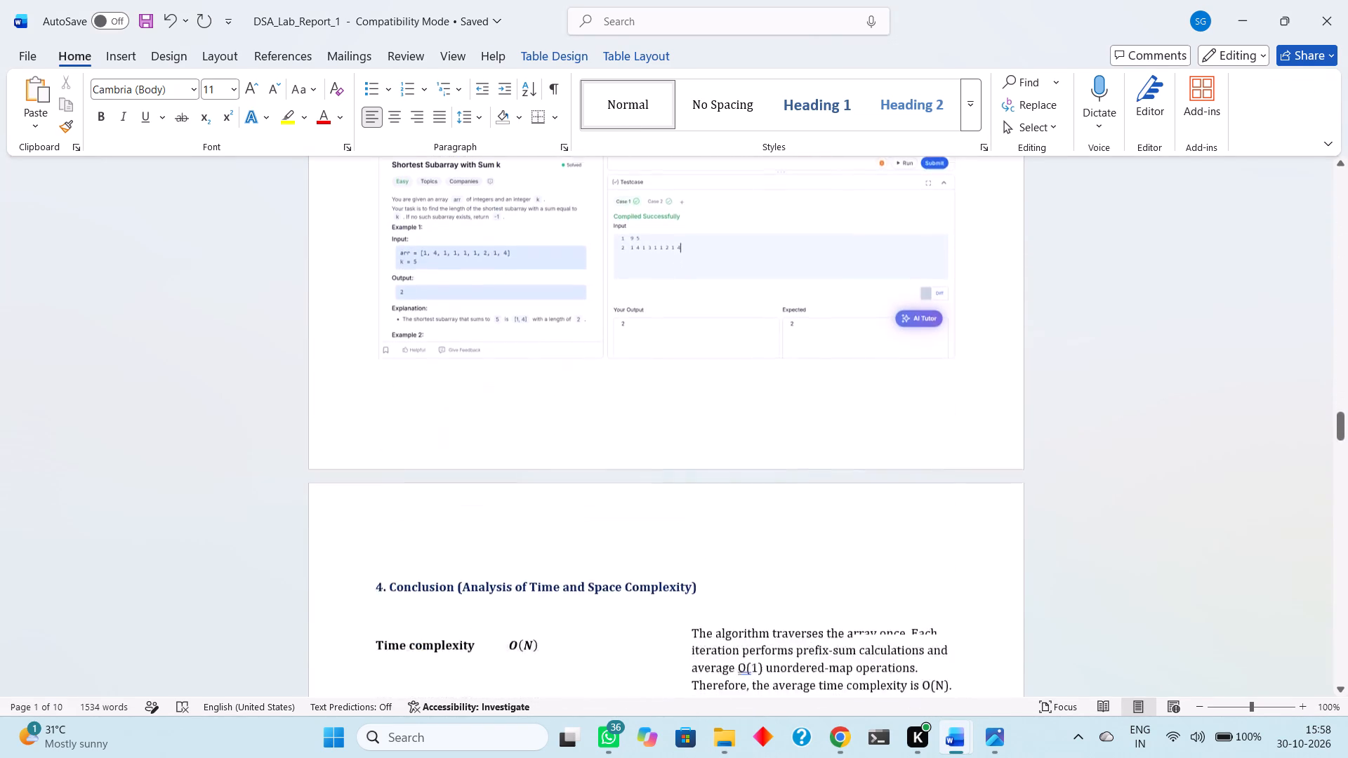
{"action": "scroll", "coordinate": [668, 370], "scroll_direction": "down", "scroll_amount": 6}
{"action": "scroll", "coordinate": [668, 370], "scroll_direction": "up", "scroll_amount": 2}
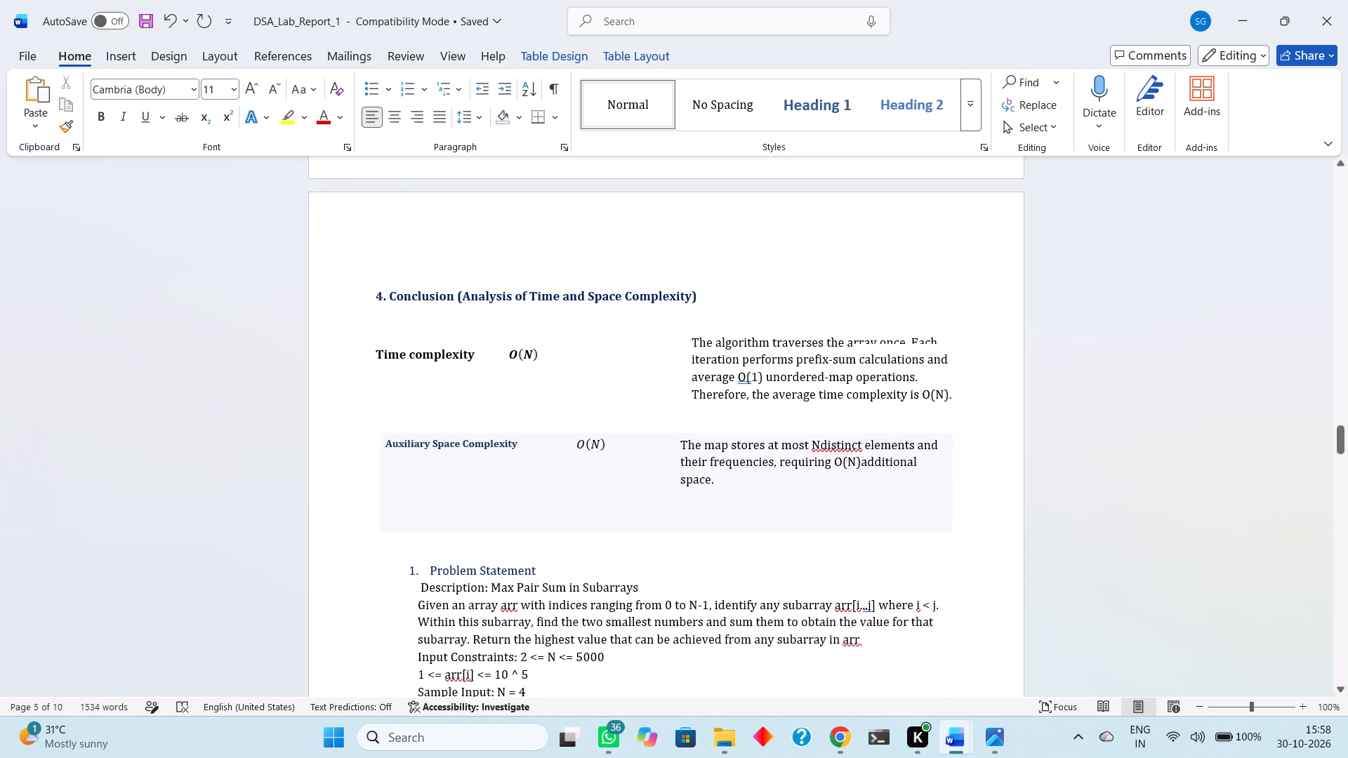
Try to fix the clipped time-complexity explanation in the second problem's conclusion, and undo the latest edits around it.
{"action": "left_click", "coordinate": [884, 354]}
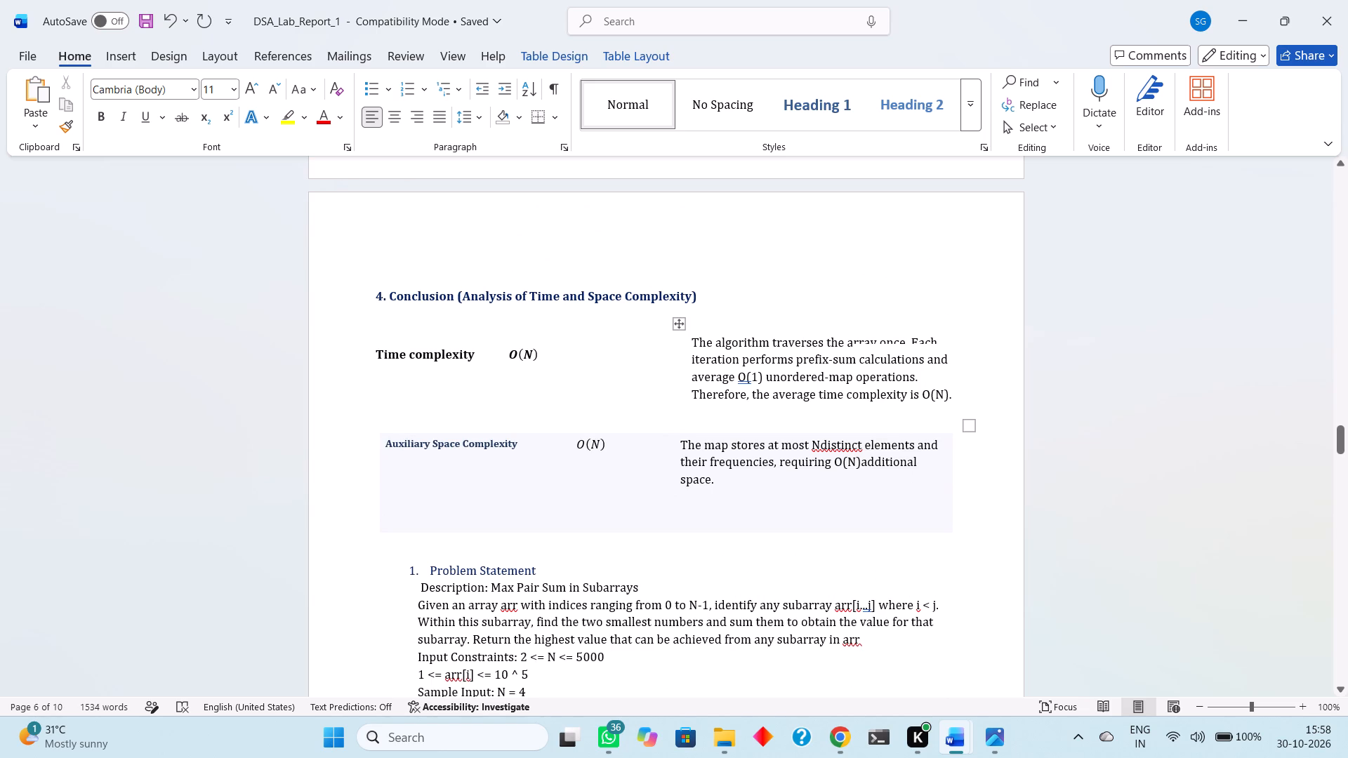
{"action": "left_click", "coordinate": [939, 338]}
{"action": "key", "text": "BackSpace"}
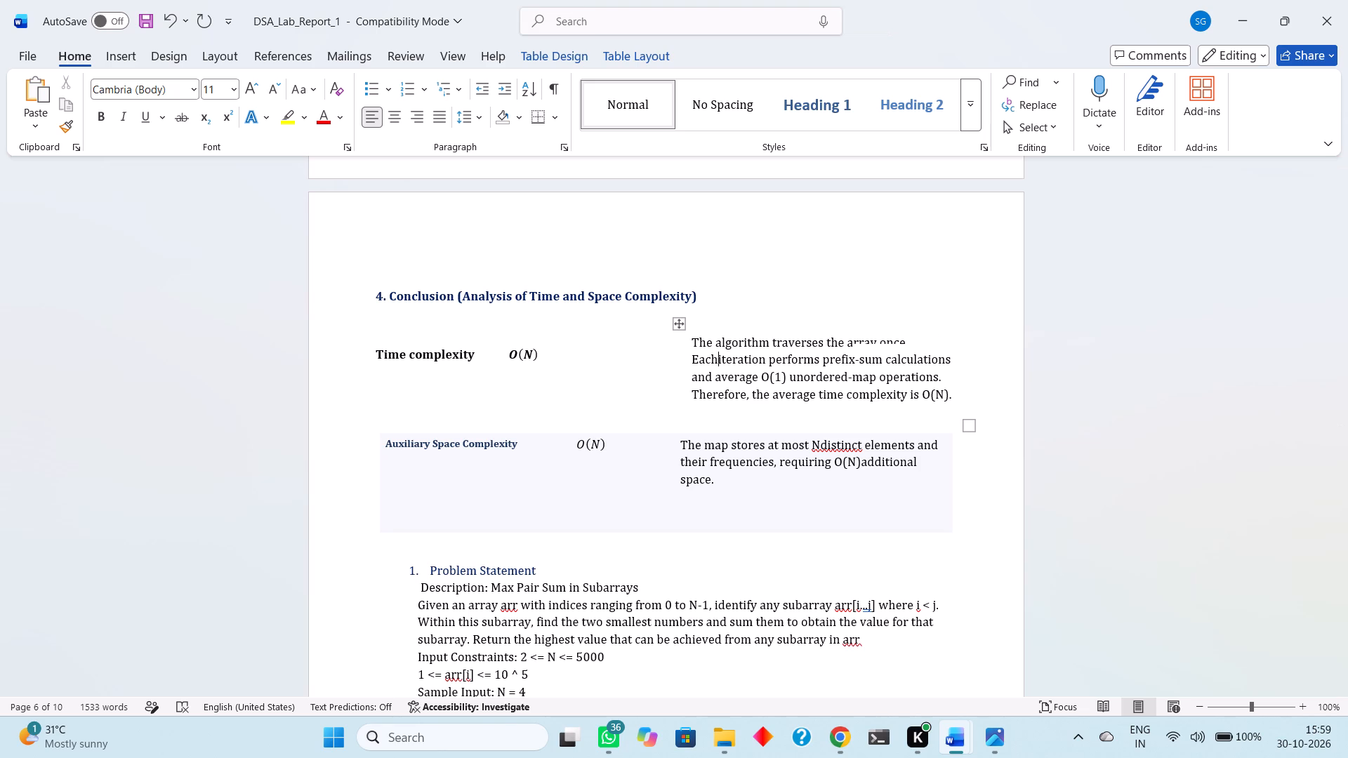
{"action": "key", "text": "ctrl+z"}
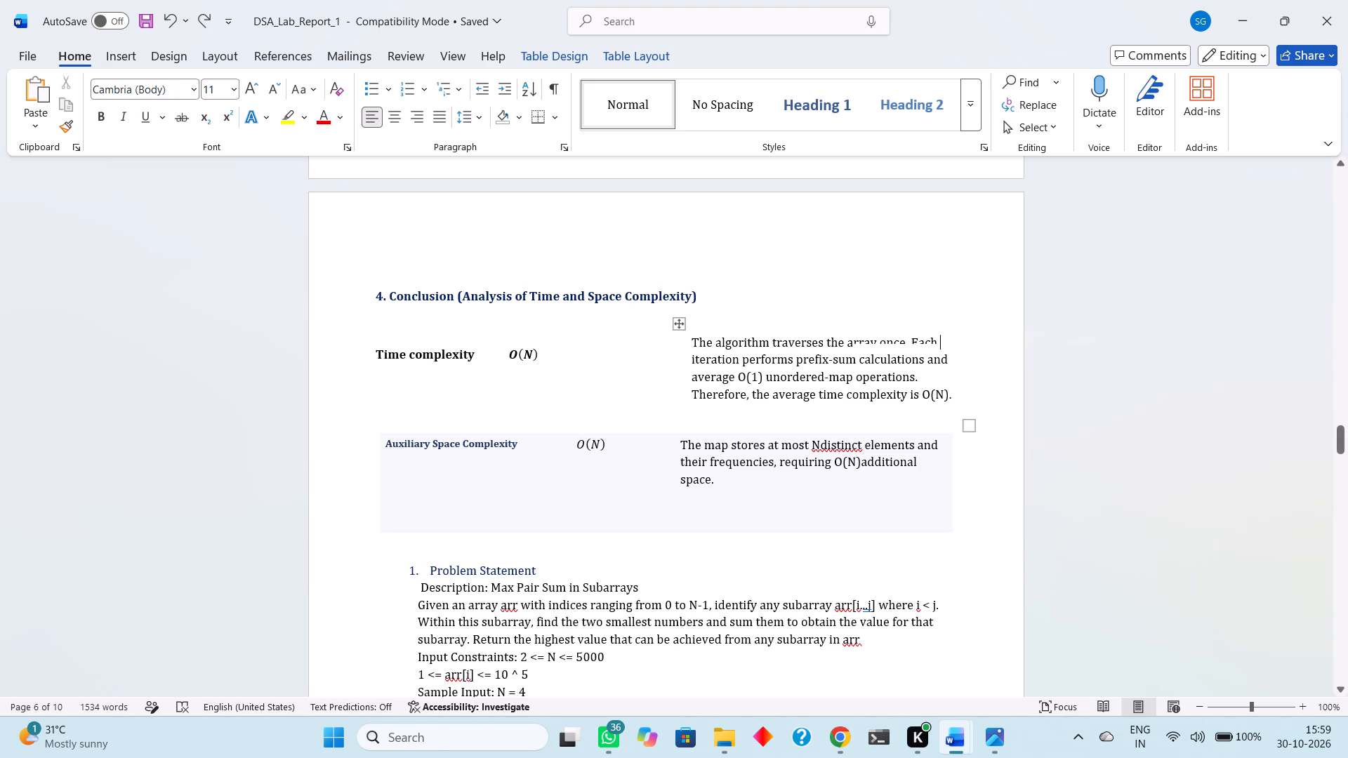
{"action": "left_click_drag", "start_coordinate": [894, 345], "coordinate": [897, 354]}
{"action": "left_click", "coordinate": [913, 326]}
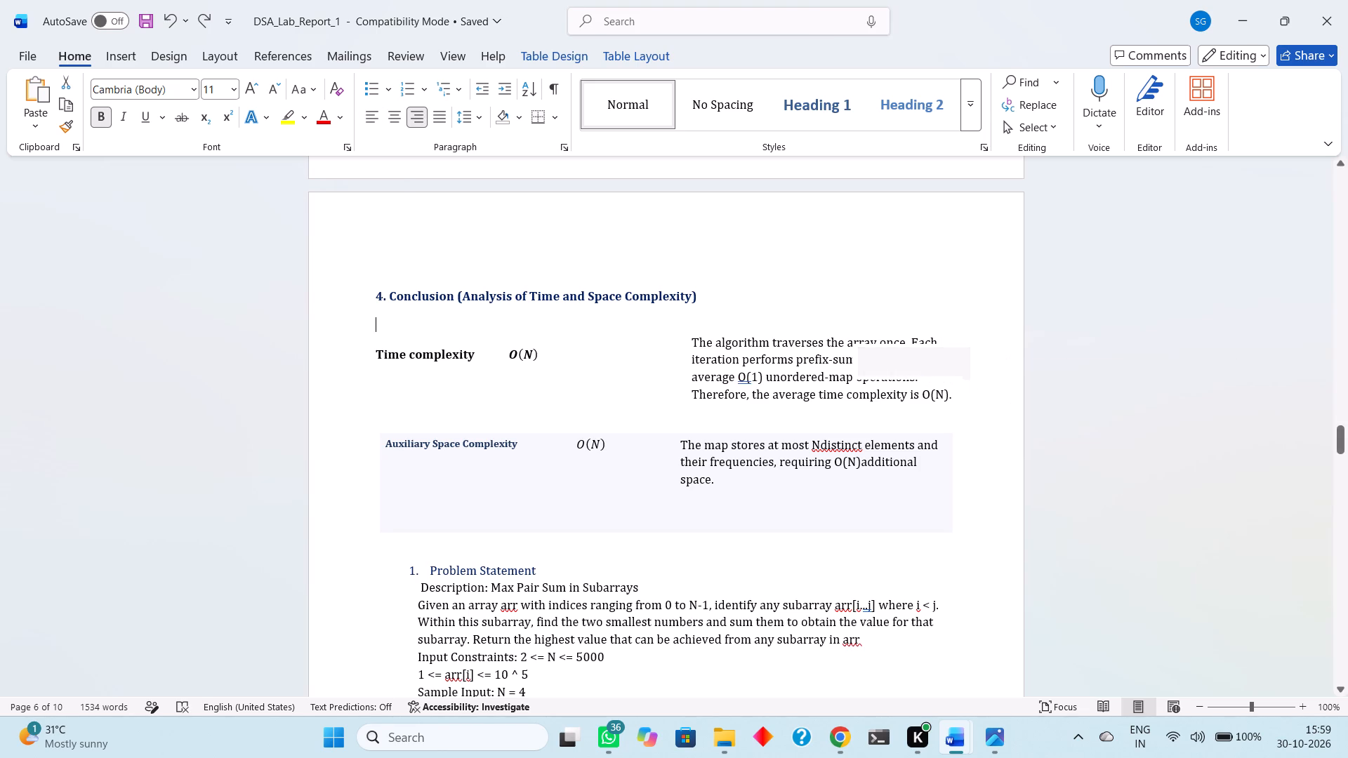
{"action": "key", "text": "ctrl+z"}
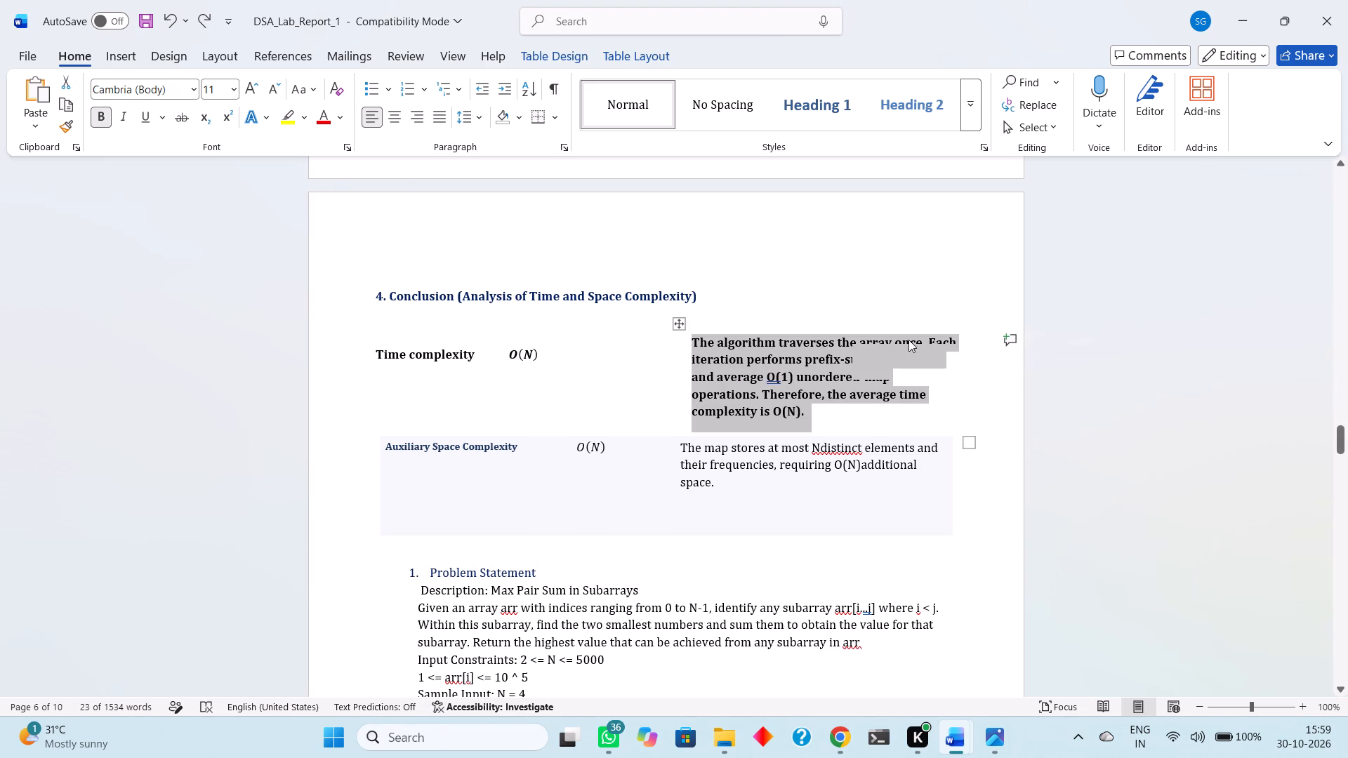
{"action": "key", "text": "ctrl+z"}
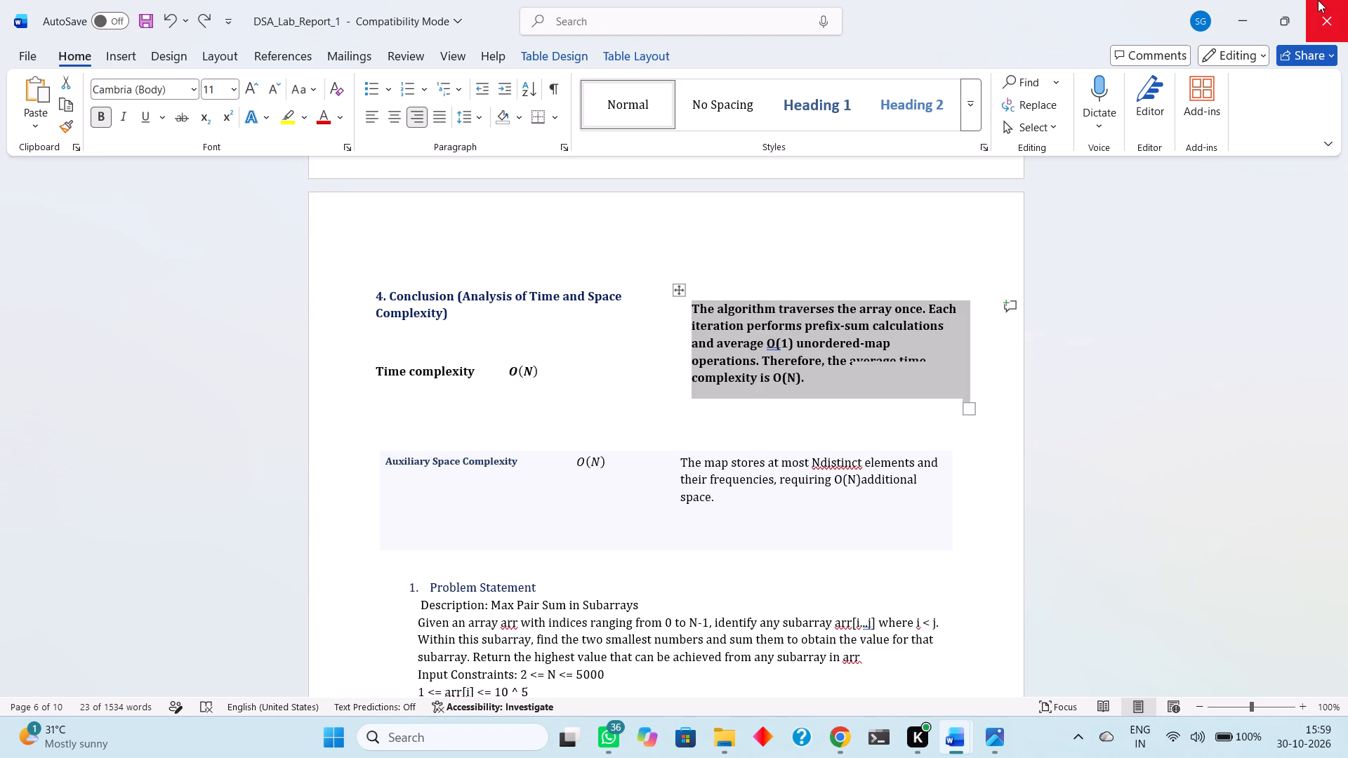
Close the DSA_Lab_Report_1 Word document without saving the changes.
{"action": "left_click", "coordinate": [1318, 0]}
{"action": "left_click", "coordinate": [729, 492]}
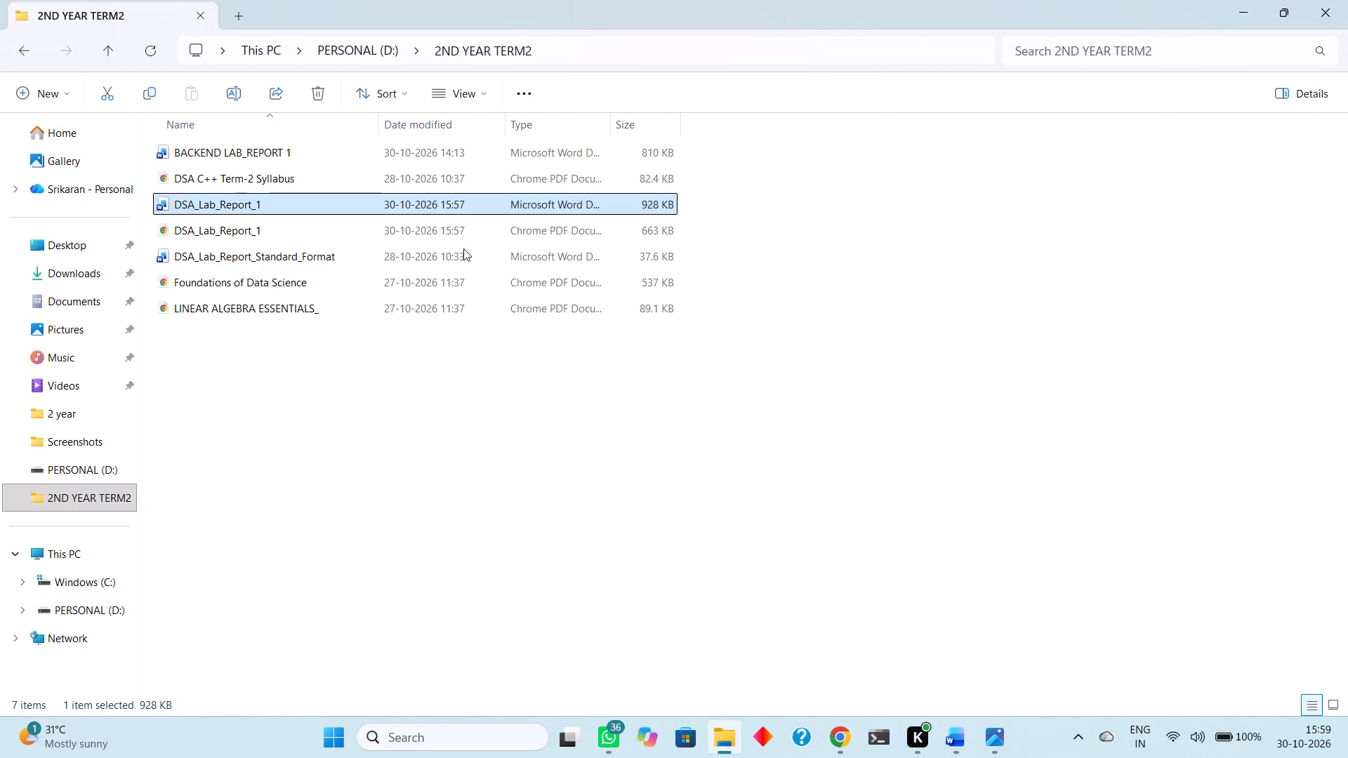
Open the DSA_Lab_Report_1 PDF from the folder and examine it from the first page to the second problem's conclusion.
{"action": "double_click", "coordinate": [456, 234]}
{"action": "scroll", "coordinate": [788, 452], "scroll_direction": "down", "scroll_amount": 3}
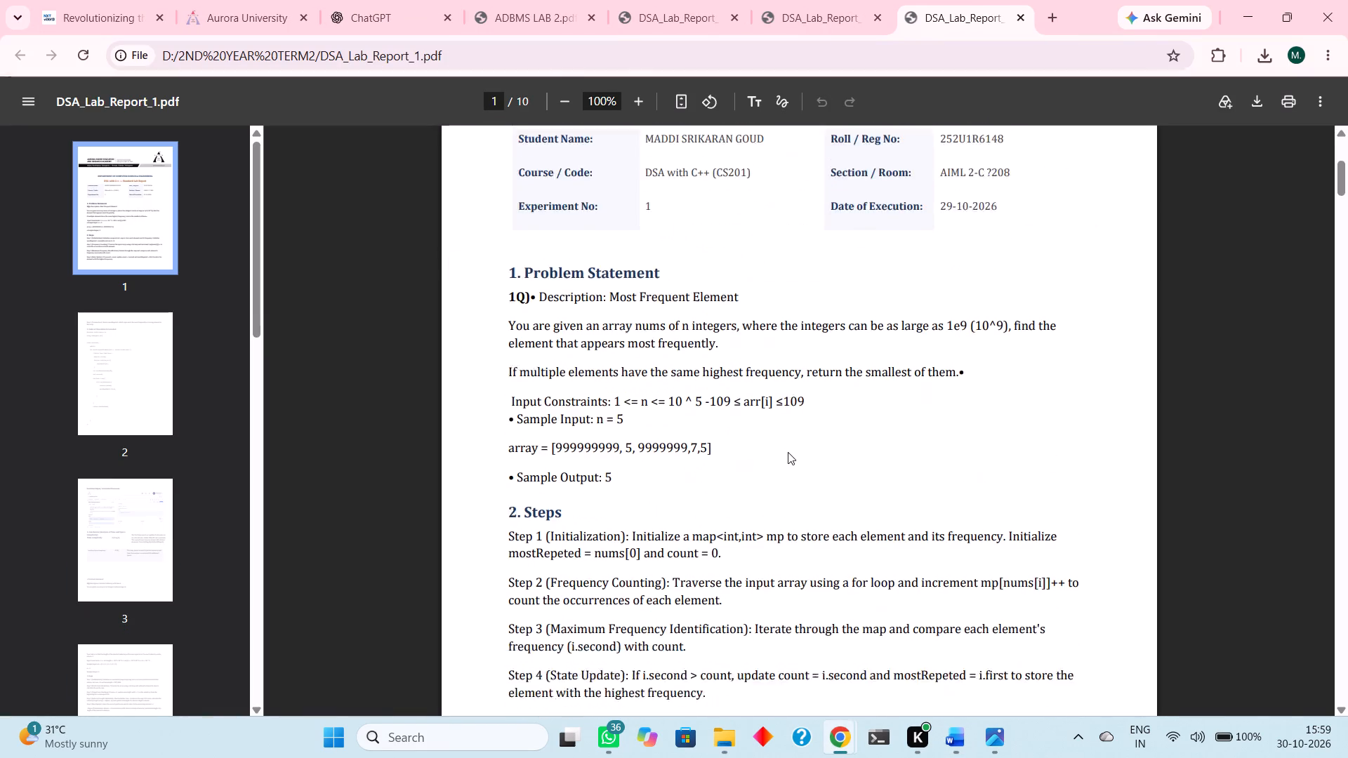
{"action": "scroll", "coordinate": [788, 452], "scroll_direction": "down", "scroll_amount": 5}
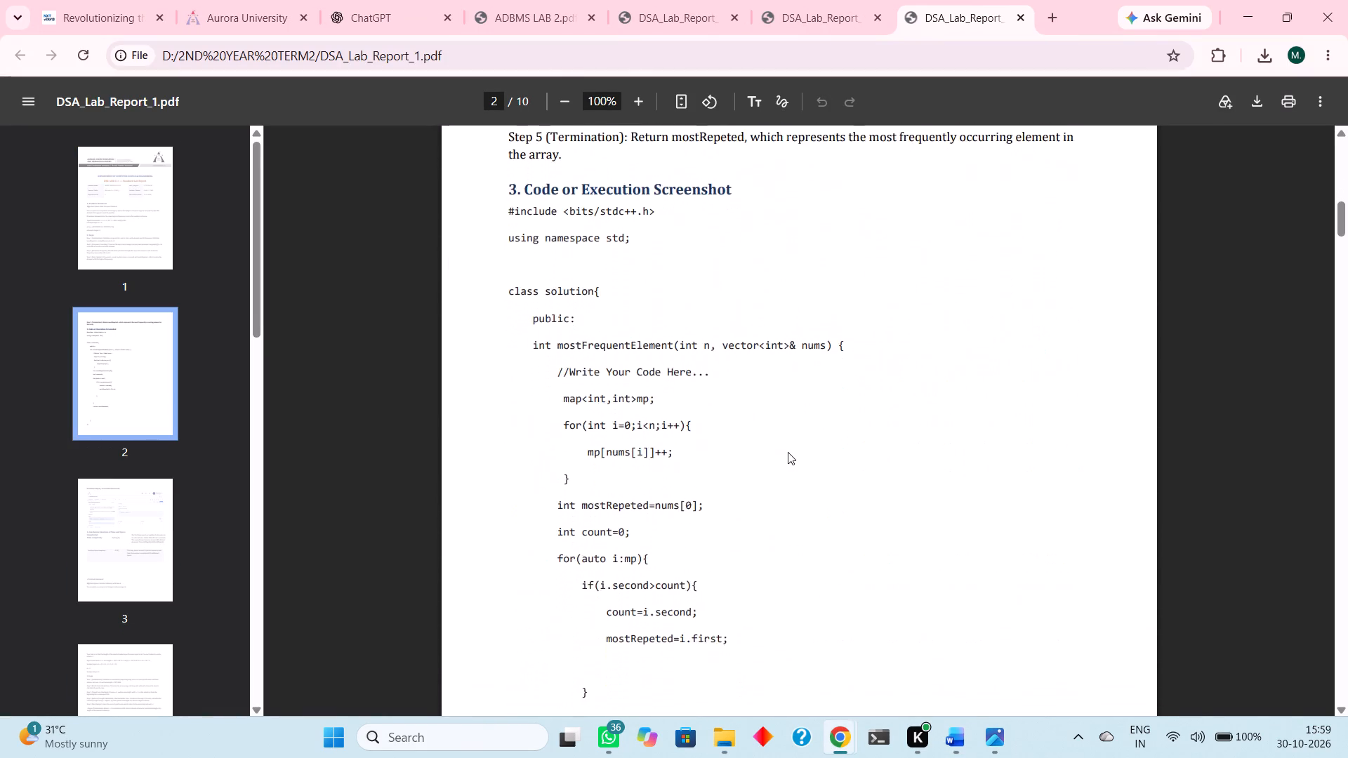
{"action": "scroll", "coordinate": [788, 452], "scroll_direction": "down", "scroll_amount": 6}
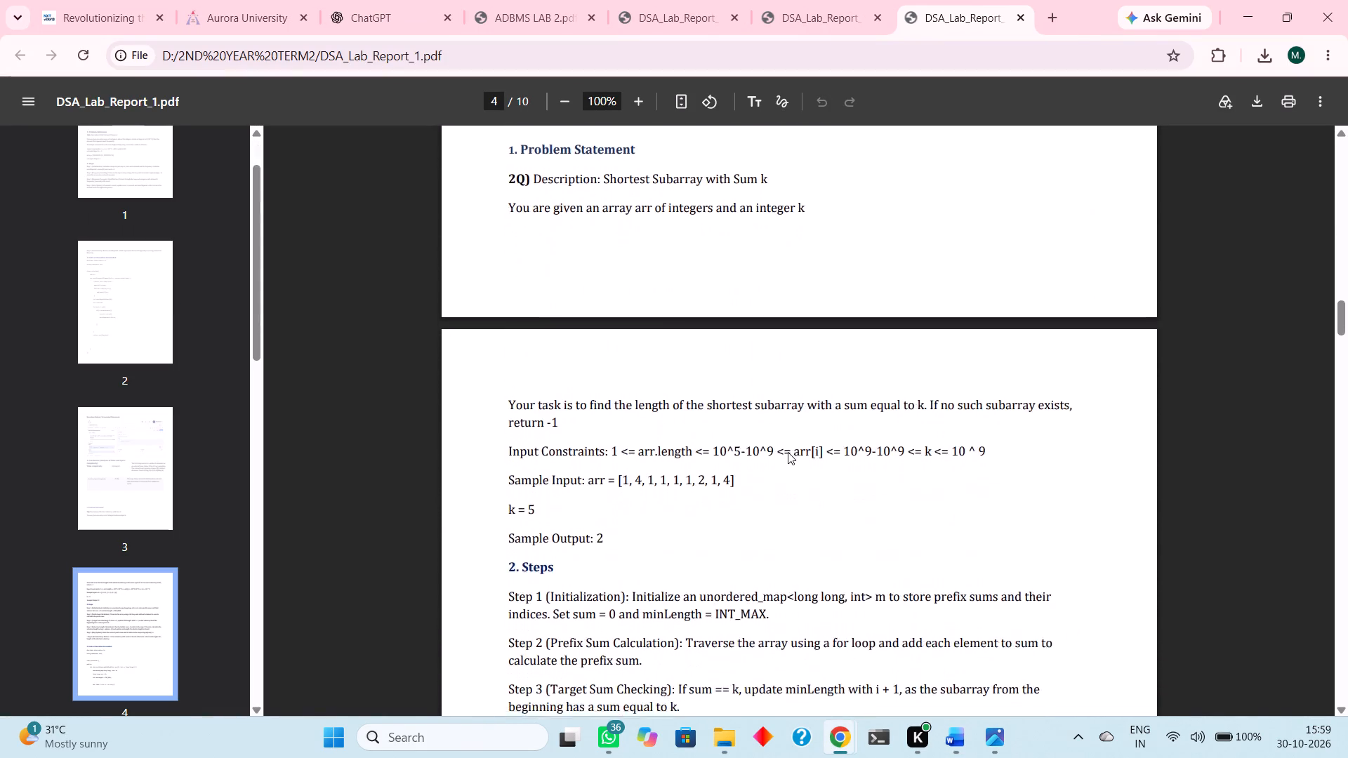
{"action": "scroll", "coordinate": [788, 452], "scroll_direction": "down", "scroll_amount": 3}
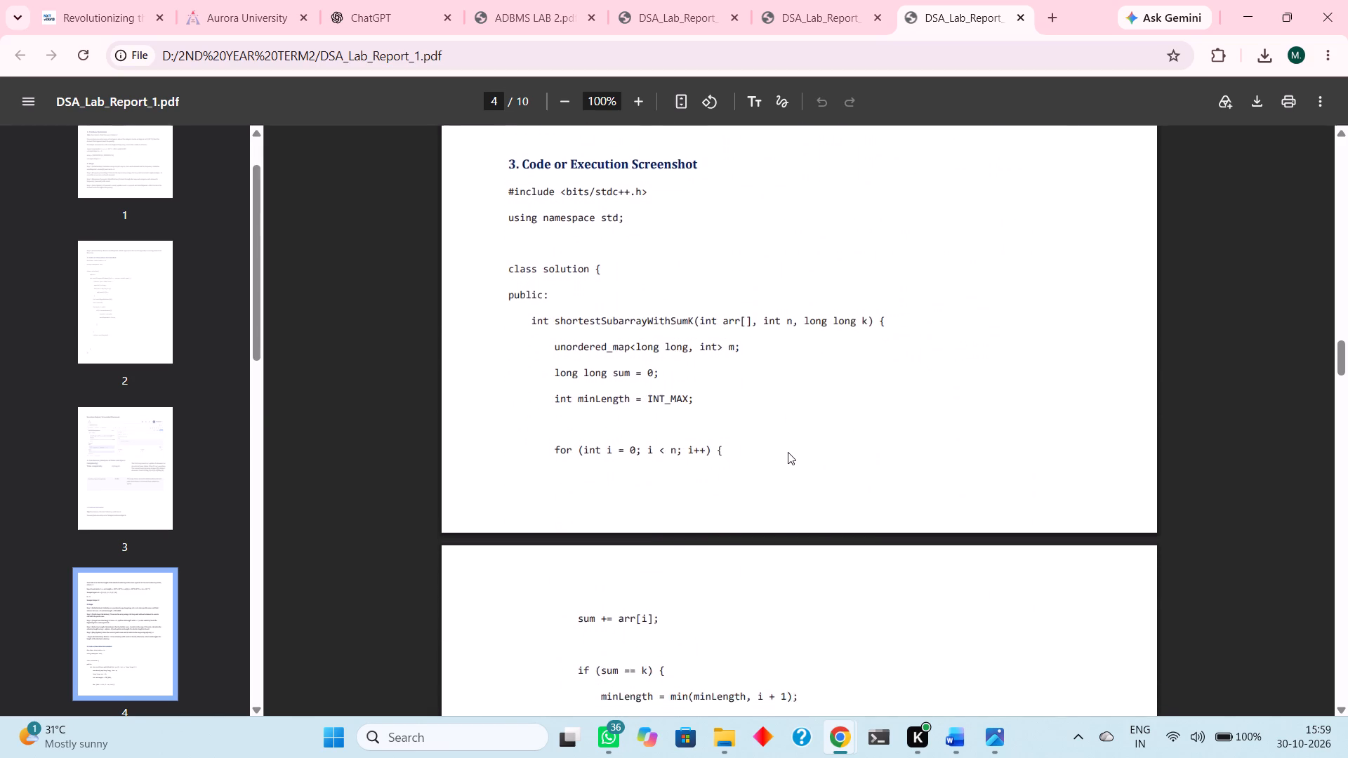
{"action": "scroll", "coordinate": [788, 452], "scroll_direction": "down", "scroll_amount": 7}
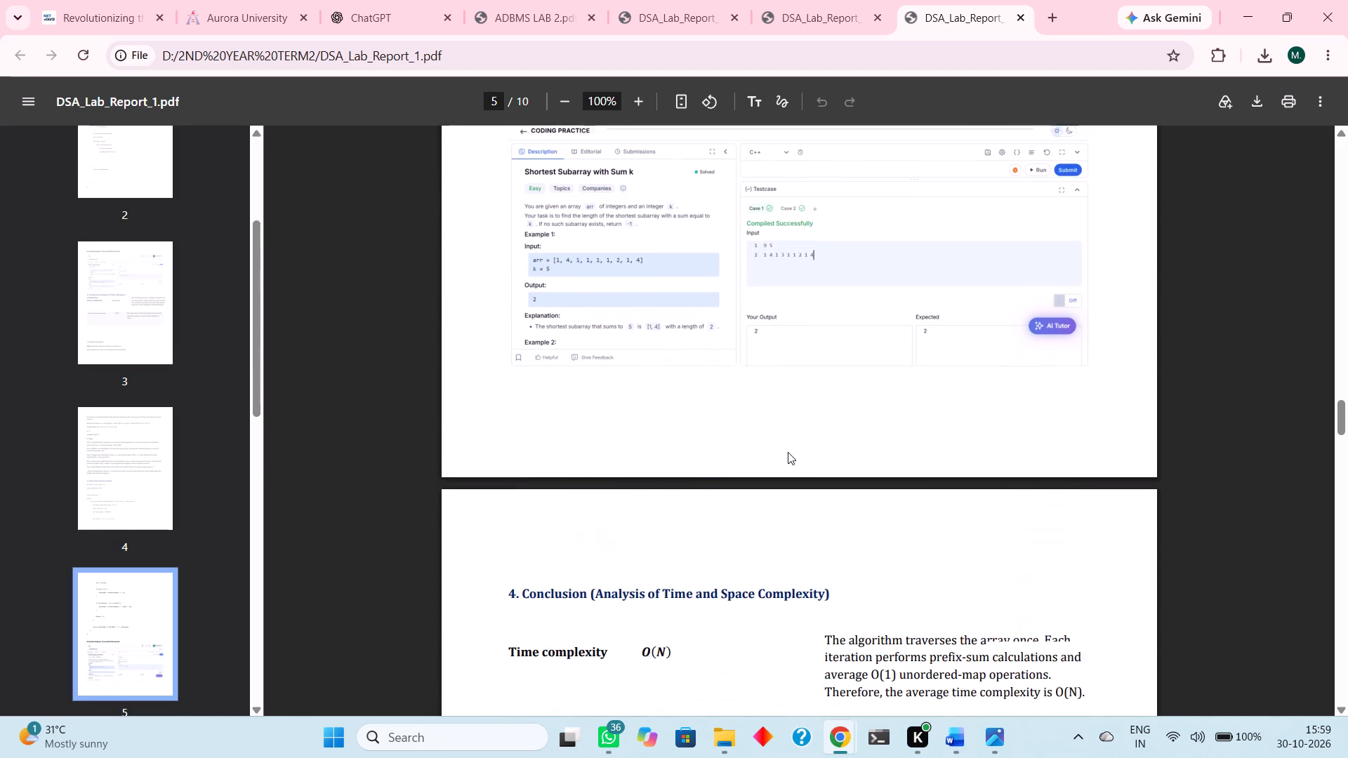
{"action": "scroll", "coordinate": [788, 452], "scroll_direction": "down", "scroll_amount": 1}
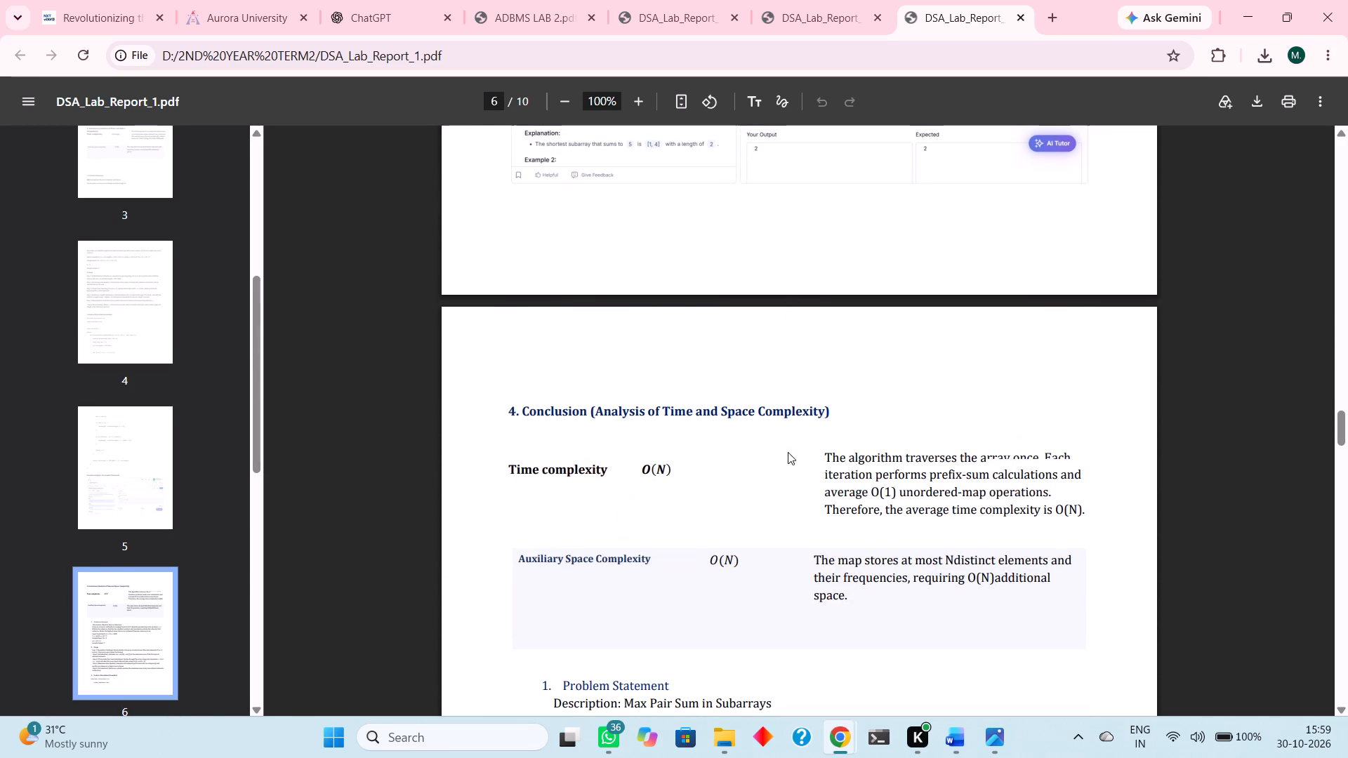
{"action": "scroll", "coordinate": [788, 452], "scroll_direction": "down", "scroll_amount": 2}
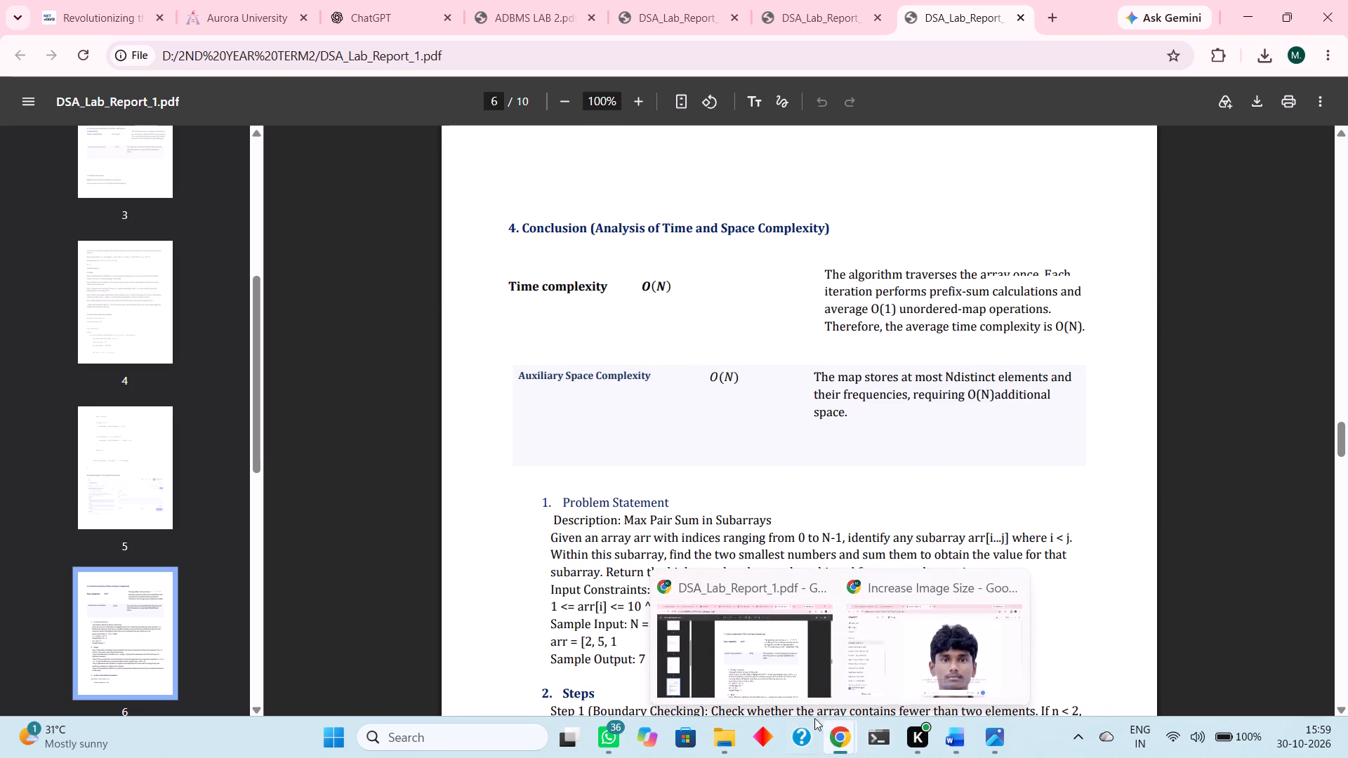
Close the separate Increase Image Size browser window and return to the report PDF.
{"action": "left_click", "coordinate": [1012, 585]}
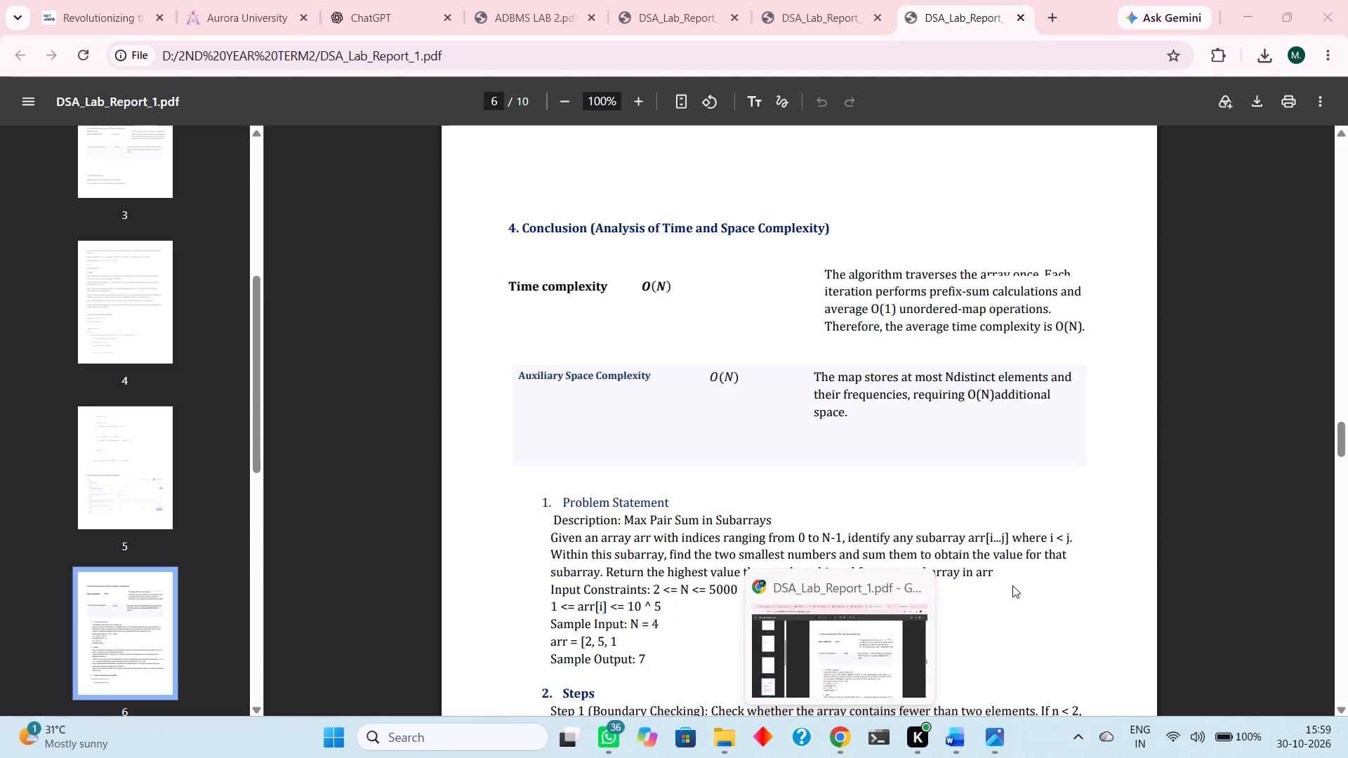
{"action": "left_click", "coordinate": [975, 642]}
Examine the rest of the PDF through the last conclusion, and recheck the letterhead and student details on page 1.
{"action": "scroll", "coordinate": [975, 642], "scroll_direction": "down", "scroll_amount": 4}
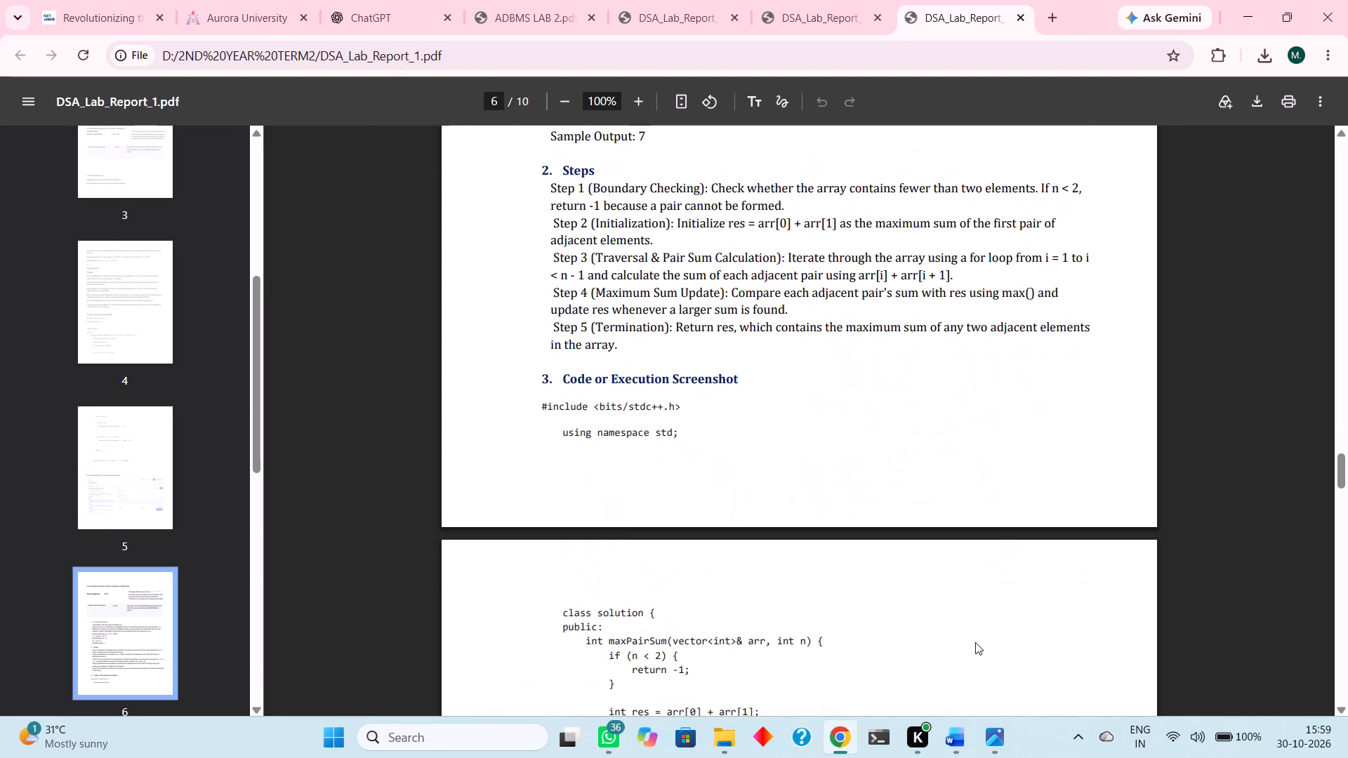
{"action": "scroll", "coordinate": [975, 642], "scroll_direction": "down", "scroll_amount": 2}
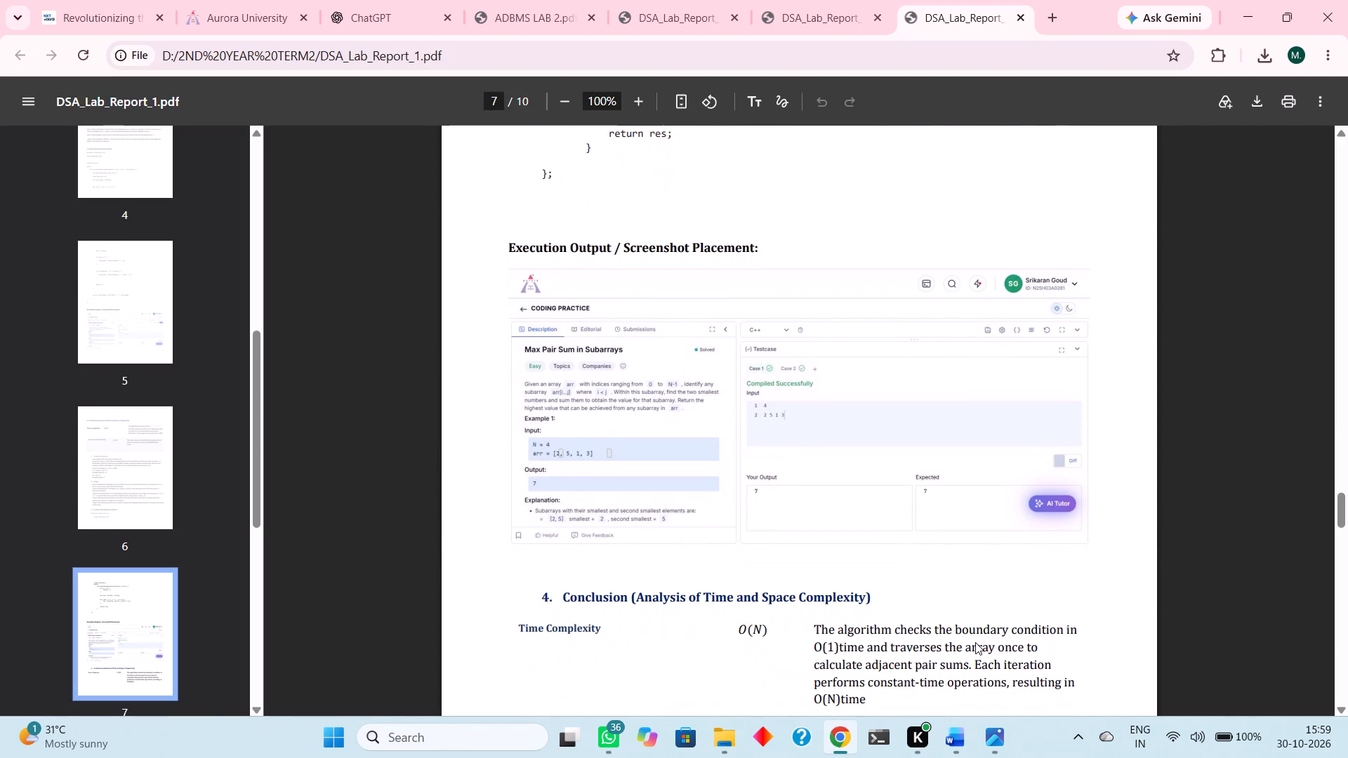
{"action": "scroll", "coordinate": [975, 642], "scroll_direction": "down", "scroll_amount": 3}
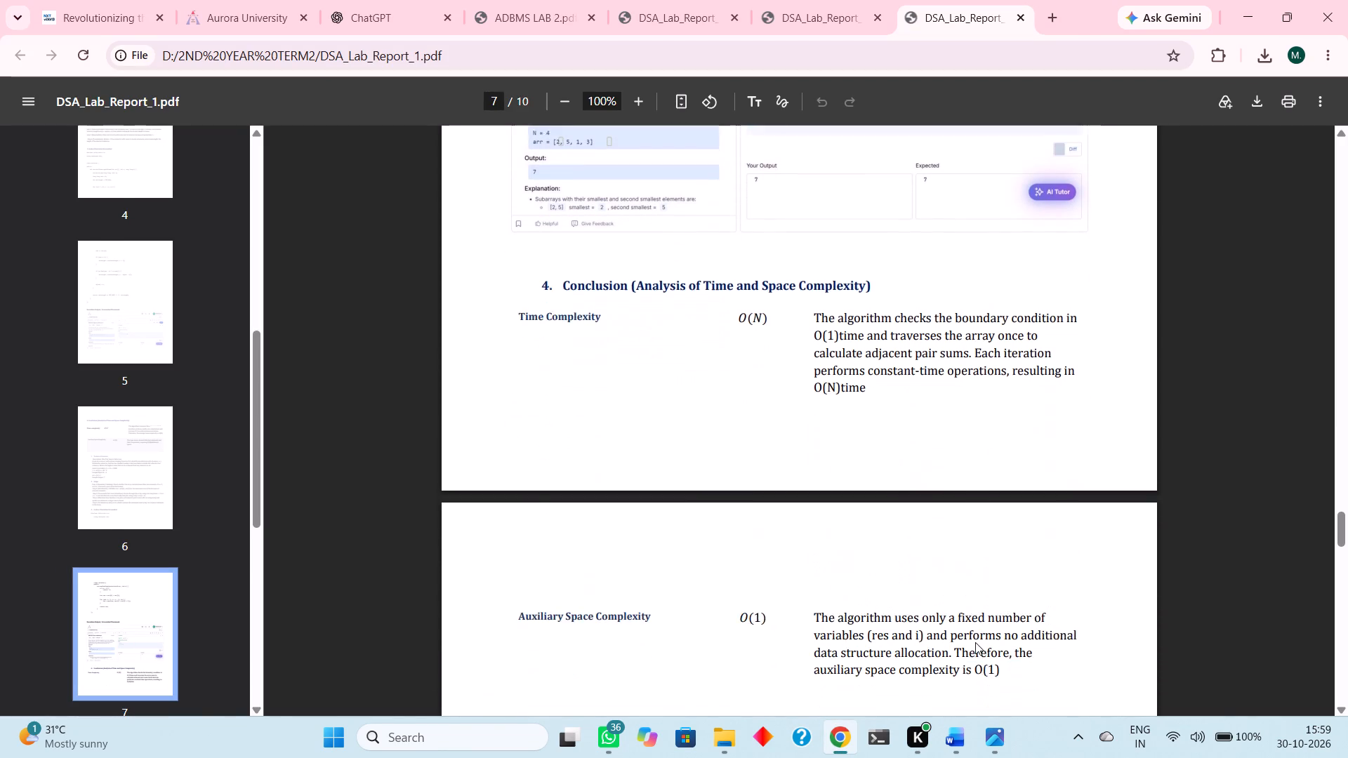
{"action": "scroll", "coordinate": [975, 642], "scroll_direction": "down", "scroll_amount": 3}
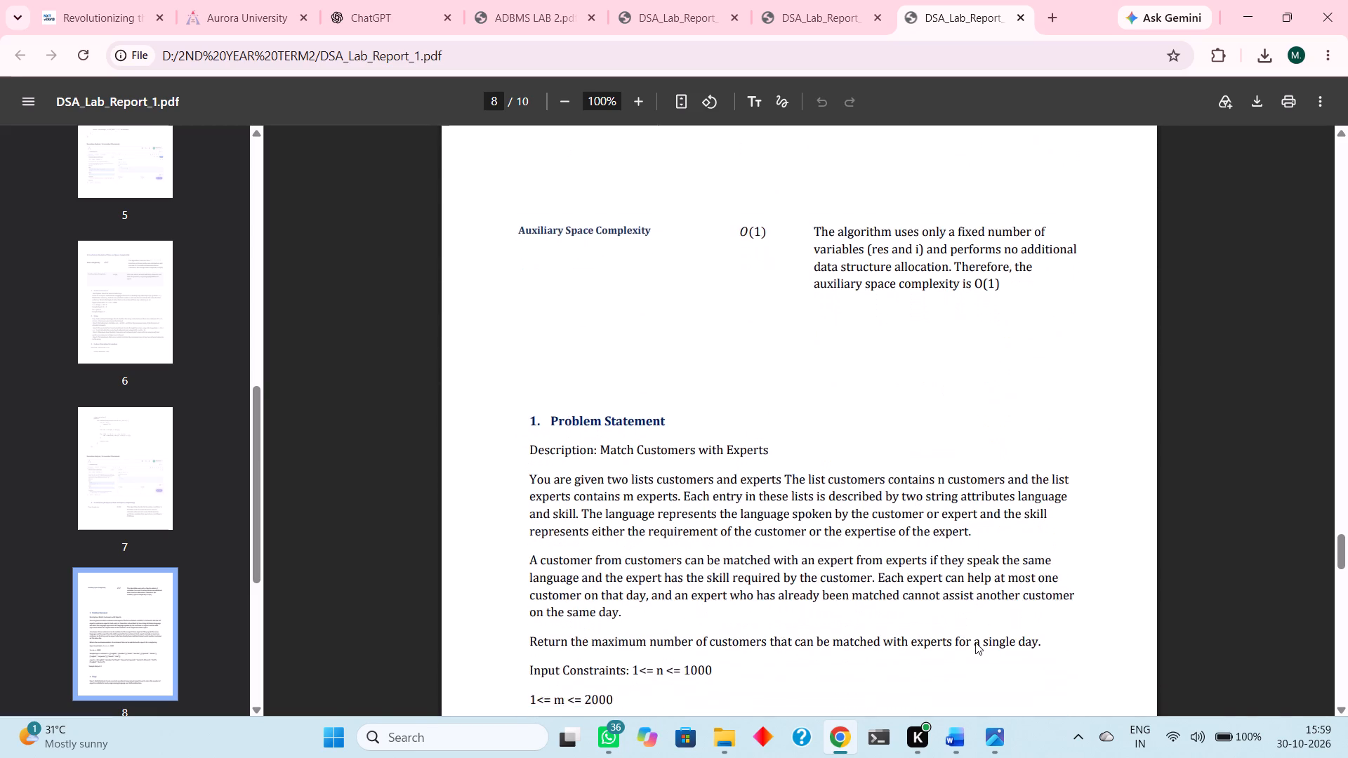
{"action": "scroll", "coordinate": [975, 642], "scroll_direction": "down", "scroll_amount": 7}
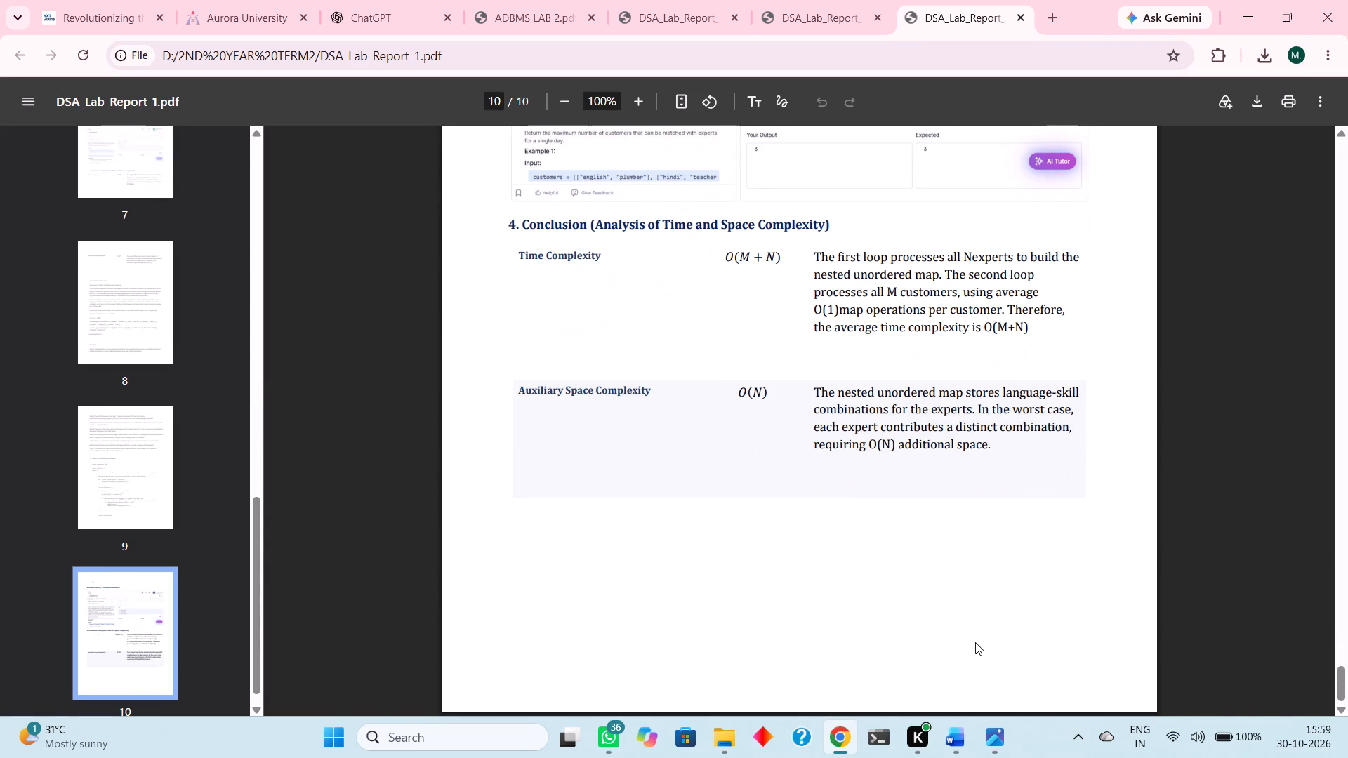
{"action": "scroll", "coordinate": [975, 642], "scroll_direction": "up", "scroll_amount": 18}
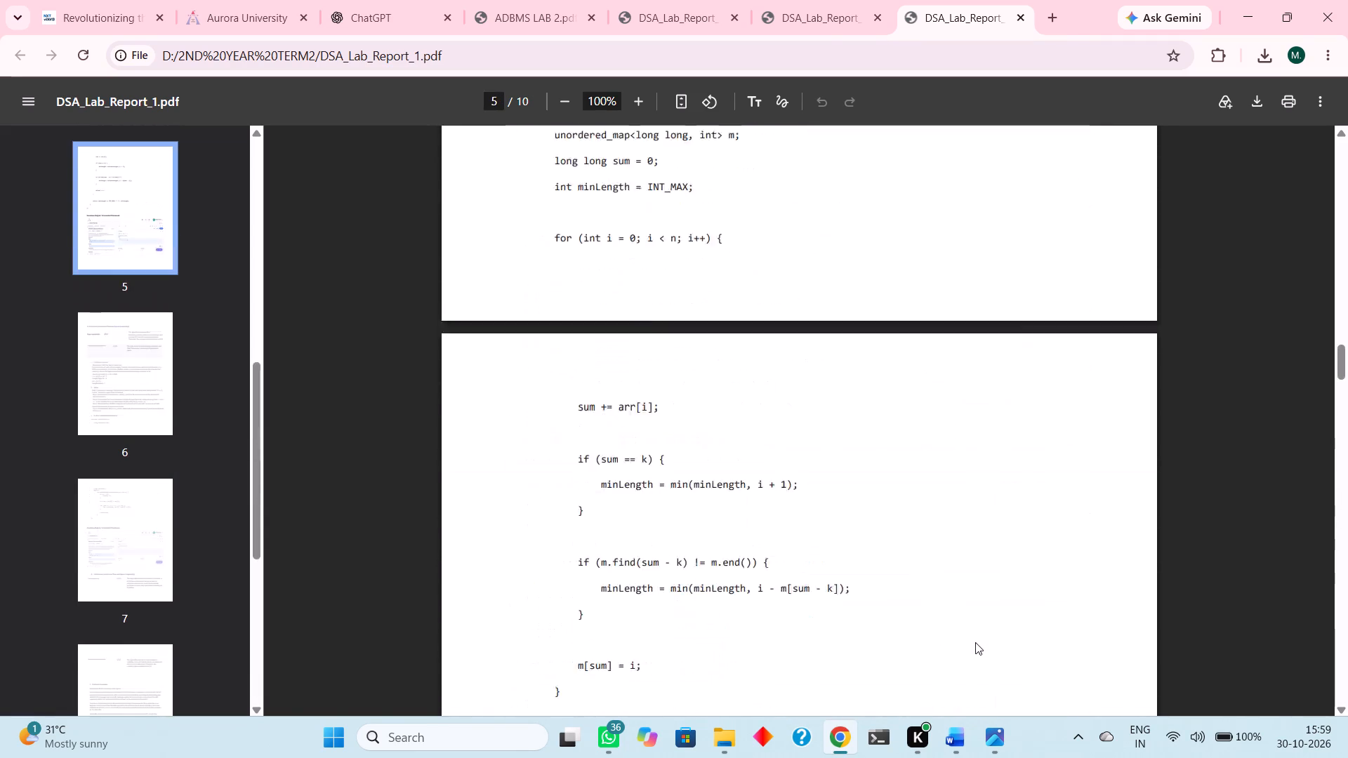
{"action": "scroll", "coordinate": [975, 642], "scroll_direction": "up", "scroll_amount": 12}
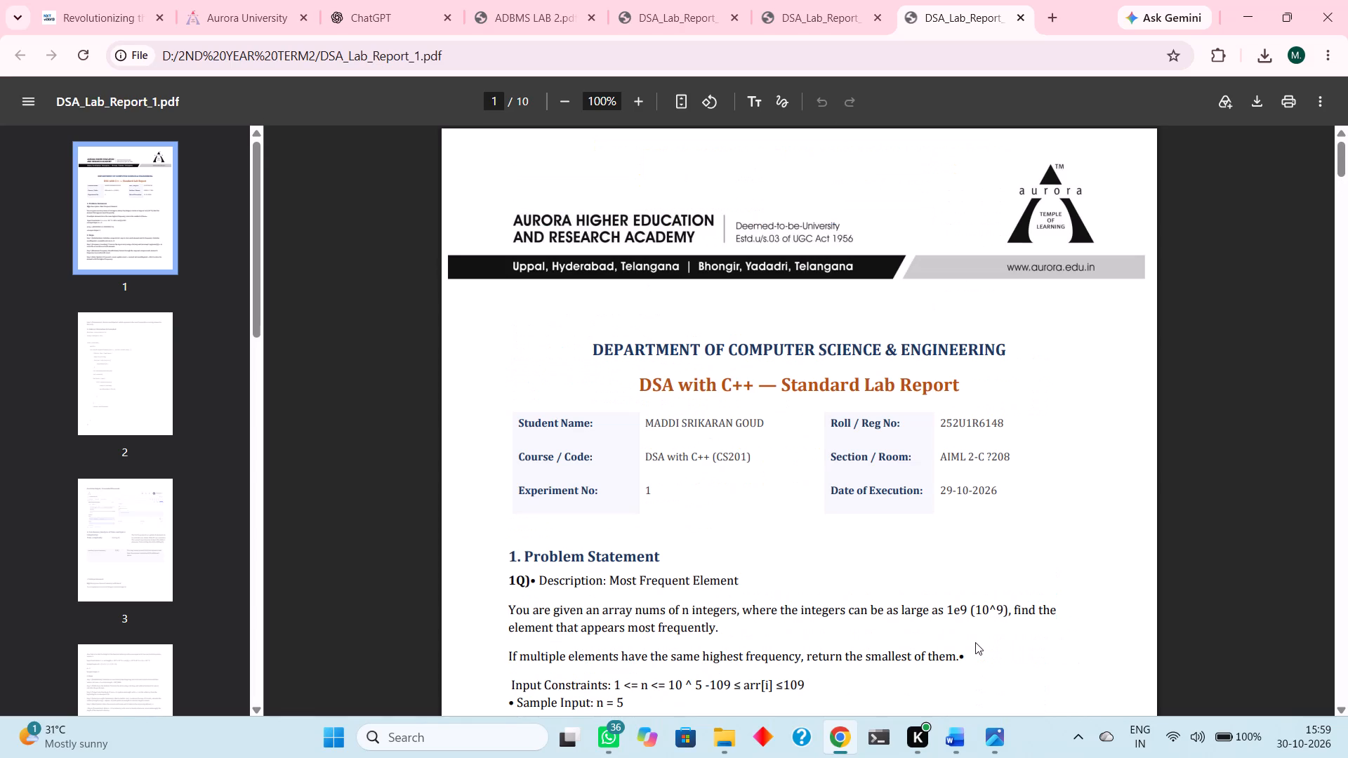
{"action": "scroll", "coordinate": [975, 642], "scroll_direction": "down", "scroll_amount": 1}
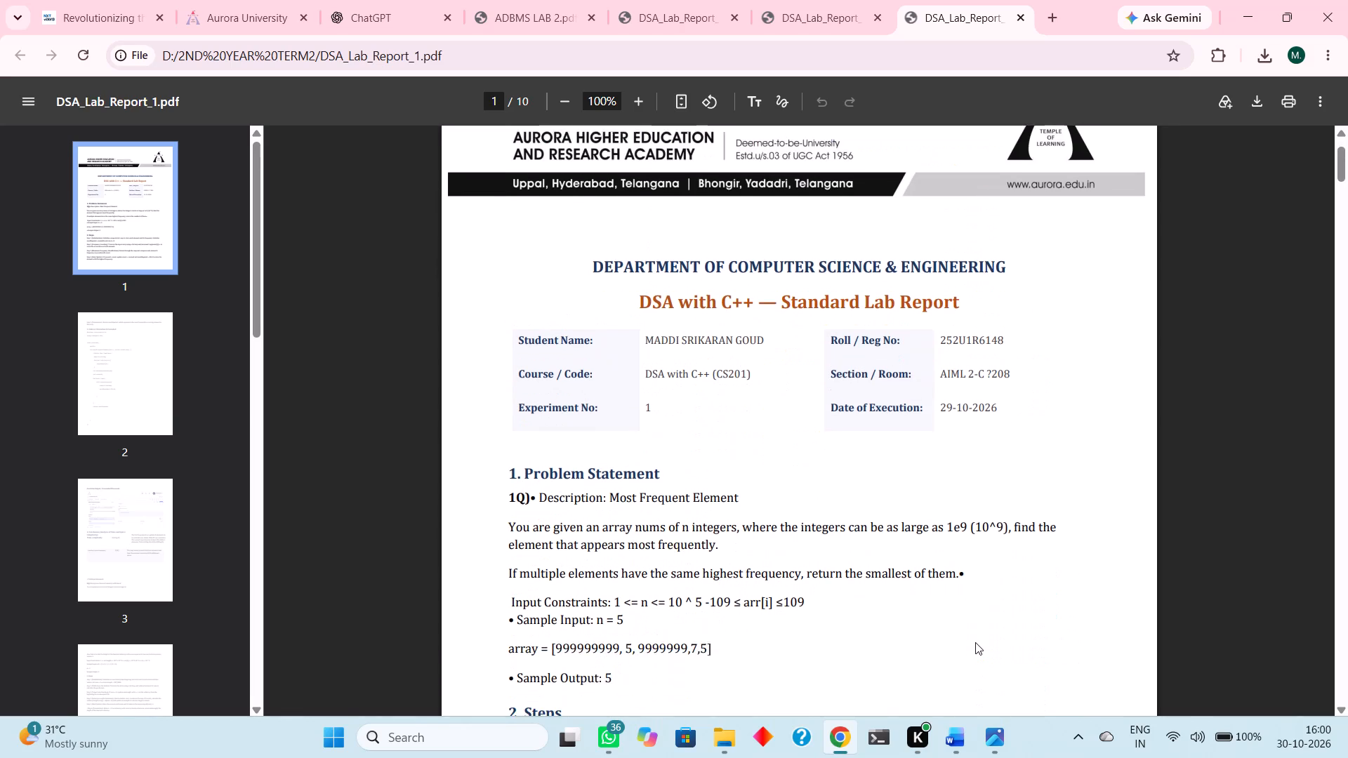
{"action": "scroll", "coordinate": [975, 642], "scroll_direction": "down", "scroll_amount": 1}
{"action": "scroll", "coordinate": [975, 642], "scroll_direction": "up", "scroll_amount": 3}
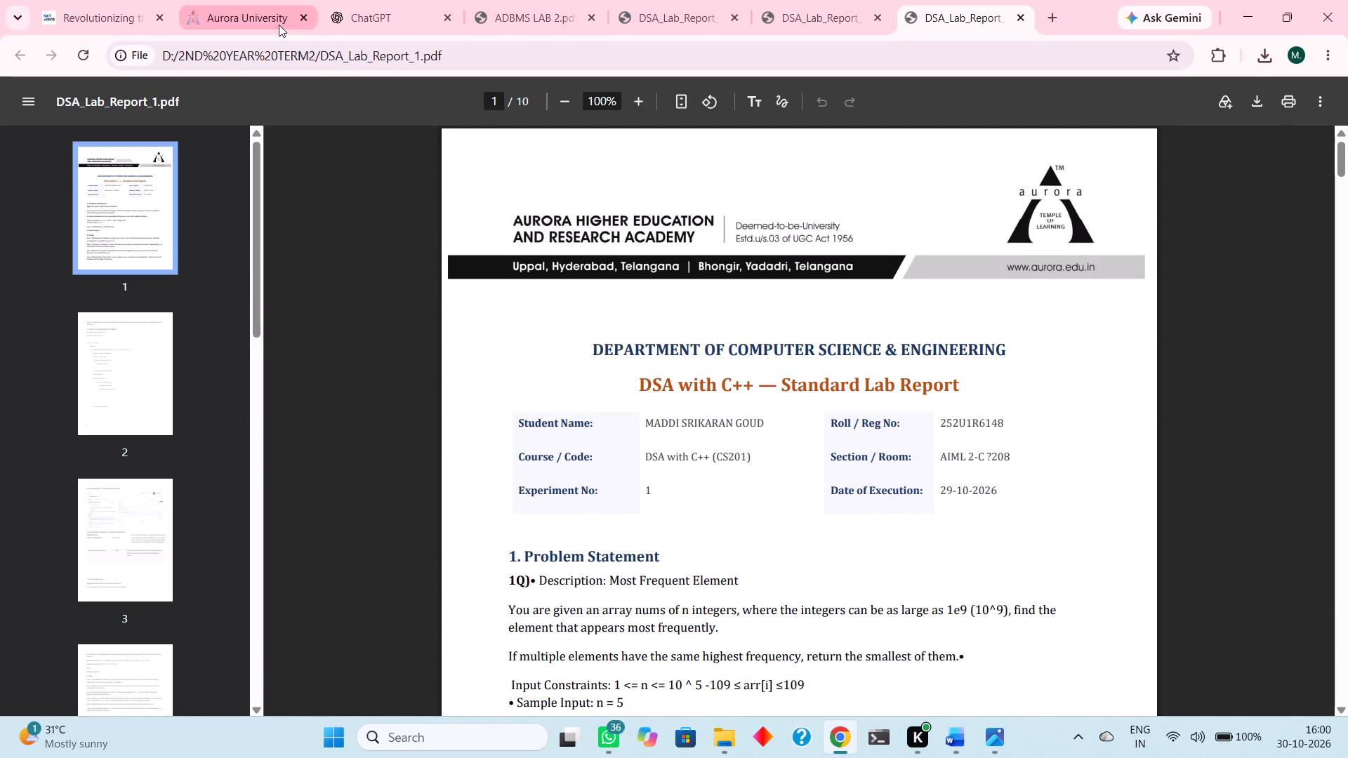
Return to the Aurora University portal and open the Advanced Data Structures assessment list from the dashboard's Assessments area.
{"action": "left_click", "coordinate": [279, 25]}
{"action": "scroll", "coordinate": [863, 302], "scroll_direction": "up", "scroll_amount": 7}
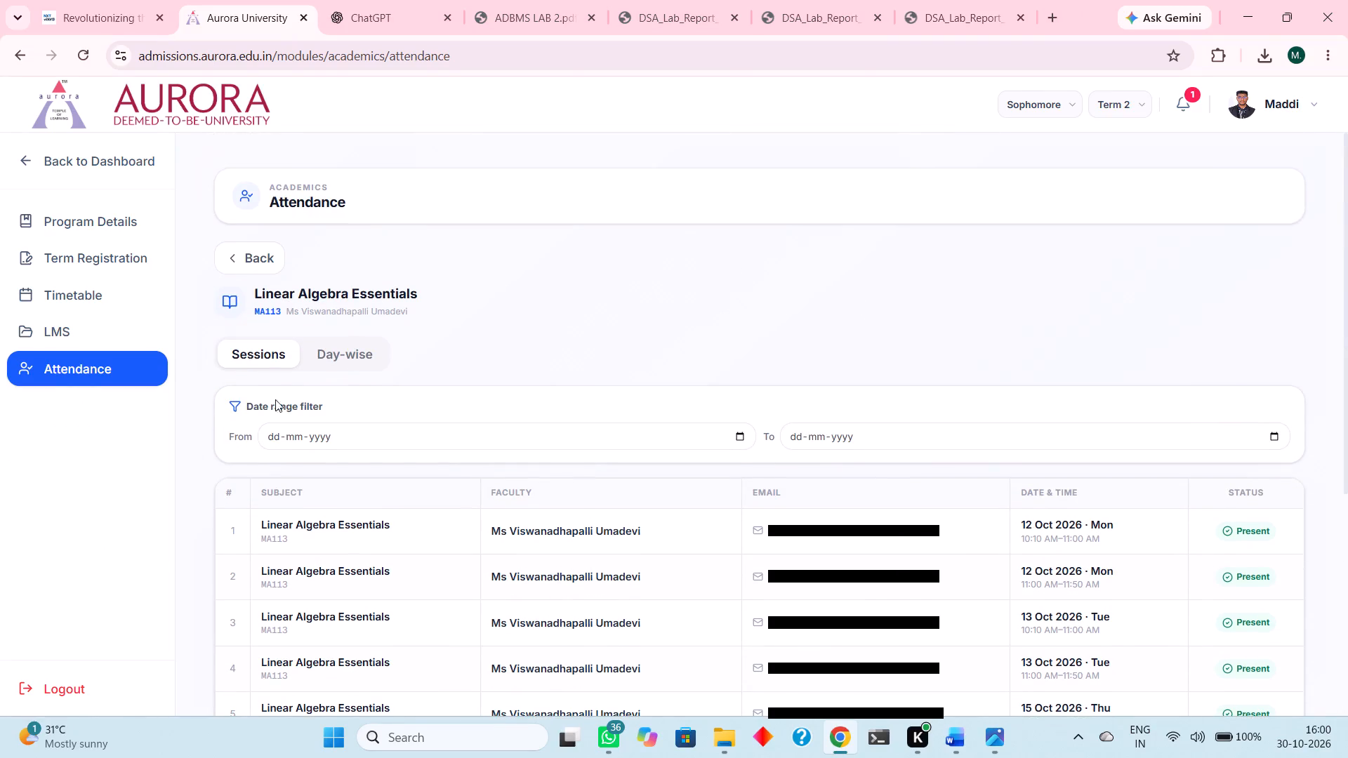
{"action": "scroll", "coordinate": [634, 387], "scroll_direction": "down", "scroll_amount": 1}
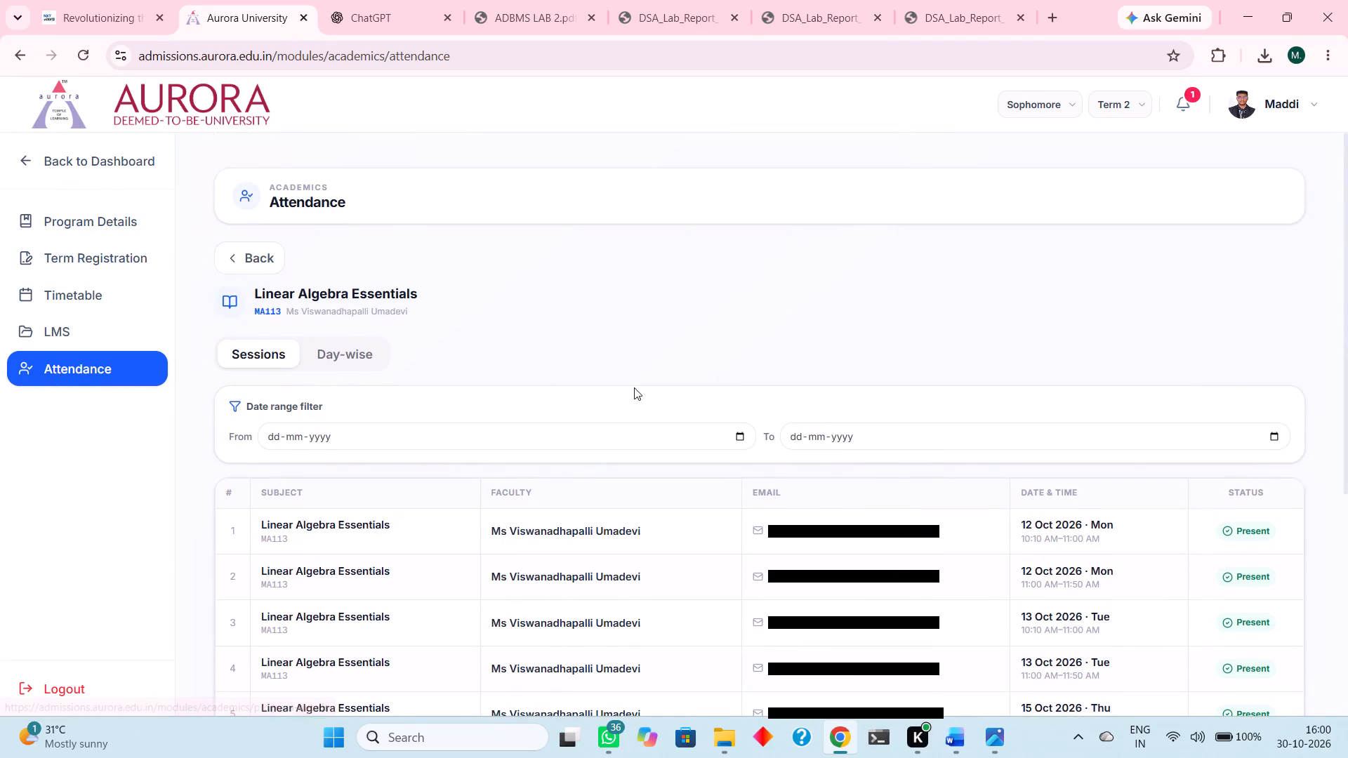
{"action": "scroll", "coordinate": [634, 387], "scroll_direction": "down", "scroll_amount": 2}
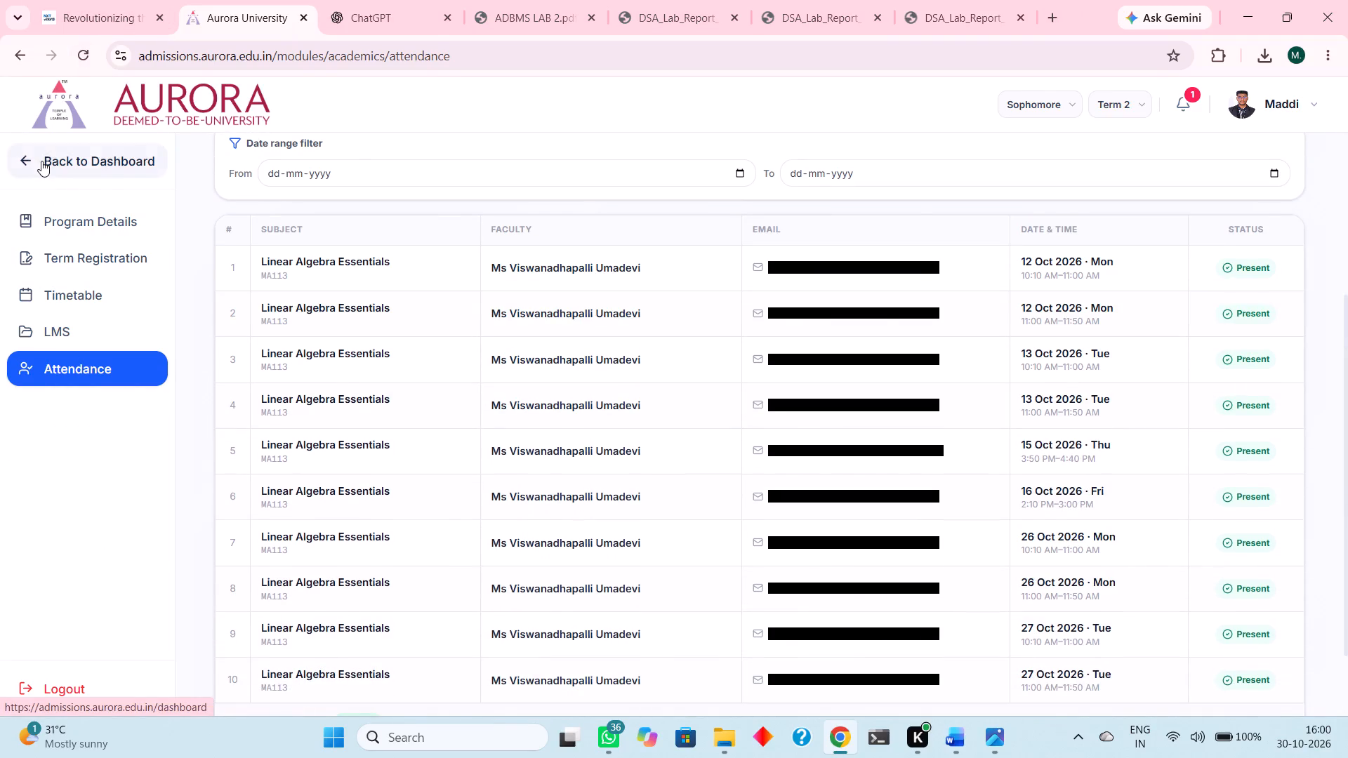
{"action": "left_click", "coordinate": [41, 161]}
{"action": "left_click", "coordinate": [284, 429]}
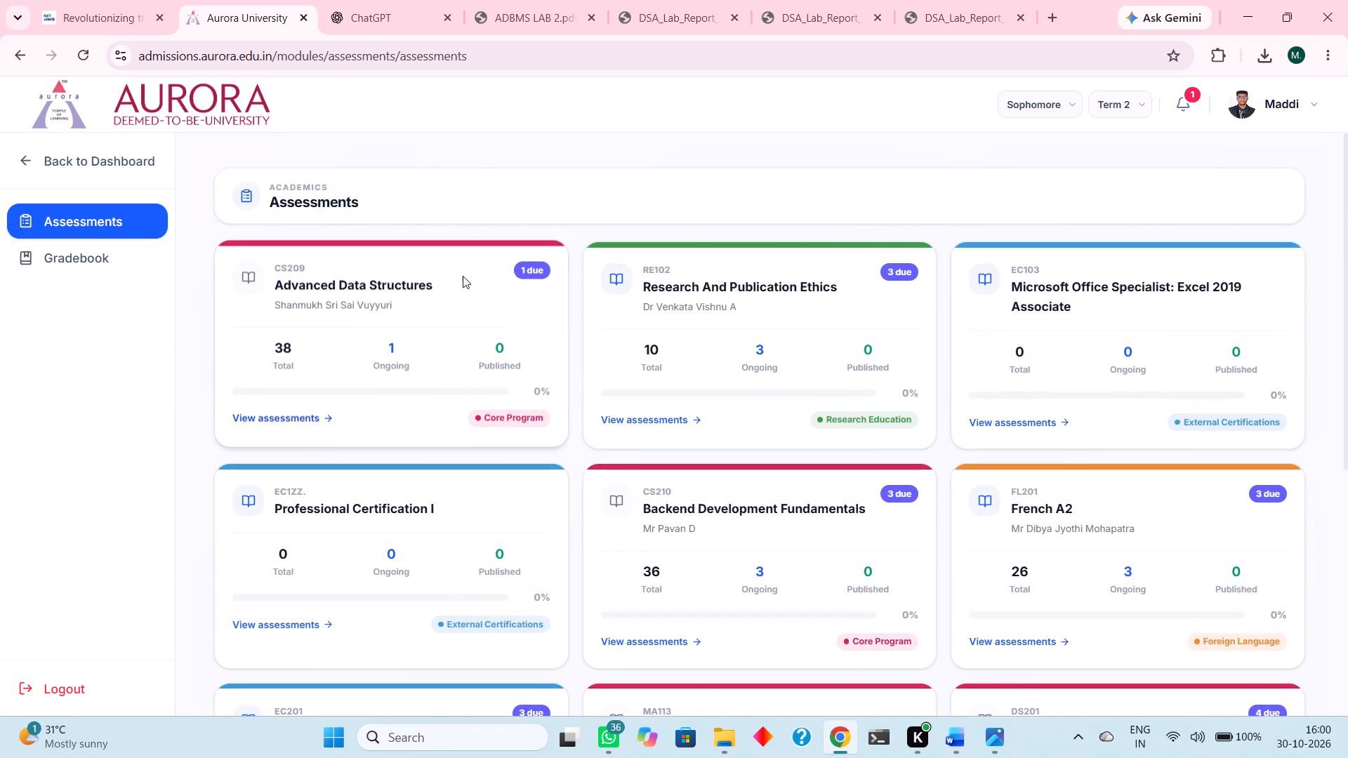
{"action": "scroll", "coordinate": [456, 339], "scroll_direction": "down", "scroll_amount": 3}
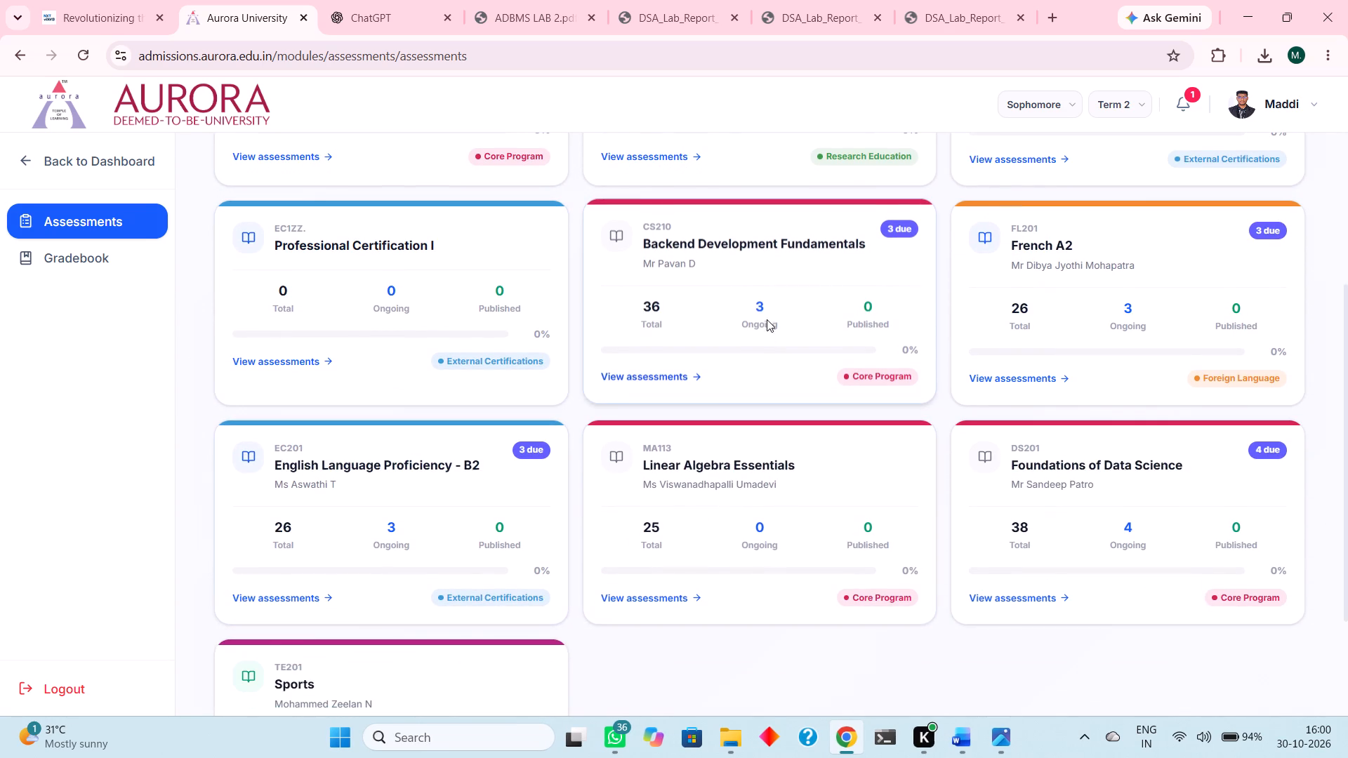
{"action": "scroll", "coordinate": [767, 314], "scroll_direction": "up", "scroll_amount": 6}
{"action": "scroll", "coordinate": [578, 340], "scroll_direction": "up", "scroll_amount": 2}
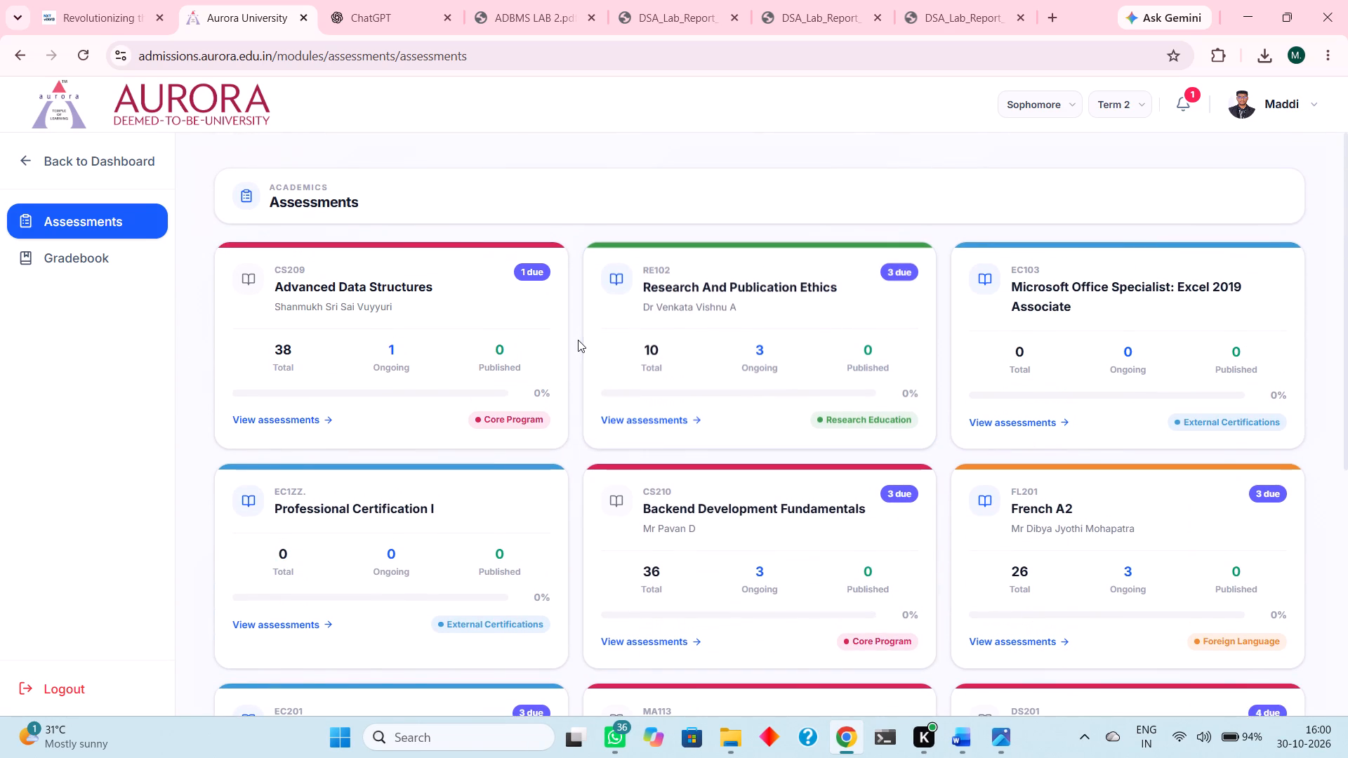
{"action": "left_click", "coordinate": [449, 352]}
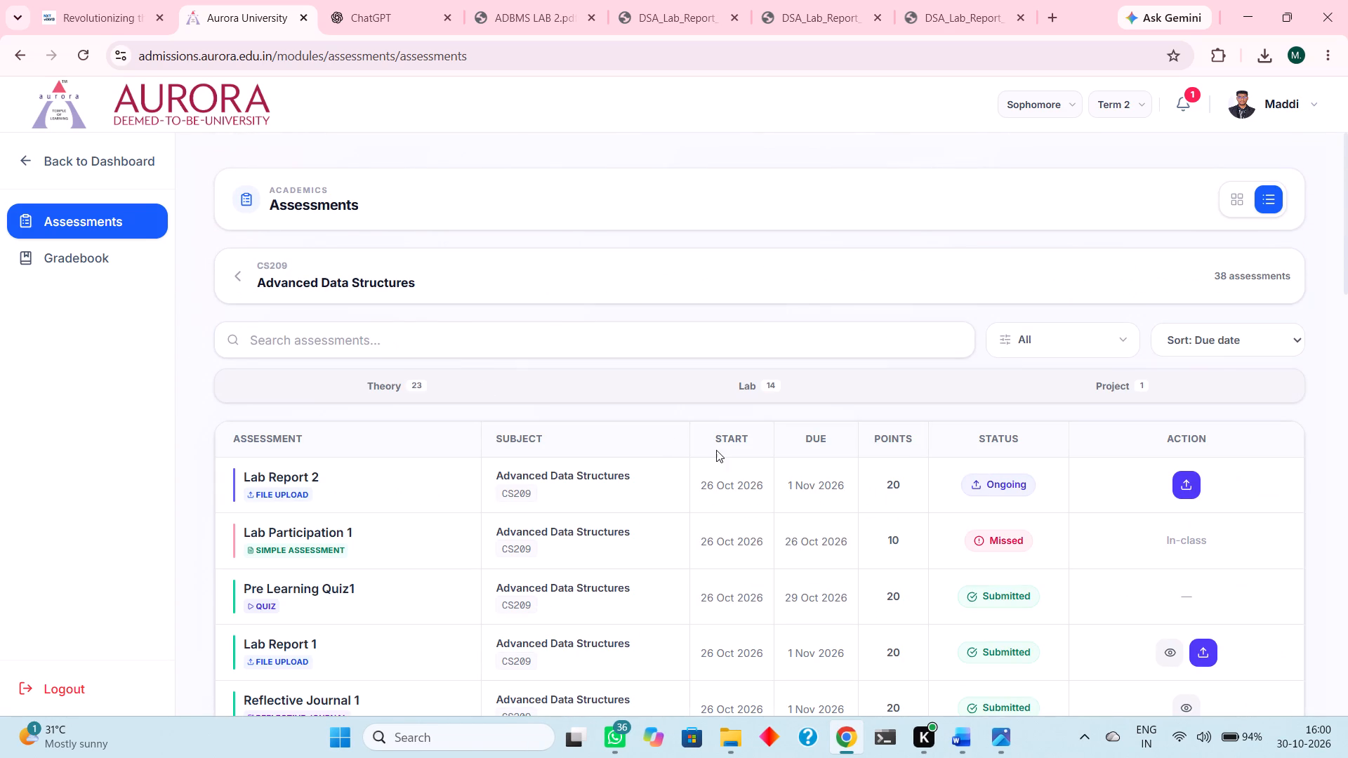
Upload the report PDF from the 2ND YEAR TERM2 folder as a new submission for Lab Report 1.
{"action": "scroll", "coordinate": [845, 541], "scroll_direction": "down", "scroll_amount": 1}
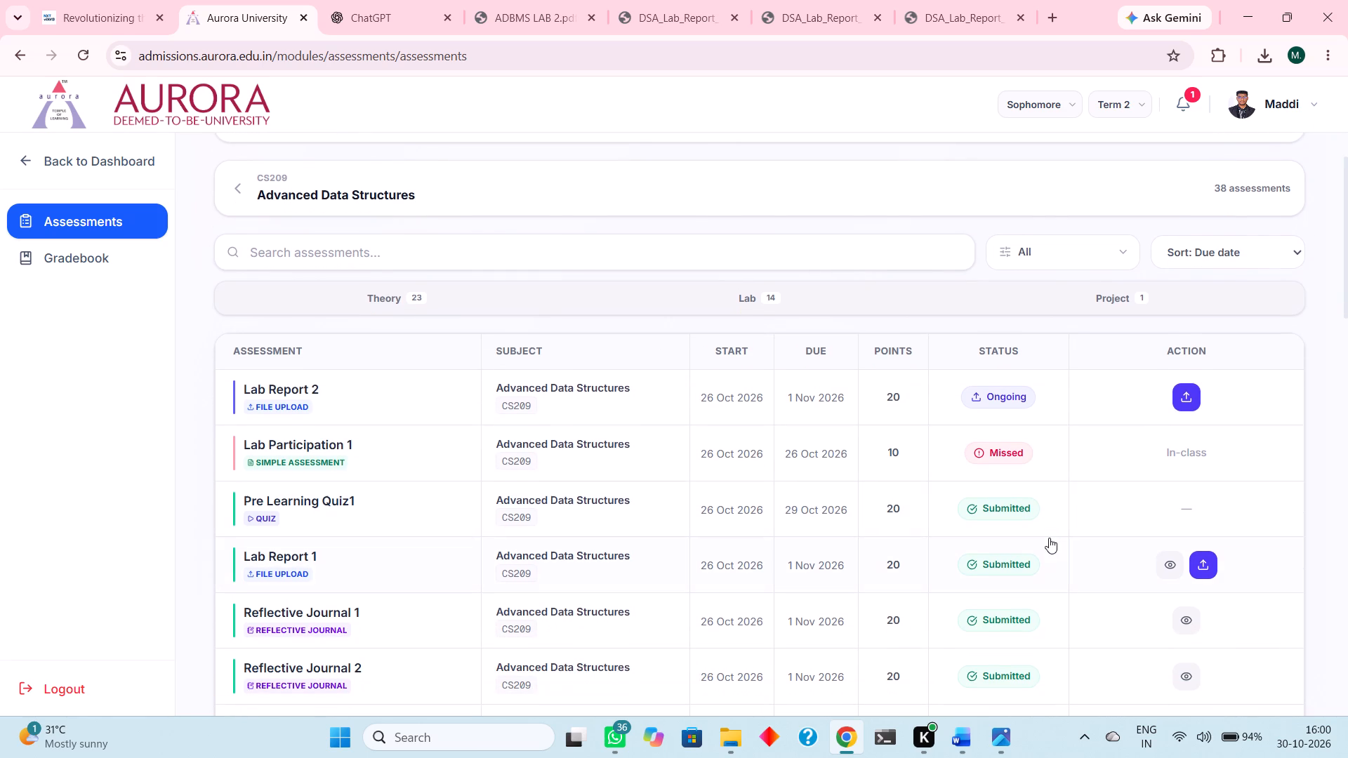
{"action": "scroll", "coordinate": [1085, 536], "scroll_direction": "down", "scroll_amount": 1}
{"action": "left_click", "coordinate": [1196, 474]}
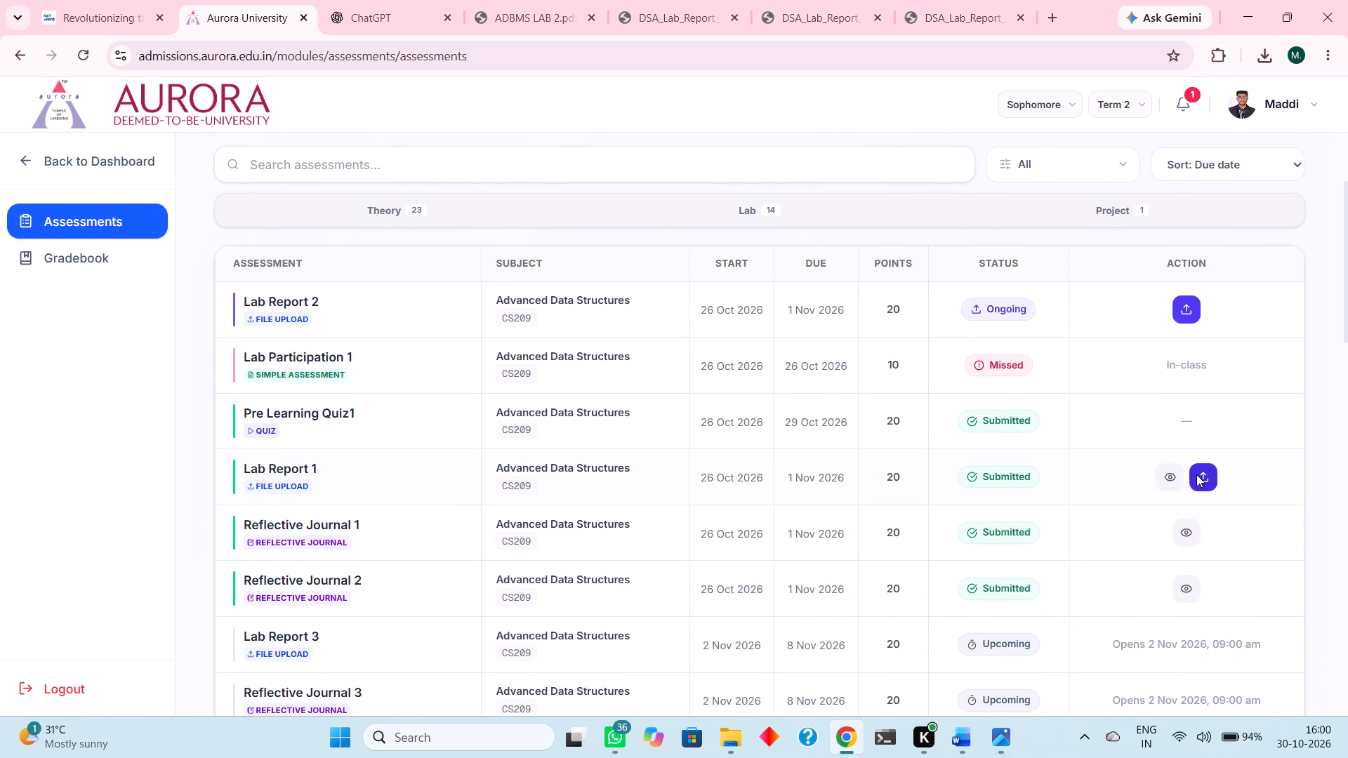
{"action": "scroll", "coordinate": [223, 202], "scroll_direction": "down", "scroll_amount": 1}
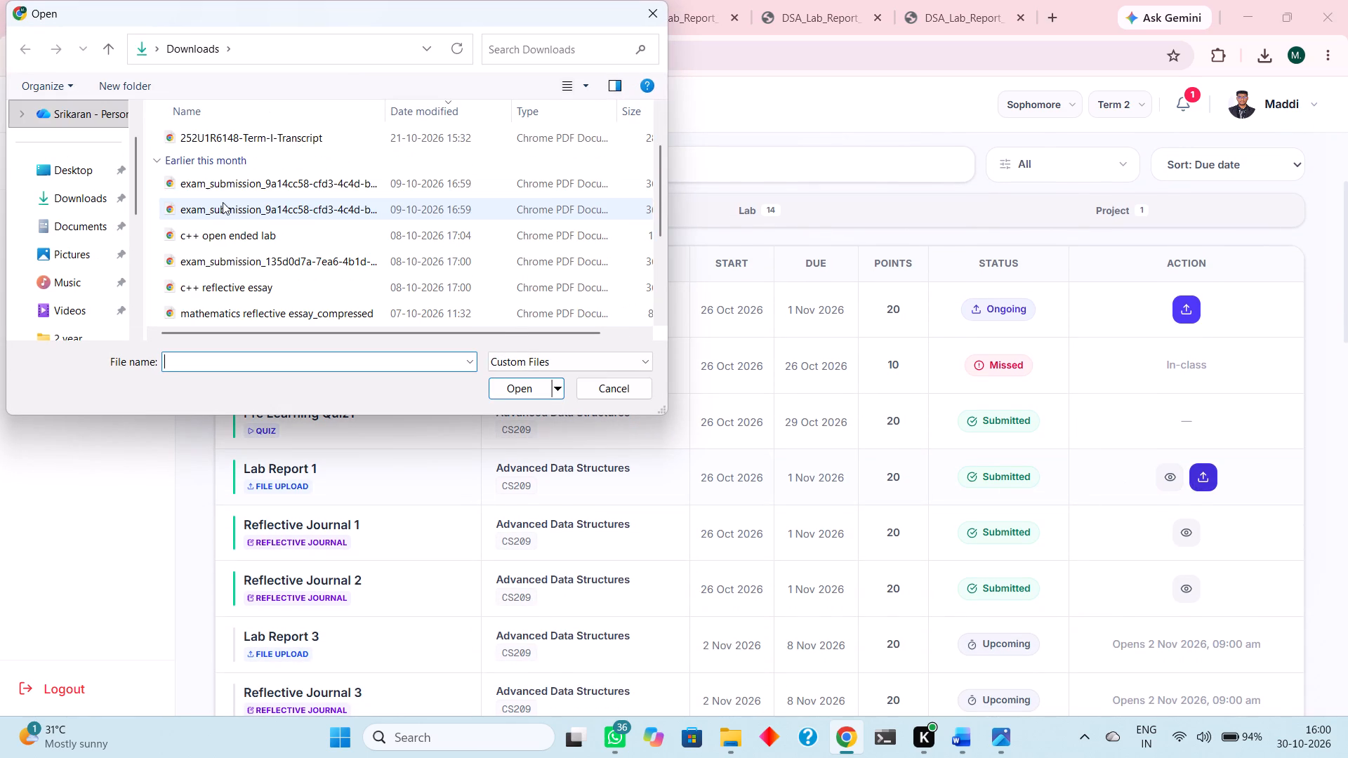
{"action": "scroll", "coordinate": [223, 202], "scroll_direction": "up", "scroll_amount": 1}
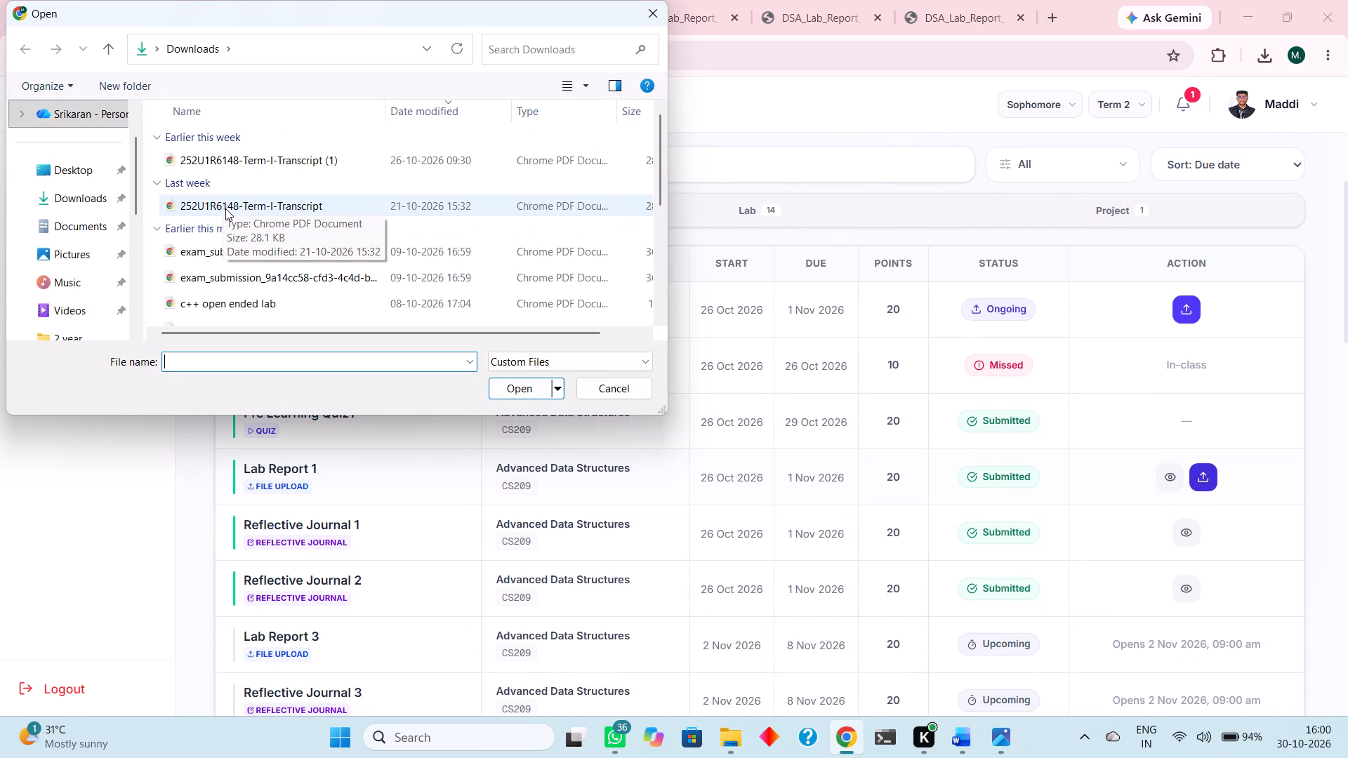
{"action": "scroll", "coordinate": [225, 209], "scroll_direction": "down", "scroll_amount": 1}
{"action": "scroll", "coordinate": [225, 212], "scroll_direction": "up", "scroll_amount": 2}
{"action": "scroll", "coordinate": [98, 256], "scroll_direction": "down", "scroll_amount": 2}
{"action": "left_click", "coordinate": [97, 258]}
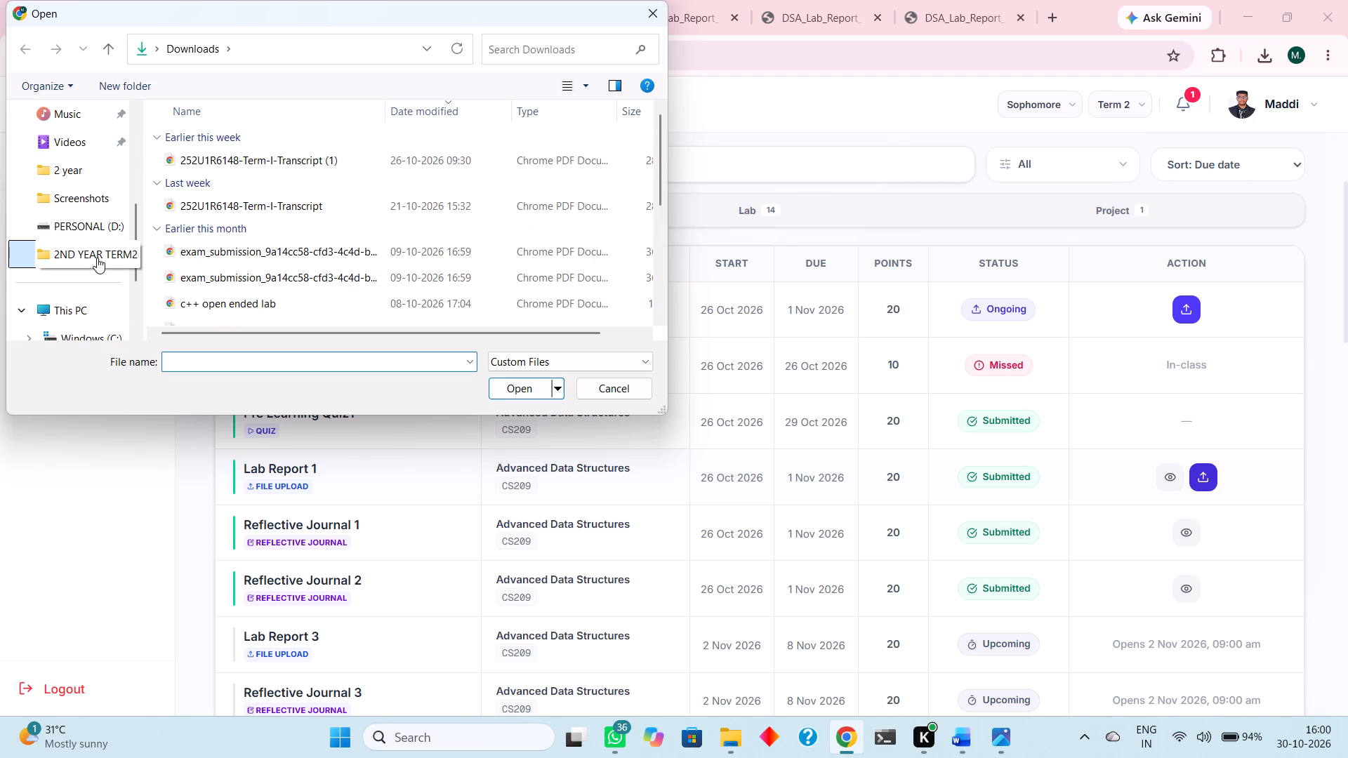
{"action": "double_click", "coordinate": [248, 167]}
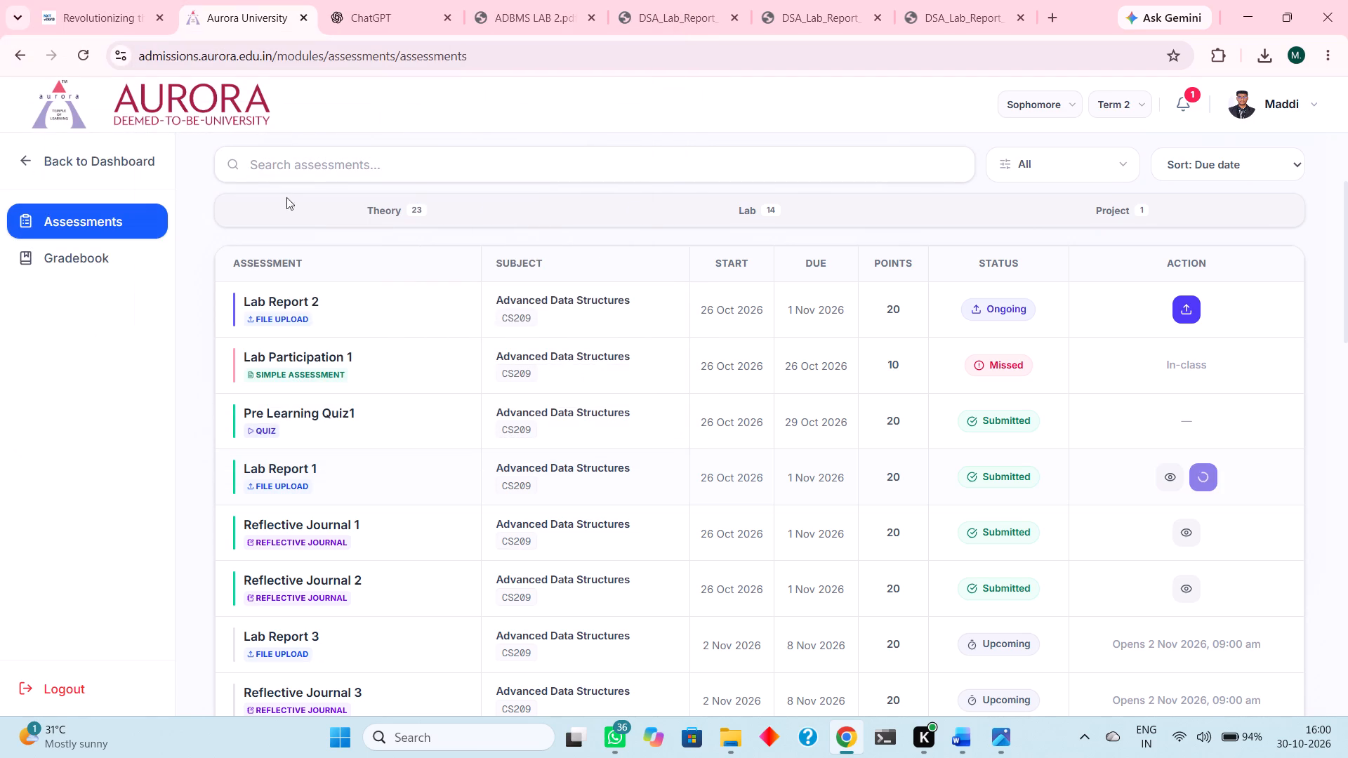
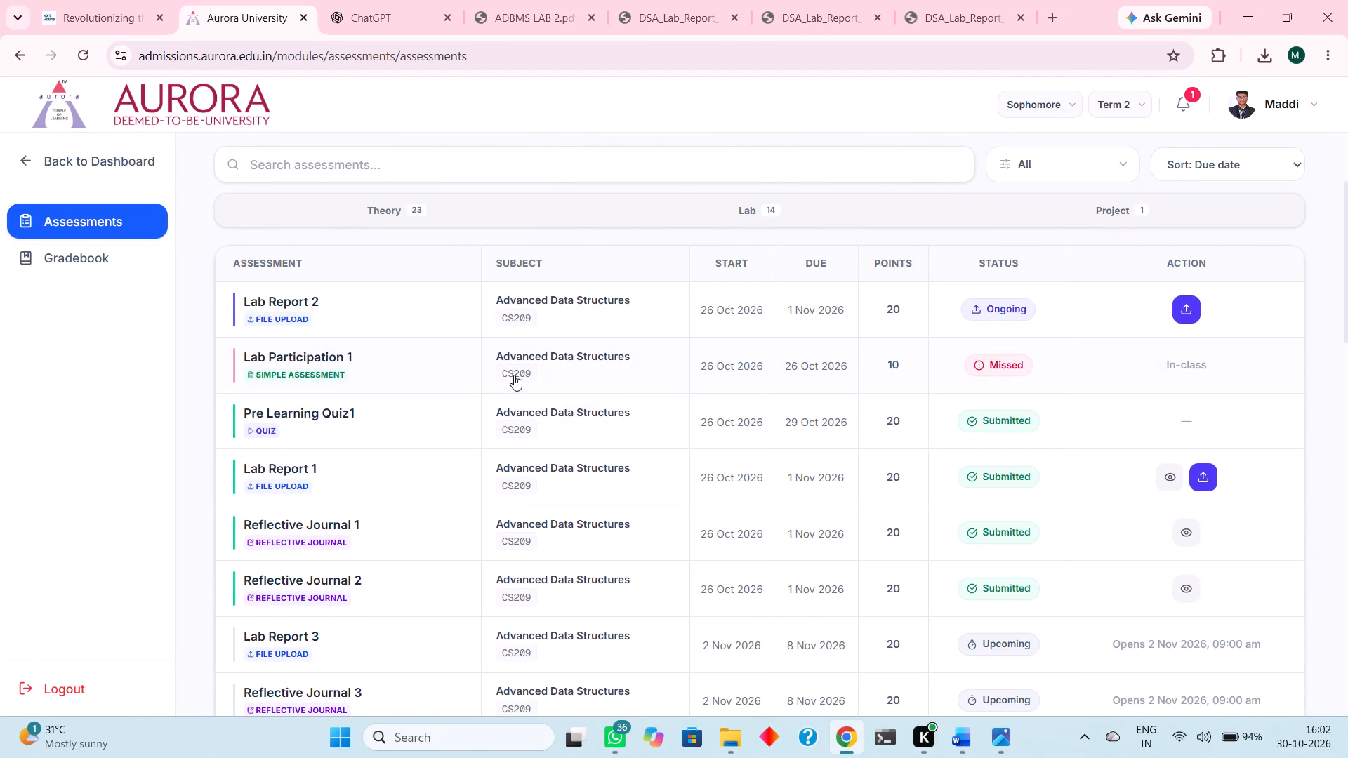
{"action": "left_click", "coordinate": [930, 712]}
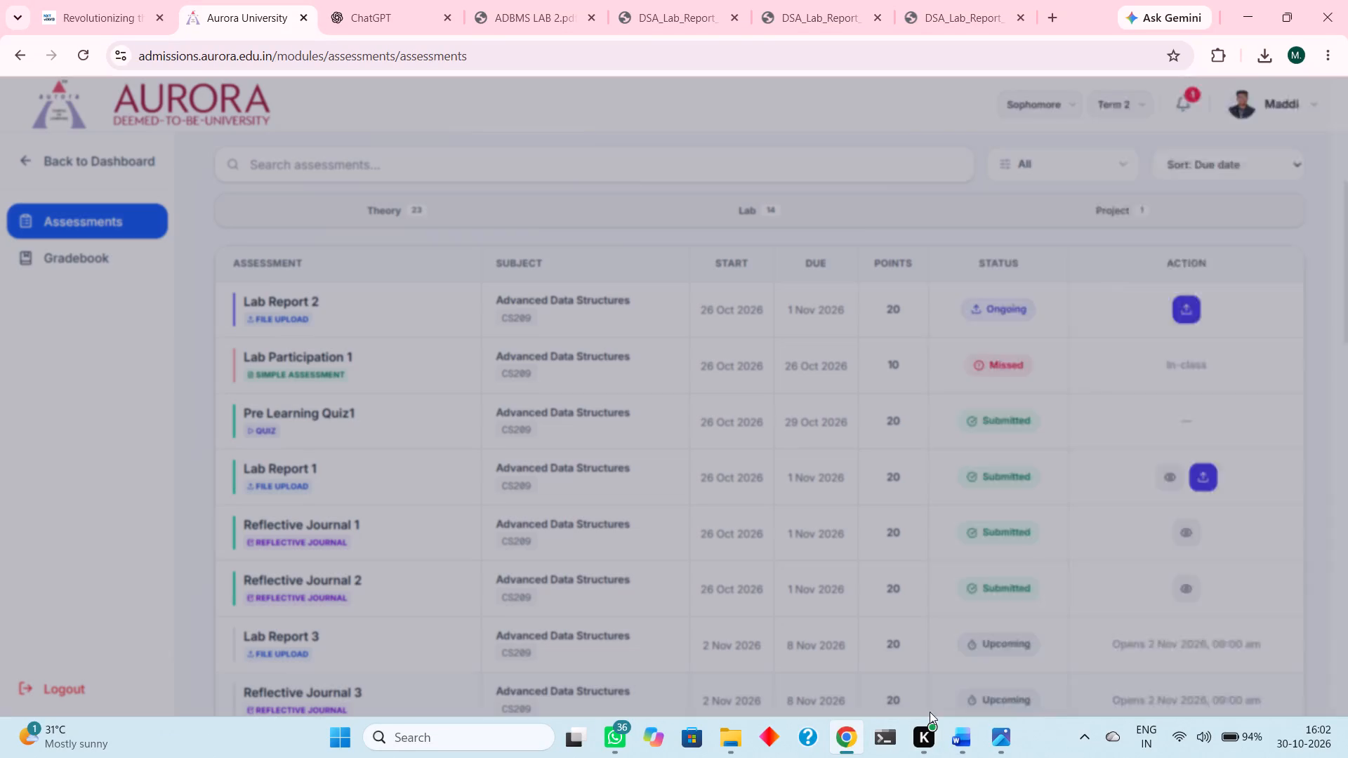
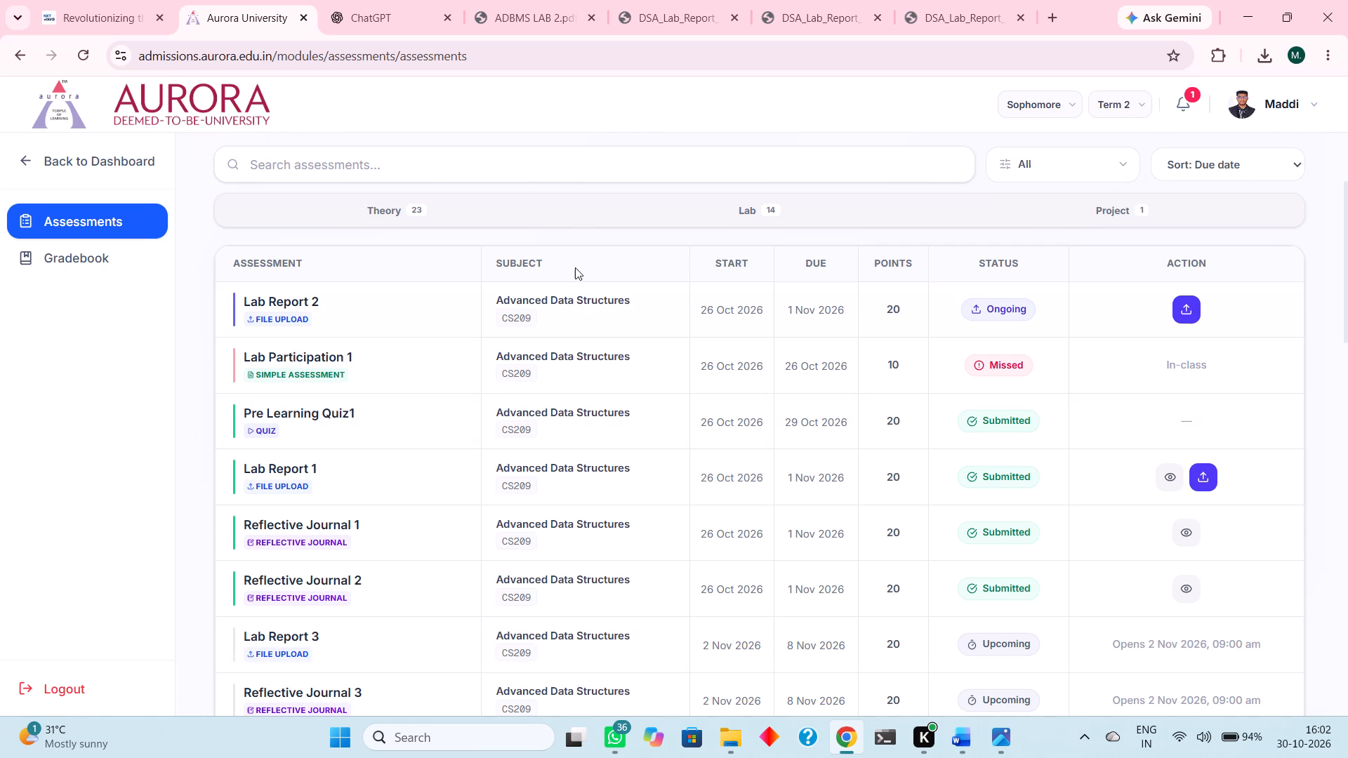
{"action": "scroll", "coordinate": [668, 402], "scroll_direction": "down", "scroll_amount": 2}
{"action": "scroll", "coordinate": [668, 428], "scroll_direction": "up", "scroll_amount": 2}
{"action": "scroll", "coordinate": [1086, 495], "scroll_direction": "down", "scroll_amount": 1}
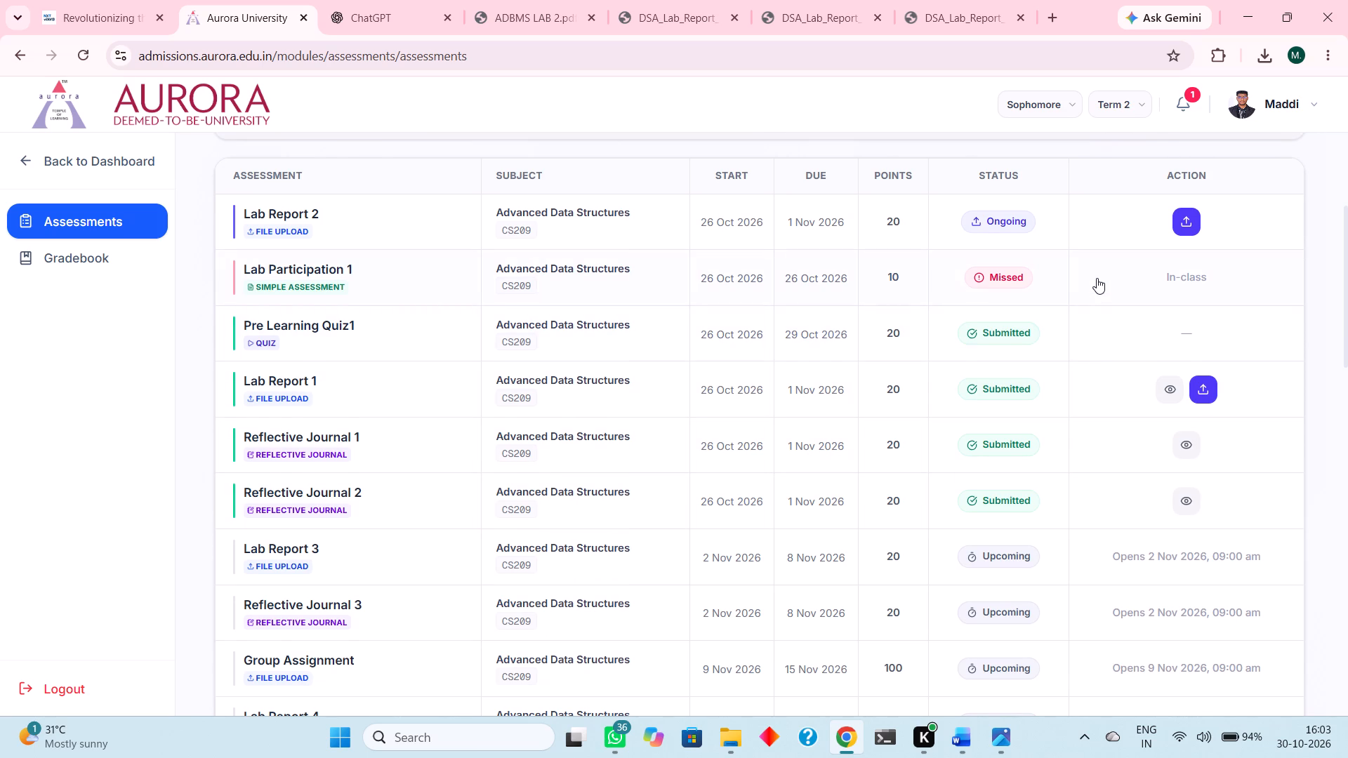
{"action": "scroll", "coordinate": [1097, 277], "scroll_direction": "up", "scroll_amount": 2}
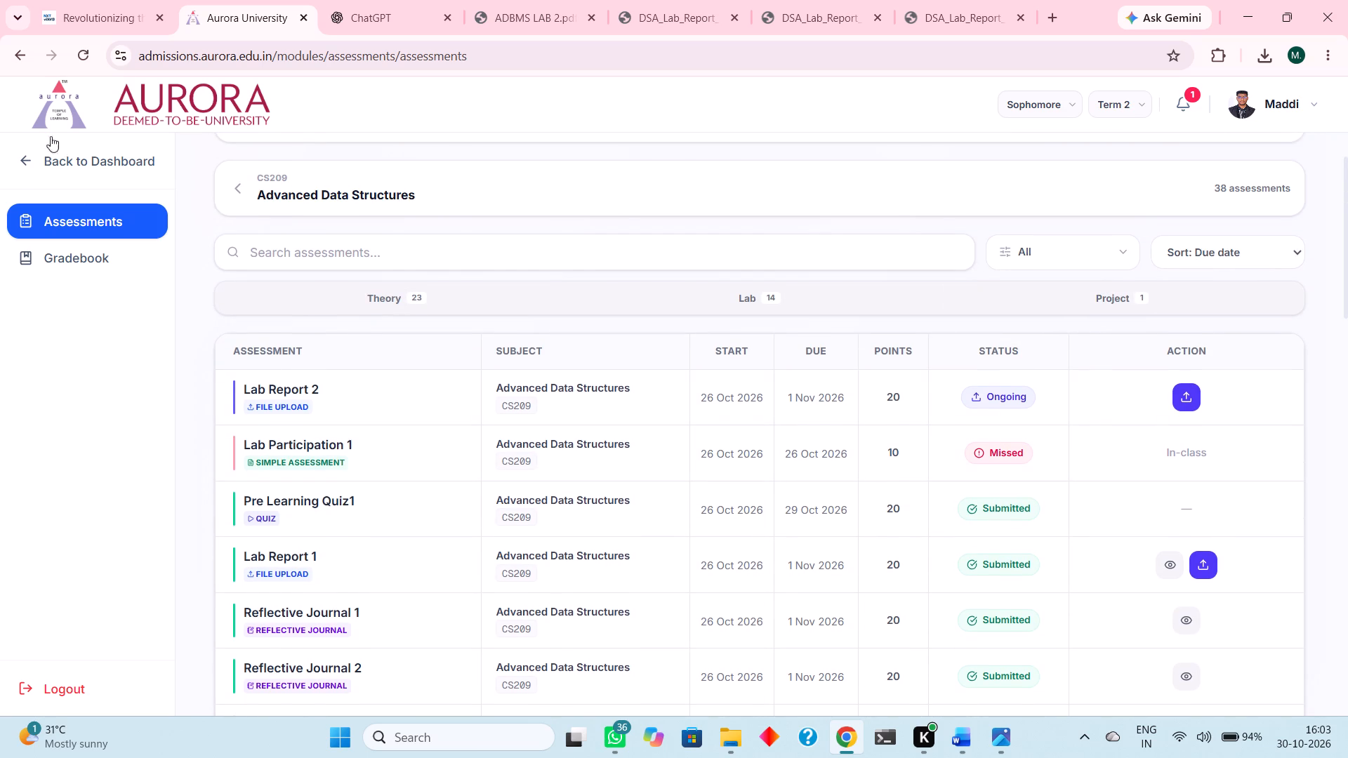
Close the ChatGPT tab and the open lab report PDF tabs that follow it.
{"action": "left_click", "coordinate": [447, 16]}
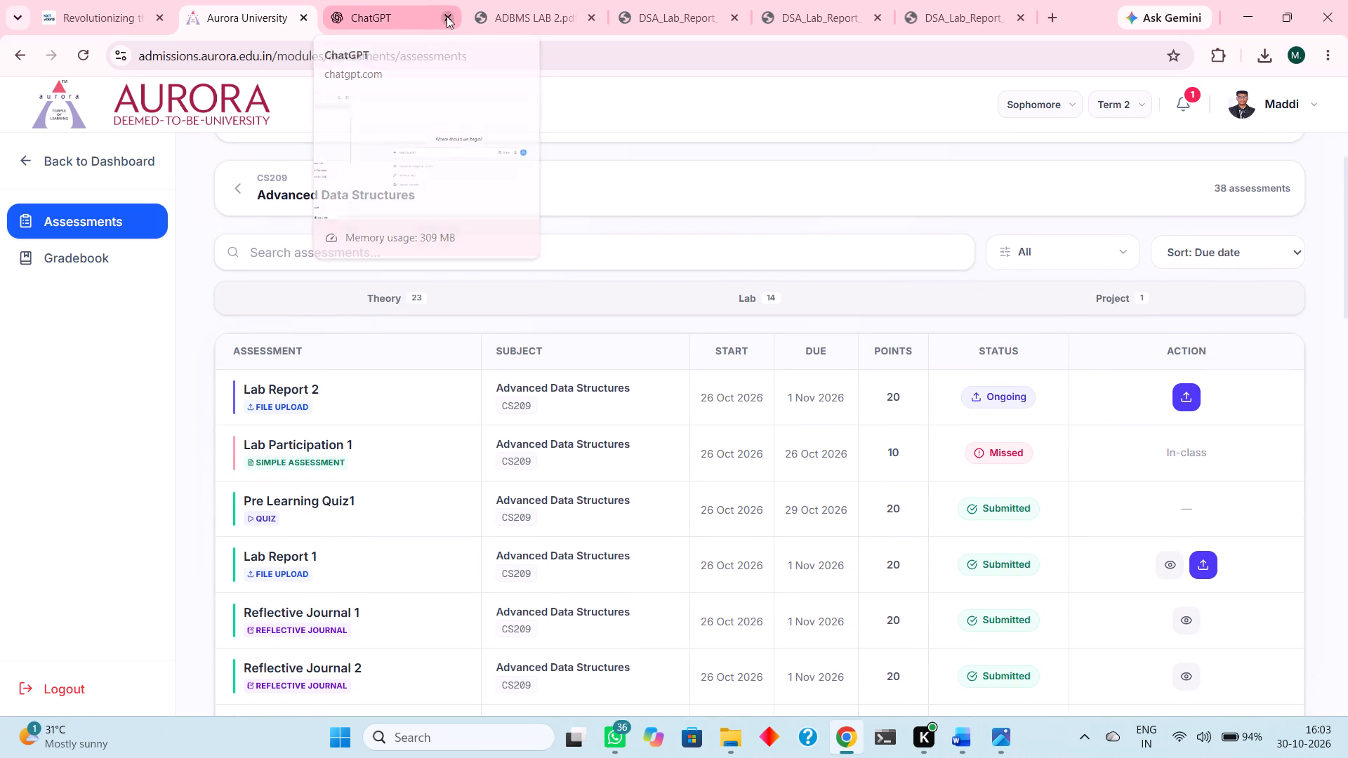
{"action": "left_click", "coordinate": [447, 18]}
{"action": "triple_click", "coordinate": [447, 18]}
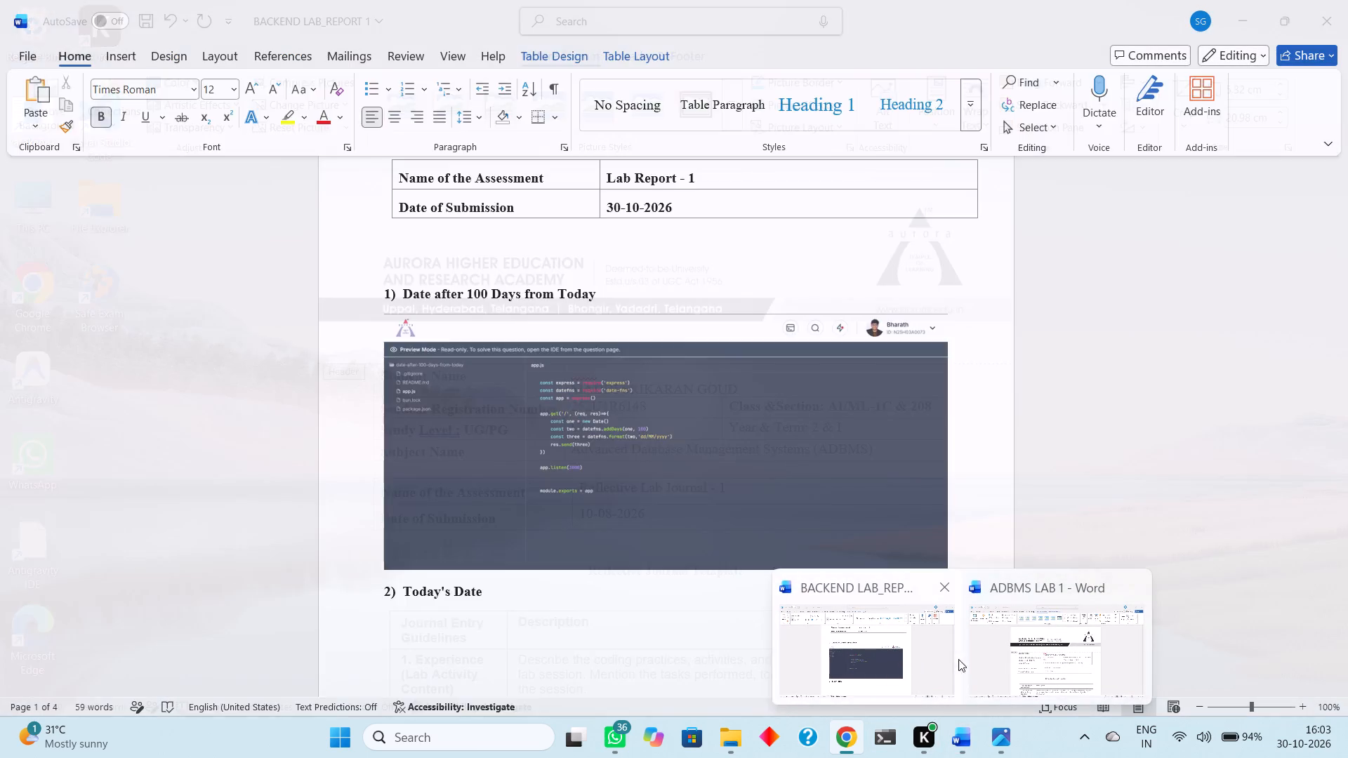
Close the BACKEND LAB_REPORT 1 Word document without saving its changes.
{"action": "left_click", "coordinate": [991, 659]}
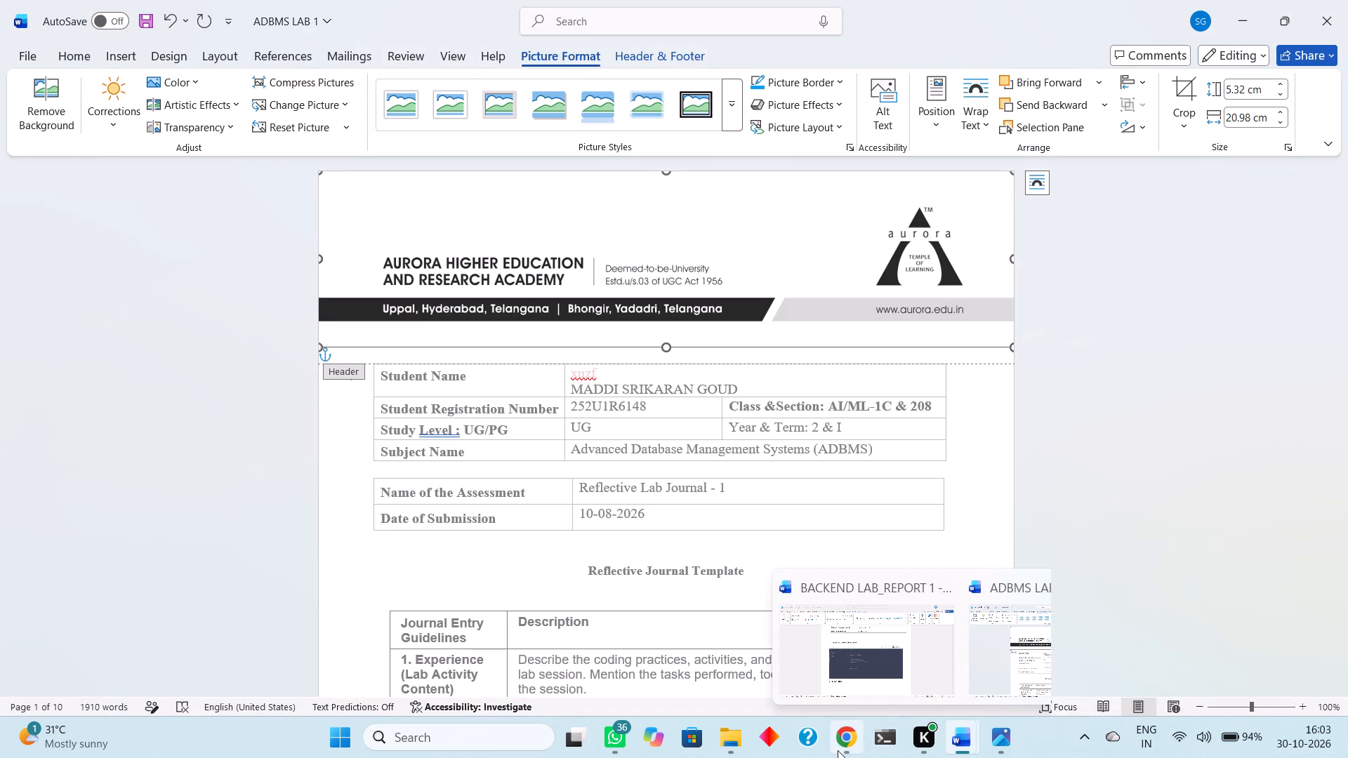
{"action": "left_click", "coordinate": [741, 752]}
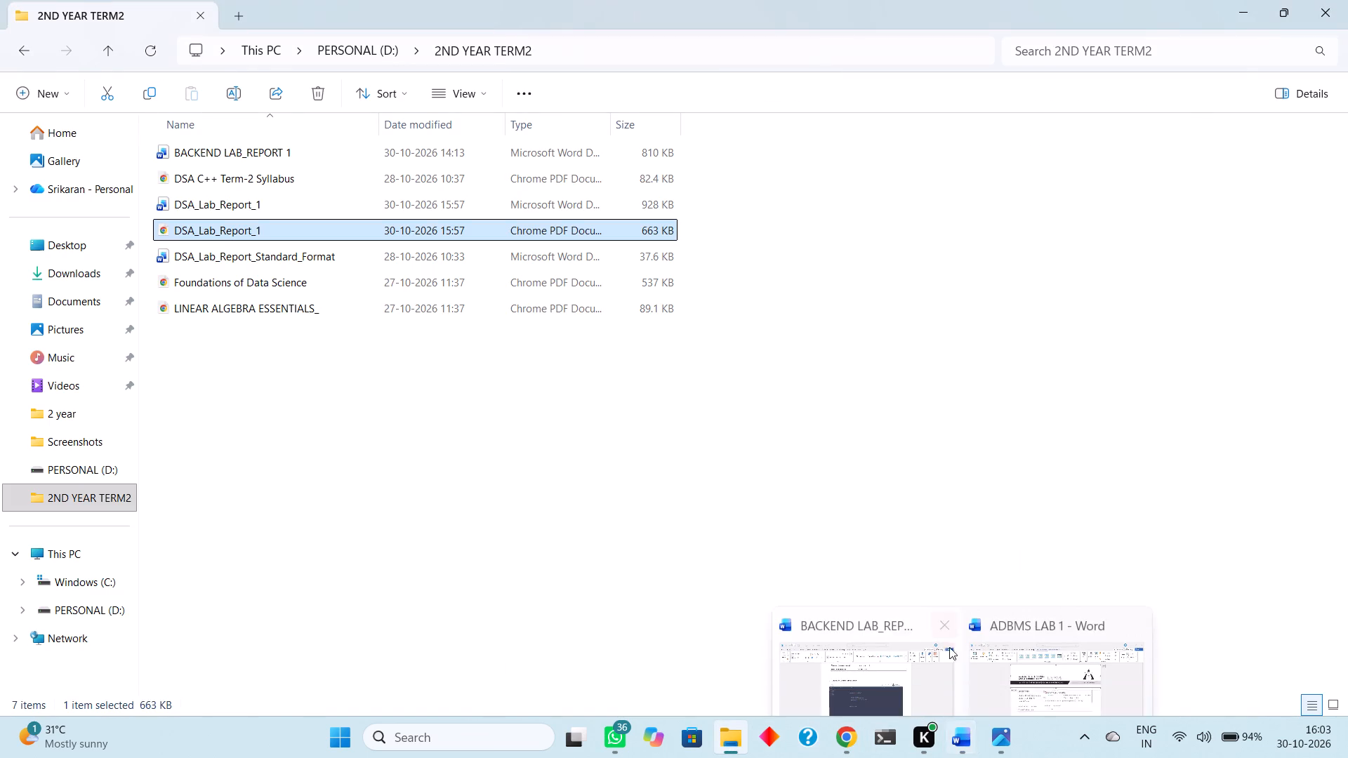
{"action": "left_click", "coordinate": [944, 583]}
{"action": "left_click", "coordinate": [943, 591]}
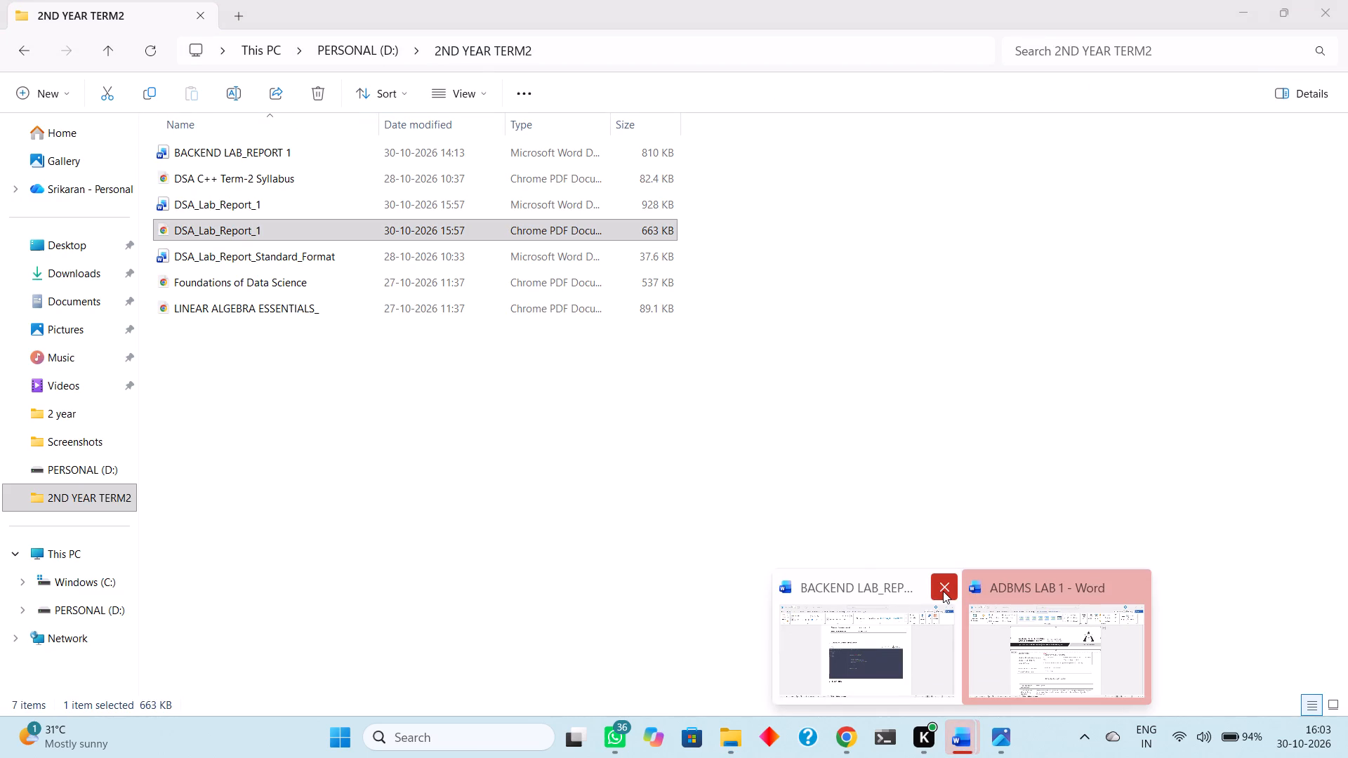
{"action": "left_click", "coordinate": [943, 592]}
{"action": "left_click", "coordinate": [918, 626]}
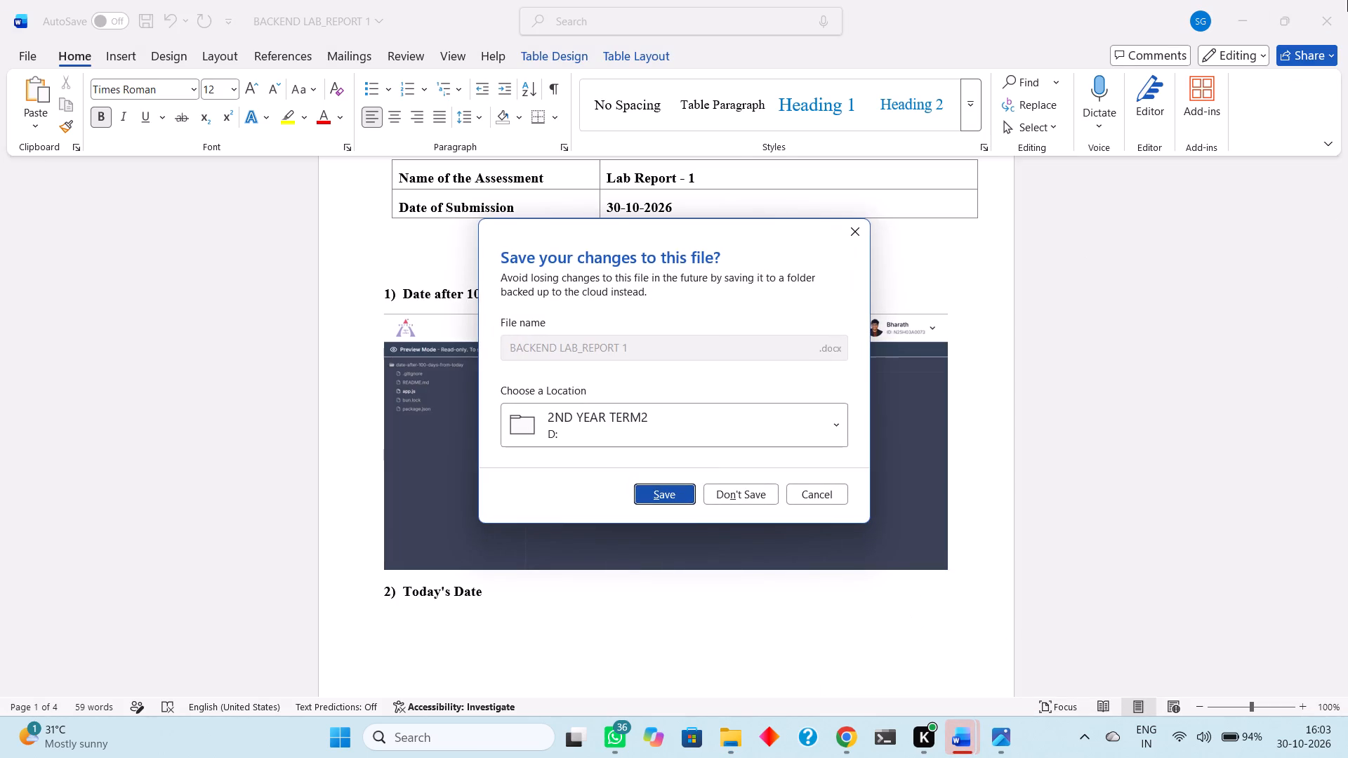
{"action": "left_click", "coordinate": [706, 493]}
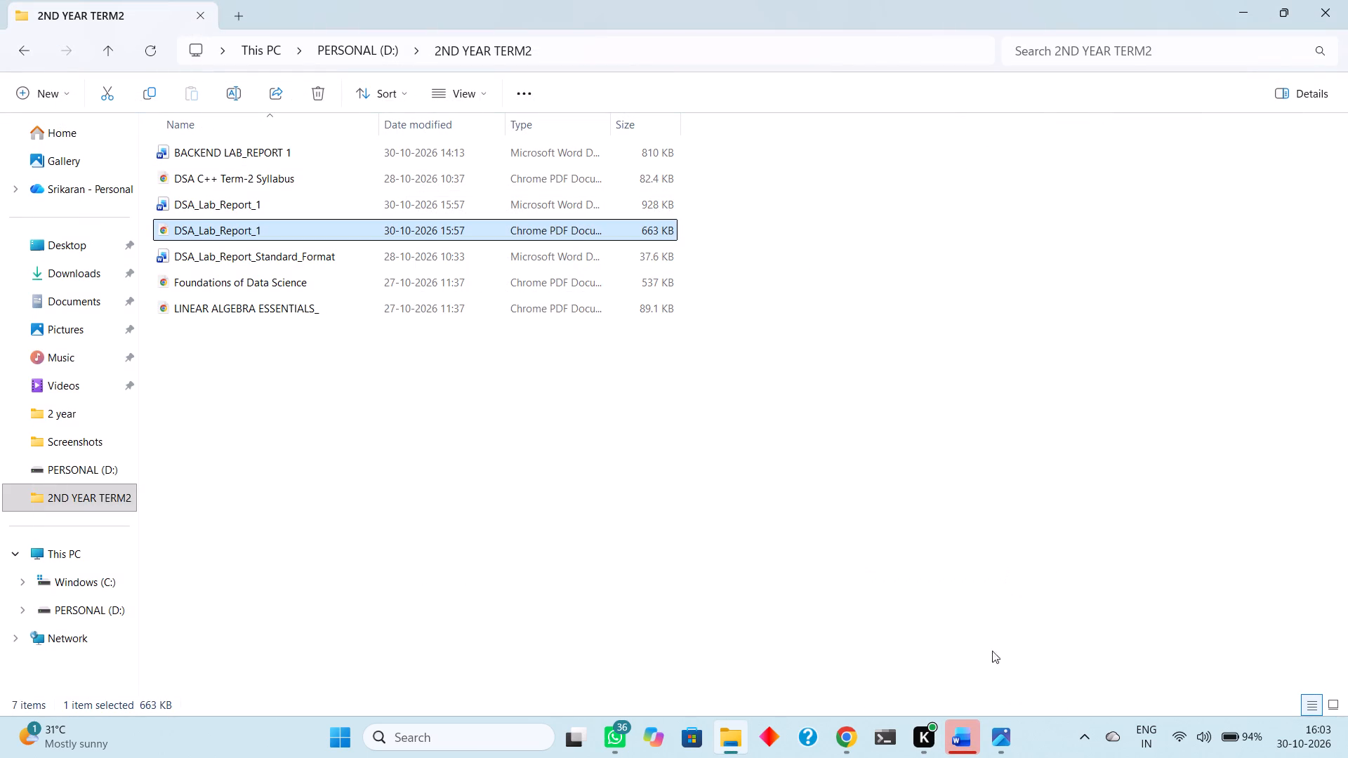
Close the ADBMS LAB 1 Word document without saving its changes.
{"action": "left_click", "coordinate": [967, 732]}
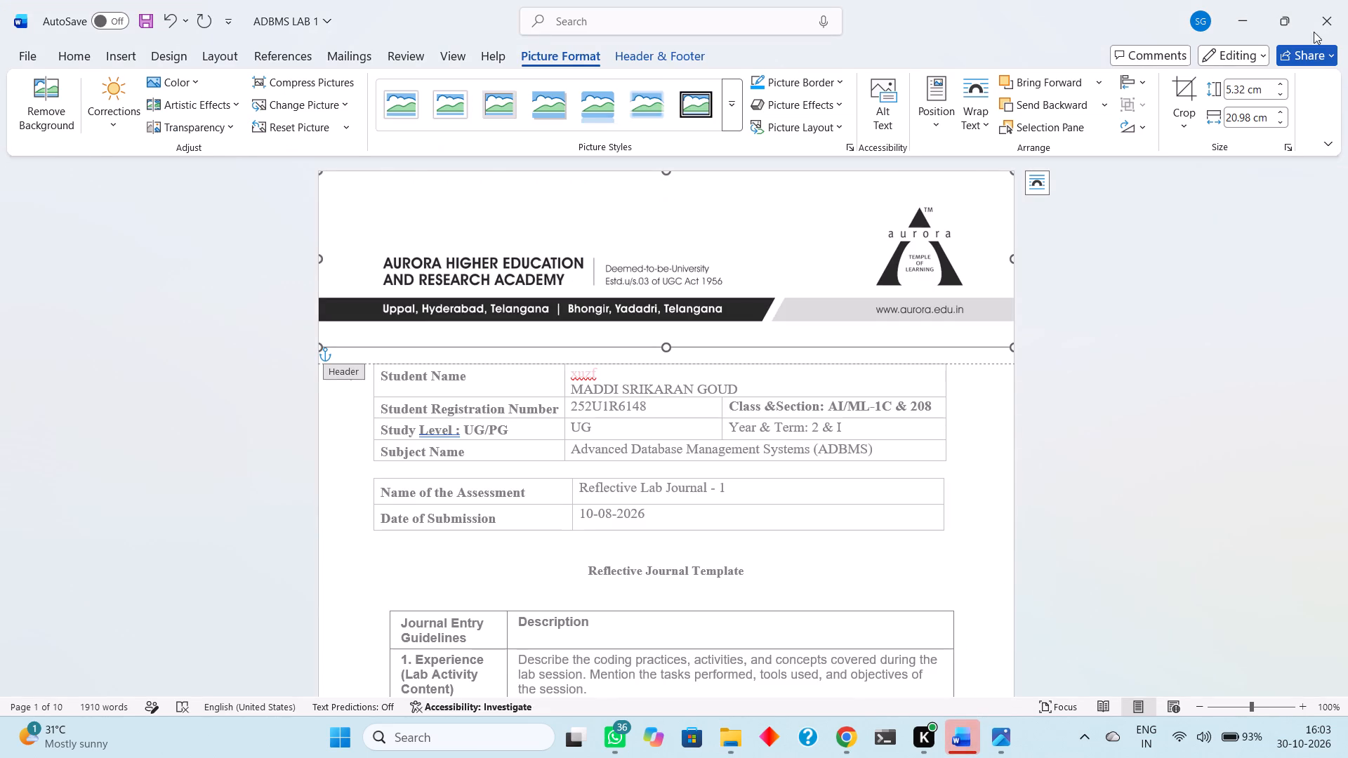
{"action": "left_click", "coordinate": [1337, 37]}
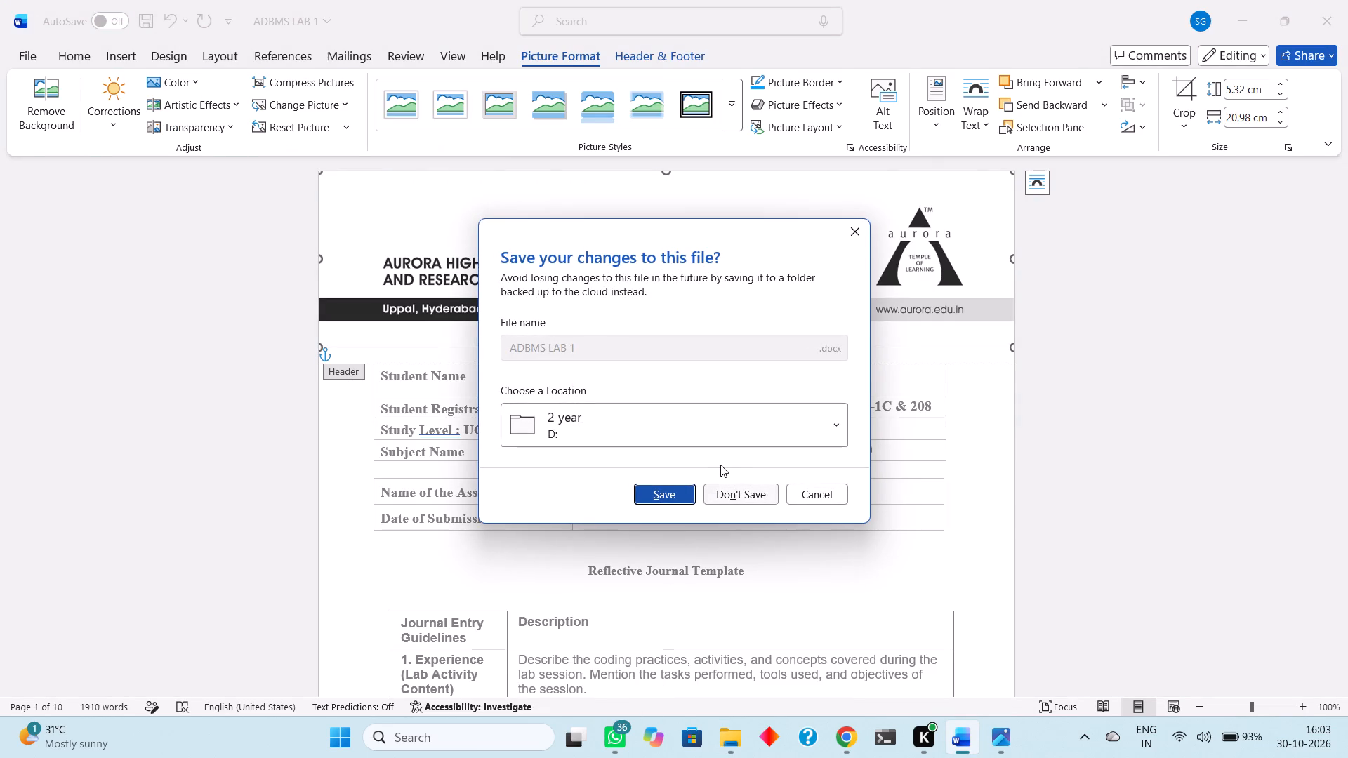
{"action": "left_click", "coordinate": [722, 503]}
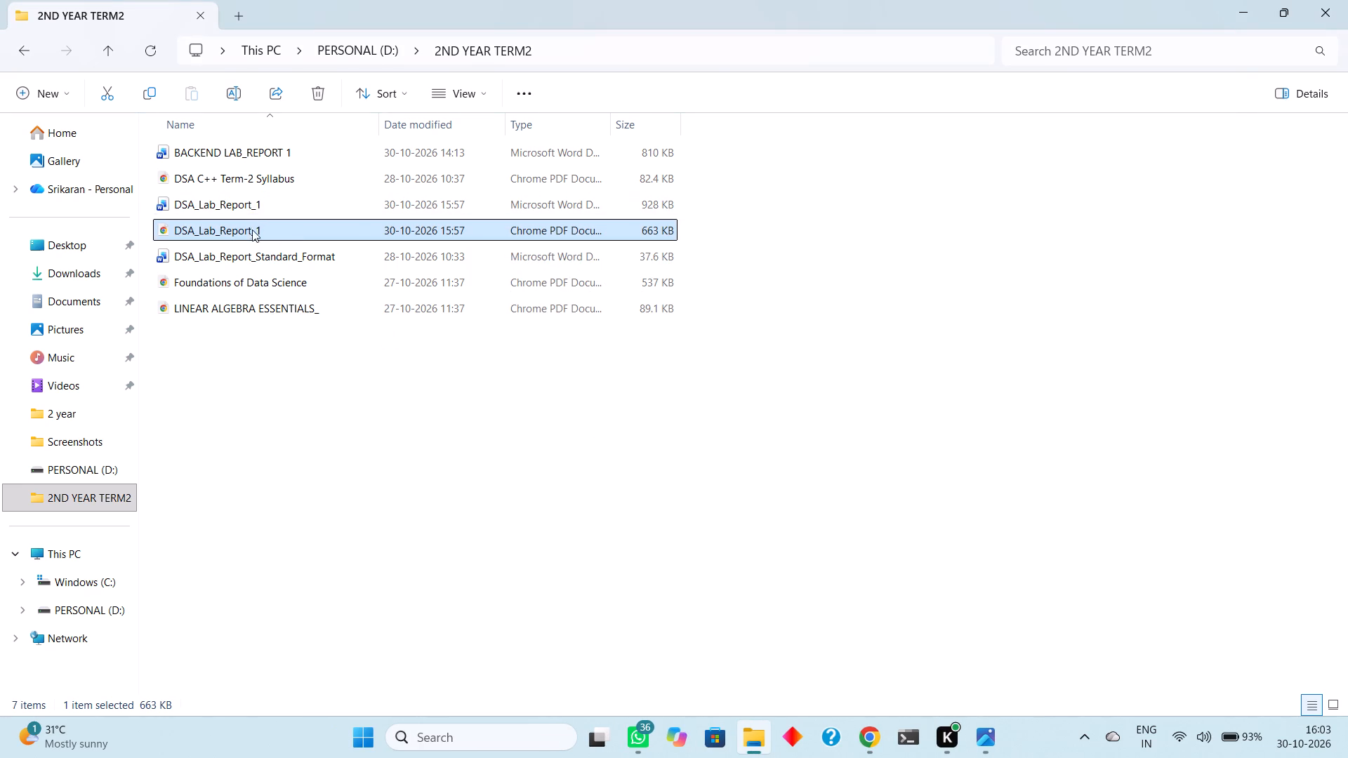
Open the DSA_Lab_Report_1 Word document from the 2ND YEAR TERM2 folder.
{"action": "double_click", "coordinate": [252, 211]}
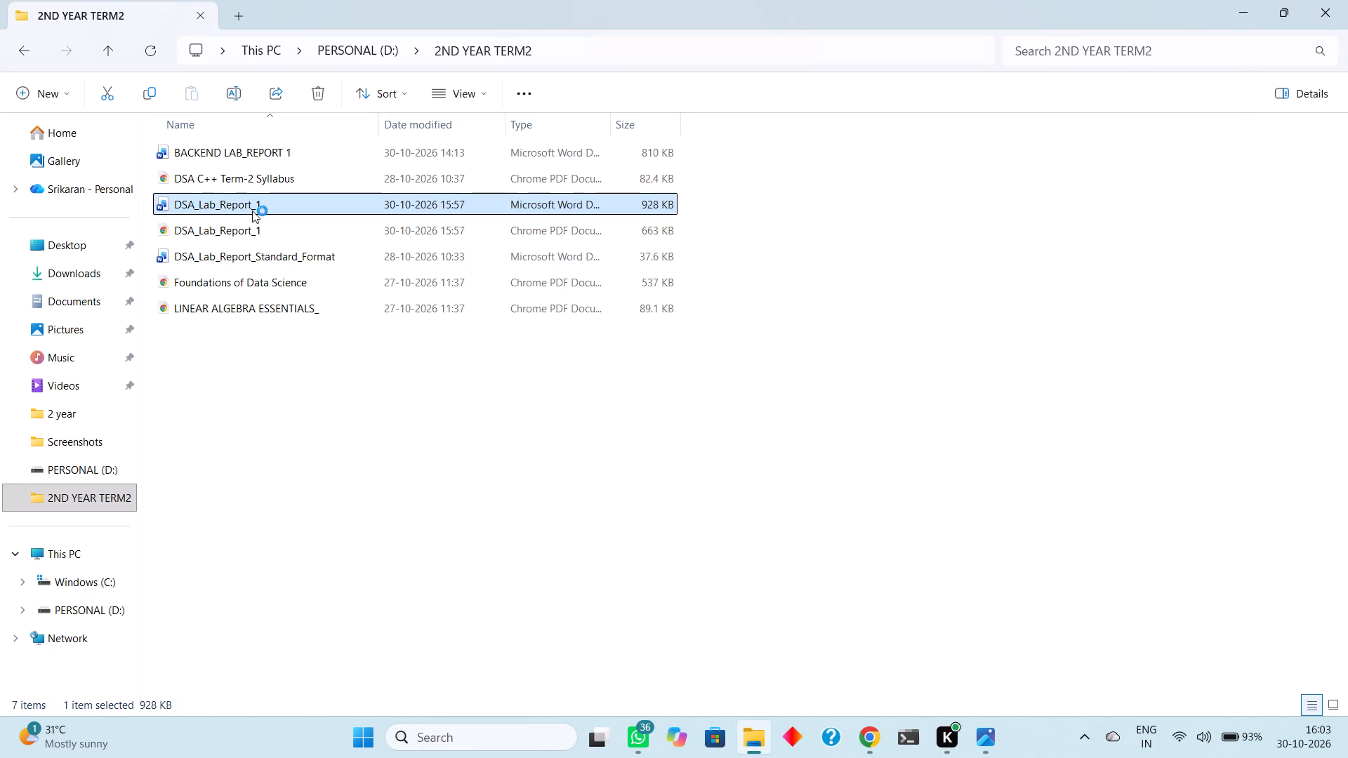
Review DSA_Lab_Report_1 from the first page to the Shortest Subarray with Sum k conclusion, checking its content and layout.
{"action": "scroll", "coordinate": [935, 386], "scroll_direction": "down", "scroll_amount": 4}
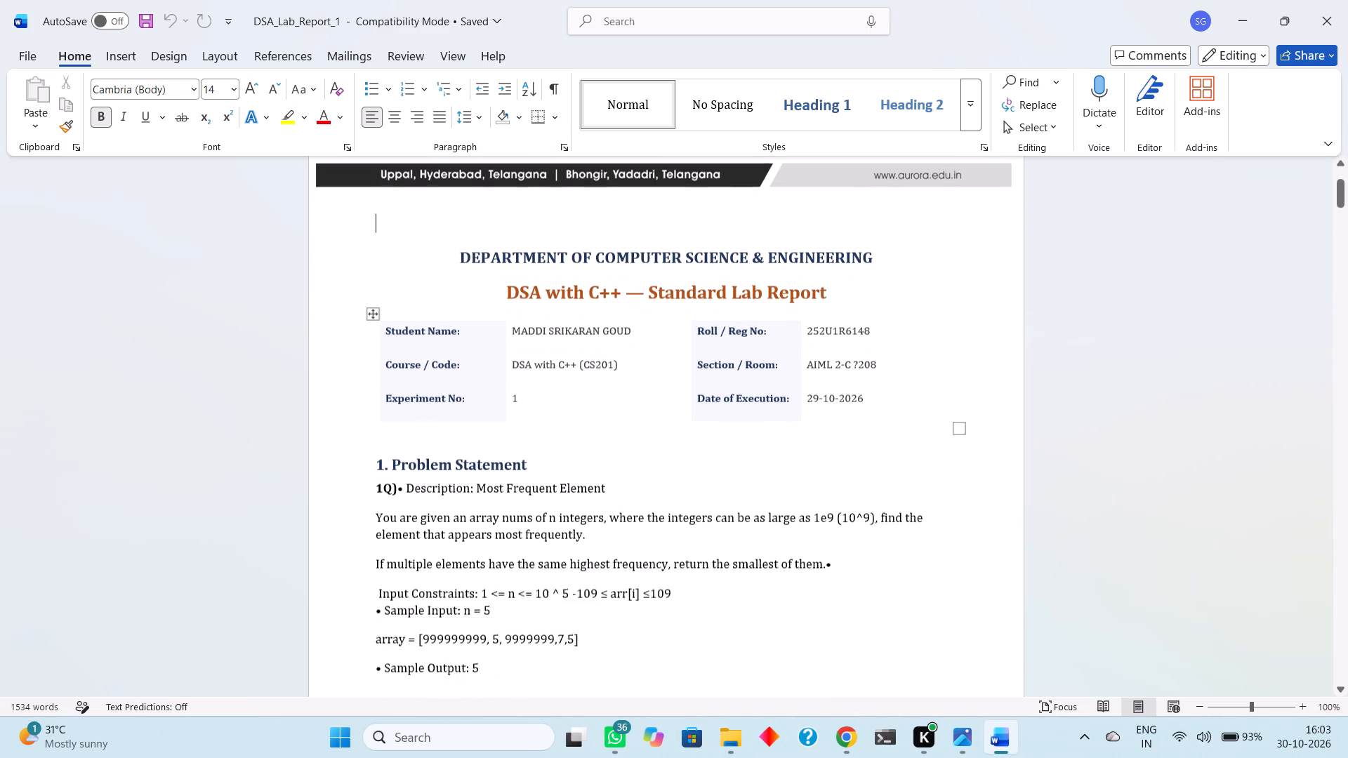
{"action": "scroll", "coordinate": [854, 417], "scroll_direction": "up", "scroll_amount": 3}
{"action": "scroll", "coordinate": [854, 417], "scroll_direction": "down", "scroll_amount": 3}
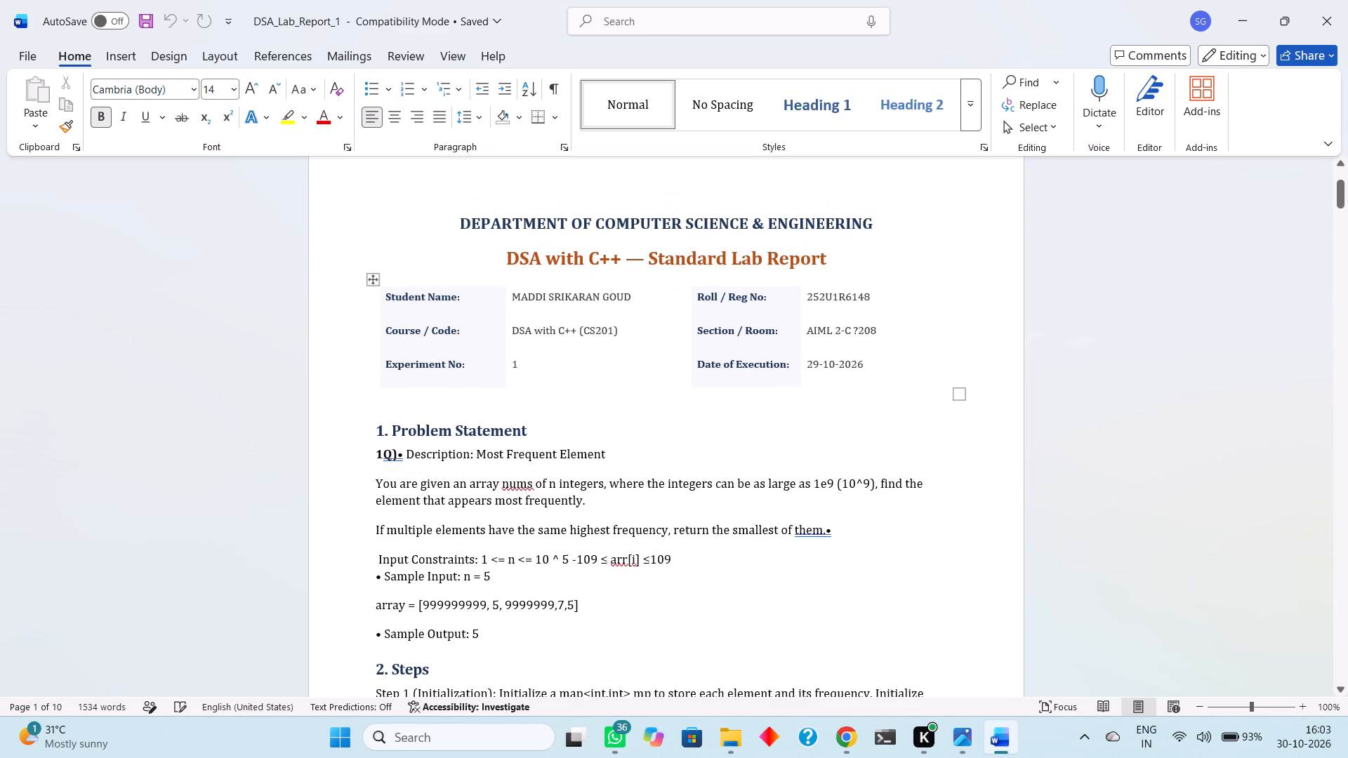
{"action": "scroll", "coordinate": [798, 428], "scroll_direction": "down", "scroll_amount": 3}
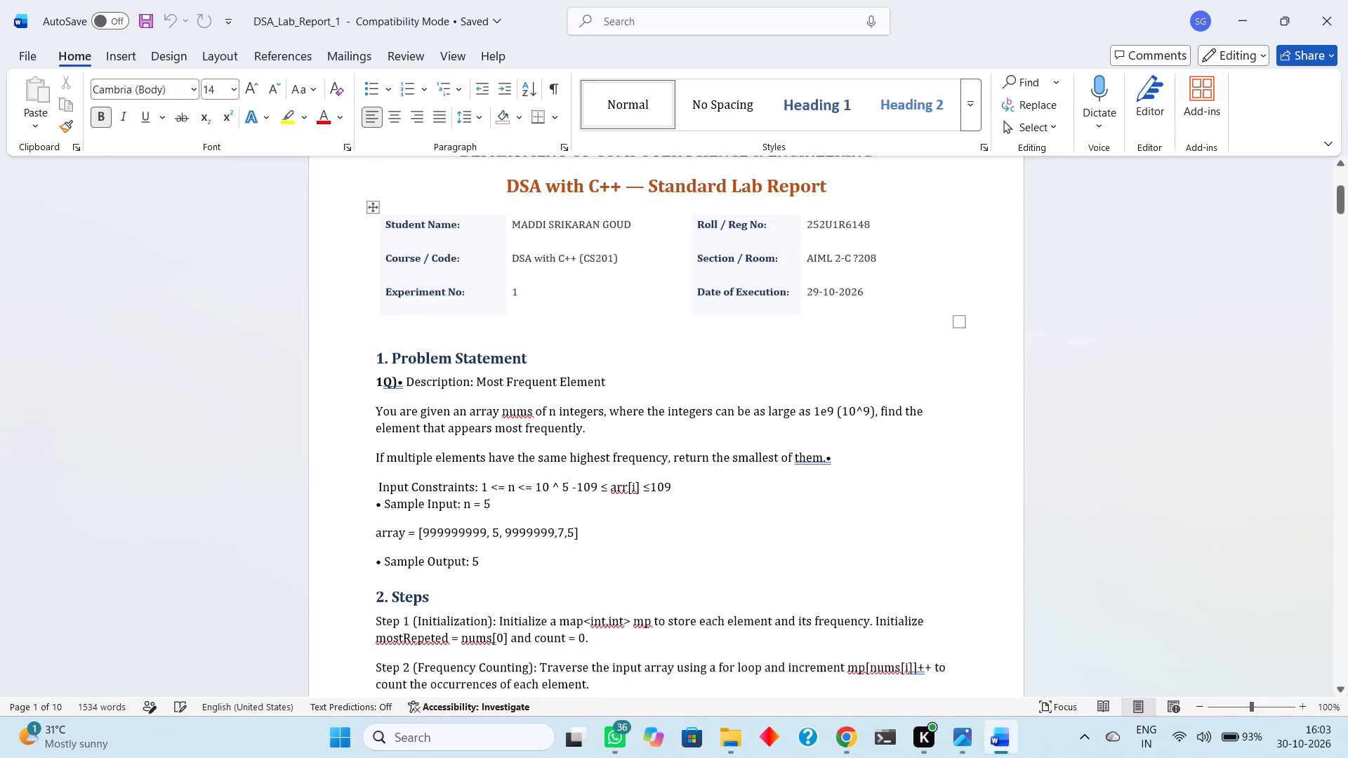
{"action": "scroll", "coordinate": [795, 437], "scroll_direction": "down", "scroll_amount": 14}
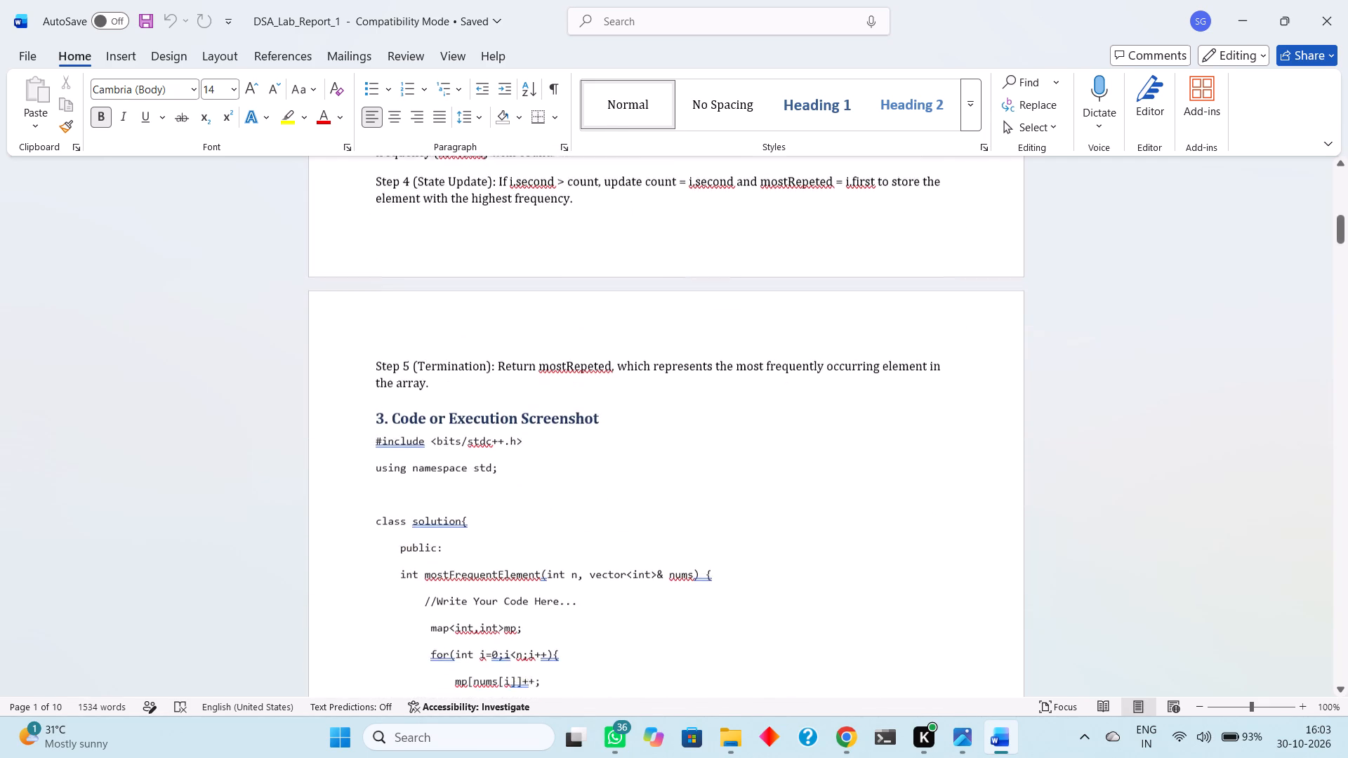
{"action": "scroll", "coordinate": [795, 437], "scroll_direction": "down", "scroll_amount": 20}
{"action": "scroll", "coordinate": [795, 437], "scroll_direction": "down", "scroll_amount": 2}
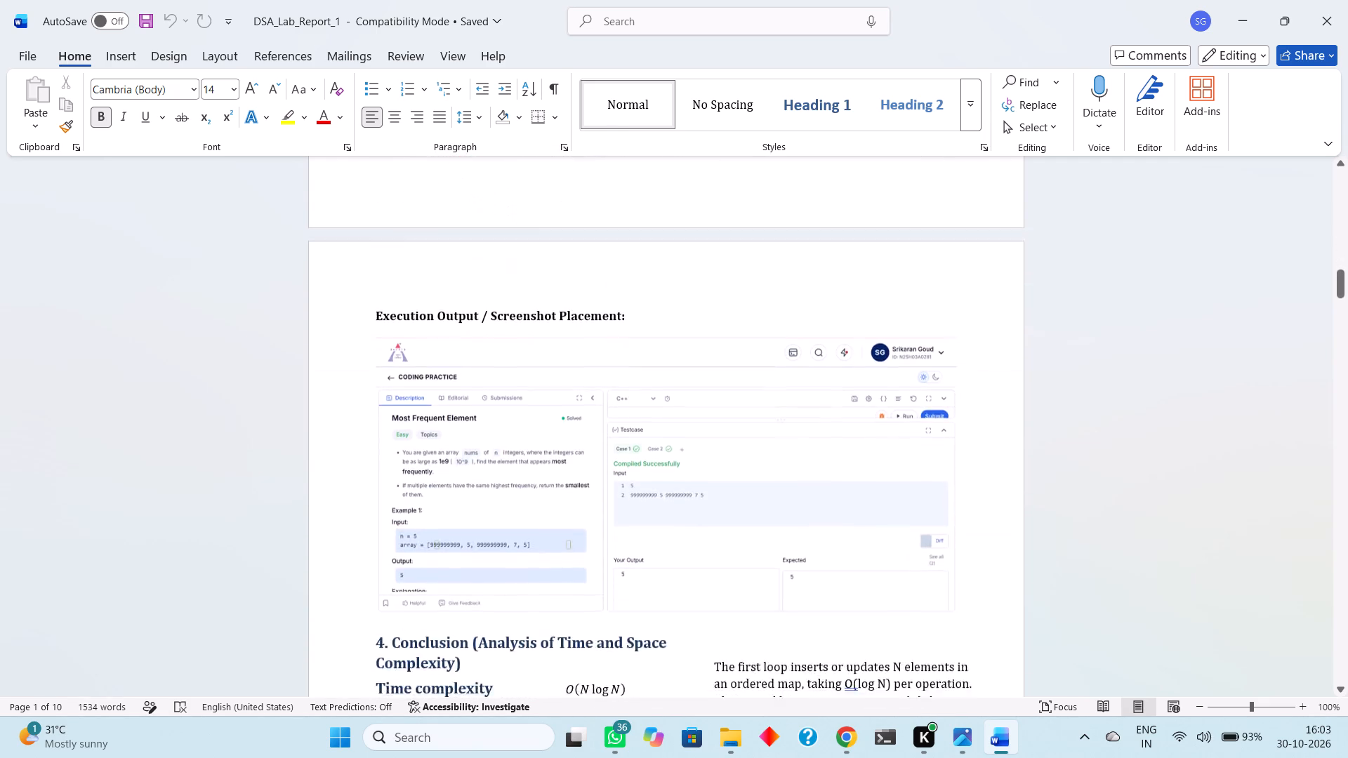
{"action": "scroll", "coordinate": [795, 437], "scroll_direction": "down", "scroll_amount": 12}
{"action": "scroll", "coordinate": [795, 437], "scroll_direction": "down", "scroll_amount": 18}
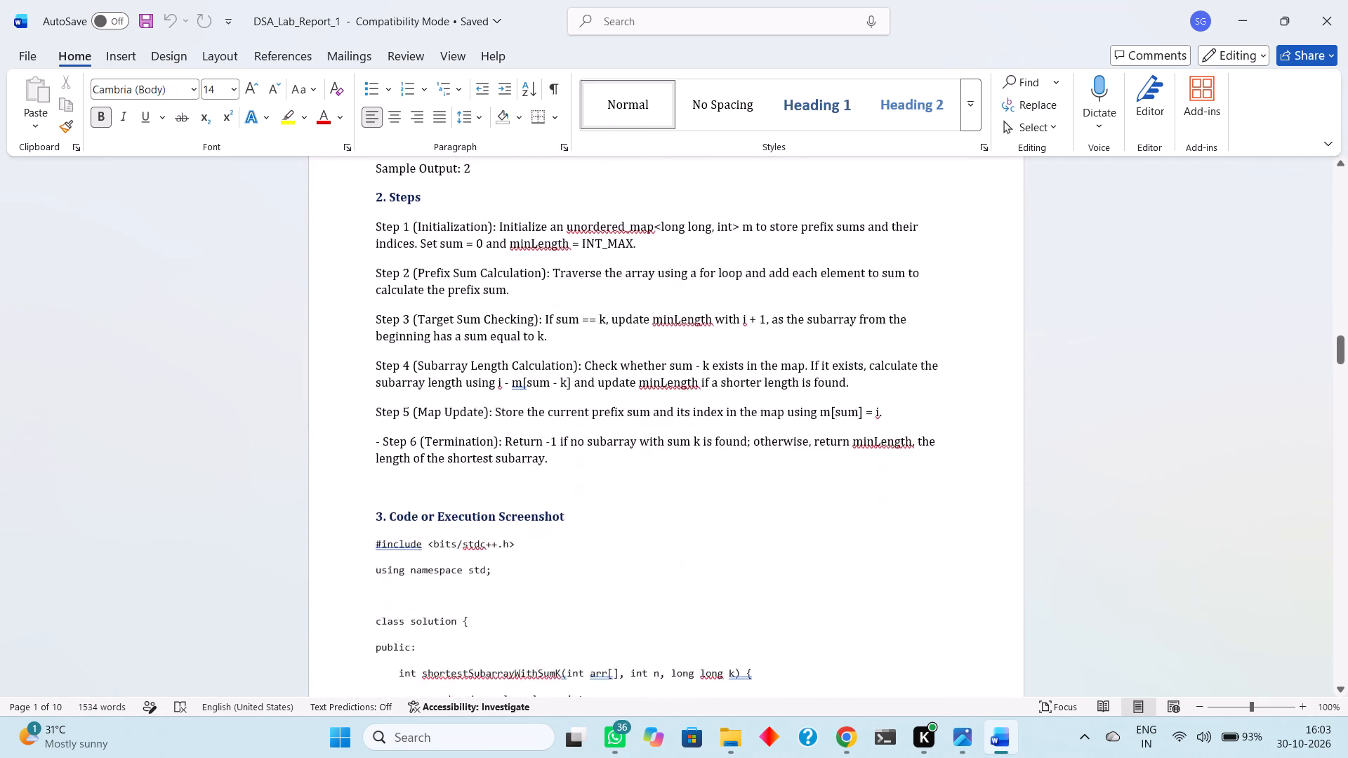
{"action": "scroll", "coordinate": [793, 446], "scroll_direction": "down", "scroll_amount": 20}
{"action": "scroll", "coordinate": [793, 444], "scroll_direction": "down", "scroll_amount": 6}
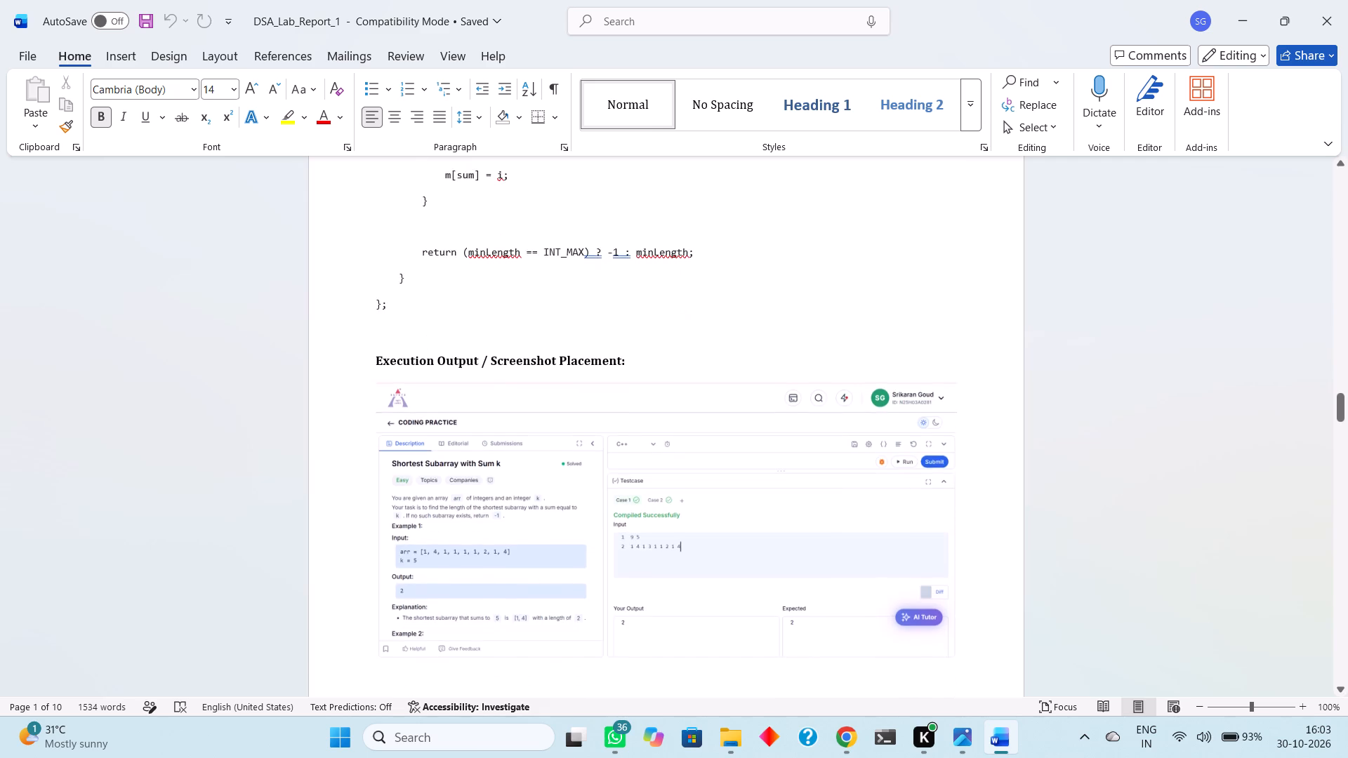
{"action": "scroll", "coordinate": [793, 444], "scroll_direction": "down", "scroll_amount": 7}
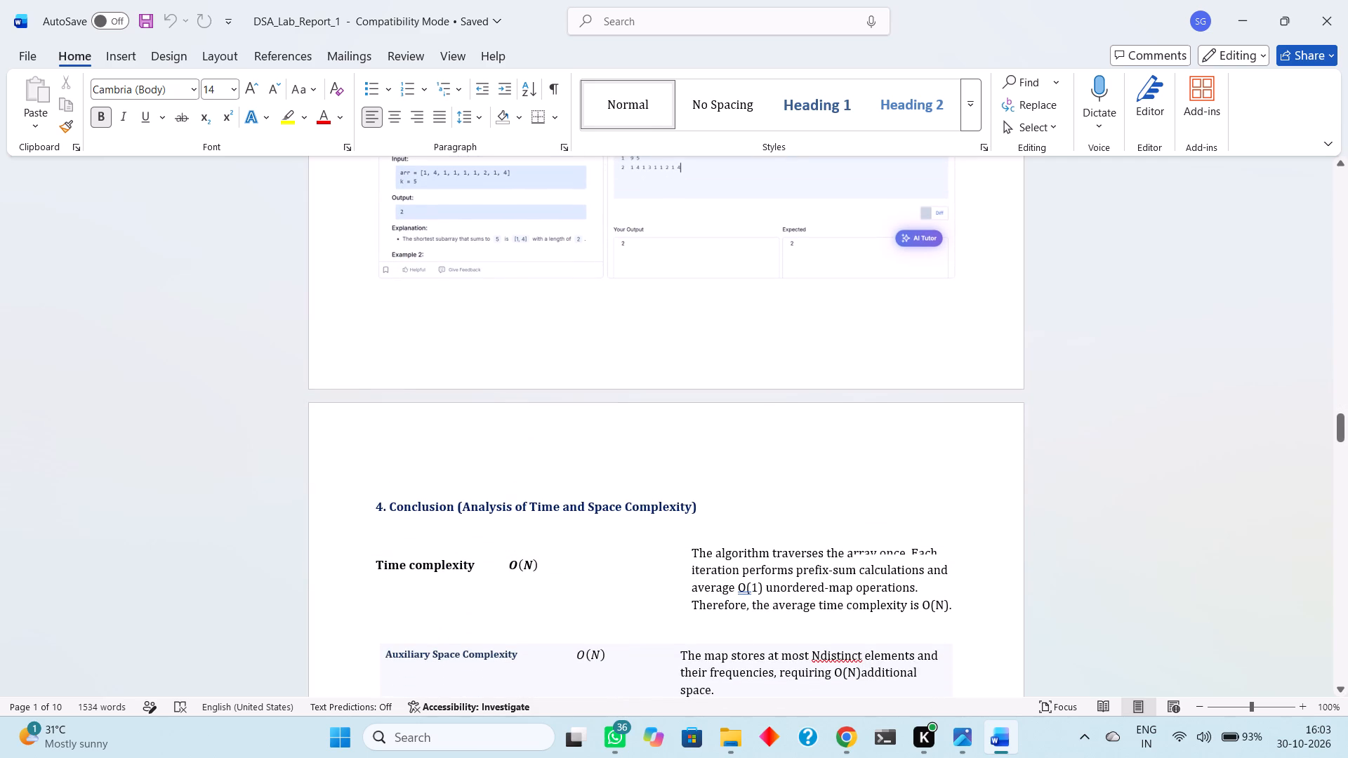
{"action": "scroll", "coordinate": [779, 450], "scroll_direction": "down", "scroll_amount": 3}
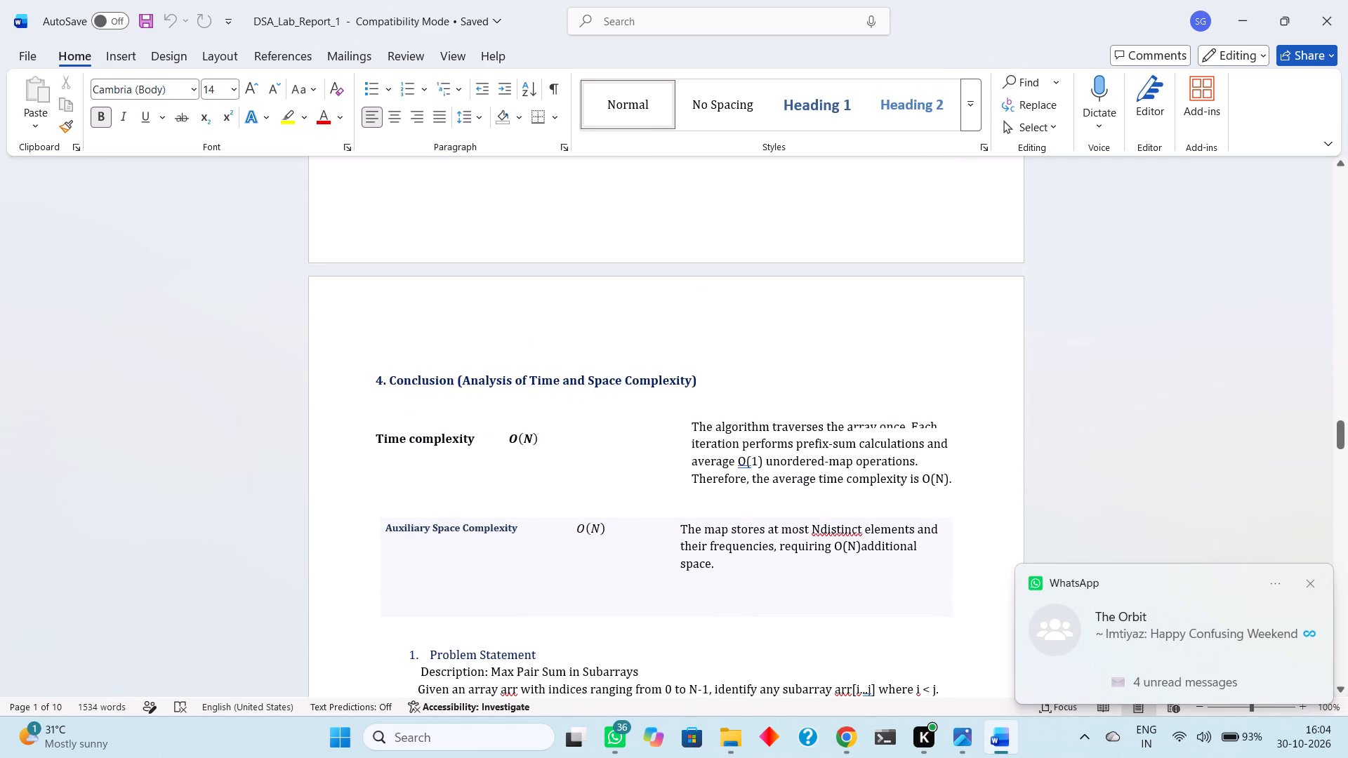
Align the left edge of the time complexity explanation with the auxiliary space explanation below it in the Shortest Subarray conclusion.
{"action": "left_click_drag", "start_coordinate": [684, 430], "coordinate": [674, 437]}
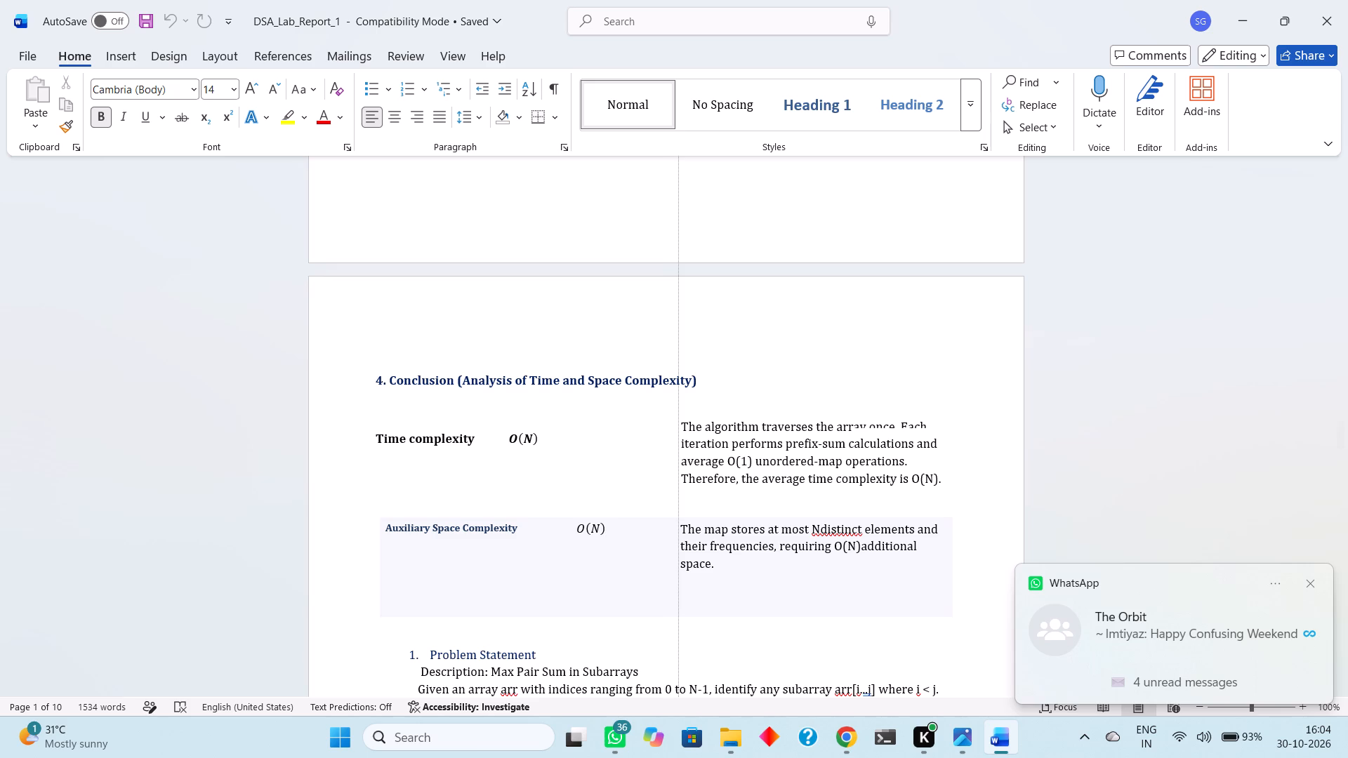
{"action": "left_click_drag", "start_coordinate": [674, 437], "coordinate": [681, 451]}
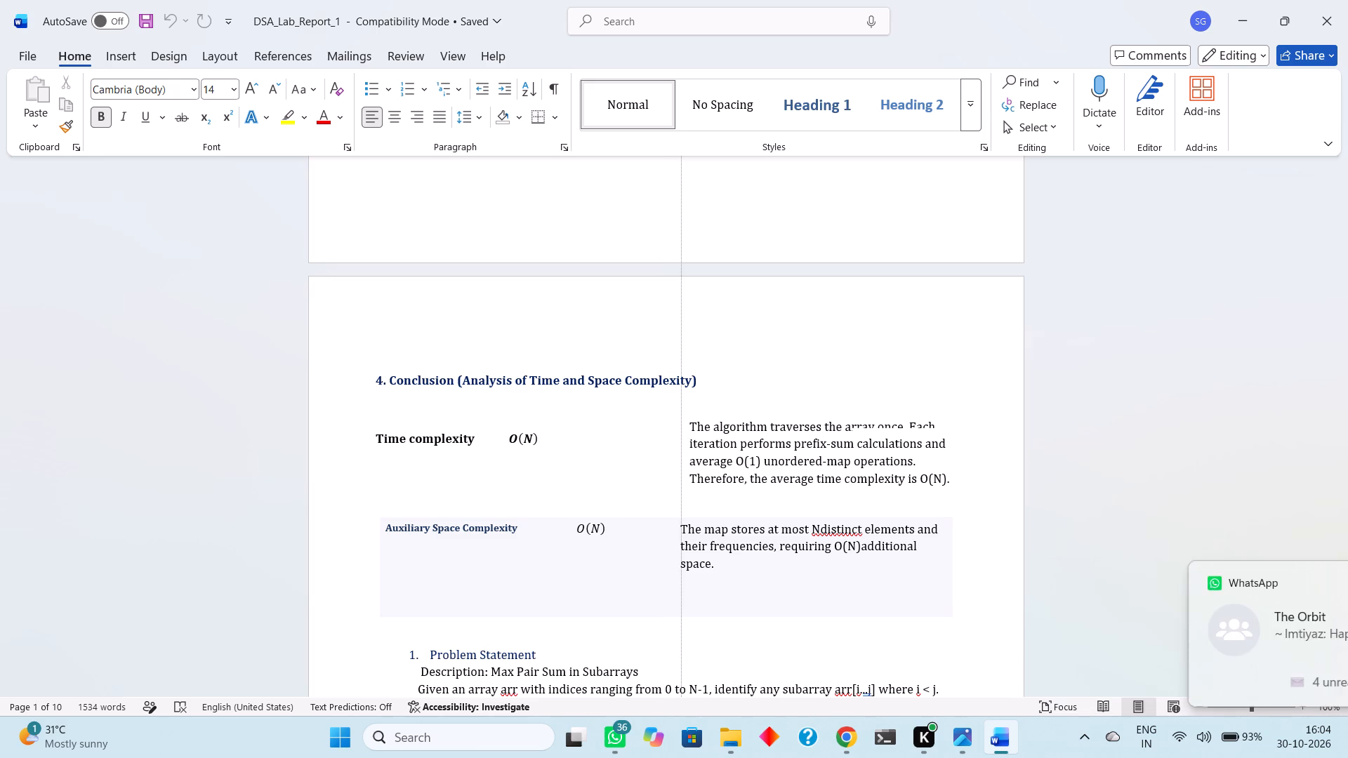
{"action": "left_click_drag", "start_coordinate": [681, 451], "coordinate": [678, 453]}
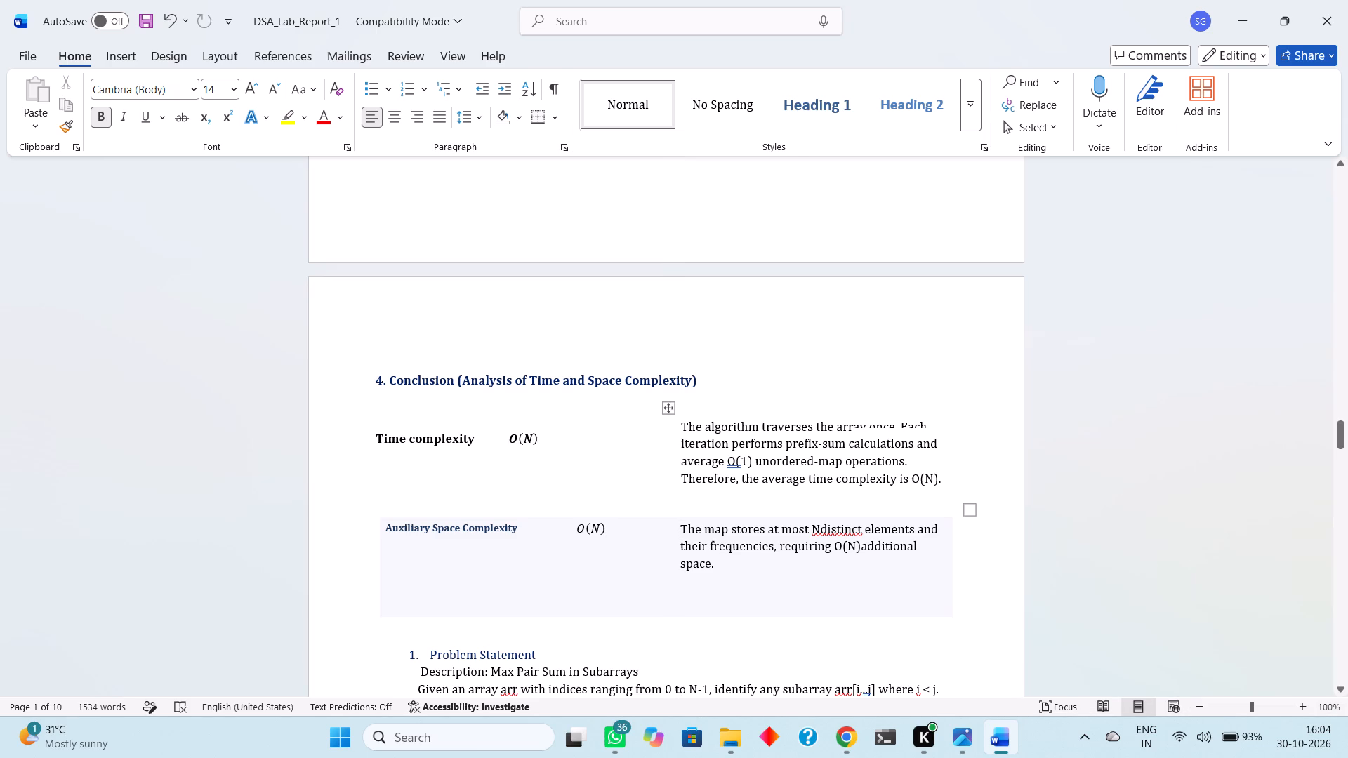
Delete the whole time complexity explanation, starting "The algorithm traverses the array once", from the Shortest Subarray conclusion.
{"action": "left_click", "coordinate": [784, 442]}
{"action": "left_click", "coordinate": [869, 432]}
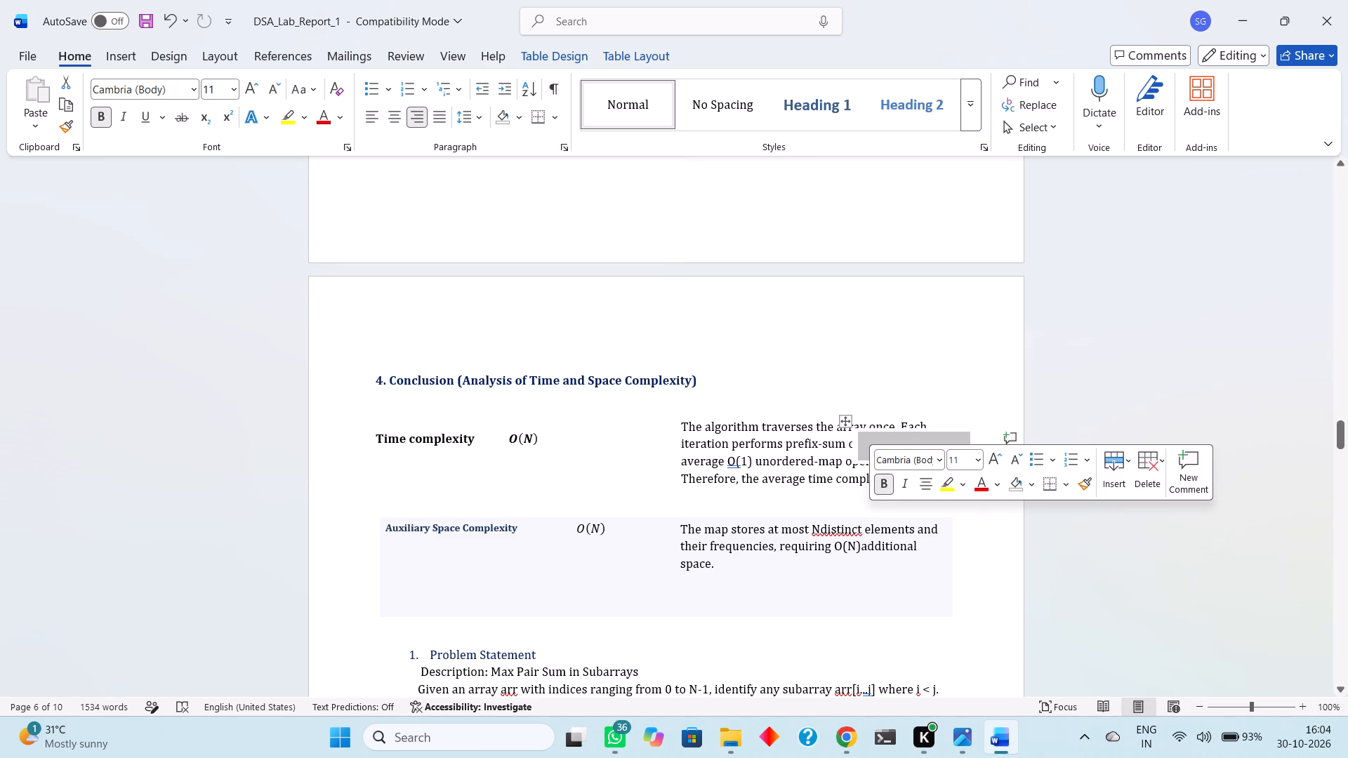
{"action": "left_click", "coordinate": [887, 401]}
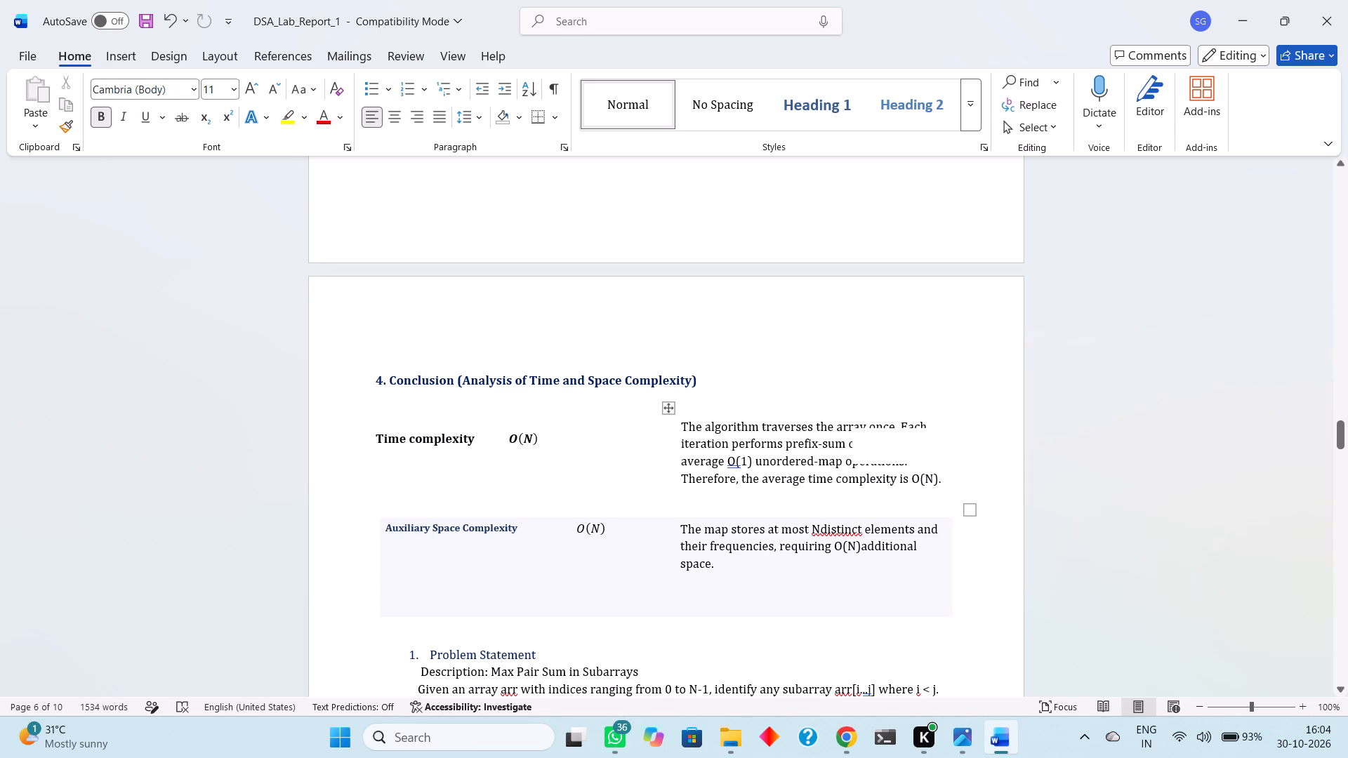
{"action": "left_click_drag", "start_coordinate": [946, 483], "coordinate": [834, 448]}
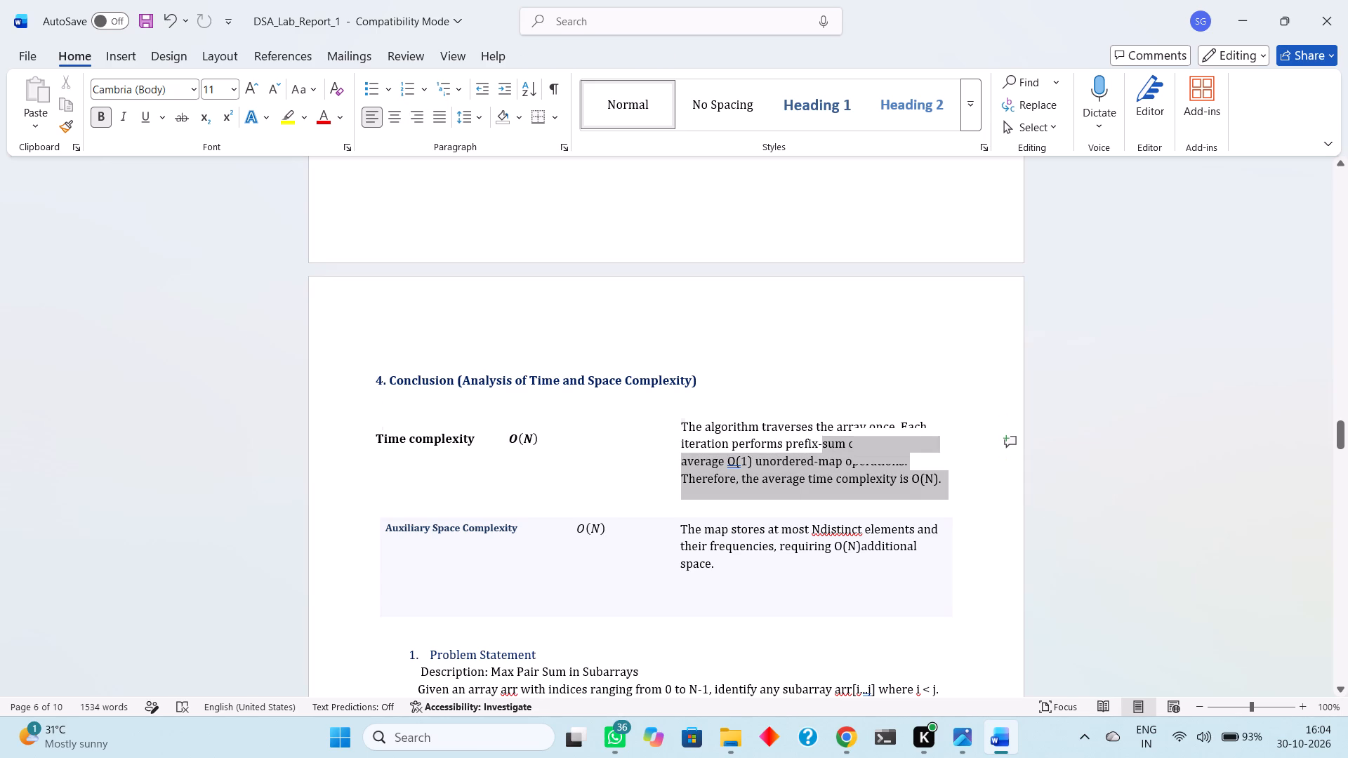
{"action": "left_click_drag", "start_coordinate": [834, 448], "coordinate": [694, 430]}
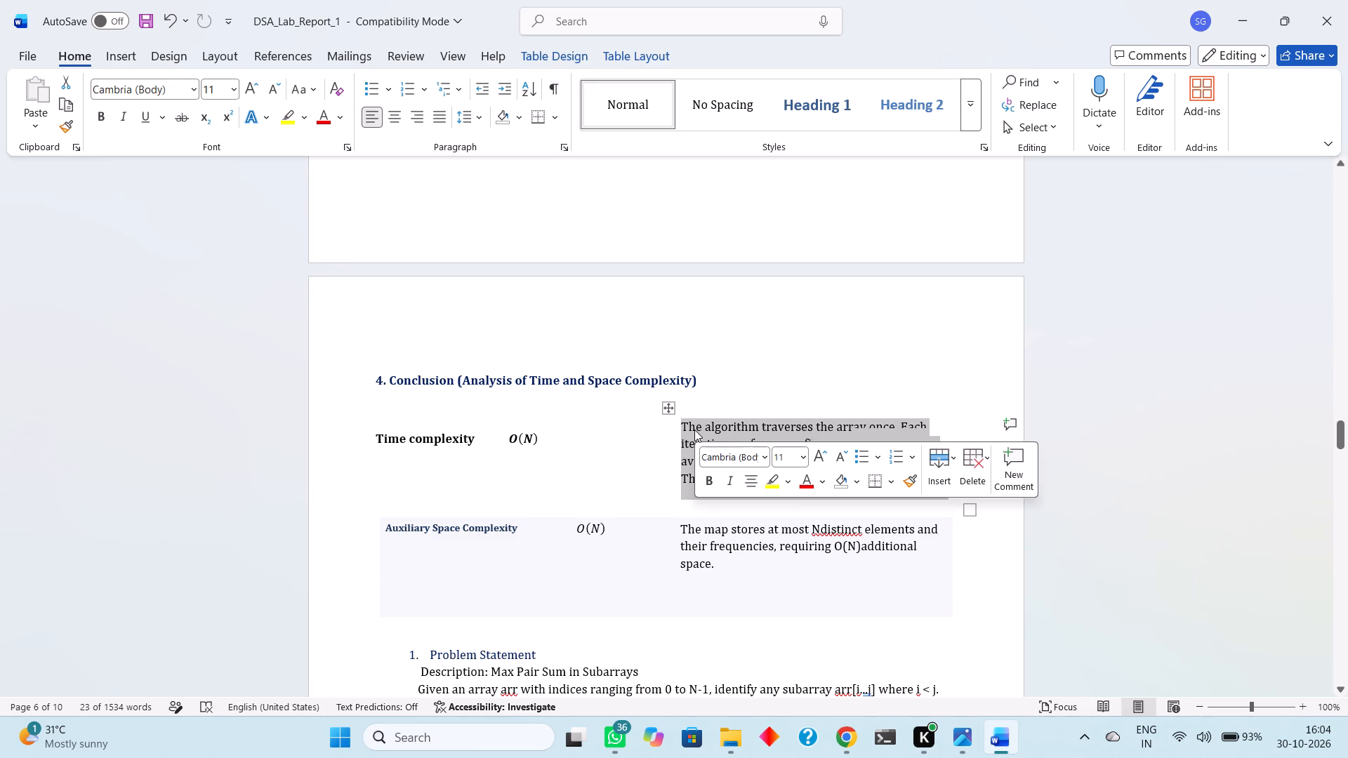
{"action": "key", "text": "BackSpace"}
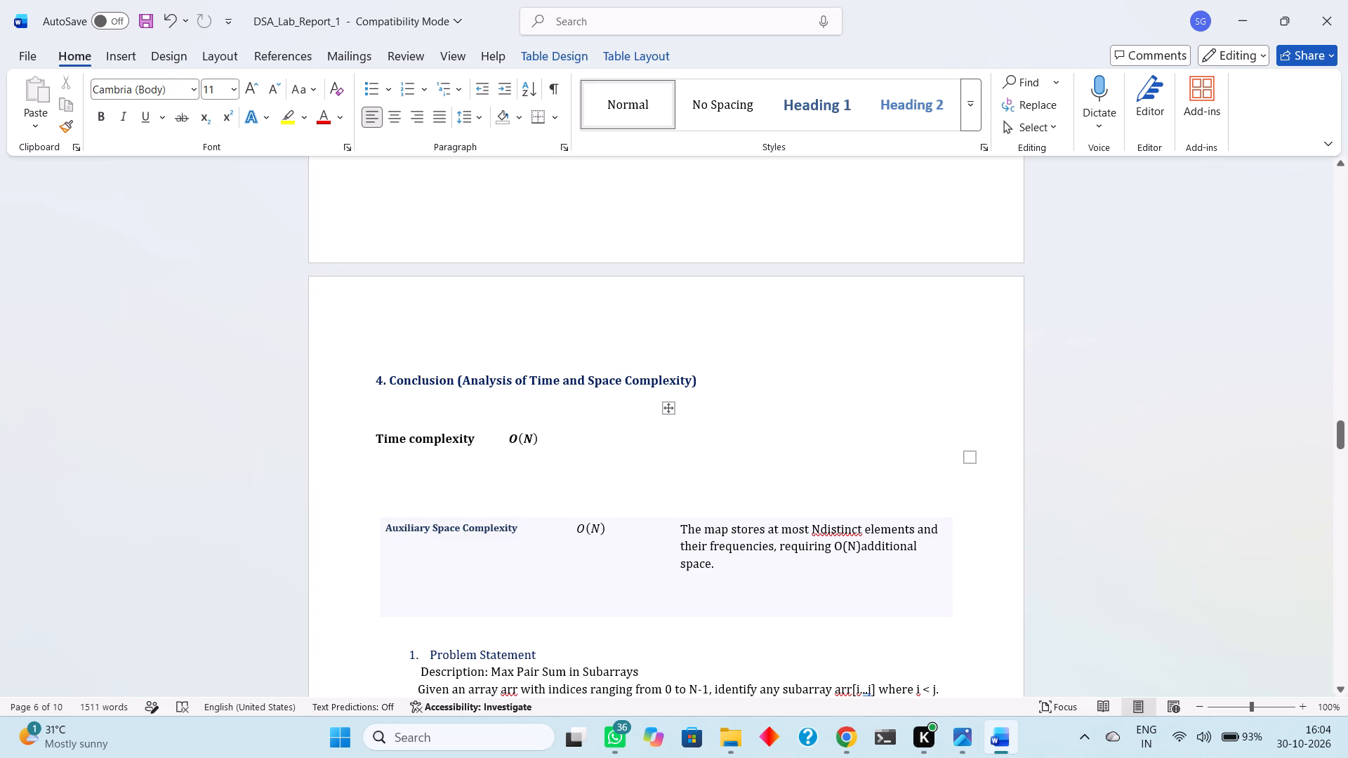
Examine the report back to the Most Frequent Element problem, comparing its conclusion layout with the Shortest Subarray with Sum k conclusion.
{"action": "scroll", "coordinate": [693, 429], "scroll_direction": "up", "scroll_amount": 6}
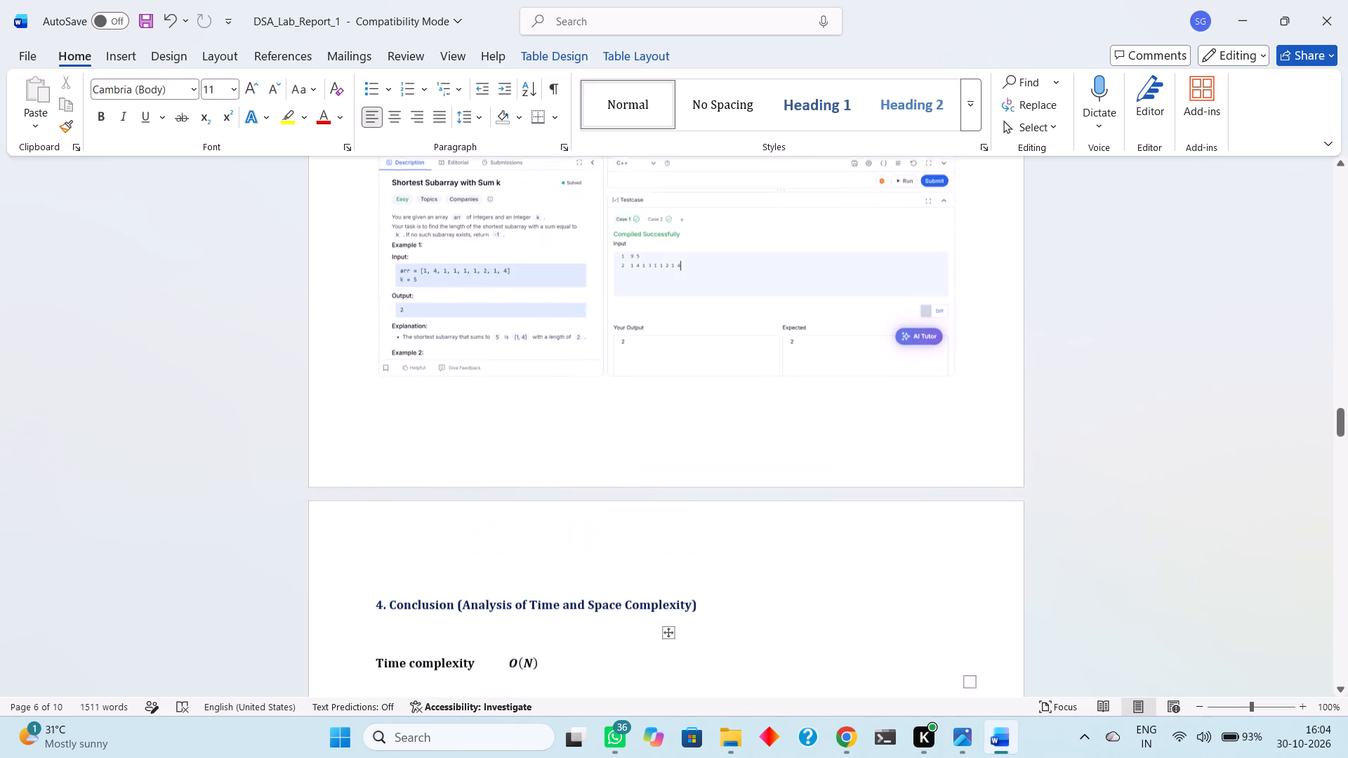
{"action": "scroll", "coordinate": [693, 429], "scroll_direction": "up", "scroll_amount": 8}
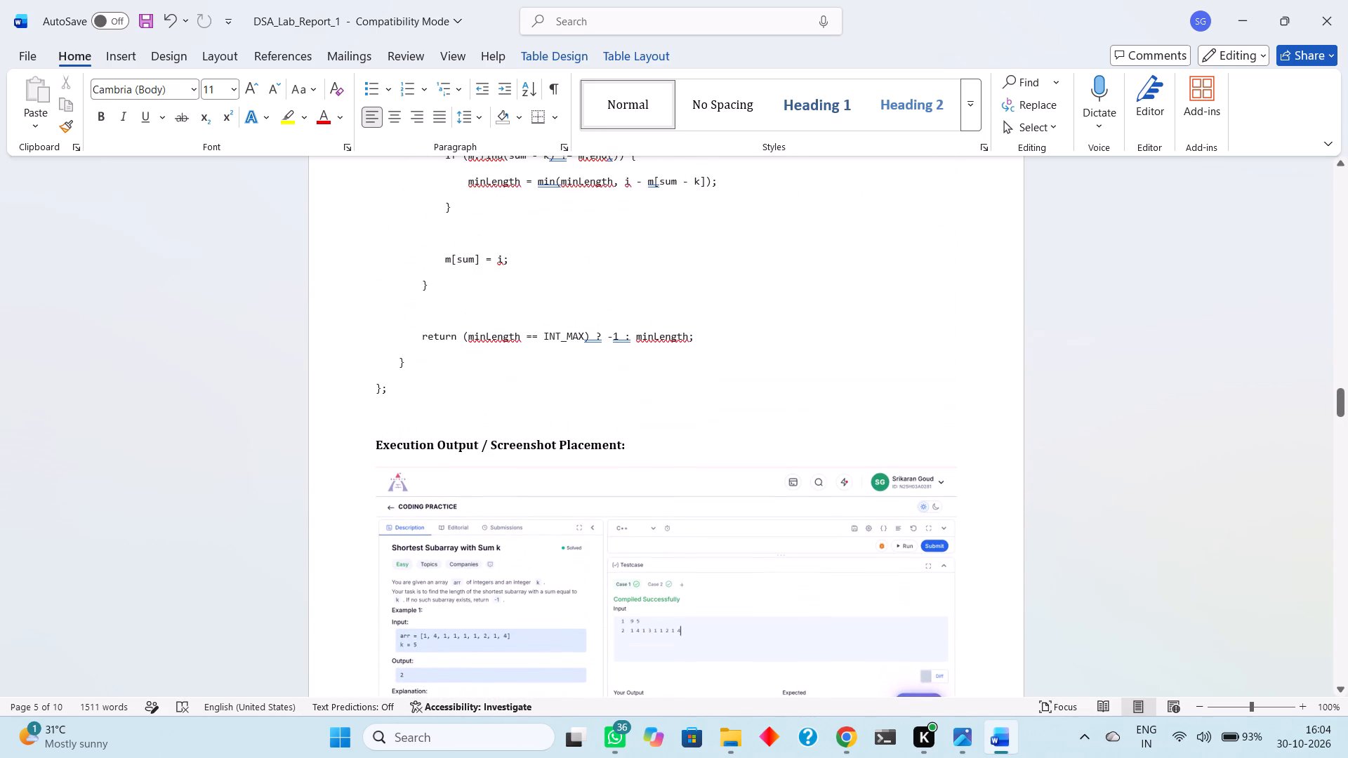
{"action": "scroll", "coordinate": [693, 429], "scroll_direction": "down", "scroll_amount": 10}
{"action": "scroll", "coordinate": [693, 429], "scroll_direction": "up", "scroll_amount": 7}
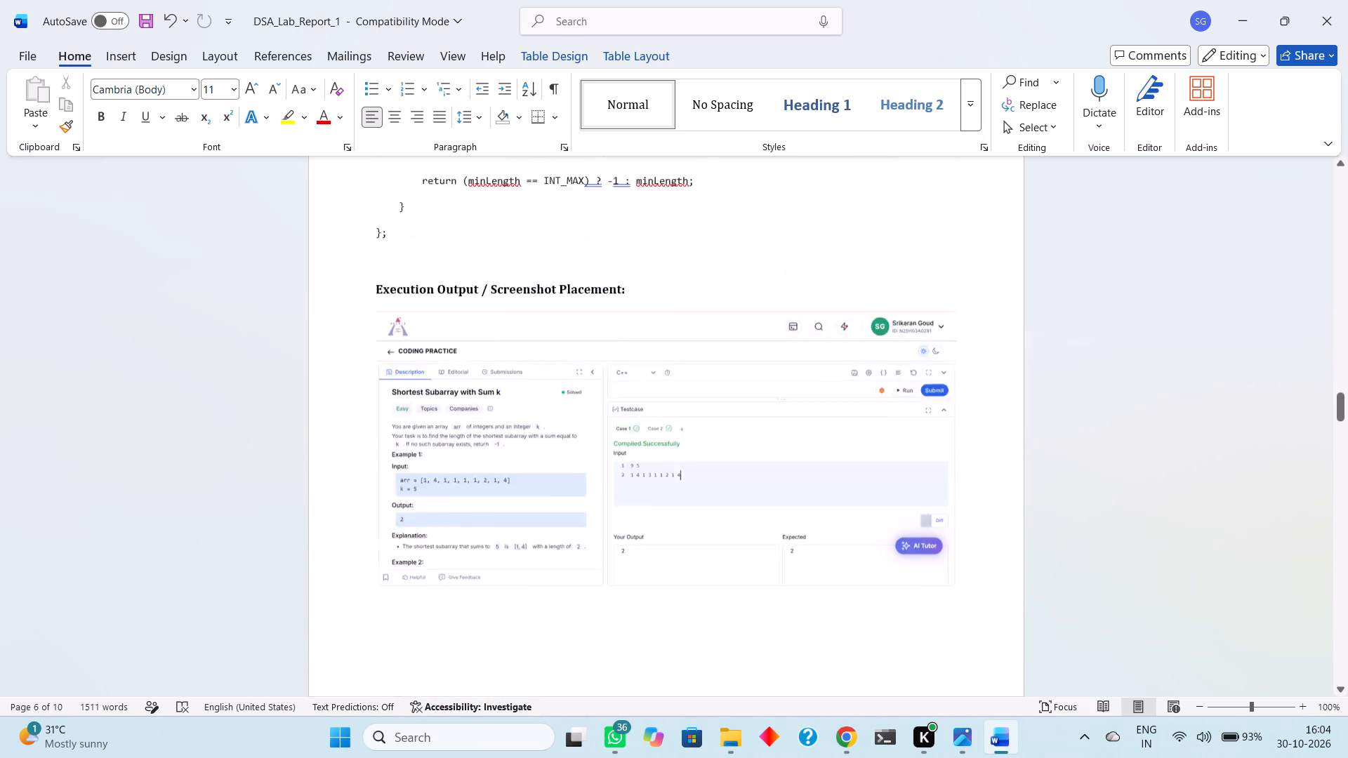
{"action": "scroll", "coordinate": [693, 429], "scroll_direction": "up", "scroll_amount": 19}
{"action": "scroll", "coordinate": [693, 429], "scroll_direction": "up", "scroll_amount": 11}
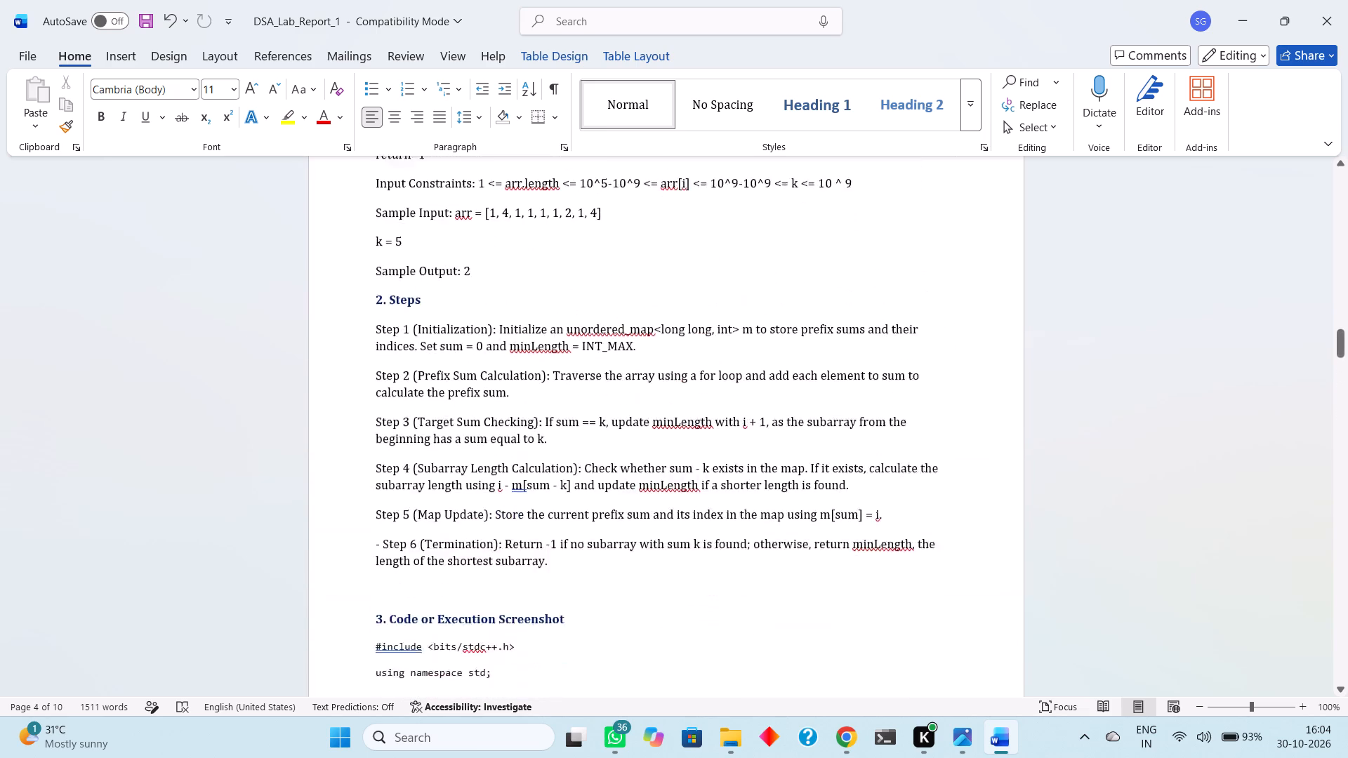
{"action": "scroll", "coordinate": [693, 429], "scroll_direction": "up", "scroll_amount": 20}
{"action": "scroll", "coordinate": [693, 429], "scroll_direction": "up", "scroll_amount": 20}
{"action": "scroll", "coordinate": [693, 429], "scroll_direction": "up", "scroll_amount": 4}
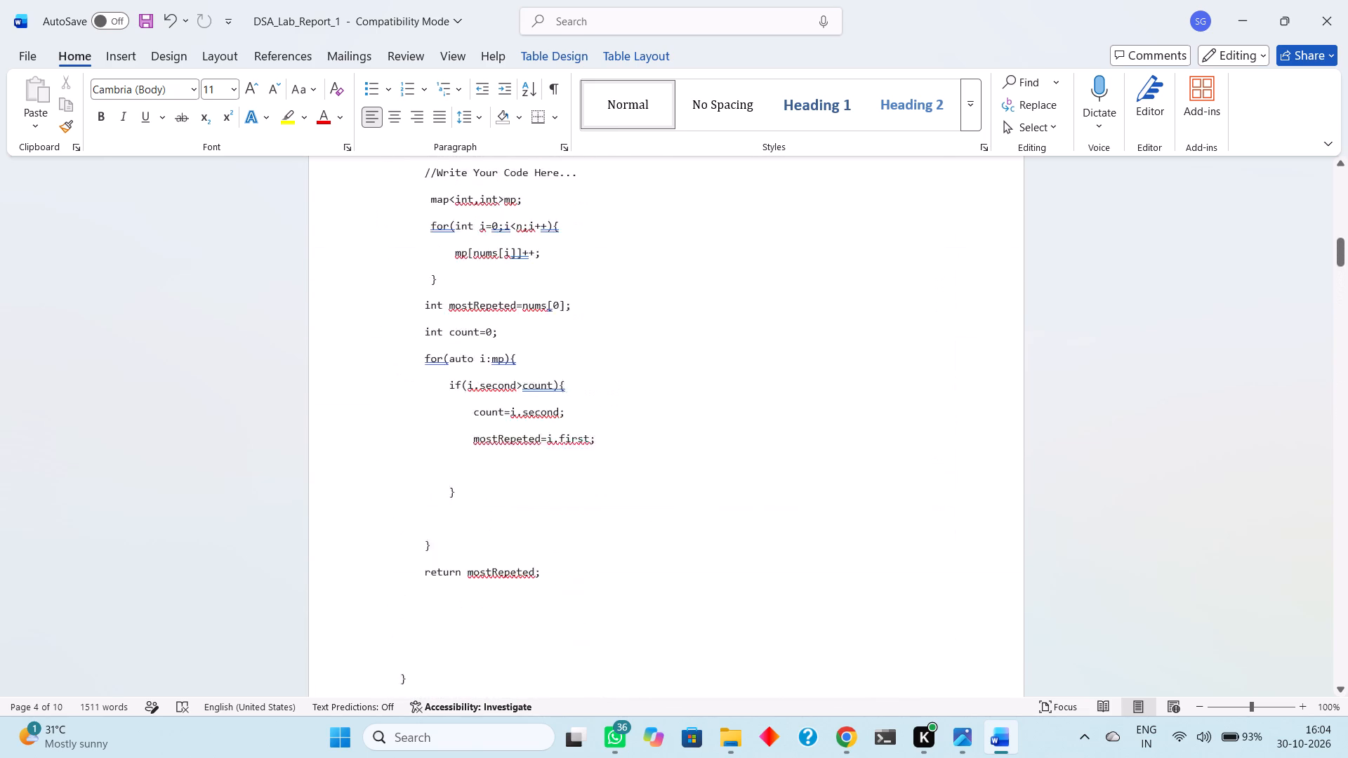
{"action": "scroll", "coordinate": [693, 429], "scroll_direction": "up", "scroll_amount": 20}
{"action": "scroll", "coordinate": [693, 429], "scroll_direction": "up", "scroll_amount": 9}
{"action": "scroll", "coordinate": [693, 429], "scroll_direction": "down", "scroll_amount": 11}
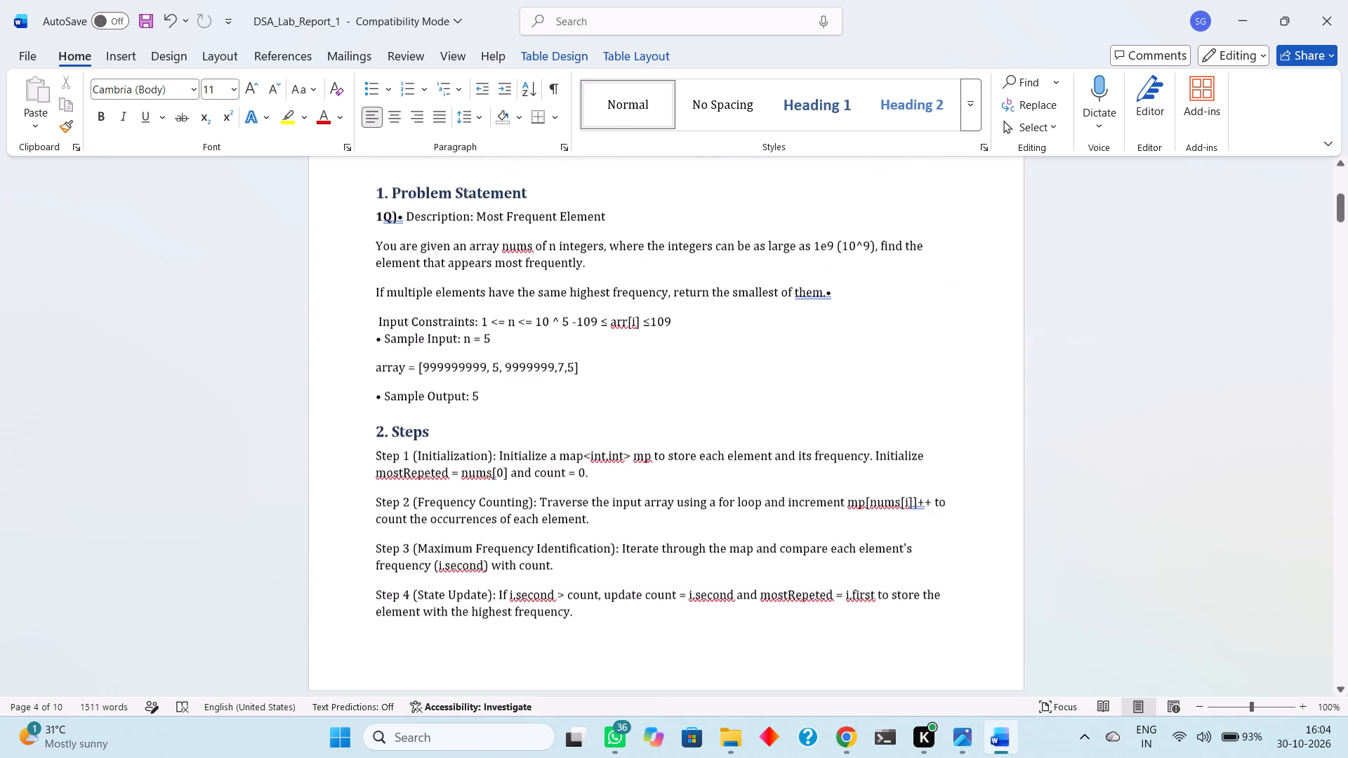
{"action": "scroll", "coordinate": [693, 429], "scroll_direction": "down", "scroll_amount": 20}
{"action": "scroll", "coordinate": [693, 429], "scroll_direction": "down", "scroll_amount": 13}
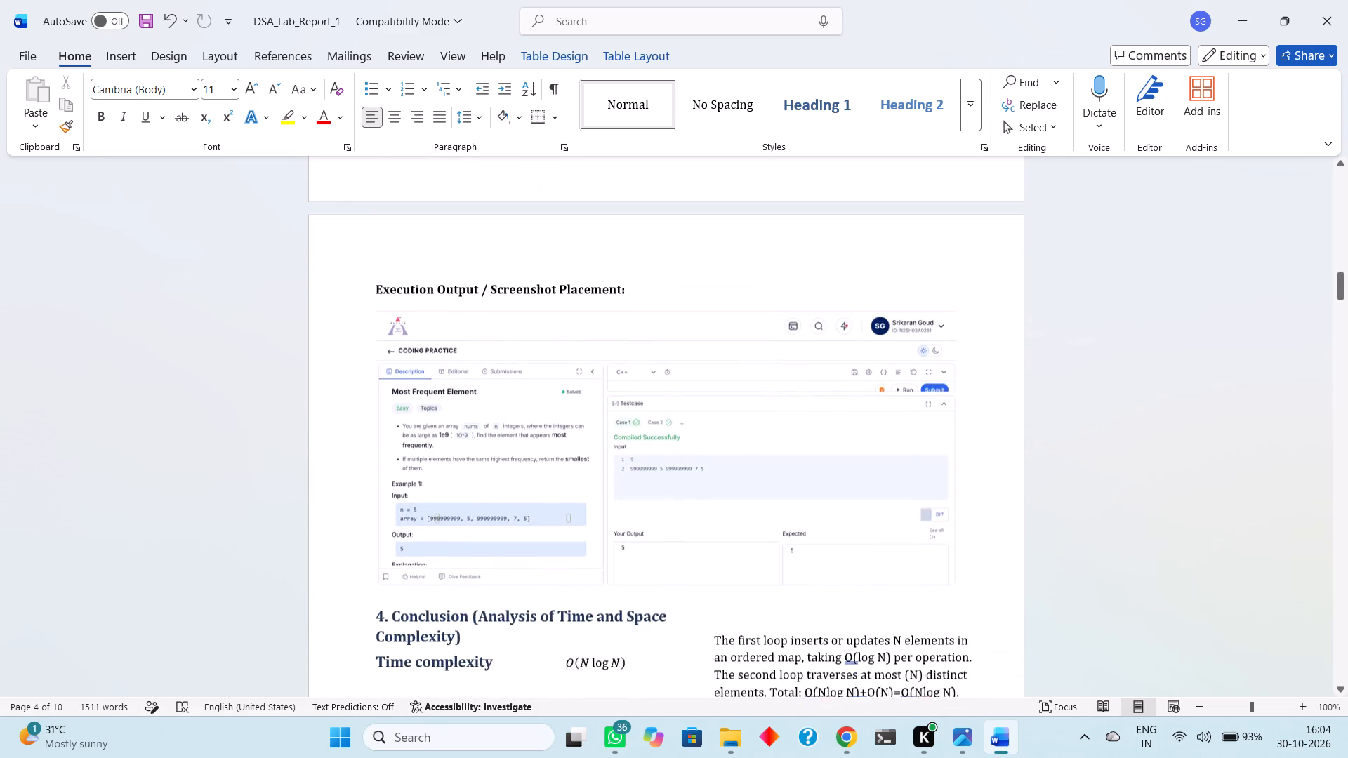
{"action": "scroll", "coordinate": [693, 429], "scroll_direction": "down", "scroll_amount": 3}
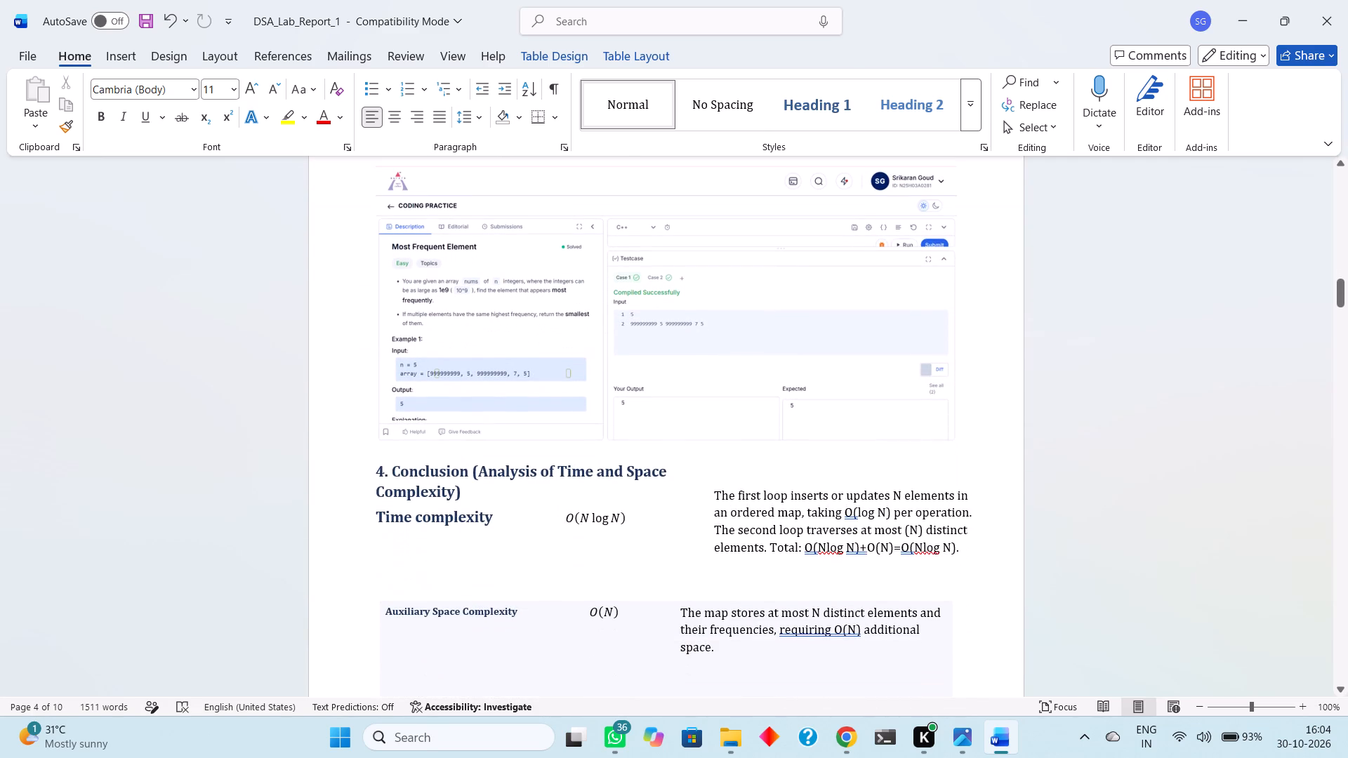
{"action": "scroll", "coordinate": [693, 429], "scroll_direction": "down", "scroll_amount": 15}
{"action": "scroll", "coordinate": [693, 429], "scroll_direction": "down", "scroll_amount": 15}
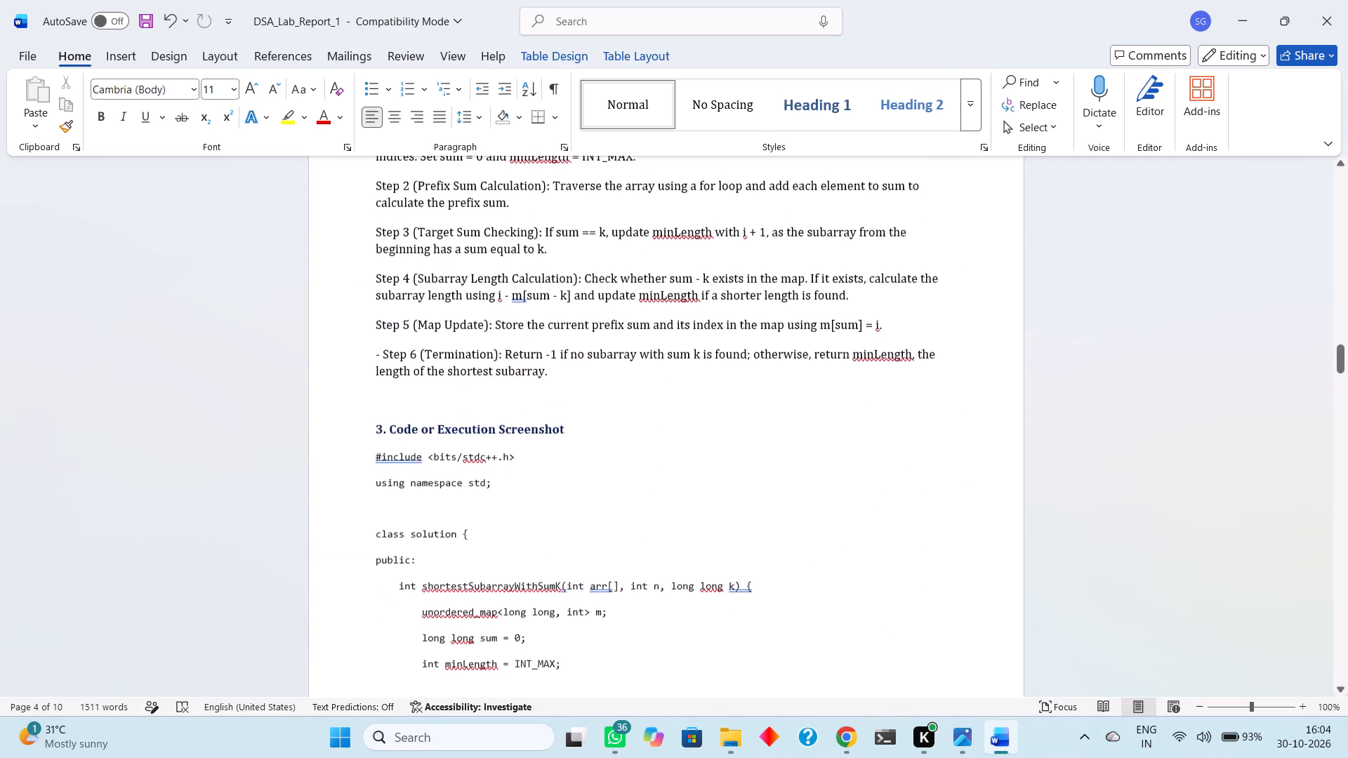
{"action": "scroll", "coordinate": [694, 429], "scroll_direction": "down", "scroll_amount": 20}
{"action": "scroll", "coordinate": [694, 429], "scroll_direction": "down", "scroll_amount": 16}
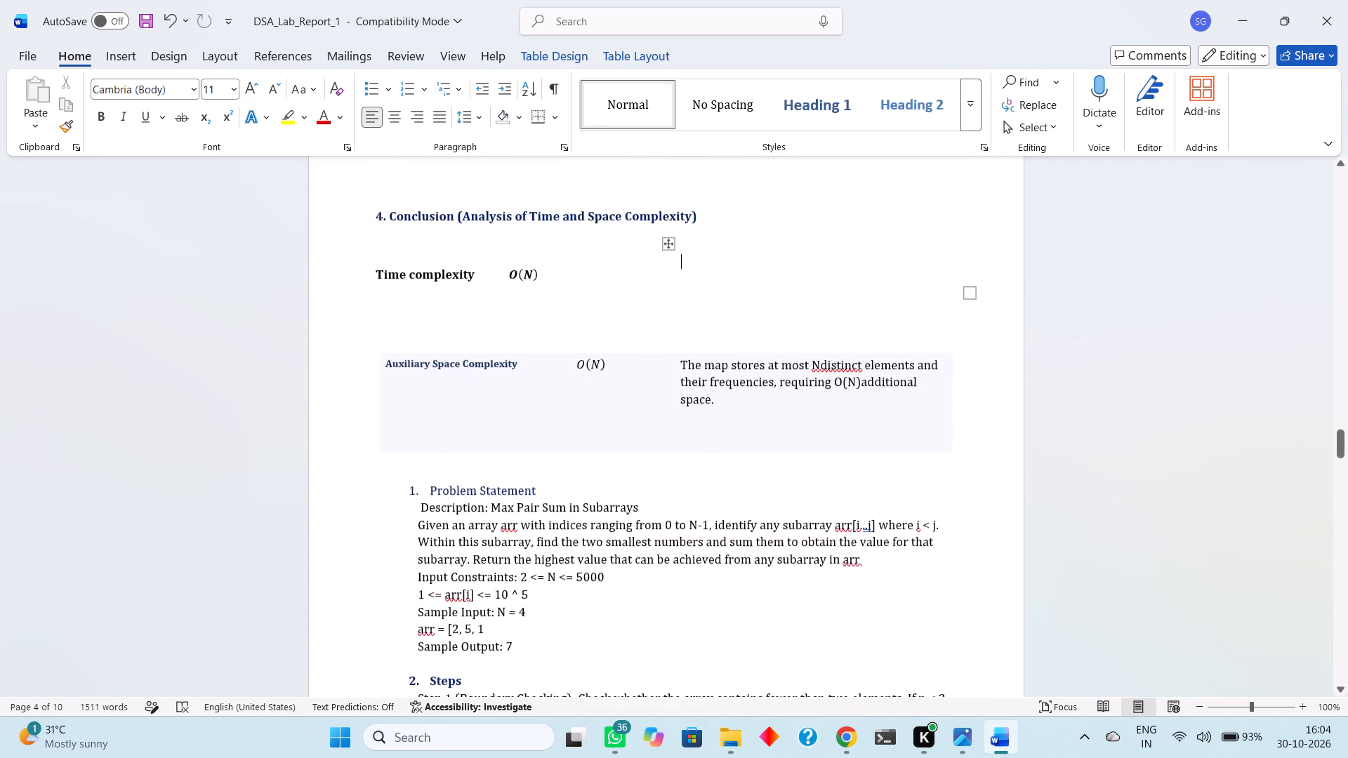
{"action": "left_click", "coordinate": [838, 743]}
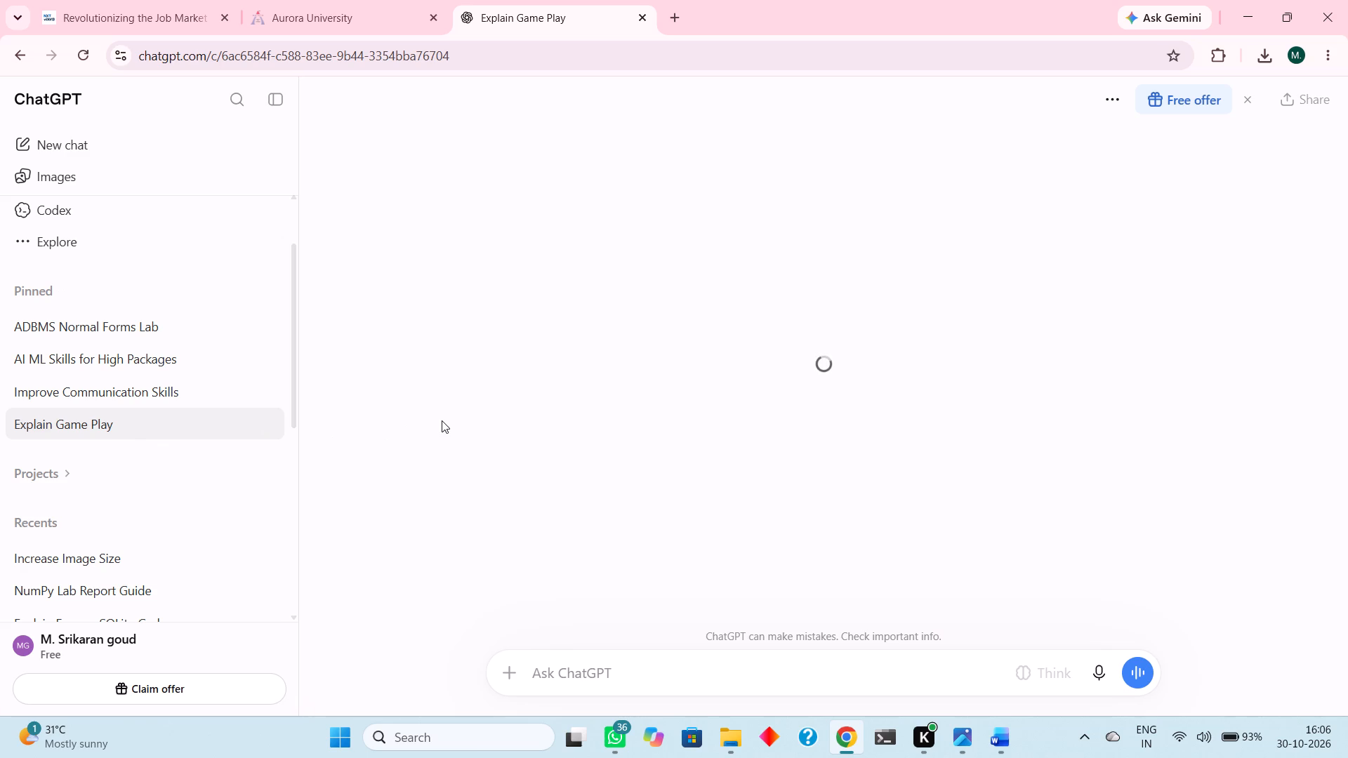
{"action": "scroll", "coordinate": [451, 476], "scroll_direction": "down", "scroll_amount": 1}
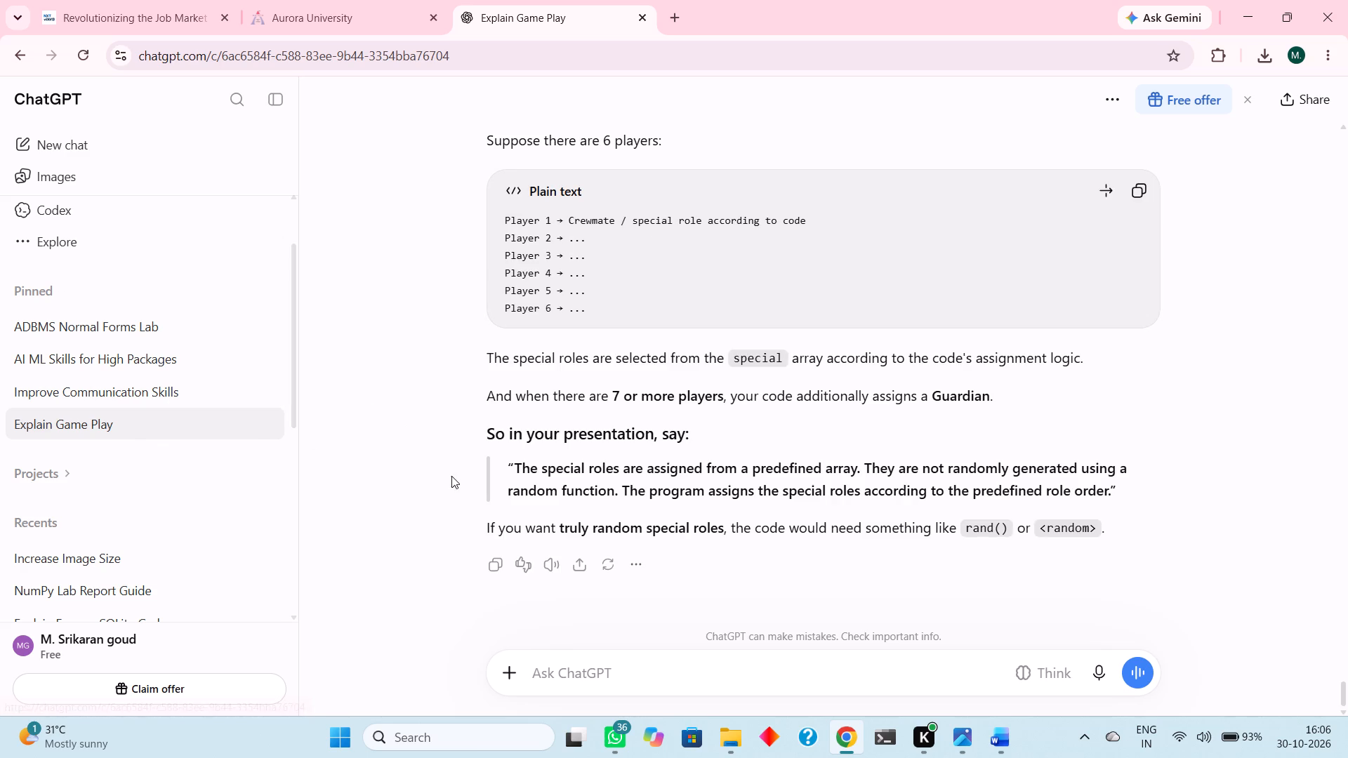
{"action": "scroll", "coordinate": [451, 476], "scroll_direction": "down", "scroll_amount": 2}
{"action": "scroll", "coordinate": [49, 522], "scroll_direction": "down", "scroll_amount": 1}
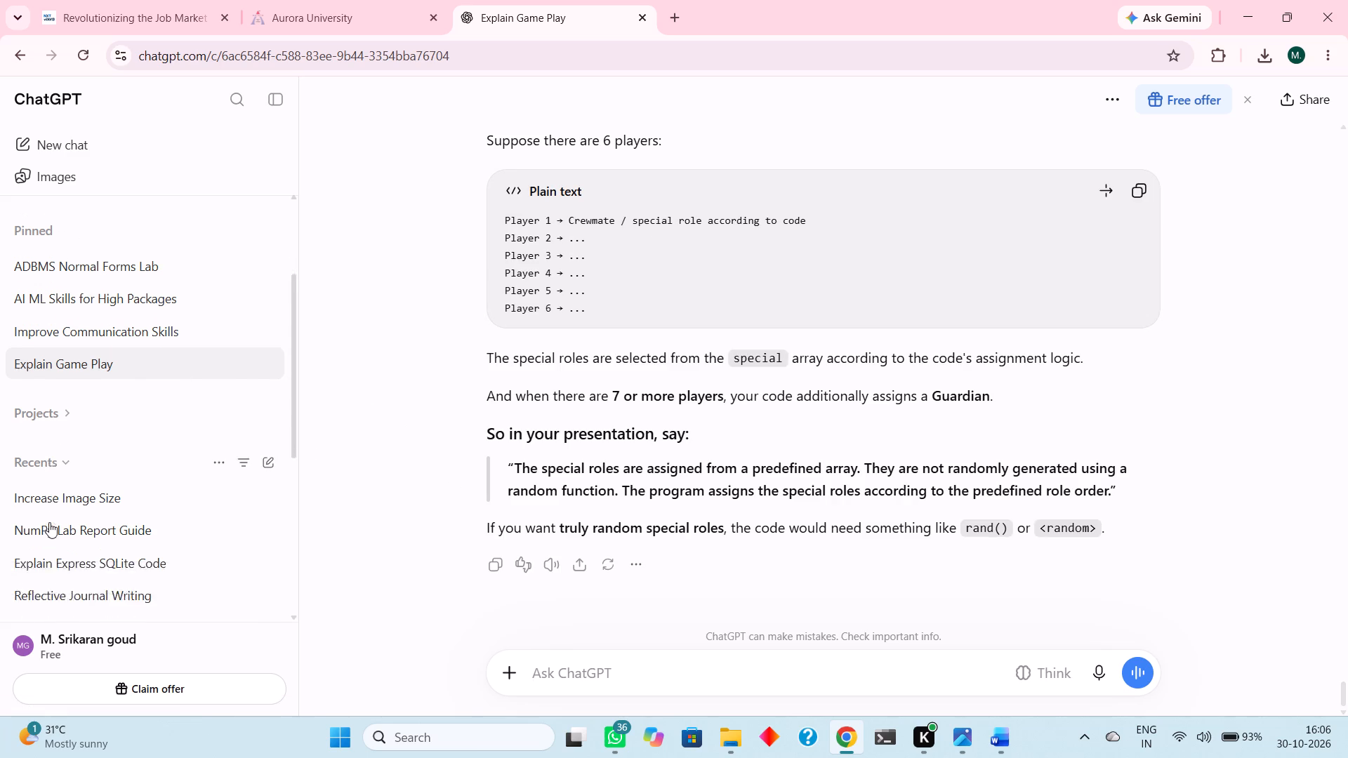
{"action": "scroll", "coordinate": [65, 433], "scroll_direction": "down", "scroll_amount": 1}
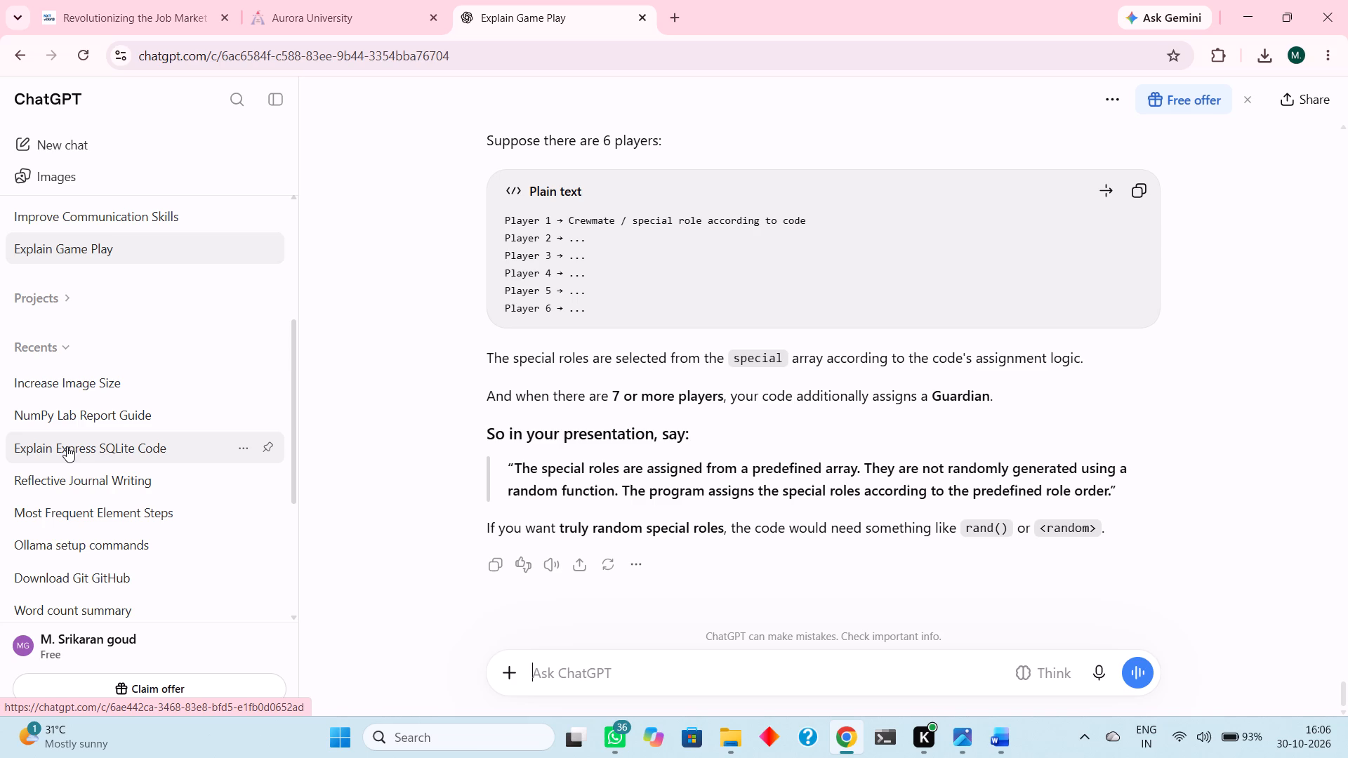
Open the Most Frequent Element Steps chat and find the time and space complexity conclusion for Shortest Subarray With Sum K.
{"action": "left_click", "coordinate": [70, 507]}
{"action": "scroll", "coordinate": [498, 484], "scroll_direction": "down", "scroll_amount": 3}
{"action": "scroll", "coordinate": [498, 484], "scroll_direction": "up", "scroll_amount": 2}
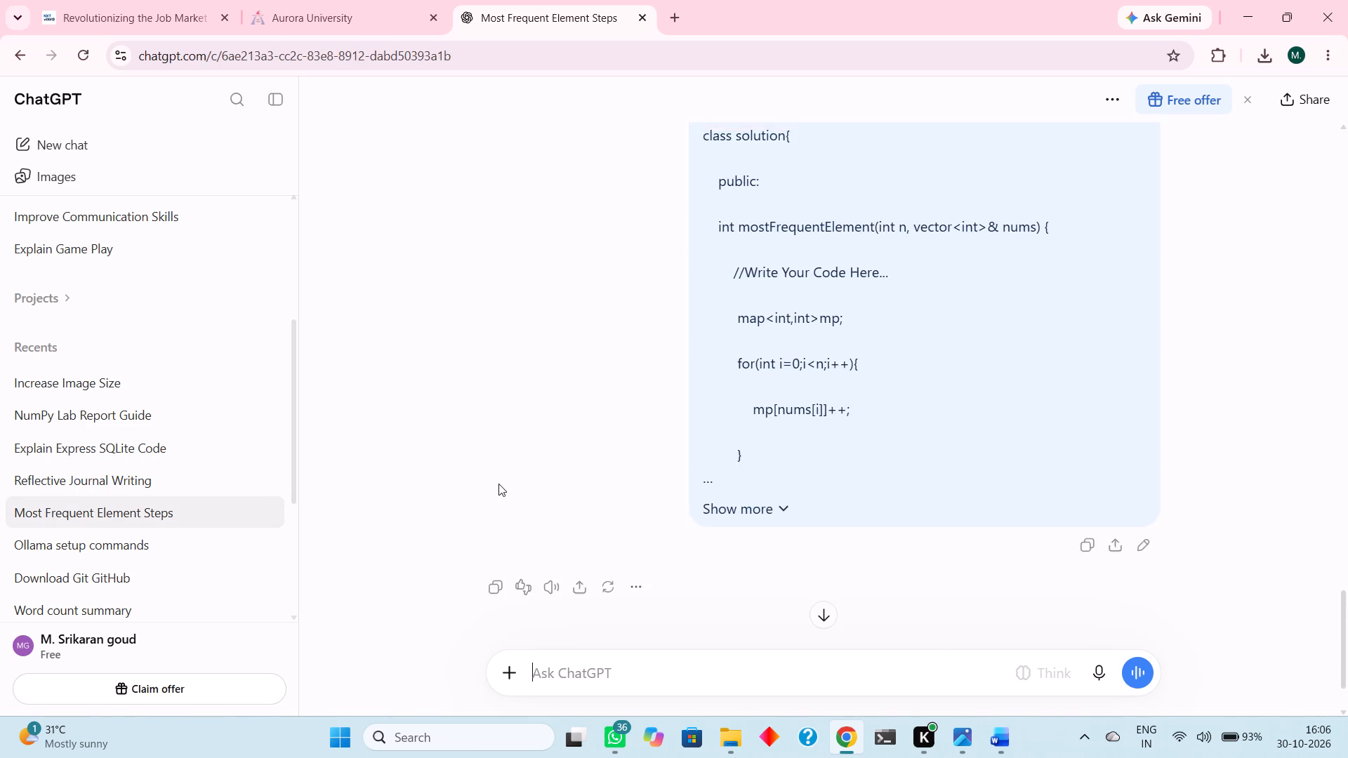
{"action": "scroll", "coordinate": [498, 484], "scroll_direction": "up", "scroll_amount": 6}
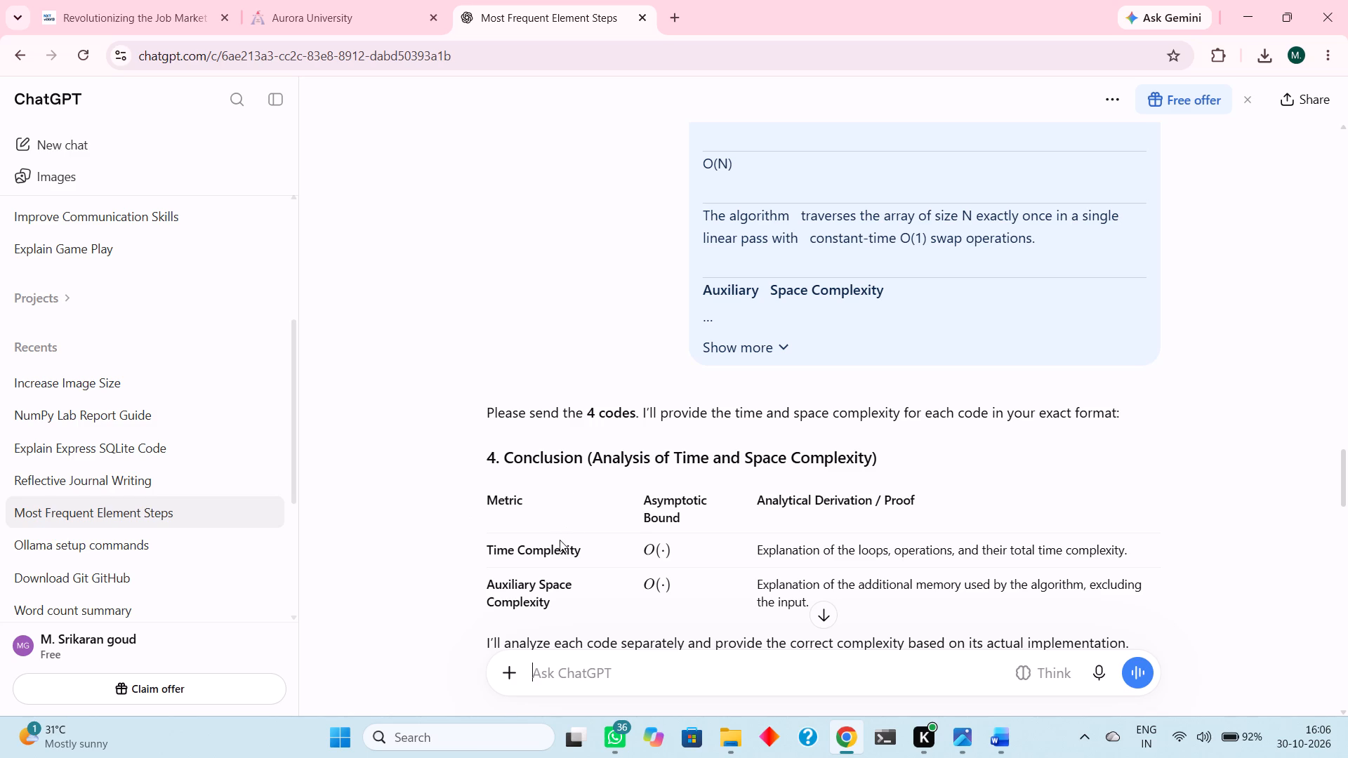
{"action": "scroll", "coordinate": [560, 540], "scroll_direction": "up", "scroll_amount": 5}
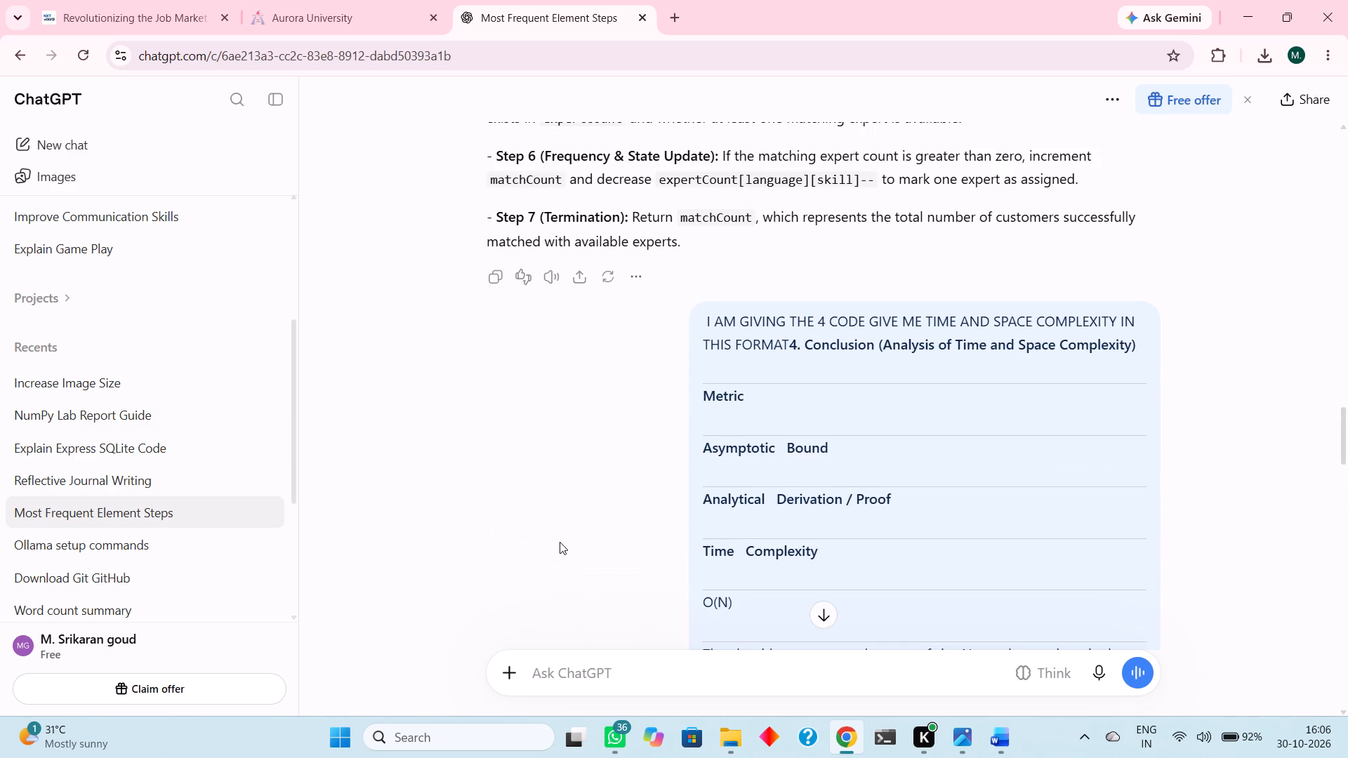
{"action": "scroll", "coordinate": [560, 542], "scroll_direction": "down", "scroll_amount": 3}
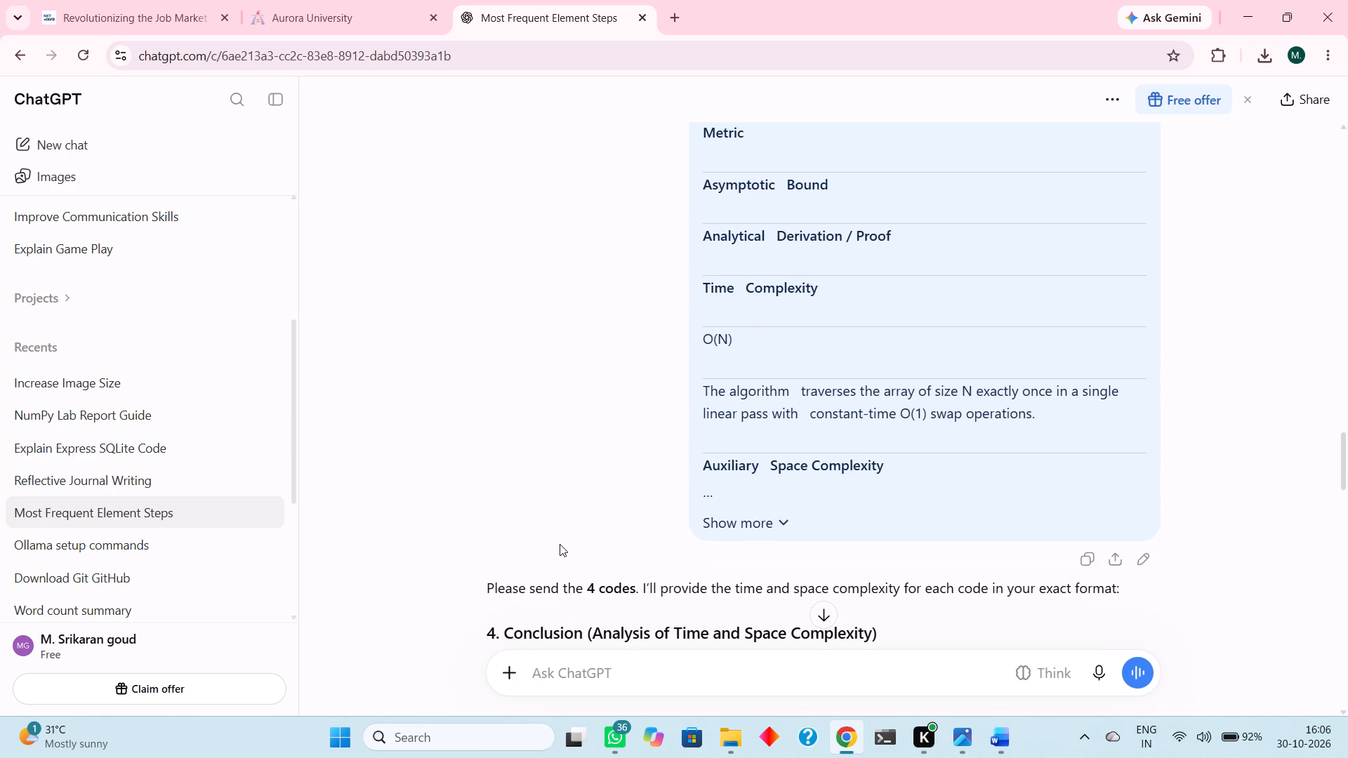
{"action": "scroll", "coordinate": [560, 544], "scroll_direction": "down", "scroll_amount": 2}
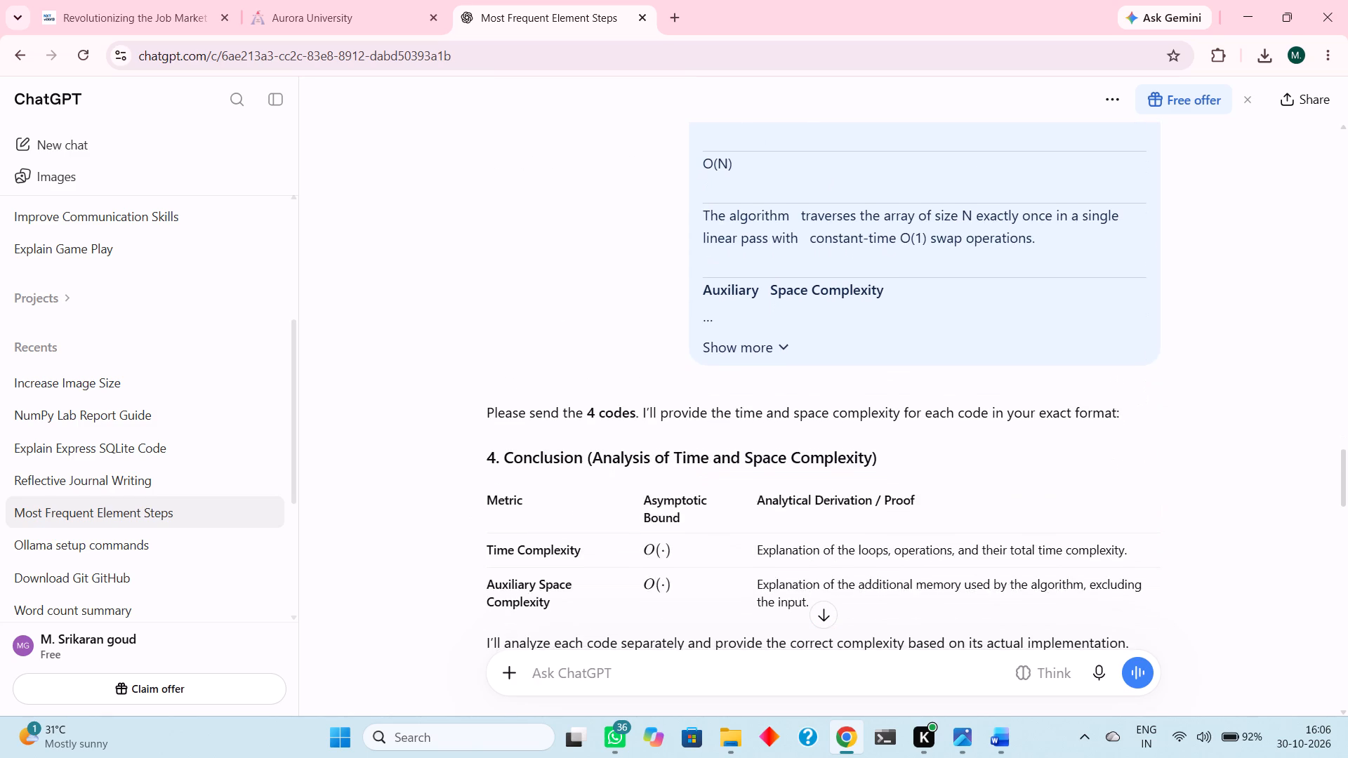
{"action": "scroll", "coordinate": [560, 544], "scroll_direction": "down", "scroll_amount": 2}
{"action": "scroll", "coordinate": [560, 545], "scroll_direction": "down", "scroll_amount": 20}
{"action": "scroll", "coordinate": [560, 545], "scroll_direction": "down", "scroll_amount": 5}
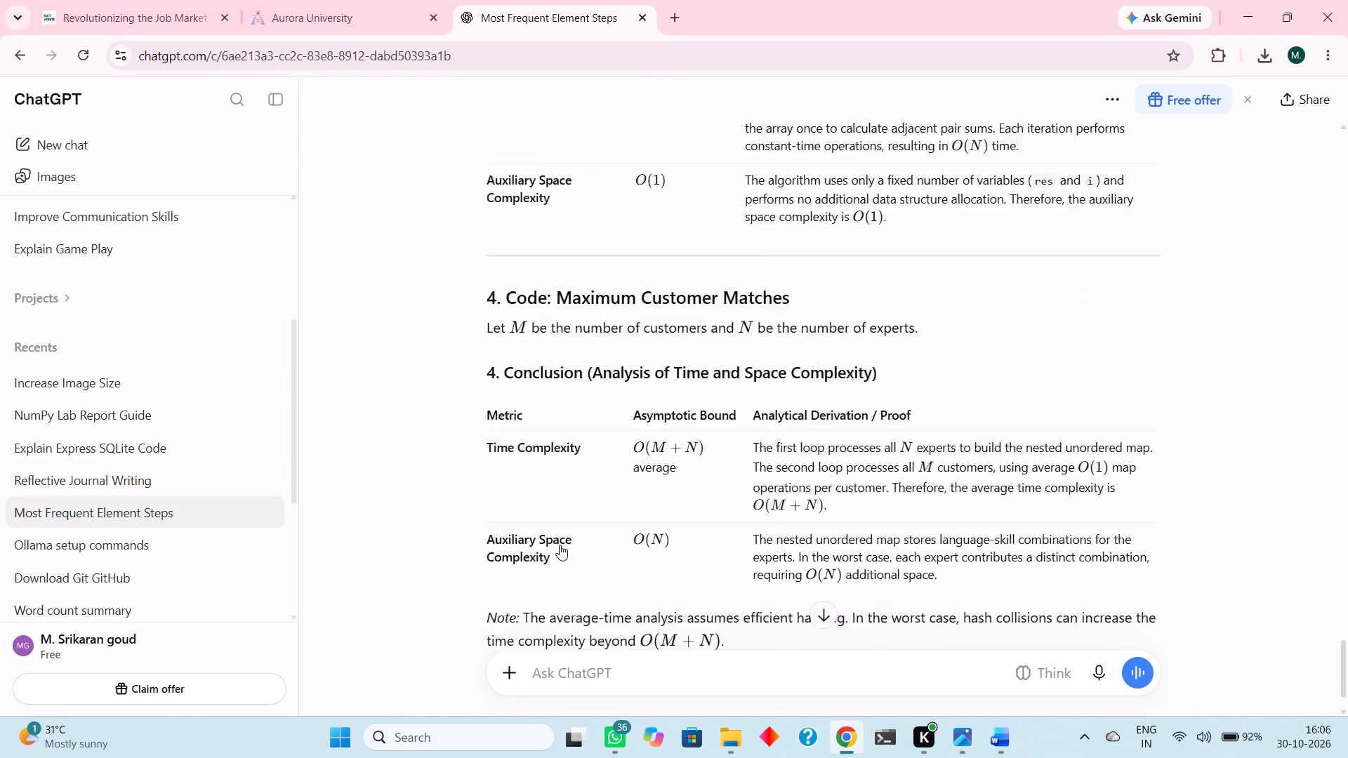
{"action": "scroll", "coordinate": [560, 545], "scroll_direction": "down", "scroll_amount": 5}
{"action": "scroll", "coordinate": [560, 545], "scroll_direction": "up", "scroll_amount": 9}
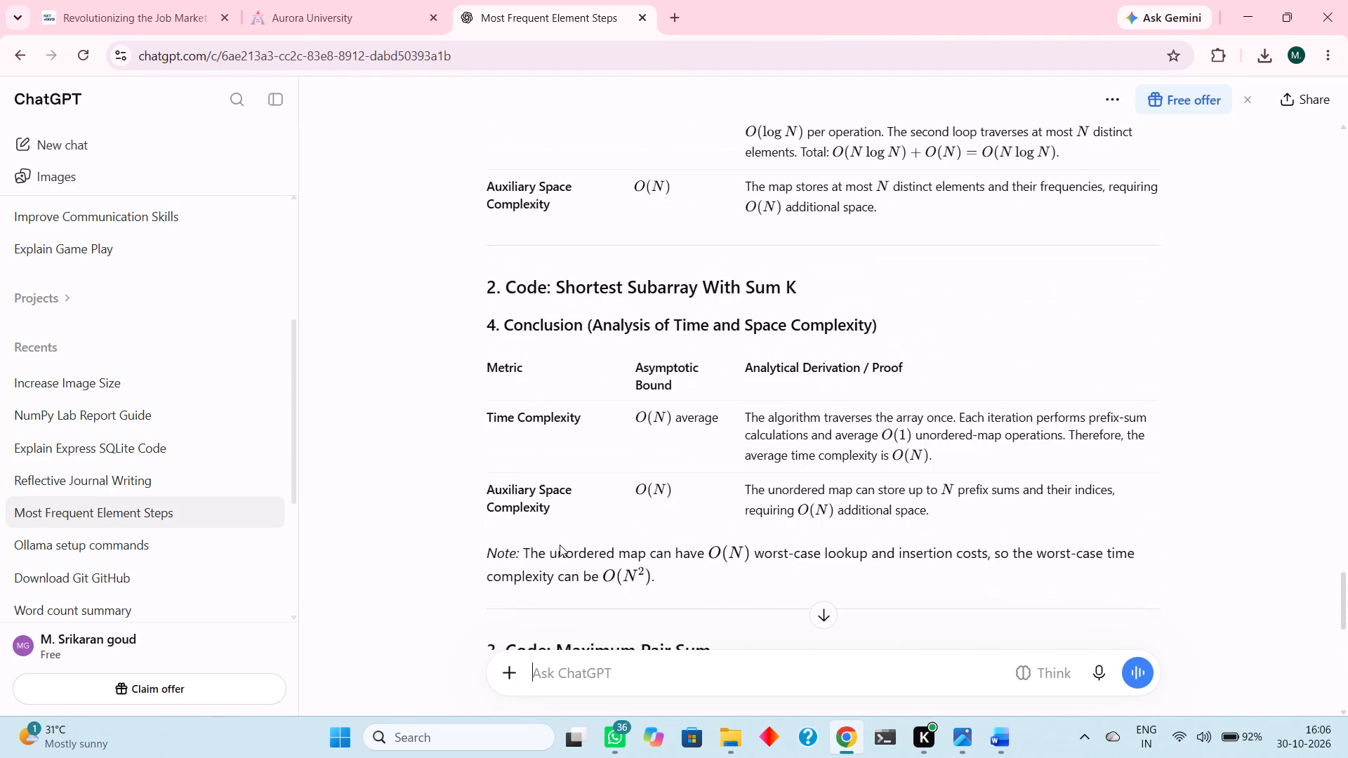
{"action": "scroll", "coordinate": [560, 545], "scroll_direction": "up", "scroll_amount": 2}
{"action": "scroll", "coordinate": [560, 545], "scroll_direction": "down", "scroll_amount": 2}
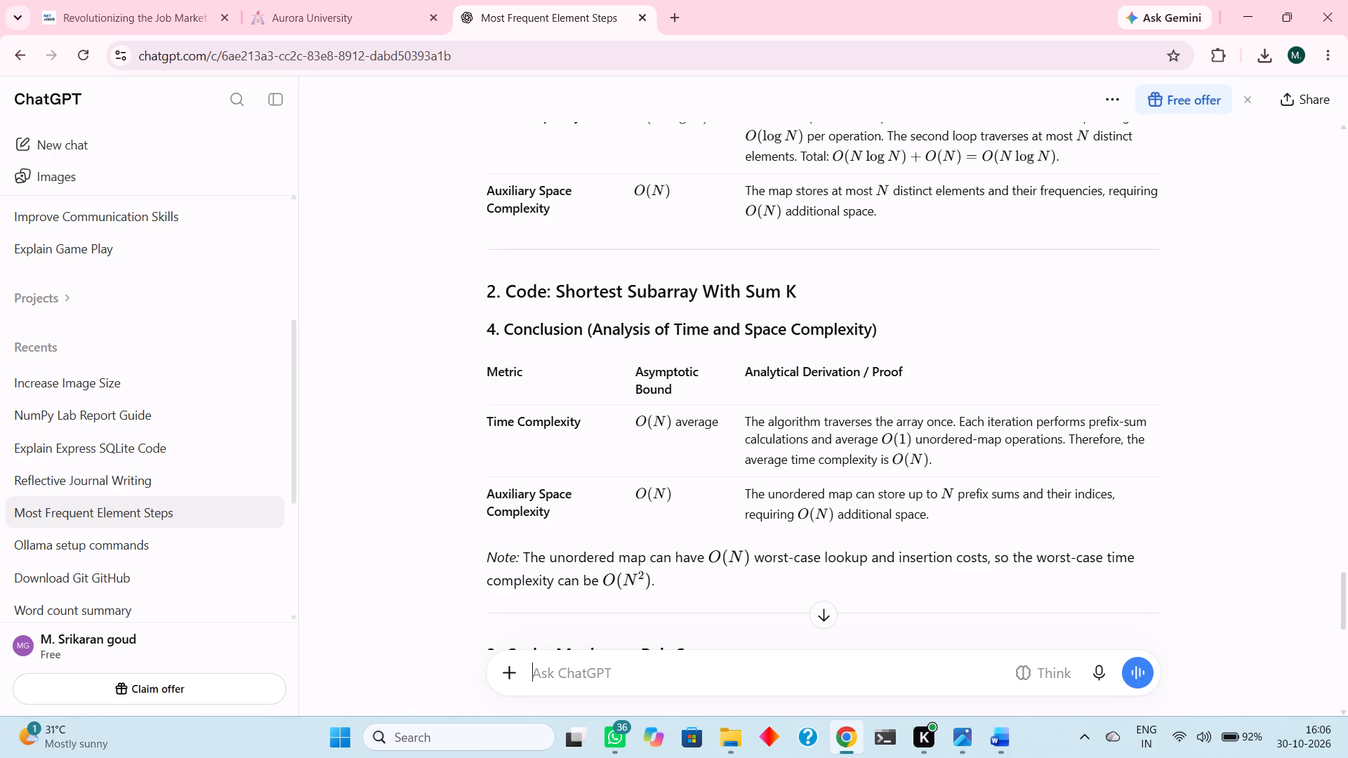
Copy the Shortest Subarray With Sum K time complexity derivation and paste it in Word beside the page 6 conclusion's Time complexity O(N).
{"action": "left_click_drag", "start_coordinate": [745, 420], "coordinate": [933, 462]}
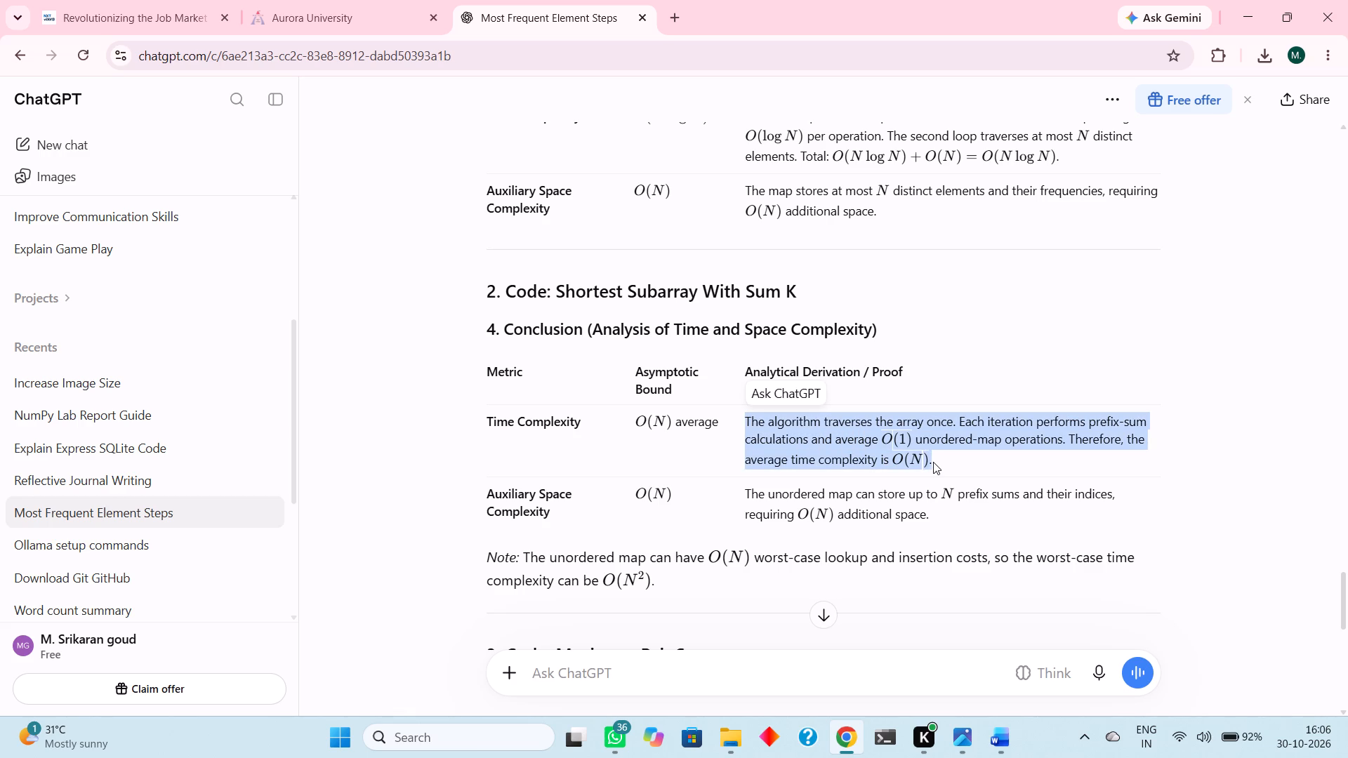
{"action": "key", "text": "ctrl+c"}
{"action": "left_click", "coordinate": [996, 664]}
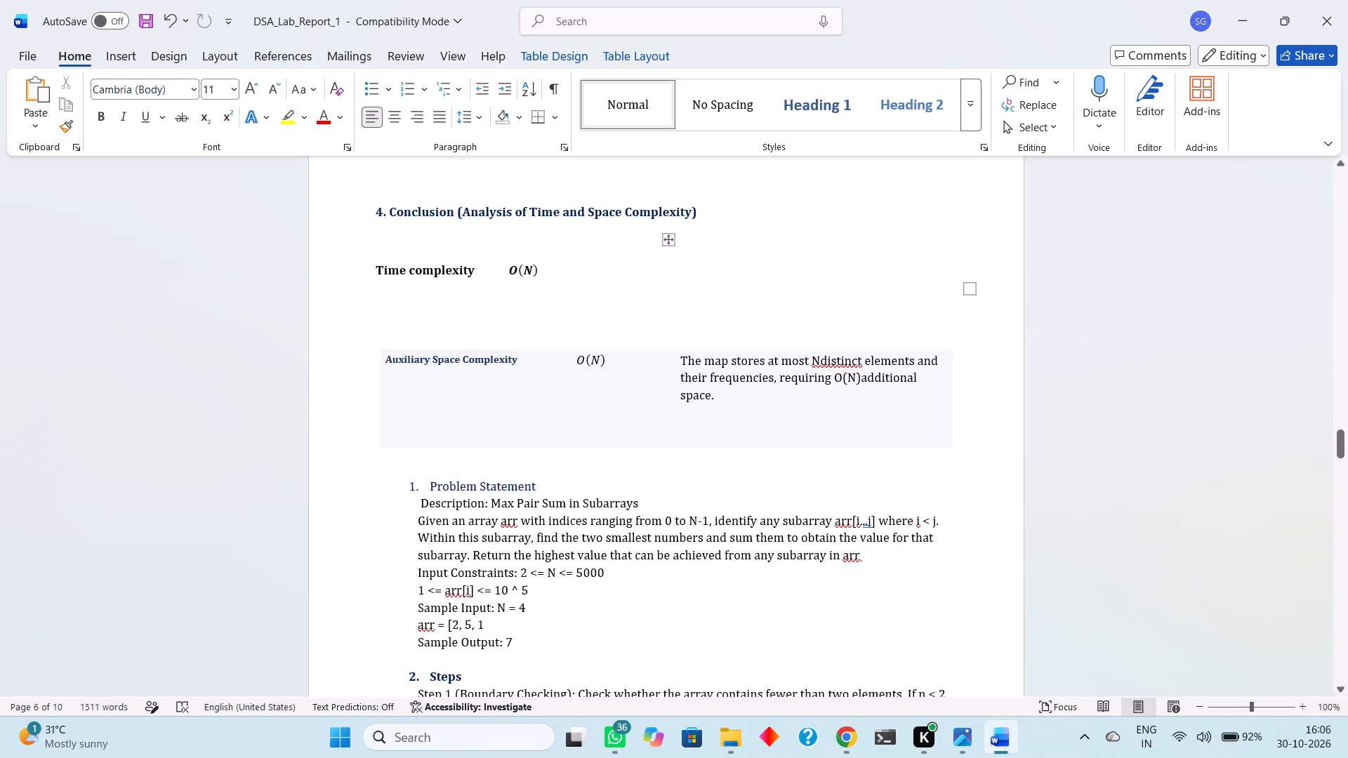
{"action": "key", "text": "ctrl+v"}
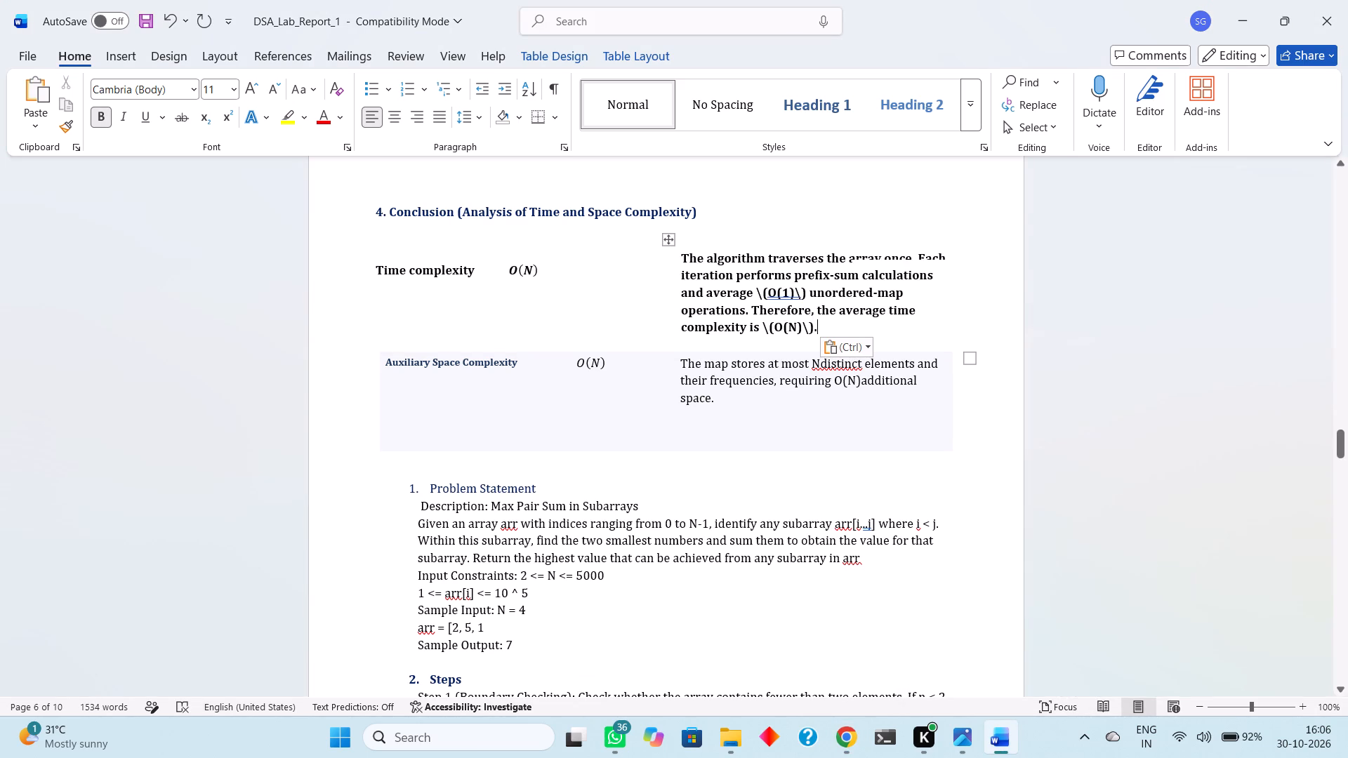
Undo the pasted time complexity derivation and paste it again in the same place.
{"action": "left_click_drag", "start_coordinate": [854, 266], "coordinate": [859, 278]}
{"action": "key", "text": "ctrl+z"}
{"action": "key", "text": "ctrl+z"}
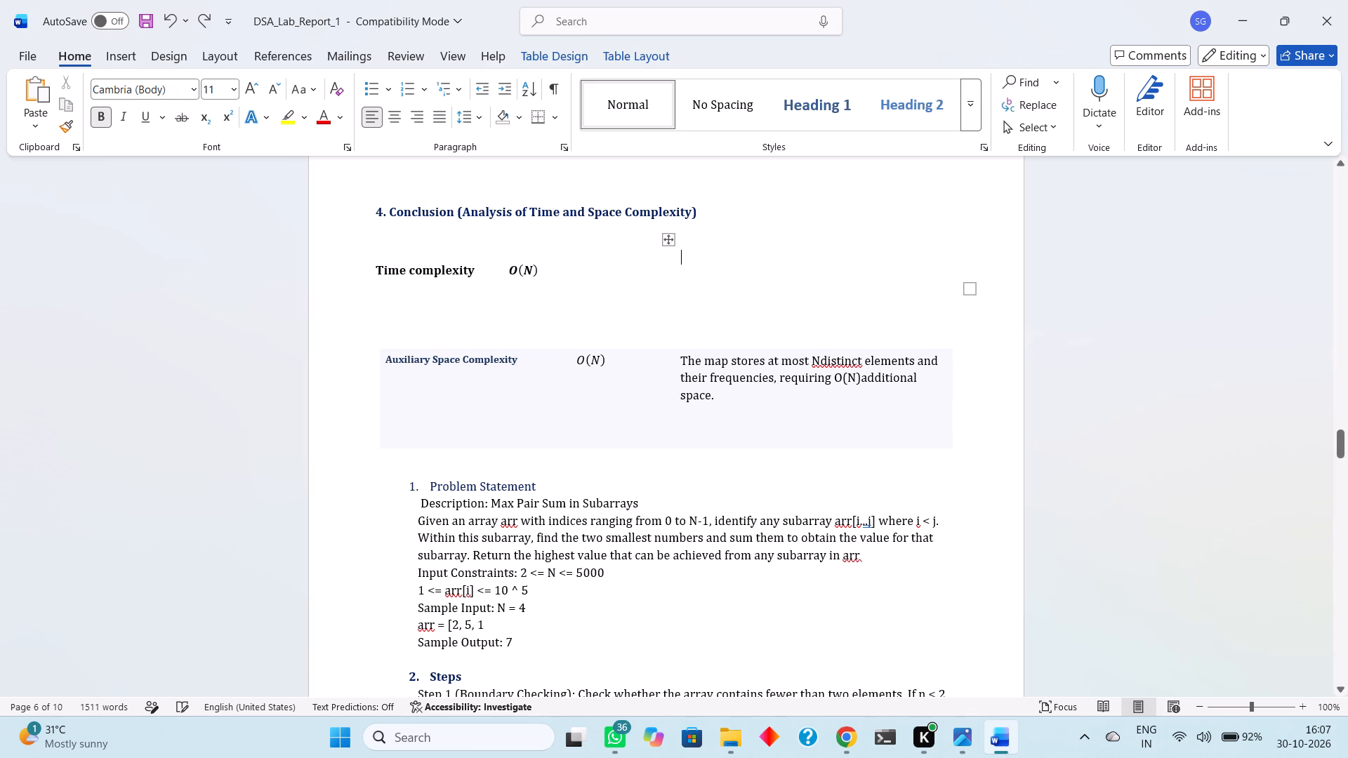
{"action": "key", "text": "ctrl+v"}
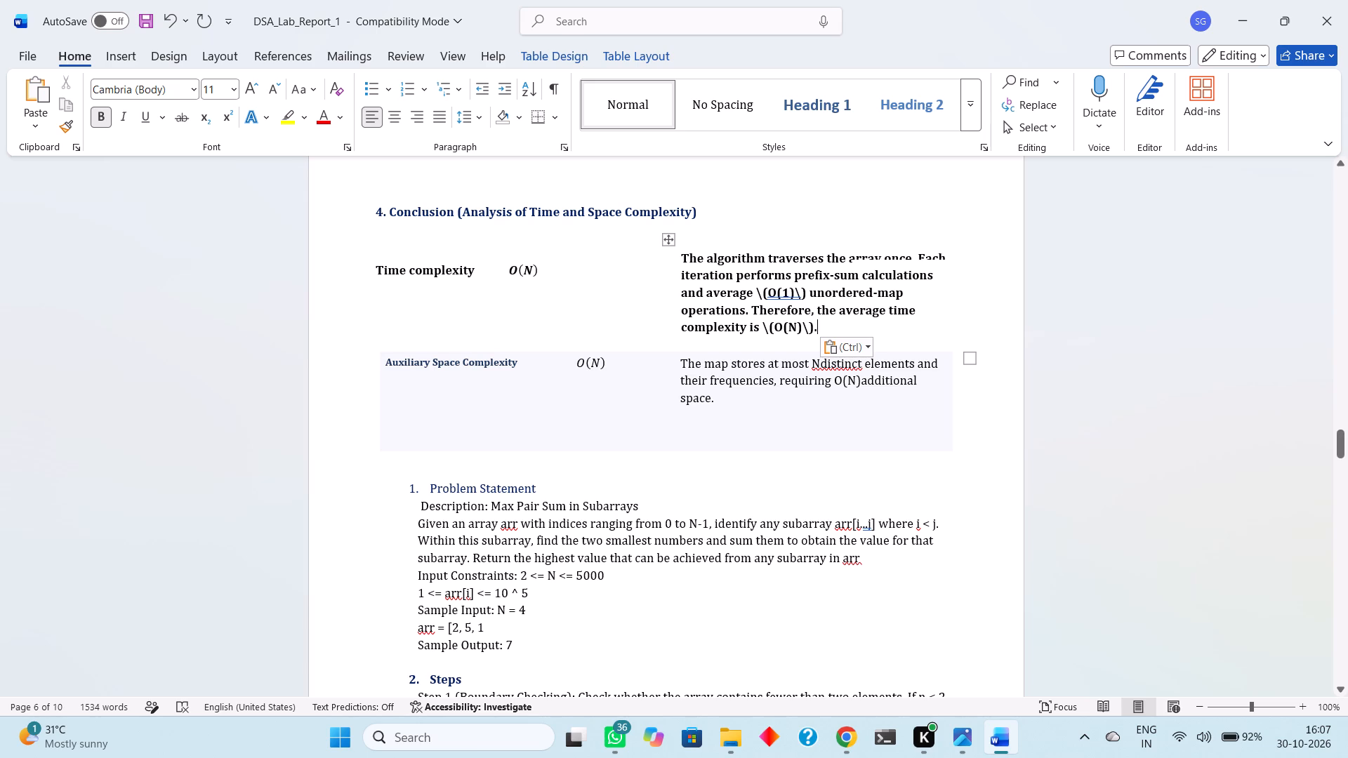
In the pasted time complexity derivation's first sentence, replace the words "array once" with the letter A.
{"action": "left_click_drag", "start_coordinate": [867, 260], "coordinate": [869, 274]}
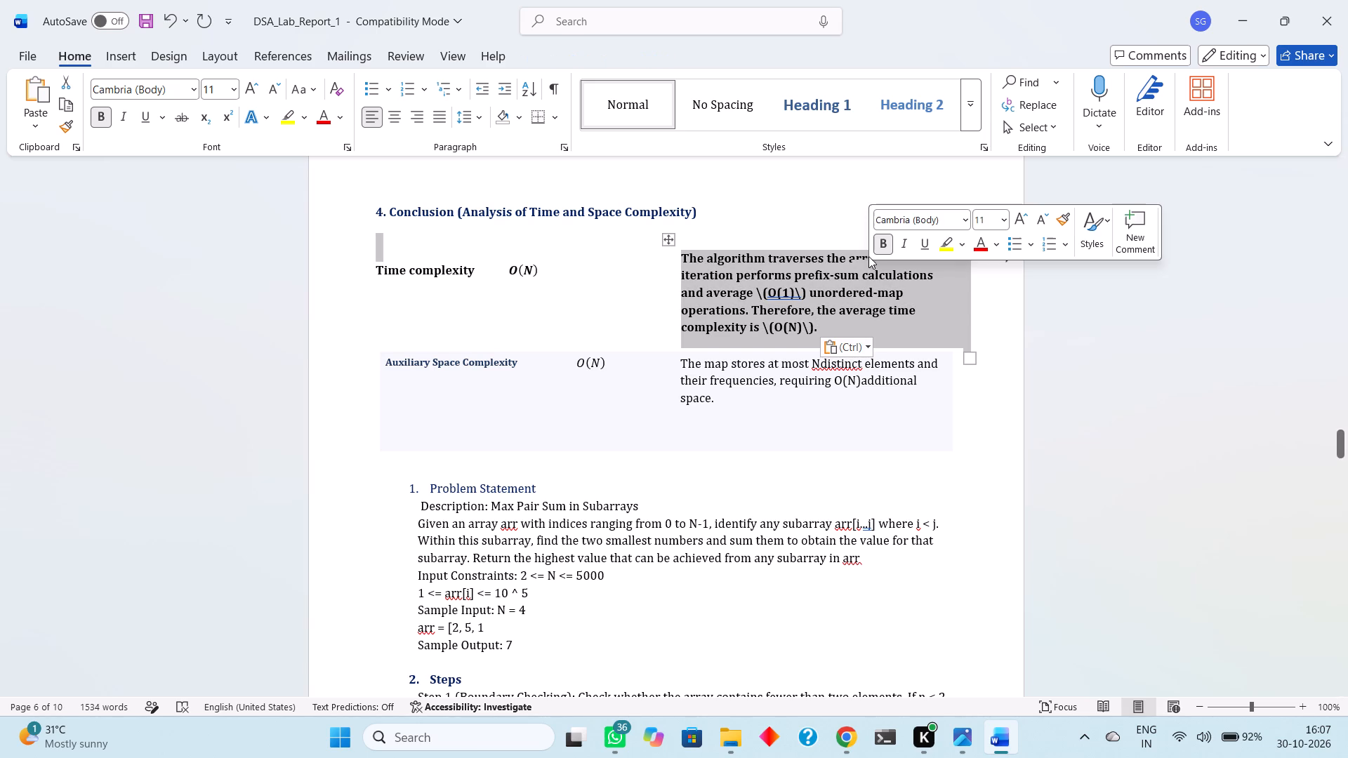
{"action": "left_click", "coordinate": [840, 236]}
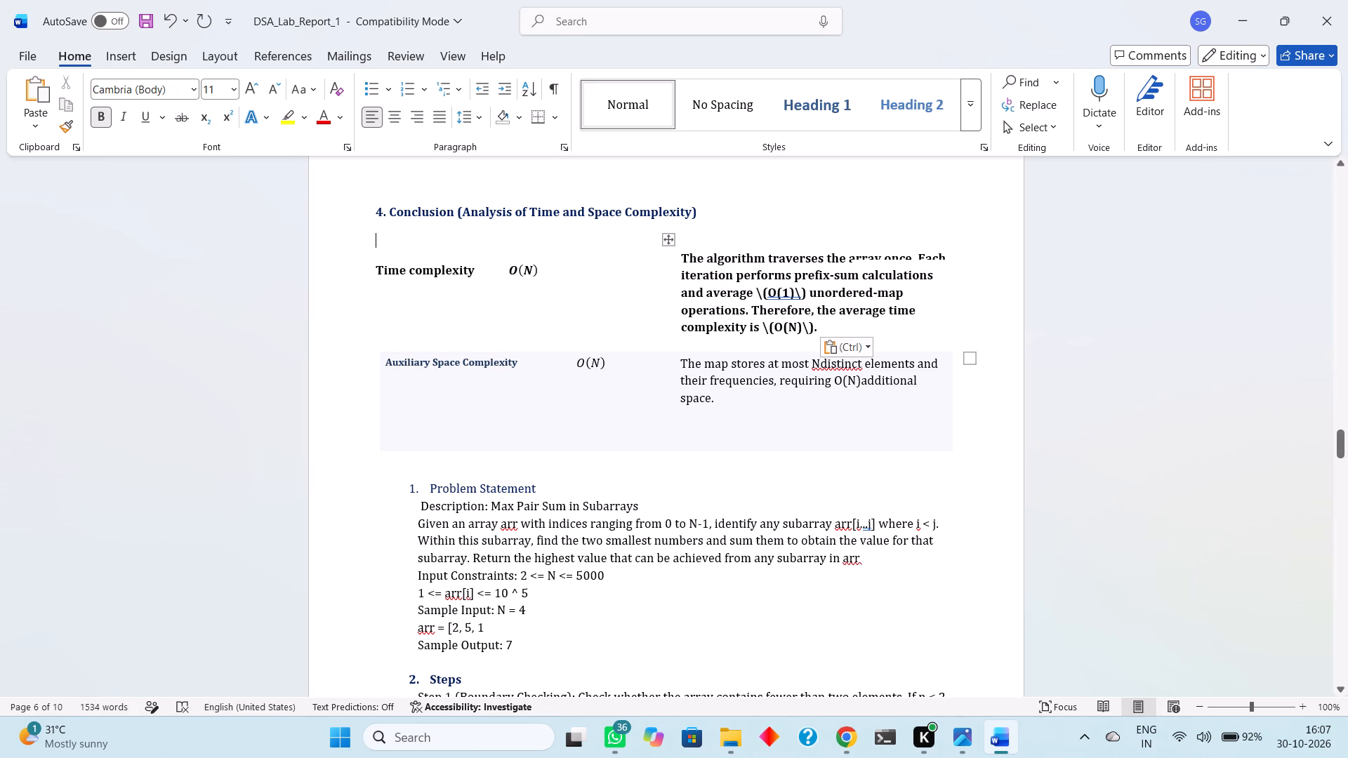
{"action": "left_click", "coordinate": [883, 259]}
{"action": "key", "text": "BackSpace"}
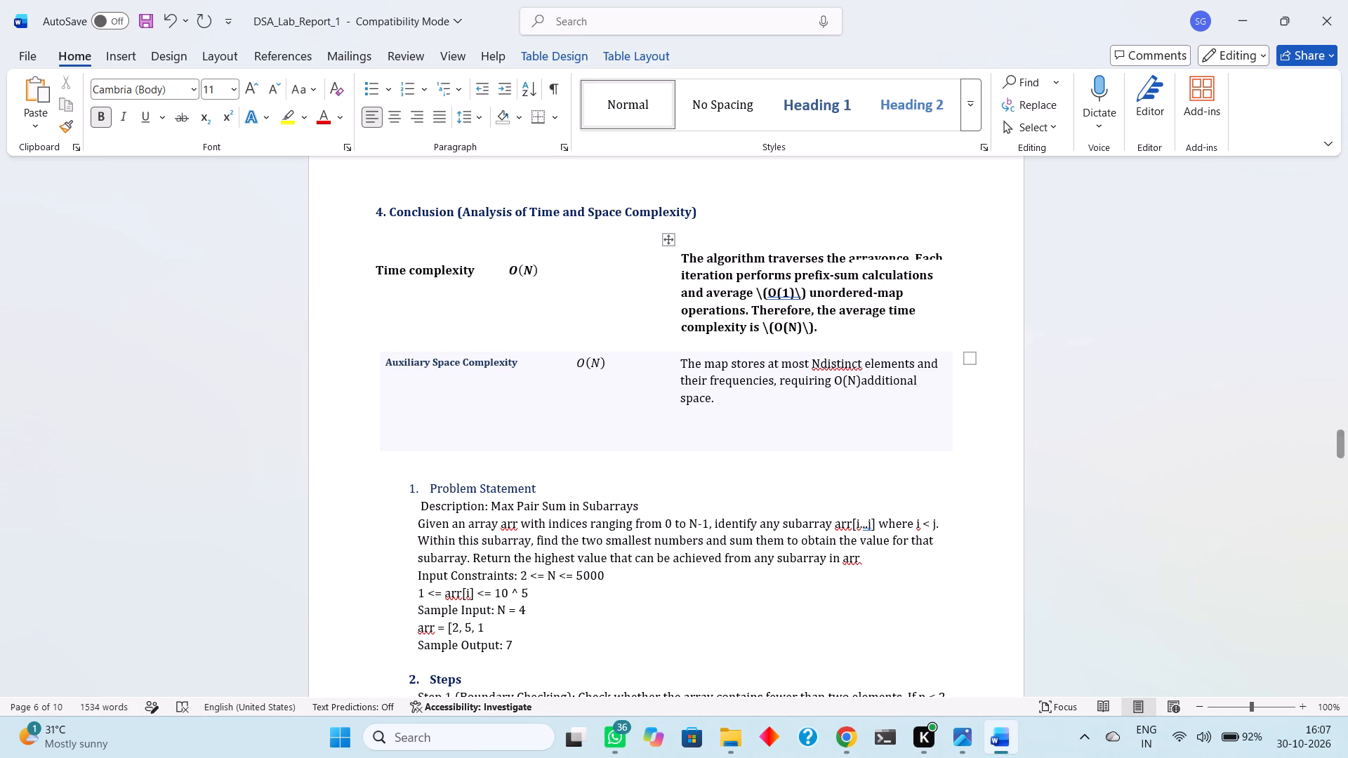
{"action": "key", "text": "BackSpace"}
{"action": "key", "text": "Right"}
{"action": "key", "text": "Right"}
{"action": "key", "text": "Right"}
{"action": "key", "text": "Right"}
{"action": "key", "text": "BackSpace"}
{"action": "key", "text": "BackSpace"}
{"action": "key", "text": "BackSpace"}
{"action": "key", "text": "BackSpace"}
{"action": "key", "text": "BackSpace"}
{"action": "key", "text": "BackSpace"}
{"action": "key", "text": "BackSpace"}
{"action": "key", "text": "BackSpace"}
{"action": "key", "text": "a"}
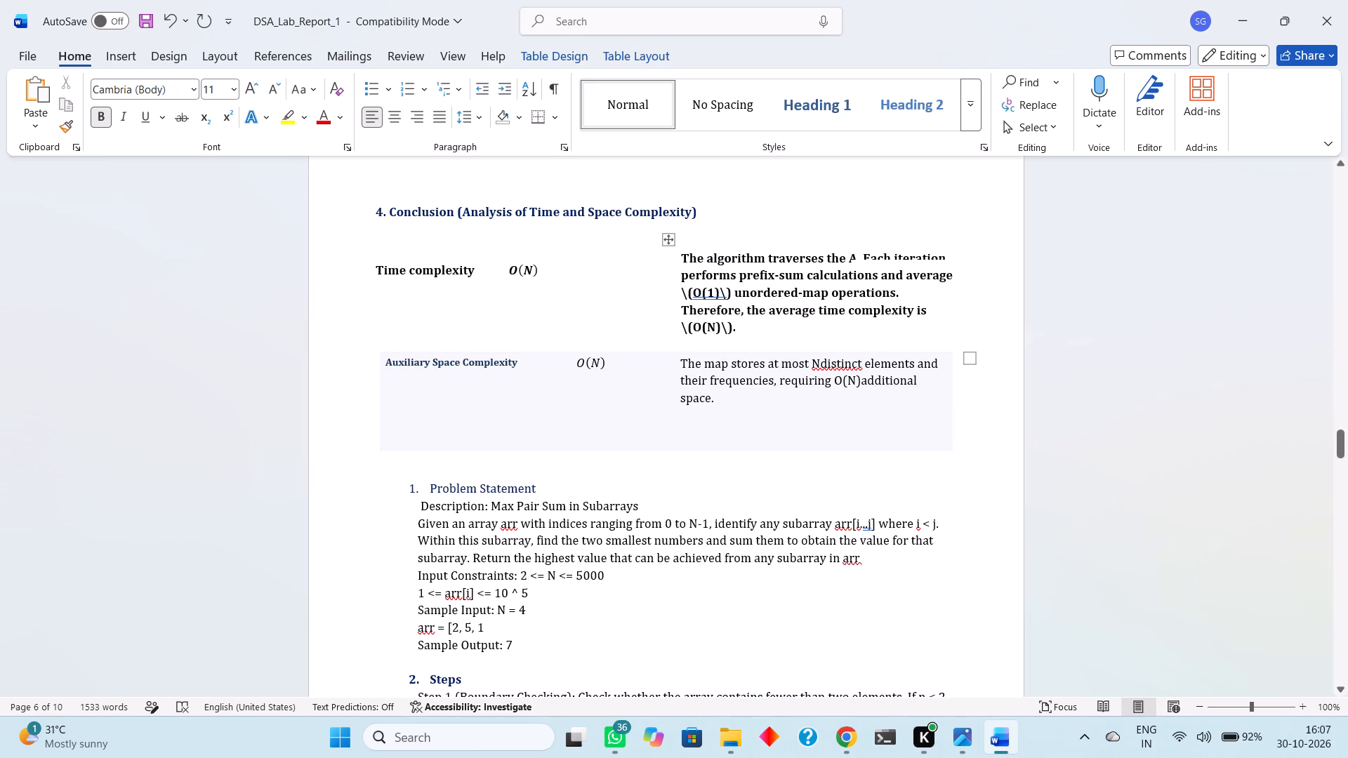
{"action": "left_click_drag", "start_coordinate": [859, 262], "coordinate": [871, 264]}
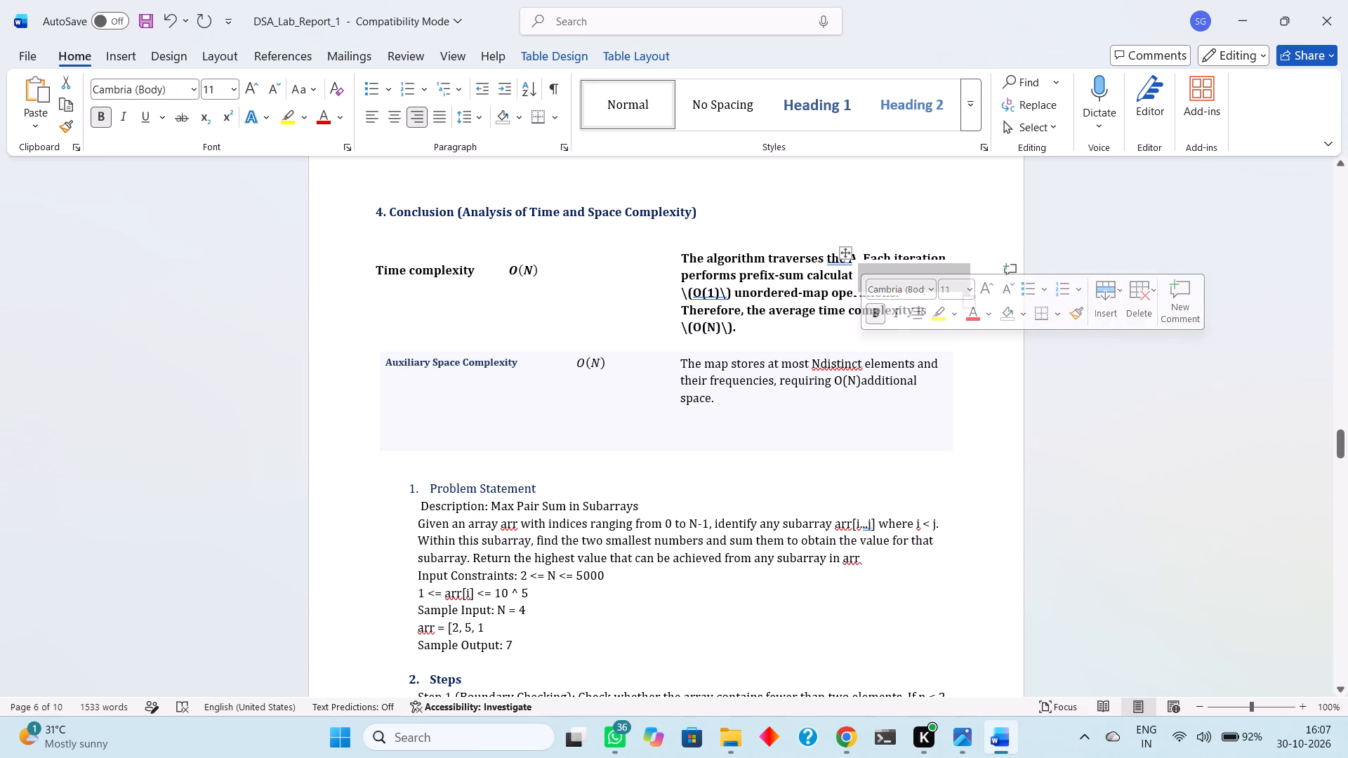
{"action": "left_click", "coordinate": [890, 238]}
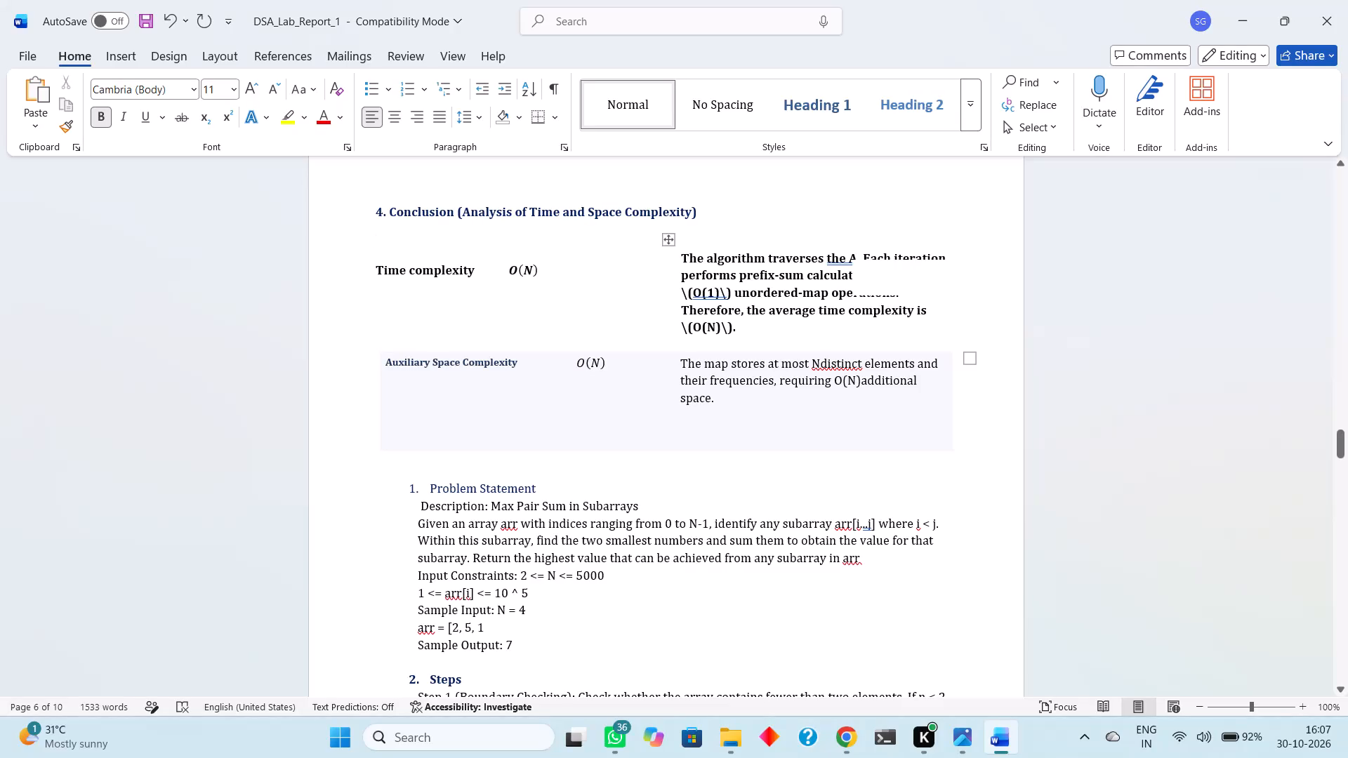
Copy the whole page 6 conclusion in the report, from its heading through the Auxiliary Space Complexity row.
{"action": "left_click_drag", "start_coordinate": [372, 206], "coordinate": [684, 392]}
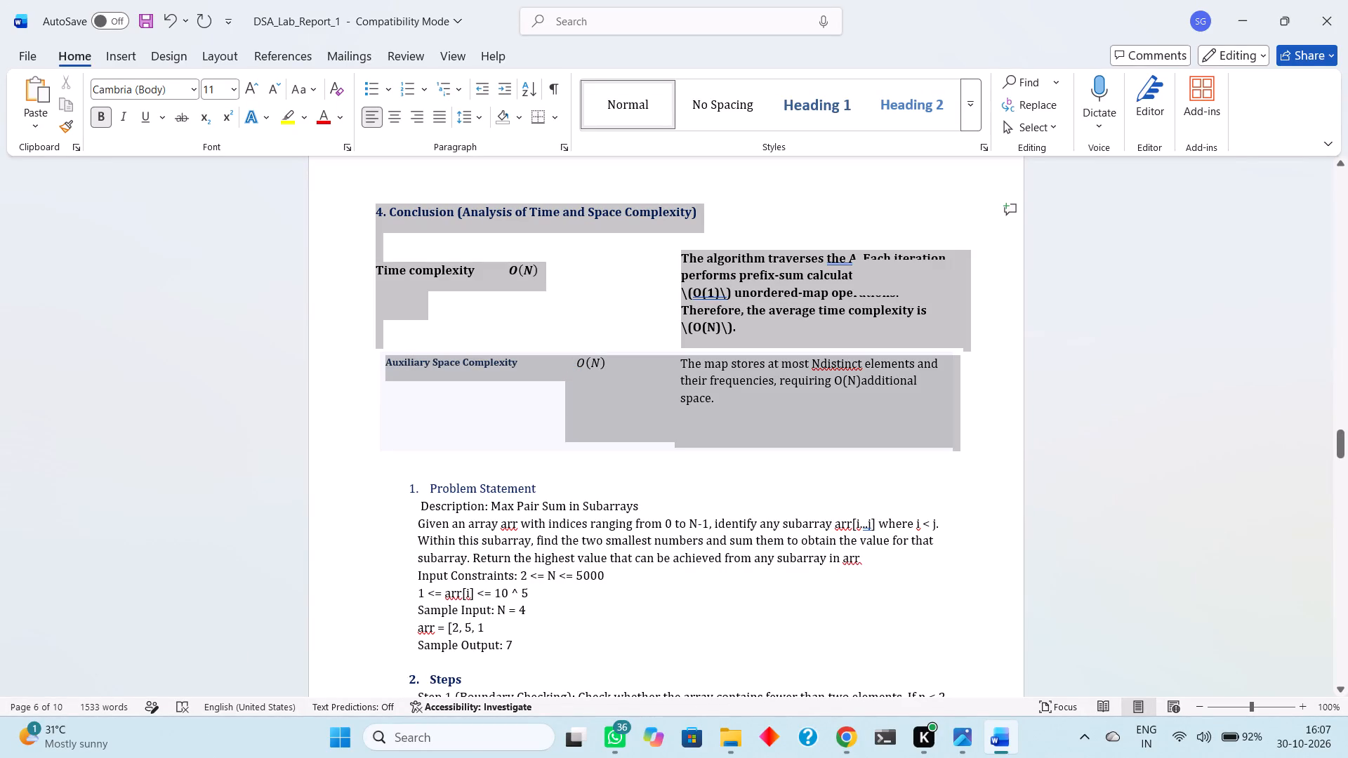
{"action": "left_click_drag", "start_coordinate": [684, 392], "coordinate": [706, 396]}
{"action": "key", "text": "ctrl+c"}
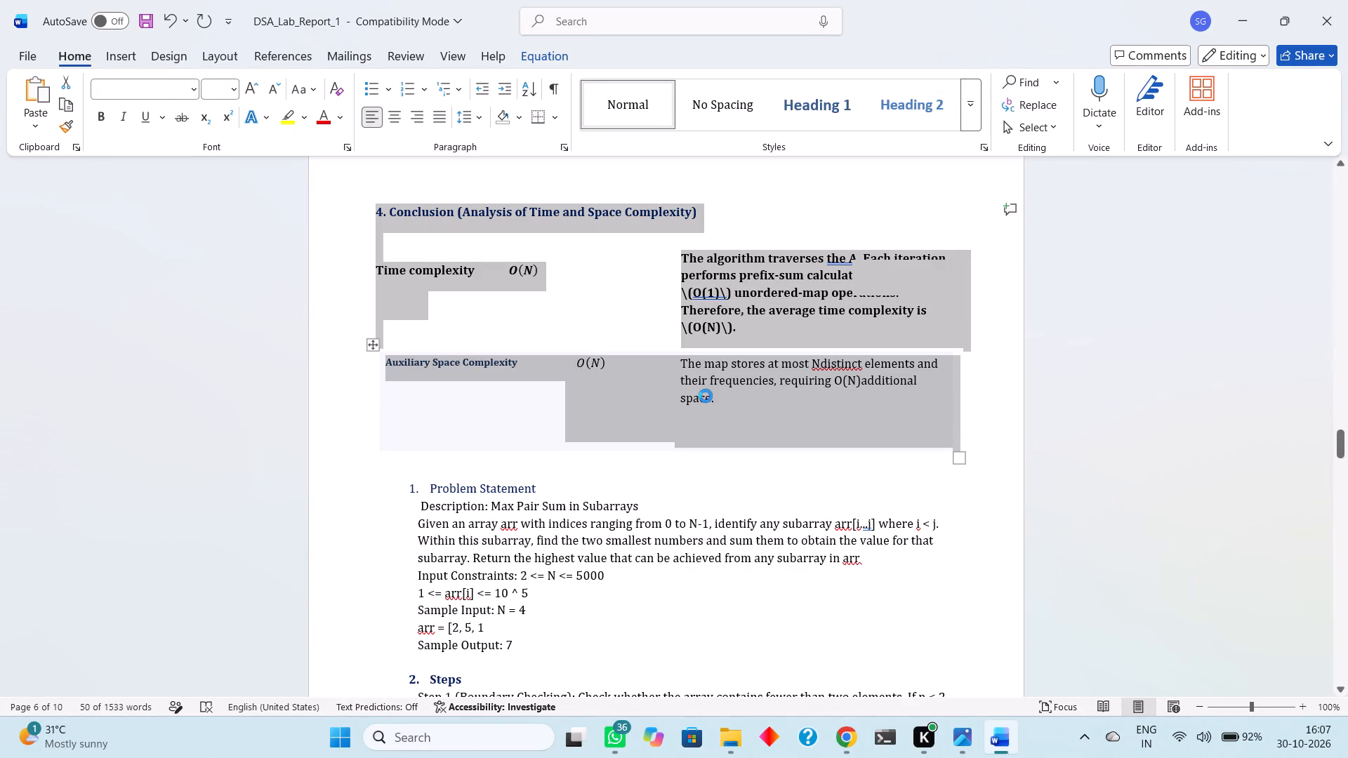
{"action": "key", "text": "ctrl+c"}
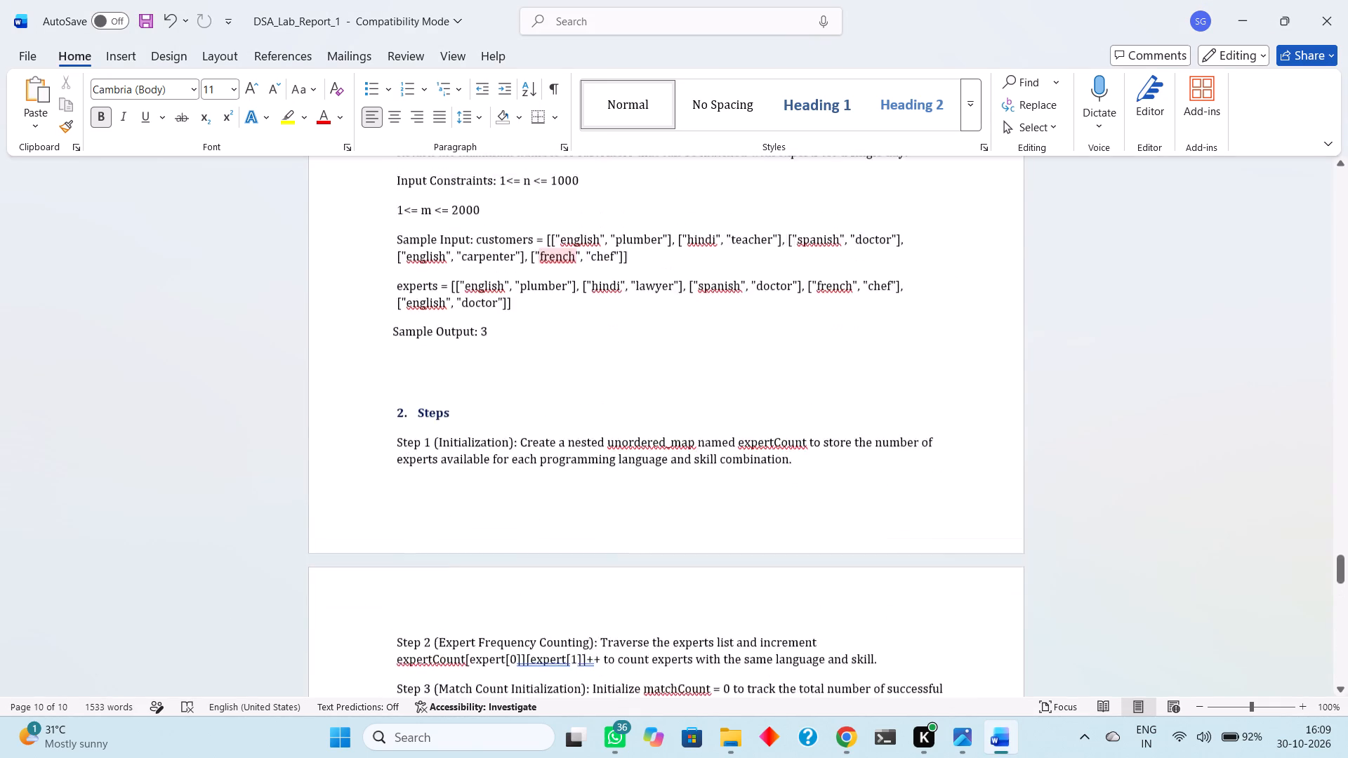
{"action": "scroll", "coordinate": [558, 310], "scroll_direction": "up", "scroll_amount": 20}
{"action": "scroll", "coordinate": [558, 310], "scroll_direction": "up", "scroll_amount": 17}
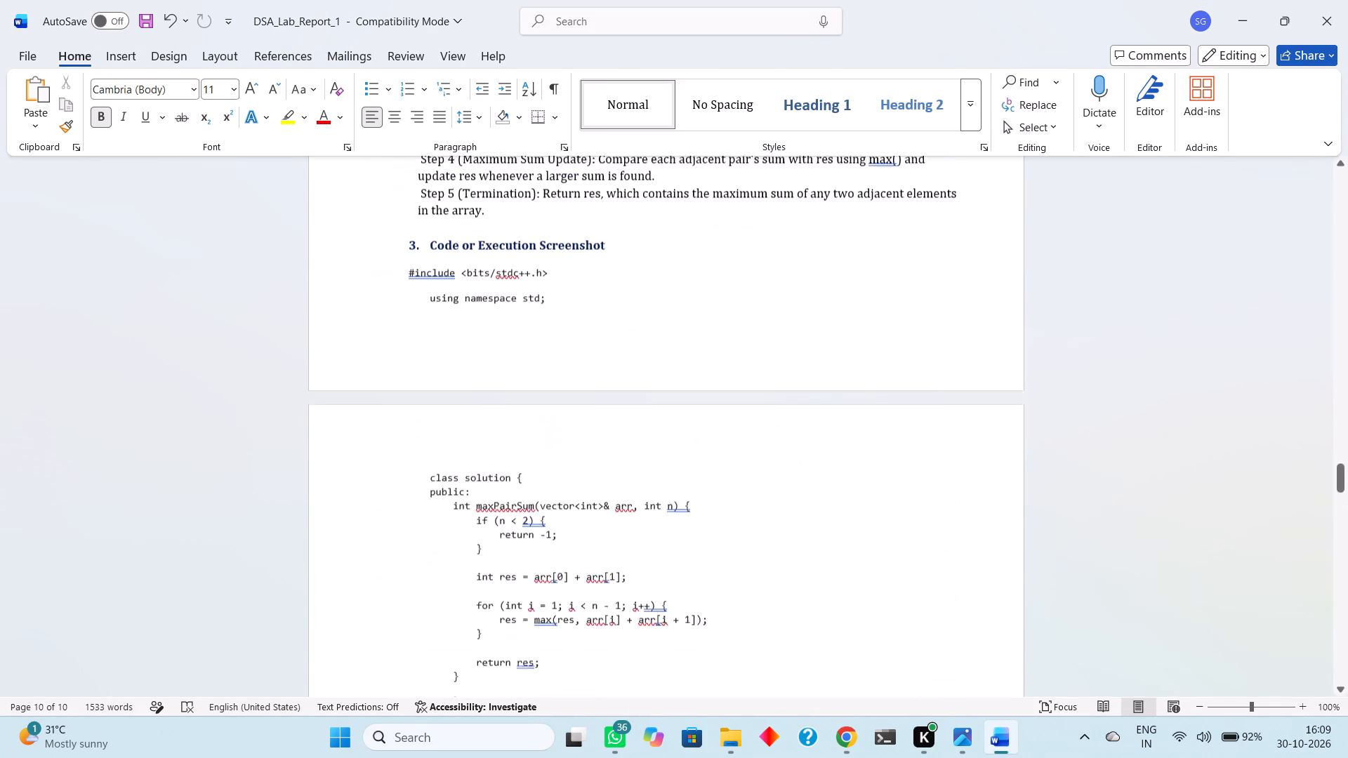
{"action": "scroll", "coordinate": [558, 307], "scroll_direction": "up", "scroll_amount": 20}
{"action": "scroll", "coordinate": [558, 307], "scroll_direction": "up", "scroll_amount": 11}
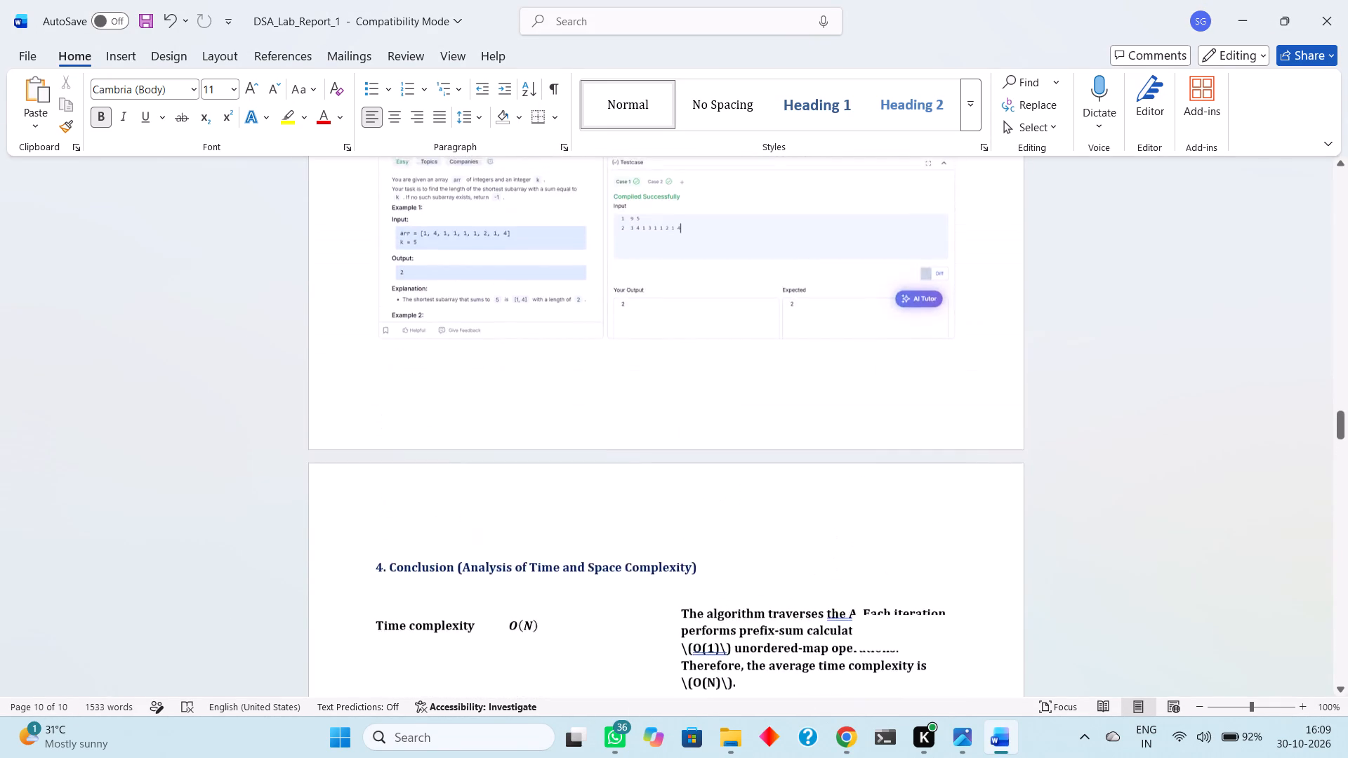
{"action": "scroll", "coordinate": [558, 307], "scroll_direction": "up", "scroll_amount": 20}
{"action": "scroll", "coordinate": [558, 307], "scroll_direction": "up", "scroll_amount": 12}
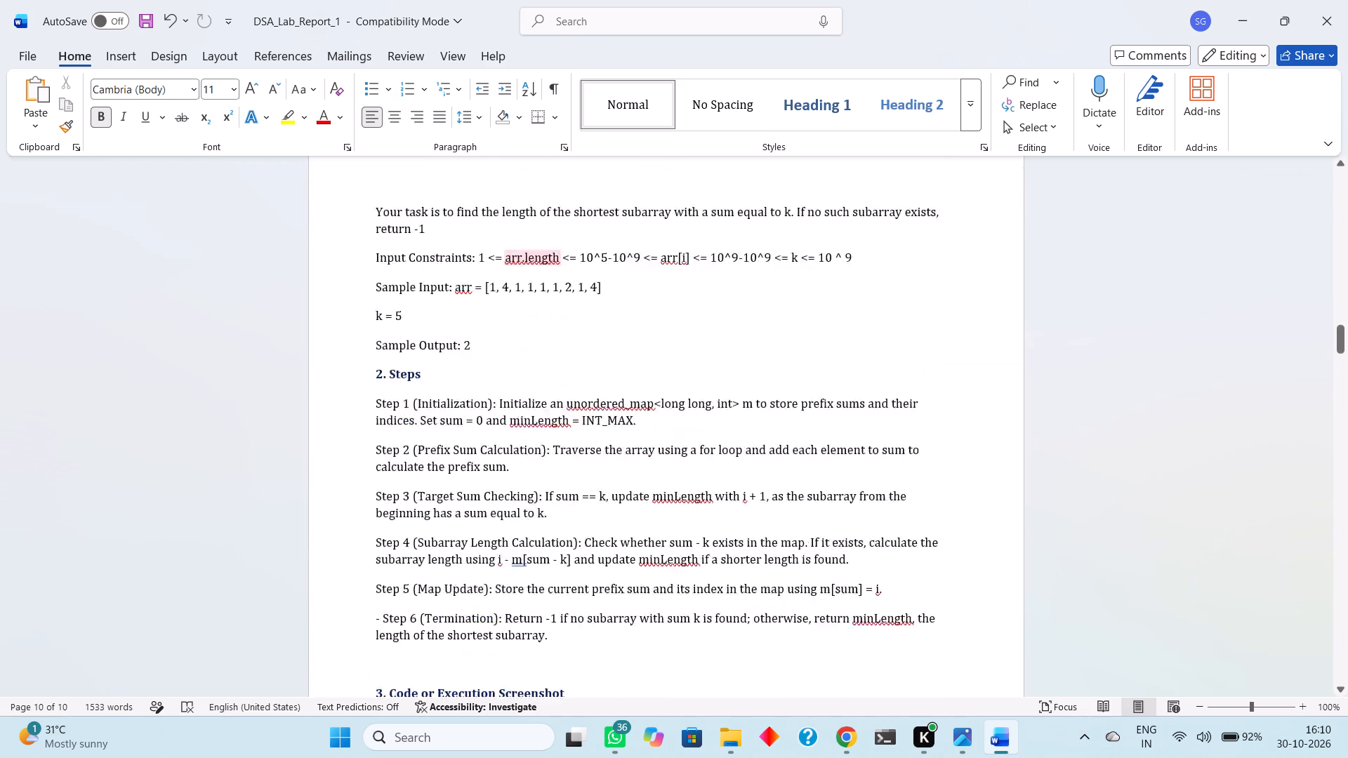
{"action": "scroll", "coordinate": [558, 307], "scroll_direction": "up", "scroll_amount": 17}
{"action": "scroll", "coordinate": [558, 307], "scroll_direction": "up", "scroll_amount": 4}
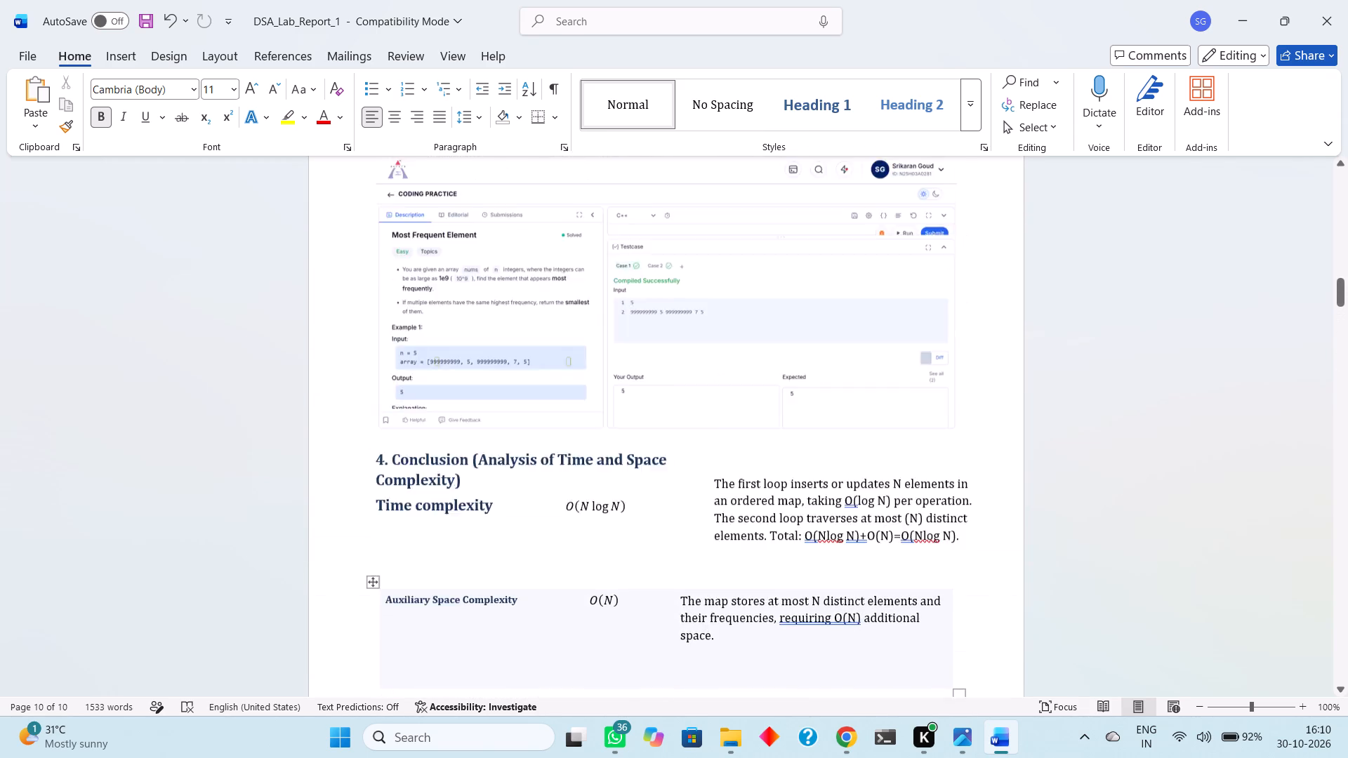
{"action": "scroll", "coordinate": [558, 307], "scroll_direction": "up", "scroll_amount": 20}
{"action": "scroll", "coordinate": [558, 307], "scroll_direction": "up", "scroll_amount": 20}
{"action": "scroll", "coordinate": [558, 307], "scroll_direction": "up", "scroll_amount": 6}
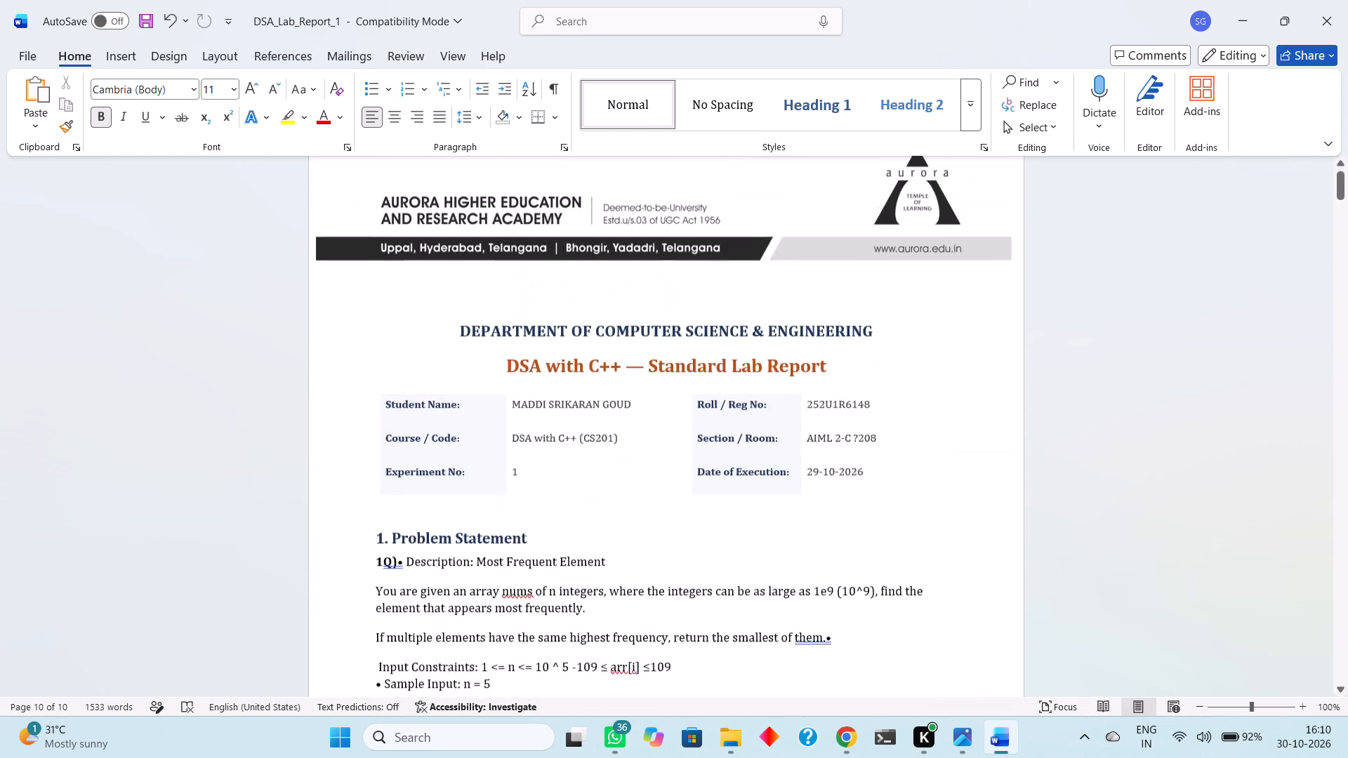
{"action": "scroll", "coordinate": [559, 302], "scroll_direction": "up", "scroll_amount": 7}
{"action": "scroll", "coordinate": [559, 302], "scroll_direction": "down", "scroll_amount": 20}
{"action": "scroll", "coordinate": [559, 302], "scroll_direction": "down", "scroll_amount": 8}
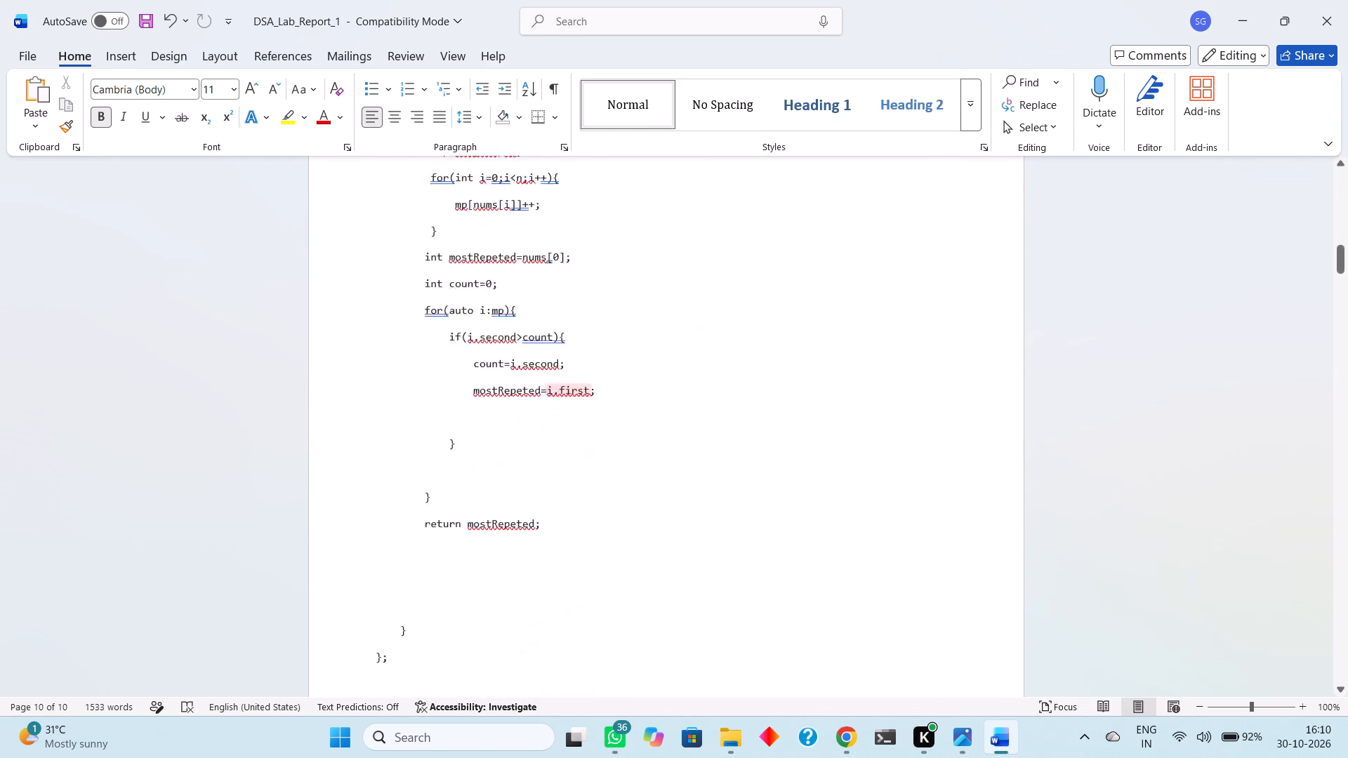
{"action": "scroll", "coordinate": [559, 302], "scroll_direction": "down", "scroll_amount": 20}
{"action": "scroll", "coordinate": [559, 302], "scroll_direction": "down", "scroll_amount": 10}
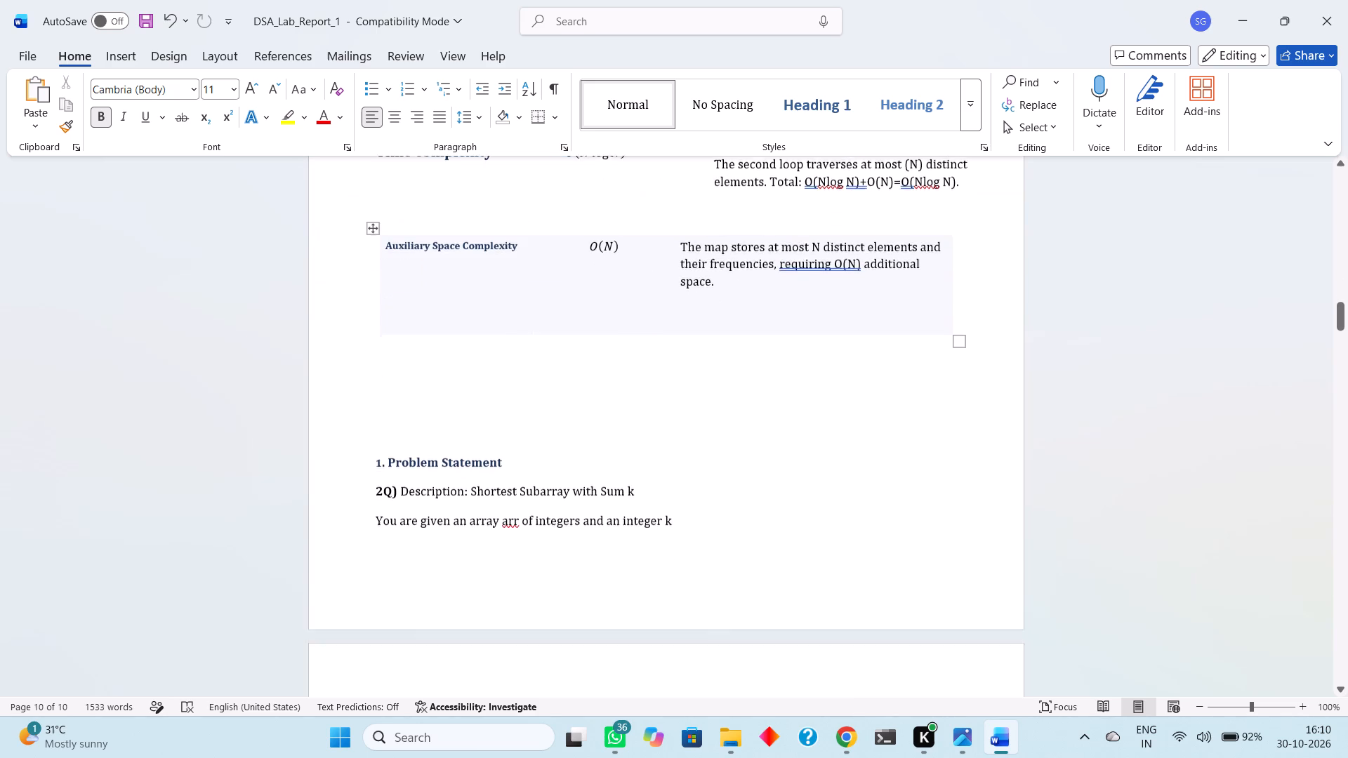
{"action": "scroll", "coordinate": [559, 302], "scroll_direction": "down", "scroll_amount": 4}
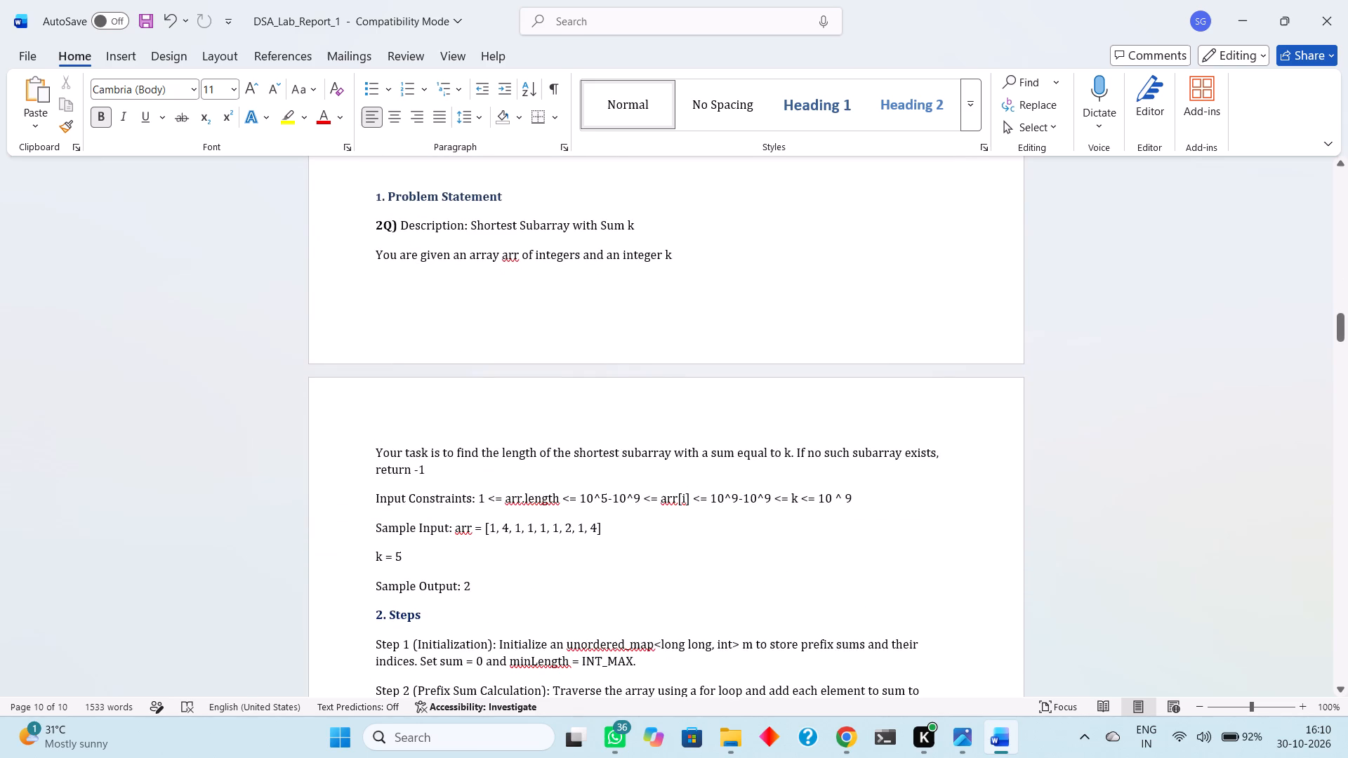
{"action": "scroll", "coordinate": [554, 302], "scroll_direction": "down", "scroll_amount": 12}
{"action": "scroll", "coordinate": [507, 417], "scroll_direction": "down", "scroll_amount": 4}
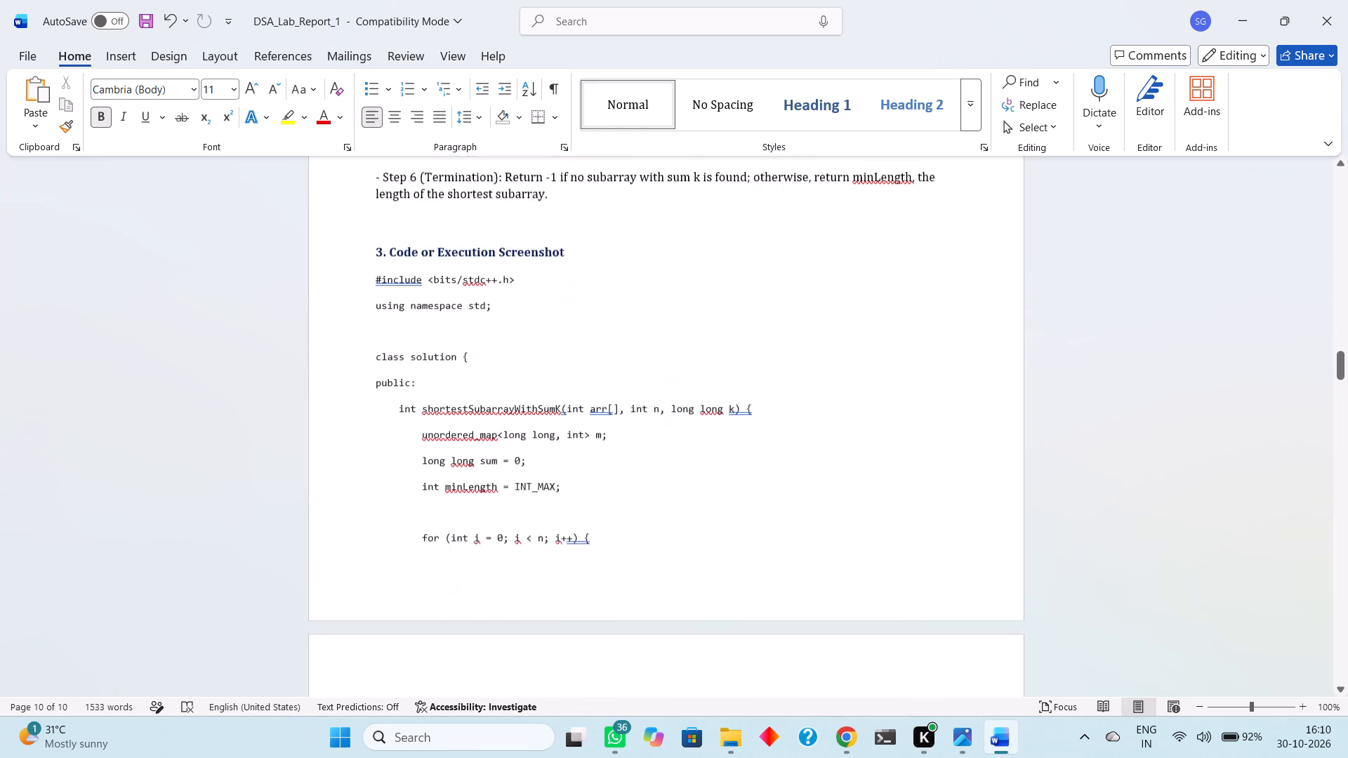
{"action": "scroll", "coordinate": [507, 423], "scroll_direction": "down", "scroll_amount": 18}
{"action": "scroll", "coordinate": [507, 423], "scroll_direction": "down", "scroll_amount": 13}
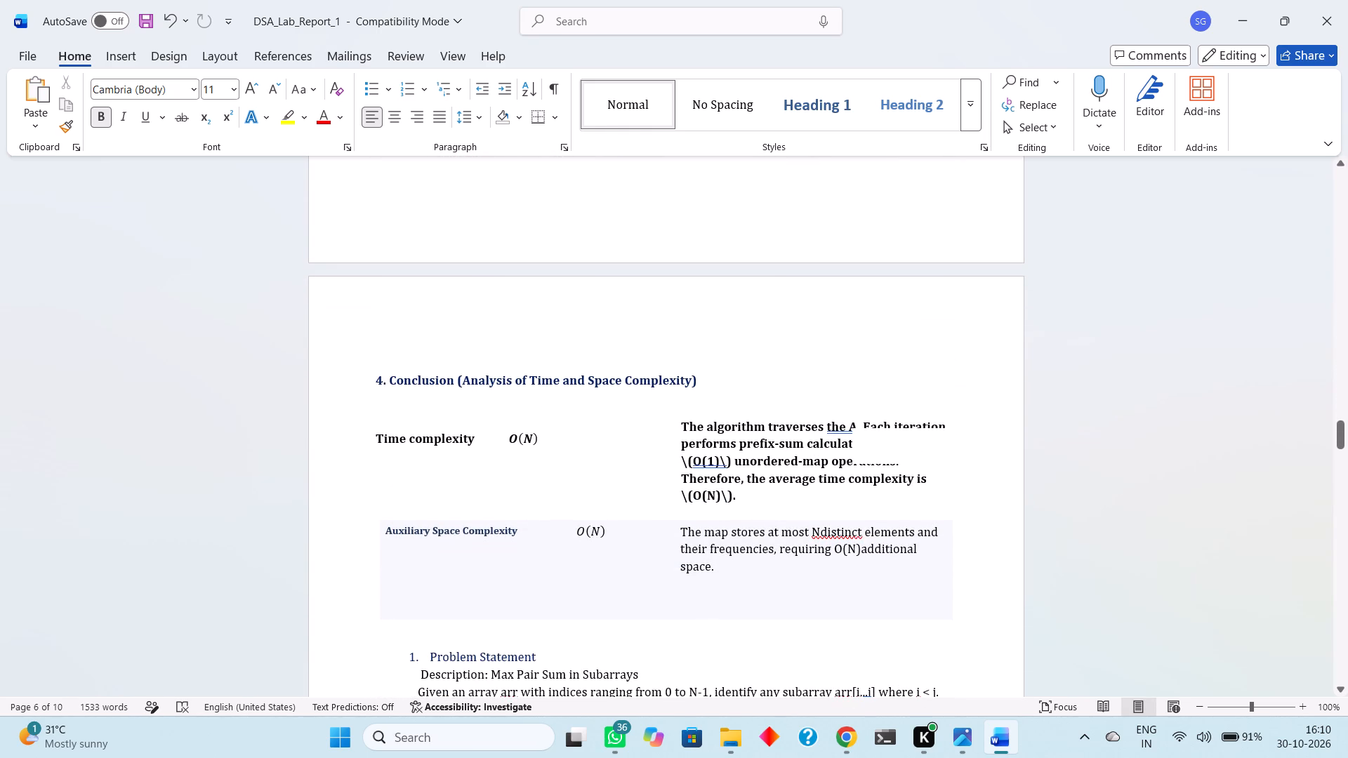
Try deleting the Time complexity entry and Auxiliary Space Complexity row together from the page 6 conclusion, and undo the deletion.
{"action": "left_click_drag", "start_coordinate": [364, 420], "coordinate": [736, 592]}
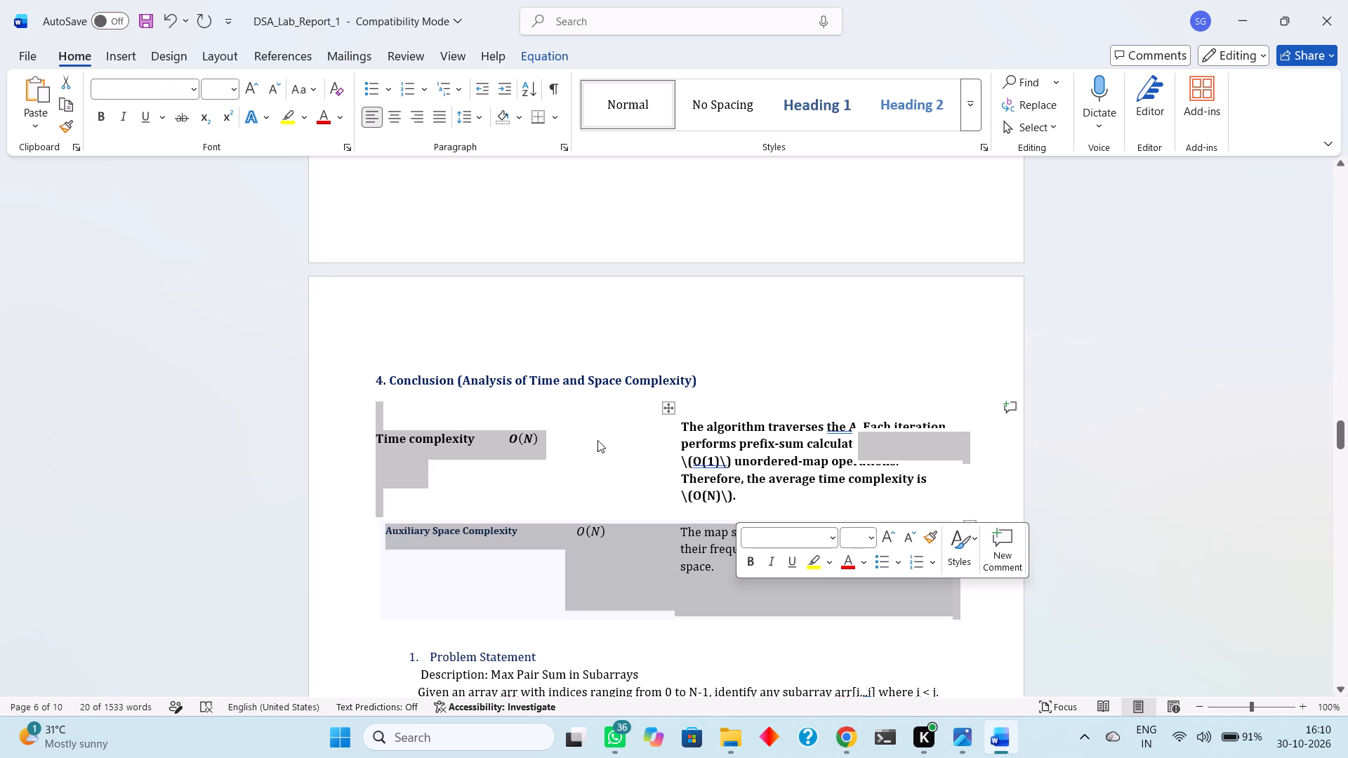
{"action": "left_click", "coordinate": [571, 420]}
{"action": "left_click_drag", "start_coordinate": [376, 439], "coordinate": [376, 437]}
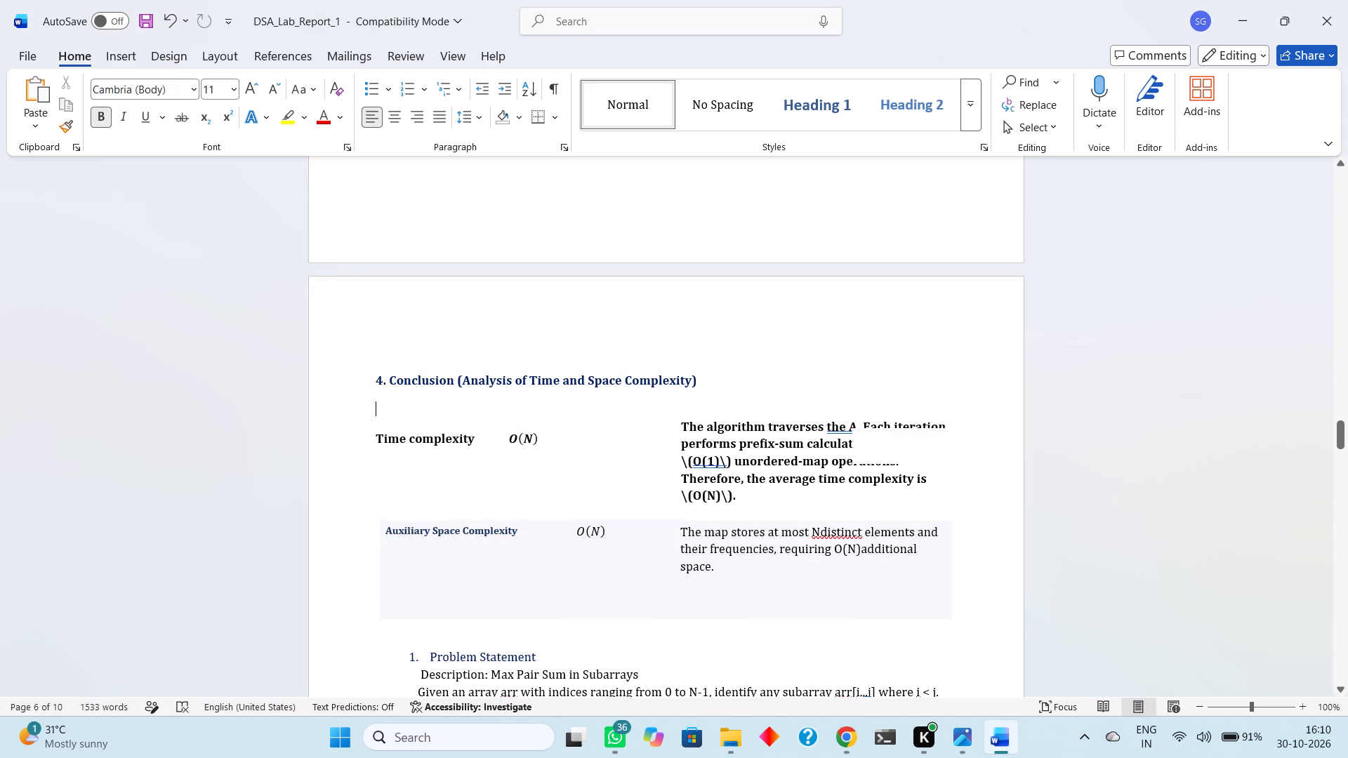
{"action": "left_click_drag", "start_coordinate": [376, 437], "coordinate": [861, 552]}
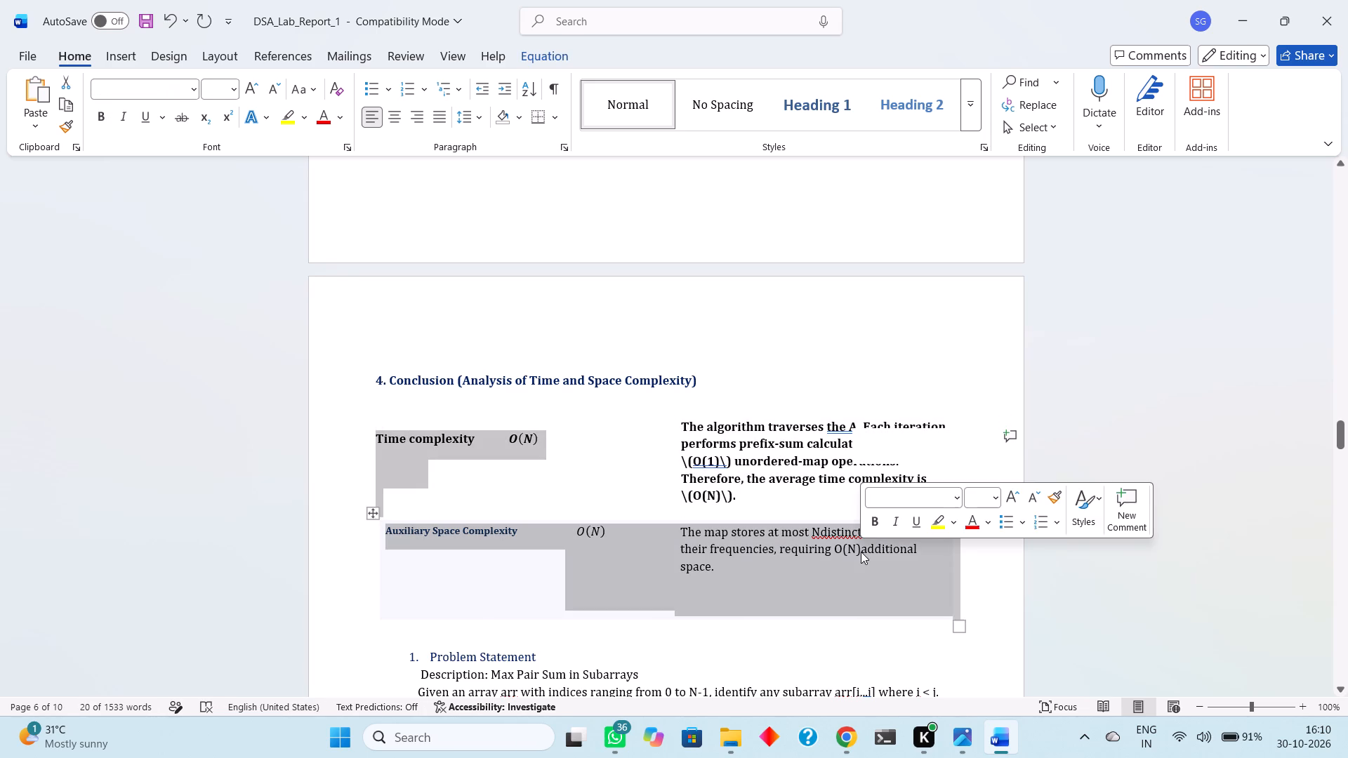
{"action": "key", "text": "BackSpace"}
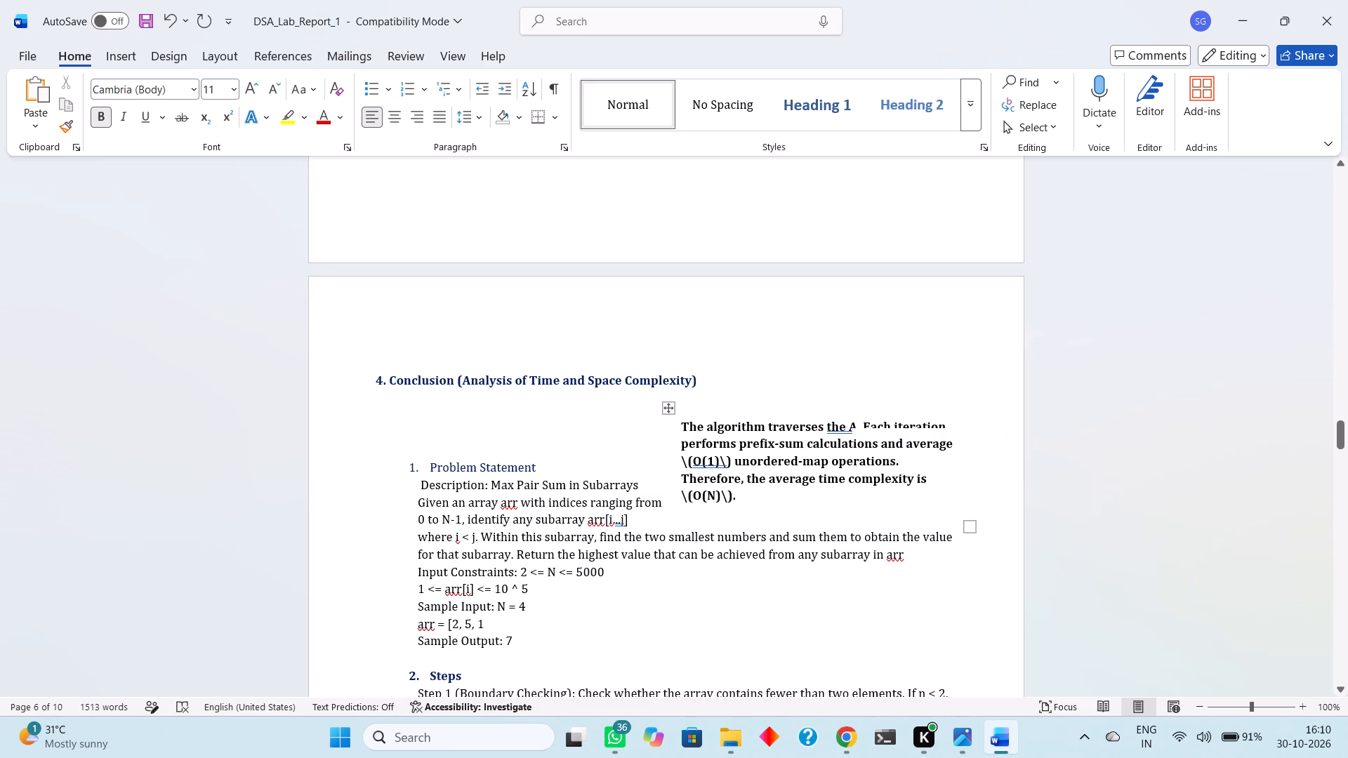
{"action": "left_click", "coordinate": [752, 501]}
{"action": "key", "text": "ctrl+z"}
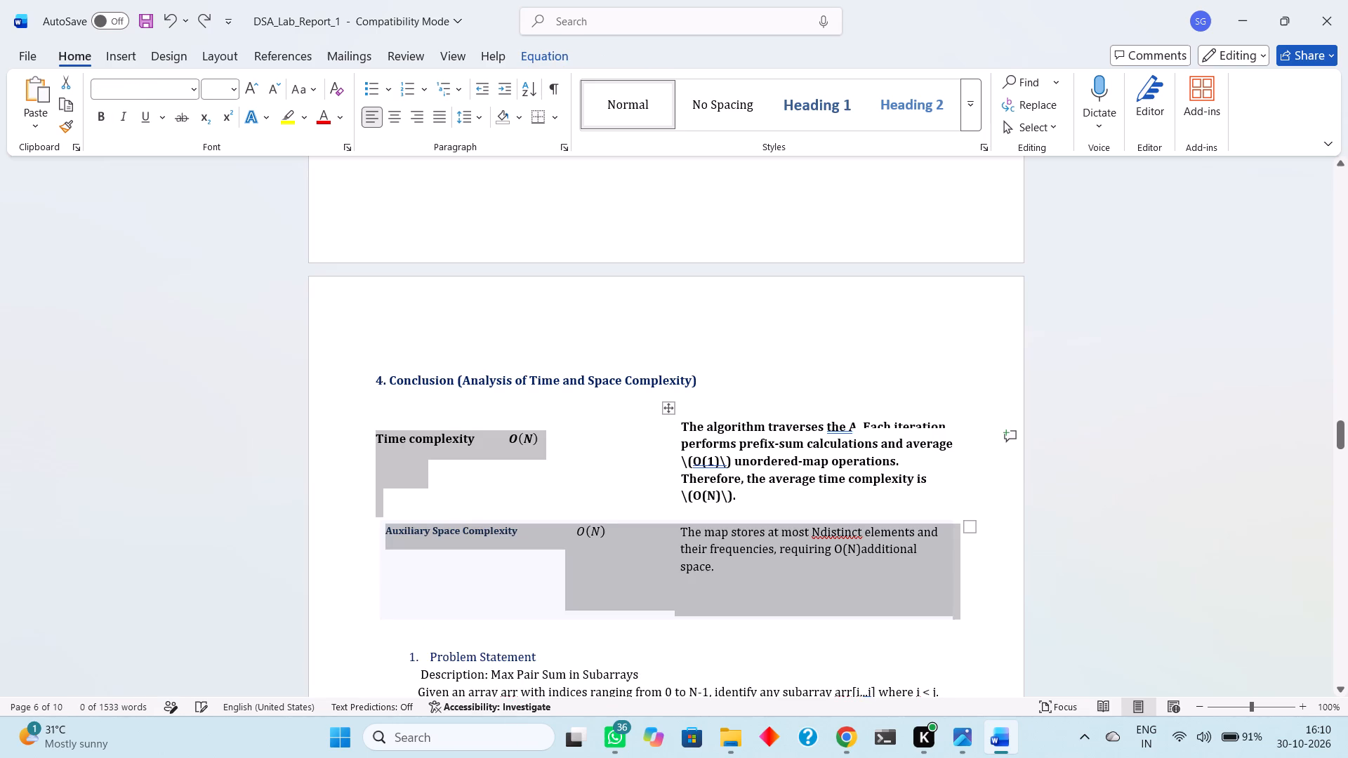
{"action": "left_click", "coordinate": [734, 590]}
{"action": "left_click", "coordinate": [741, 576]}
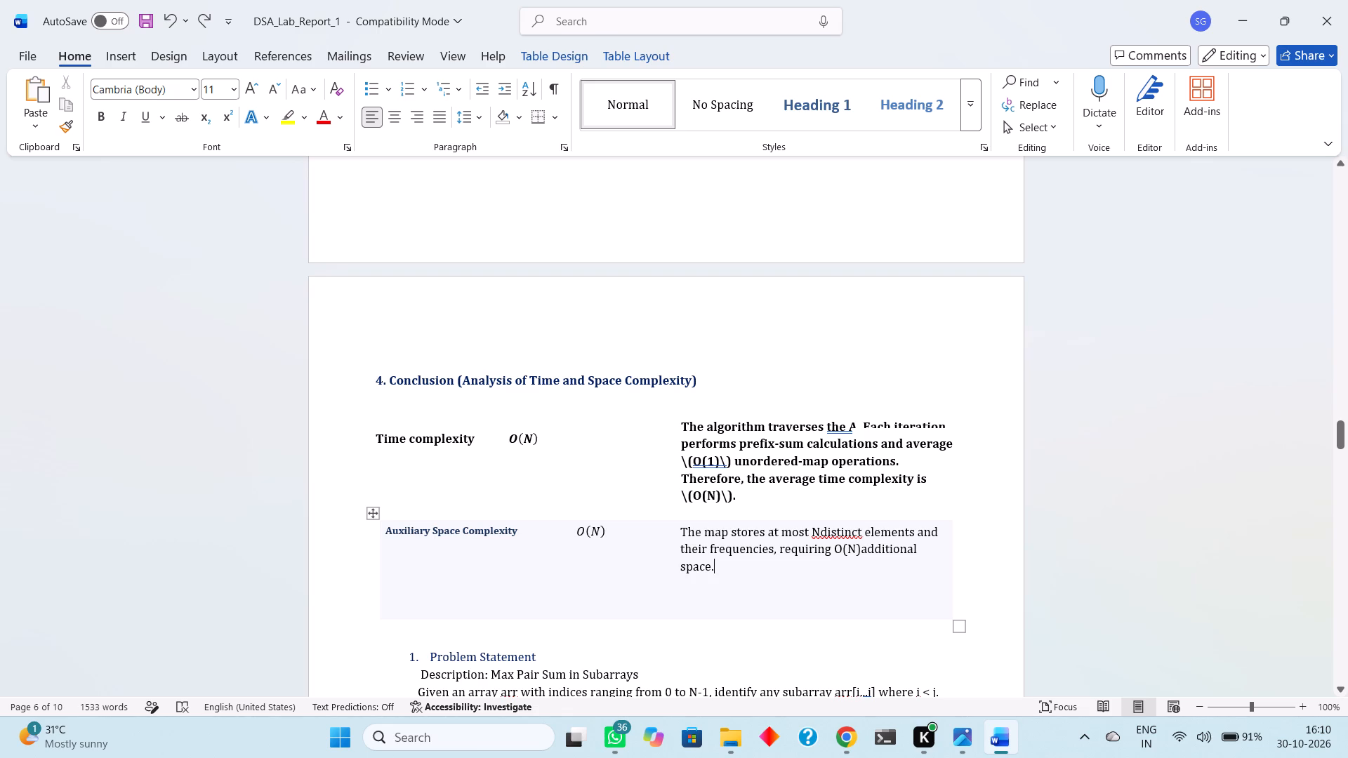
Delete the "Time complexity" label and its O(N) bound under the page 6 conclusion heading.
{"action": "left_click_drag", "start_coordinate": [476, 437], "coordinate": [399, 435]}
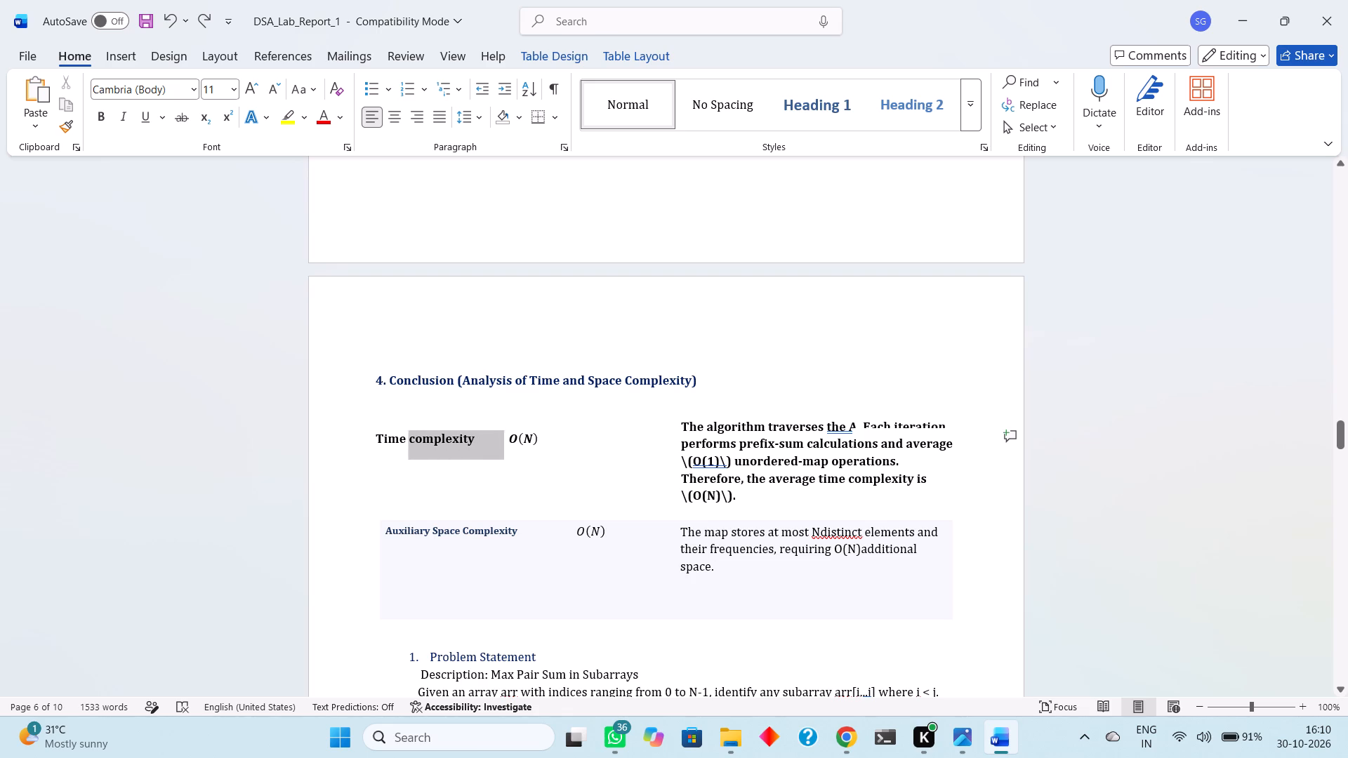
{"action": "left_click_drag", "start_coordinate": [399, 435], "coordinate": [393, 435]}
{"action": "key", "text": "BackSpace"}
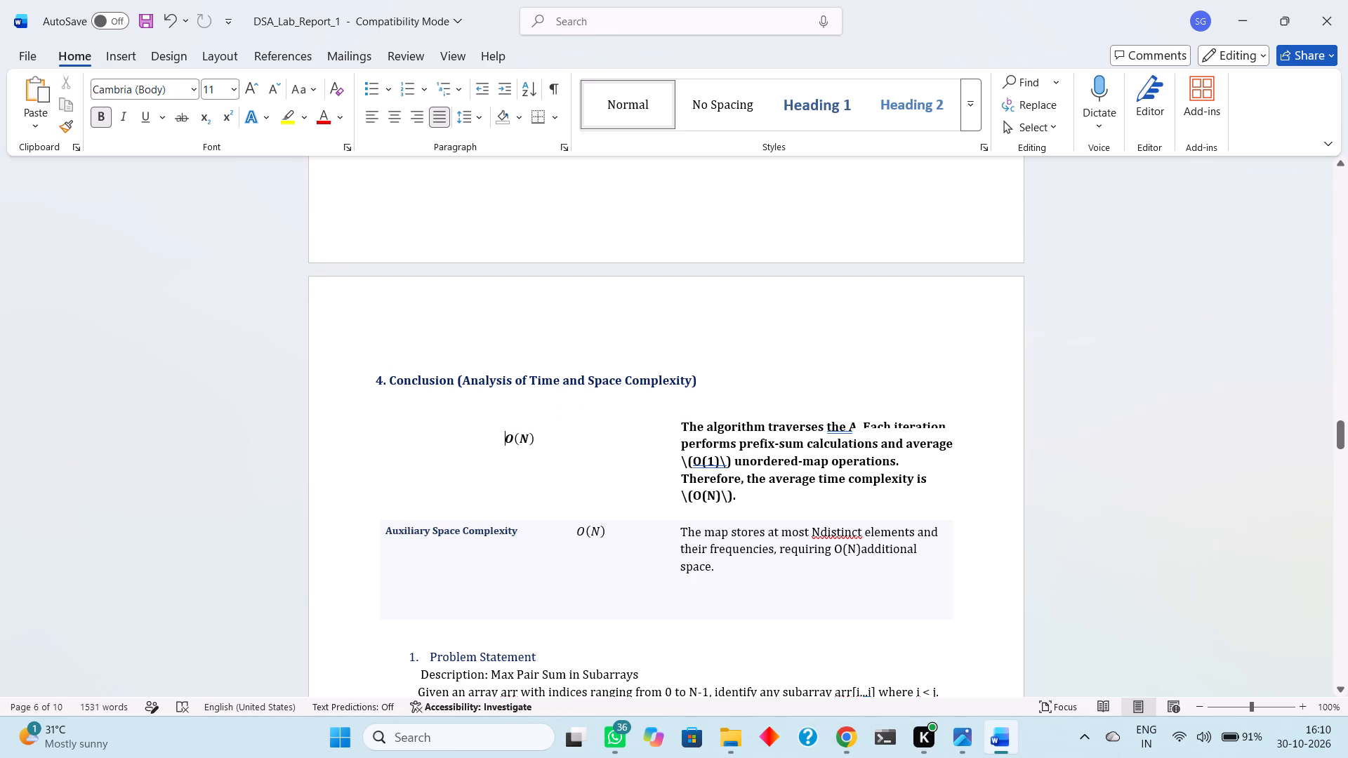
{"action": "left_click", "coordinate": [547, 443]}
{"action": "key", "text": "BackSpace"}
{"action": "key", "text": "BackSpace"}
{"action": "key", "text": "BackSpace"}
{"action": "key", "text": "BackSpace"}
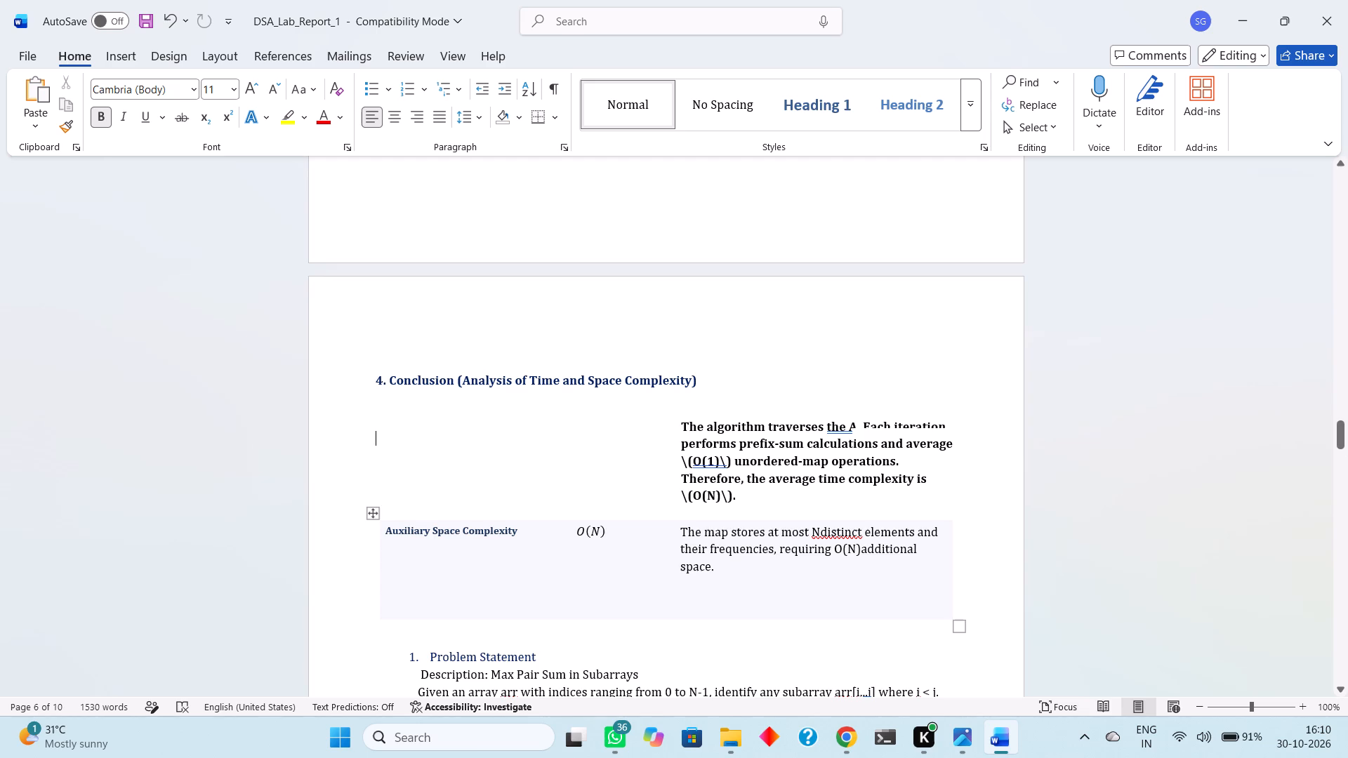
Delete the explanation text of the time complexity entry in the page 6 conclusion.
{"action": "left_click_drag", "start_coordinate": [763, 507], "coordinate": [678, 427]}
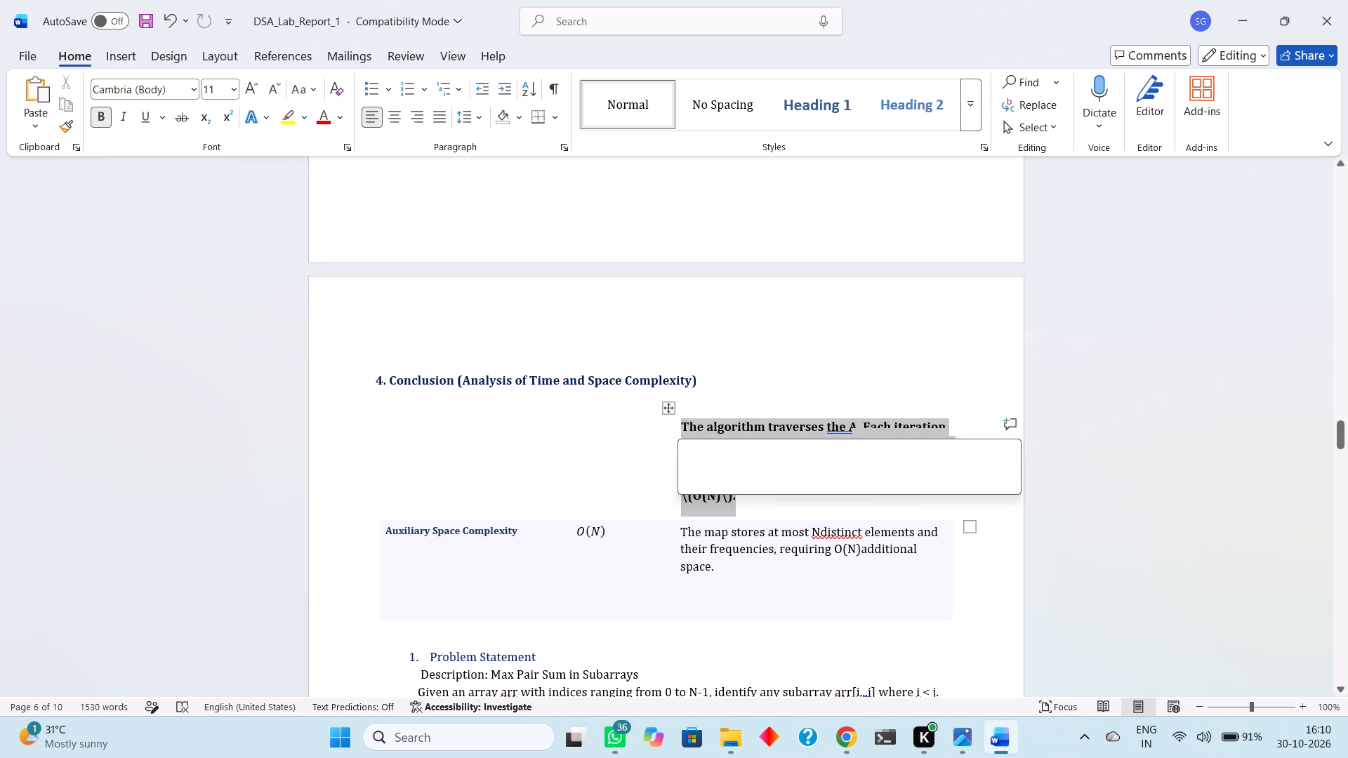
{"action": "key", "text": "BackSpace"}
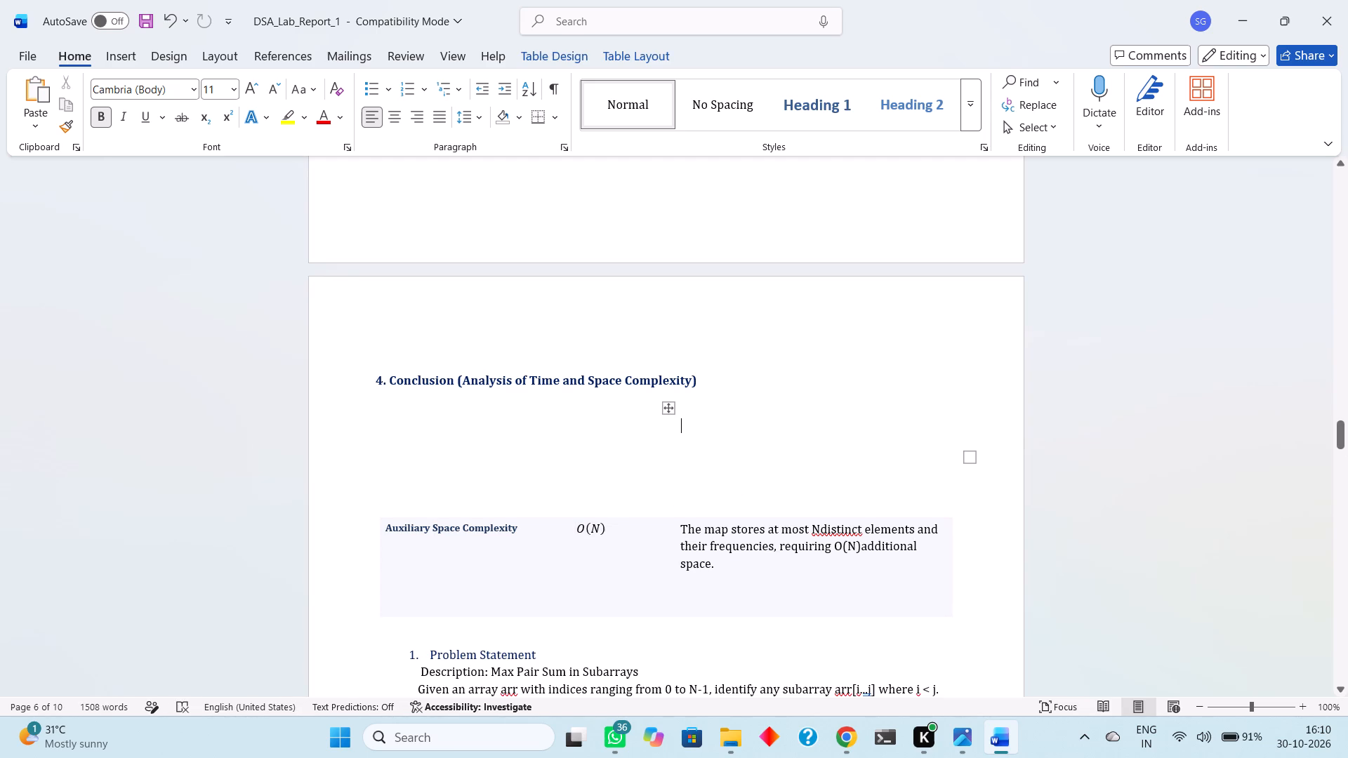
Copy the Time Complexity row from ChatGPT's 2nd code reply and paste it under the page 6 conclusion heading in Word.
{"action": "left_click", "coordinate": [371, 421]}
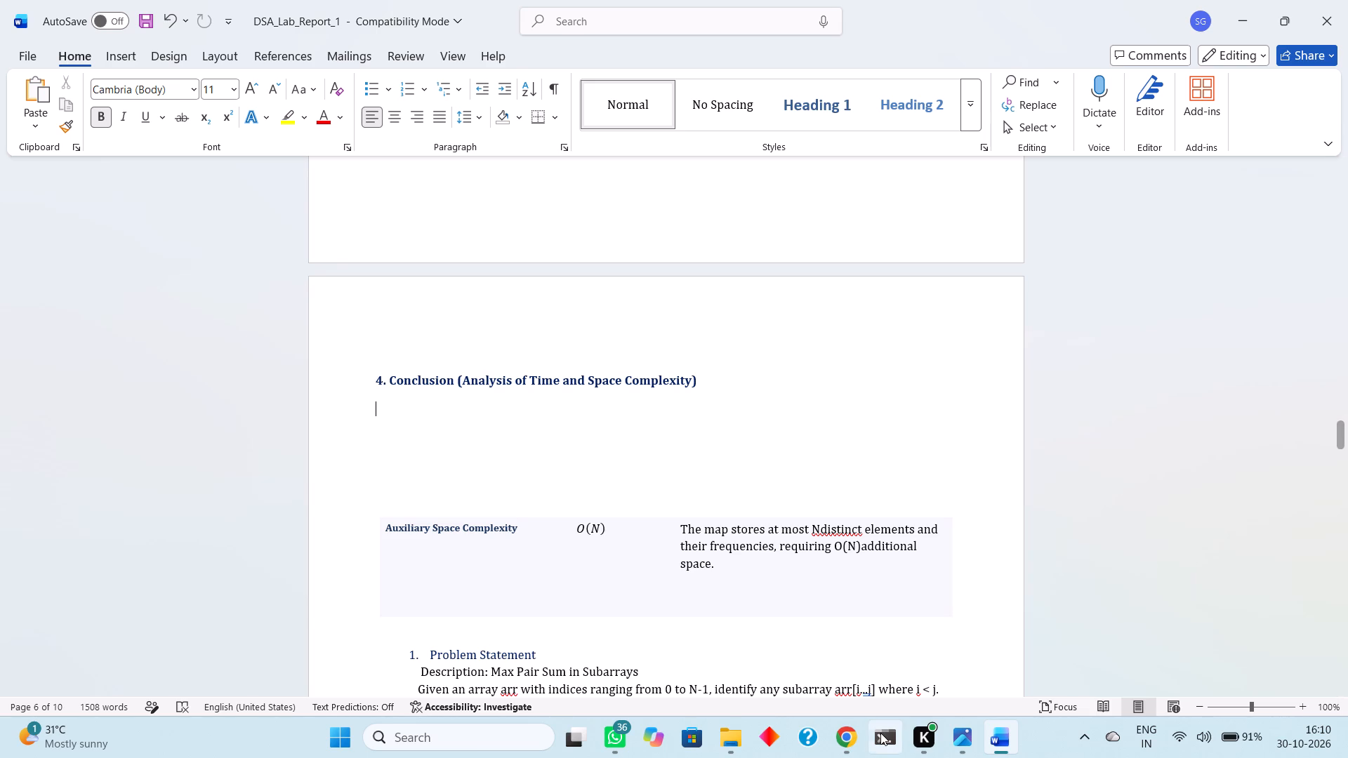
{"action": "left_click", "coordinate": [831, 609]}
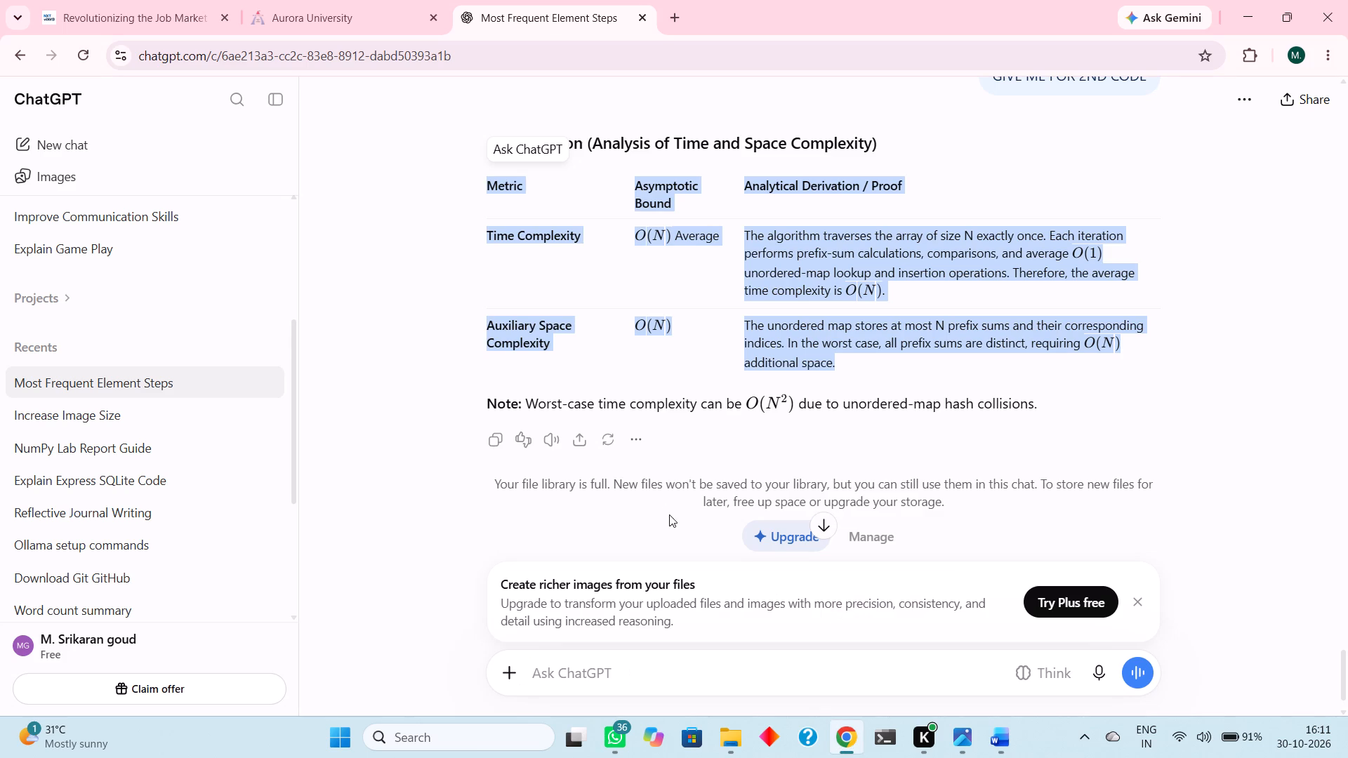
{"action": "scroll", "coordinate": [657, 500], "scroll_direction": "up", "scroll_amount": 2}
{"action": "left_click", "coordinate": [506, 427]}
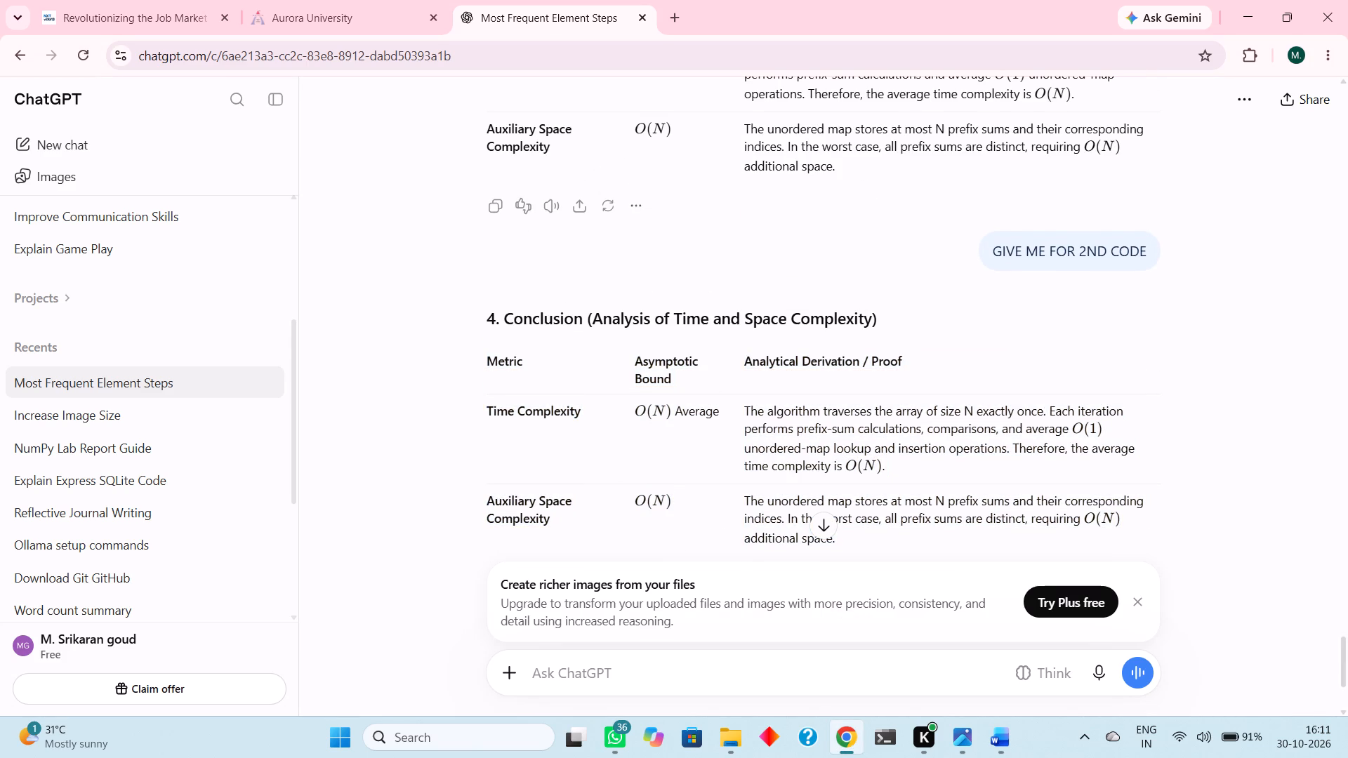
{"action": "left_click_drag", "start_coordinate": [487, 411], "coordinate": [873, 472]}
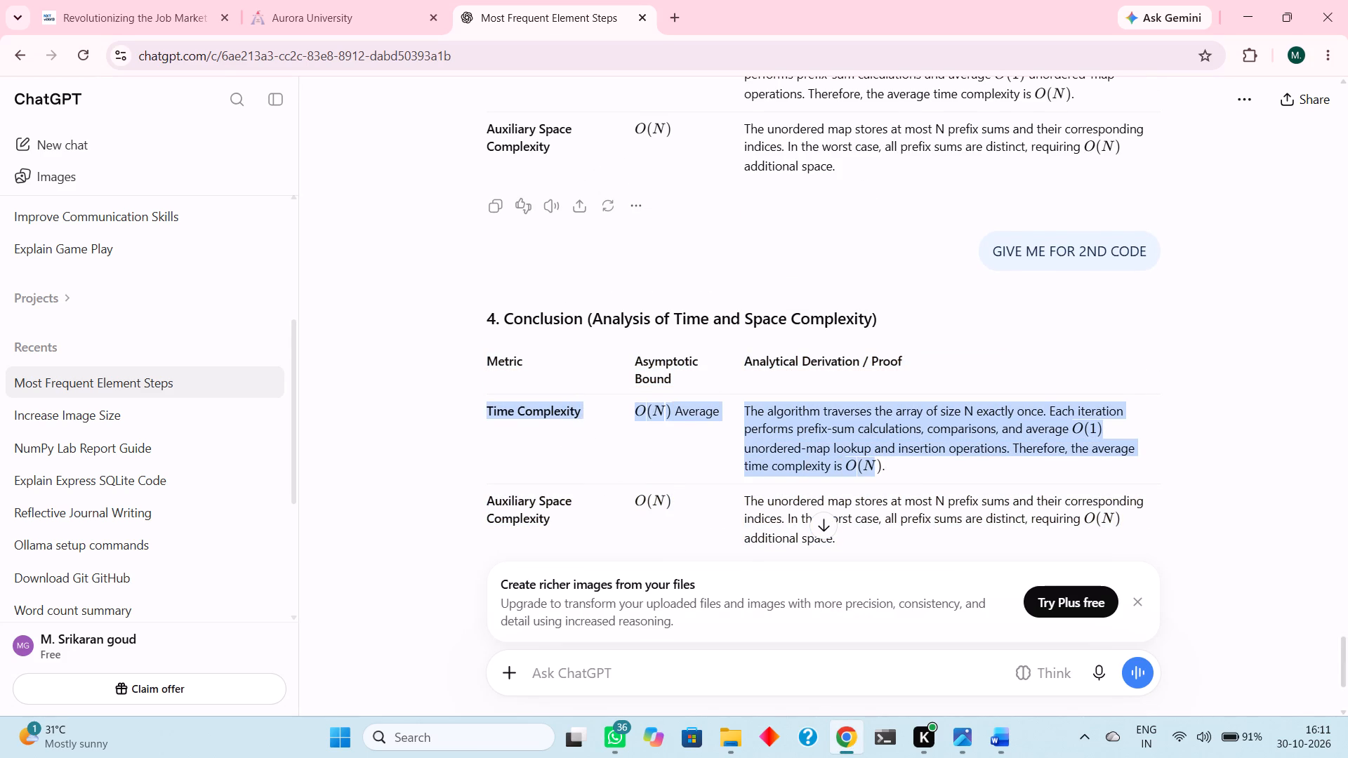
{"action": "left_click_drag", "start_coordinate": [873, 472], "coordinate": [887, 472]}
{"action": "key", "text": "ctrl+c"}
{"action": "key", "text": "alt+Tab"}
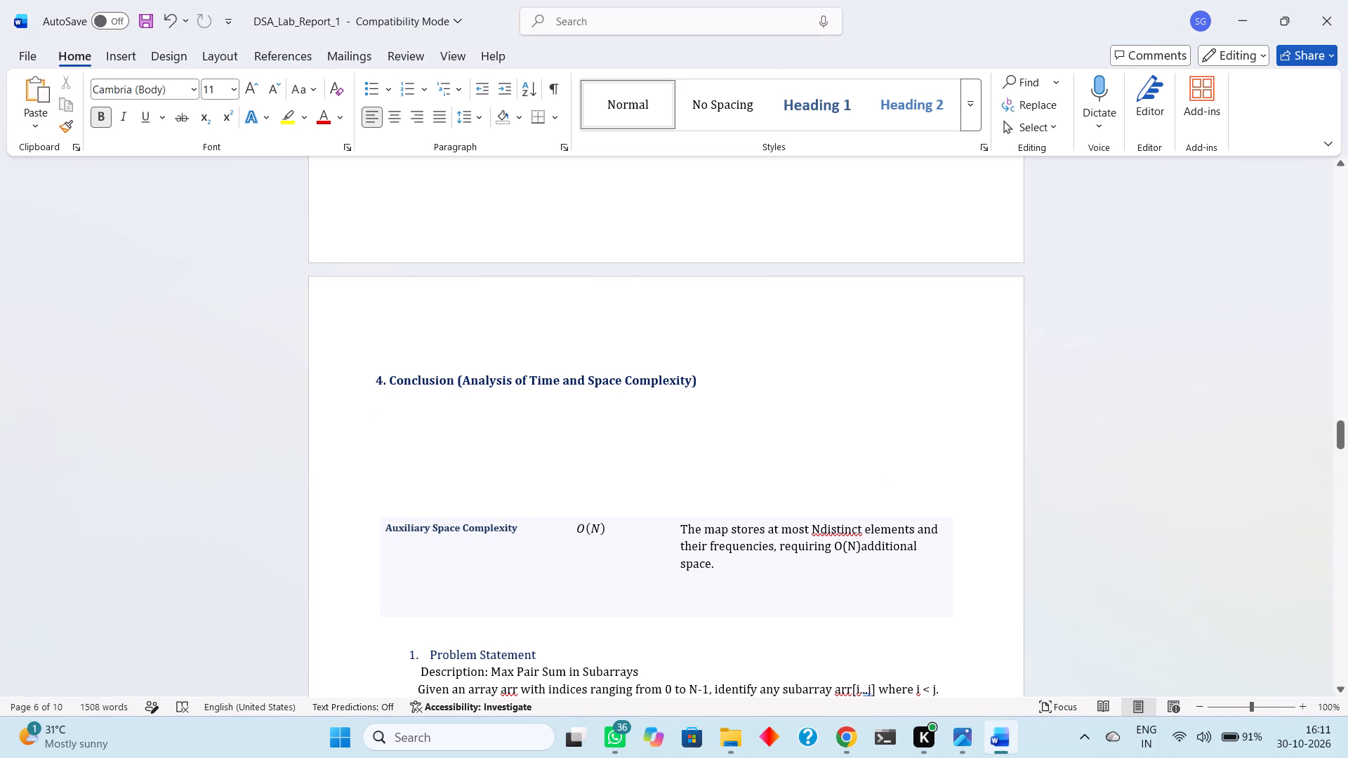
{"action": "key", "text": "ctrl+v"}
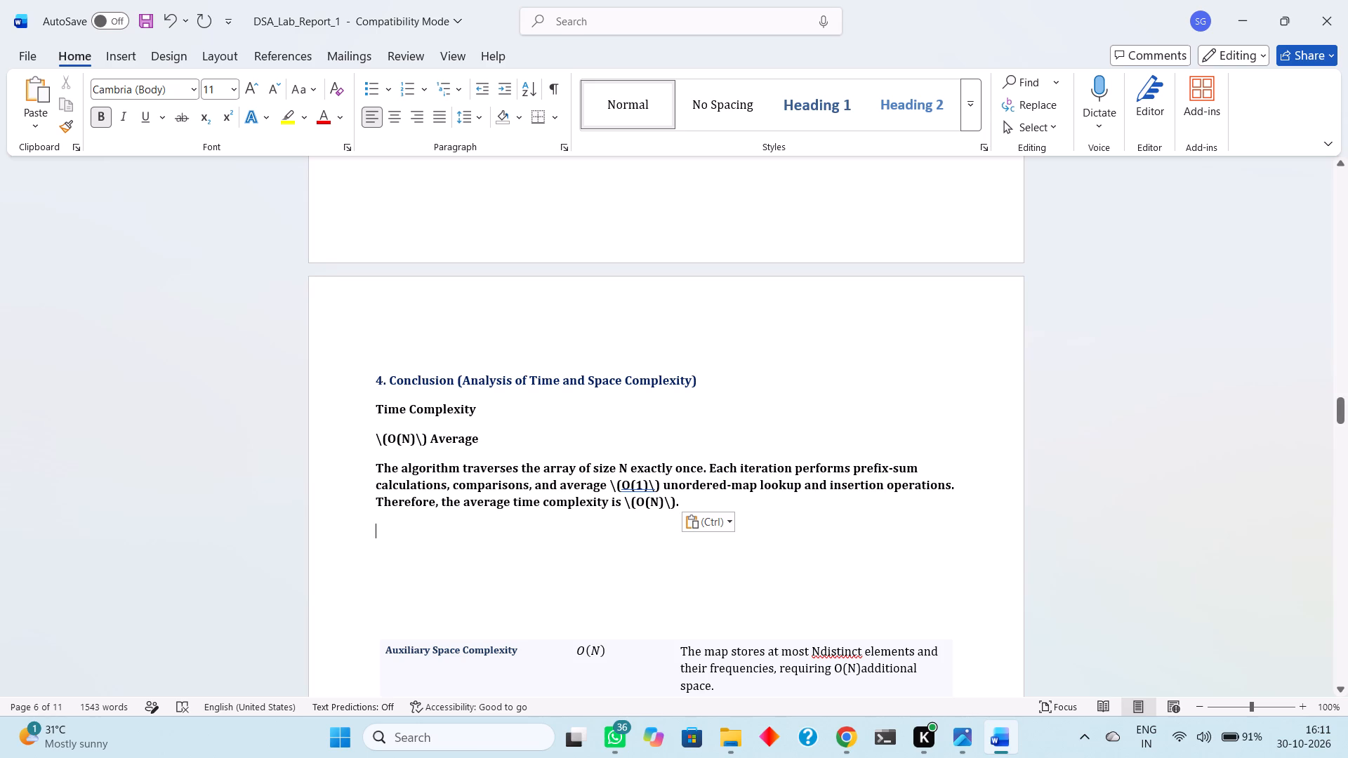
{"action": "key", "text": "ctrl+z"}
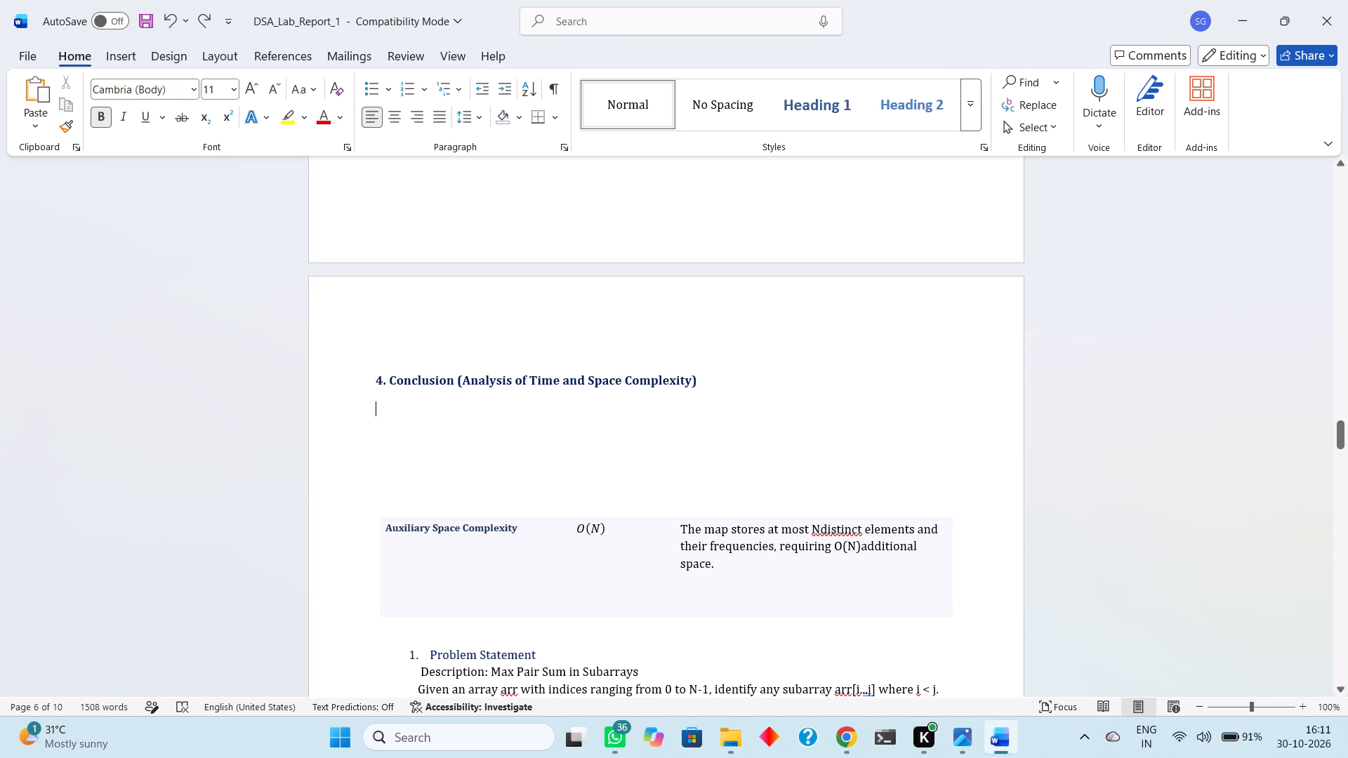
{"action": "key", "text": "ctrl+z"}
{"action": "key", "text": "ctrl+z"}
{"action": "key", "text": "ctrl+z"}
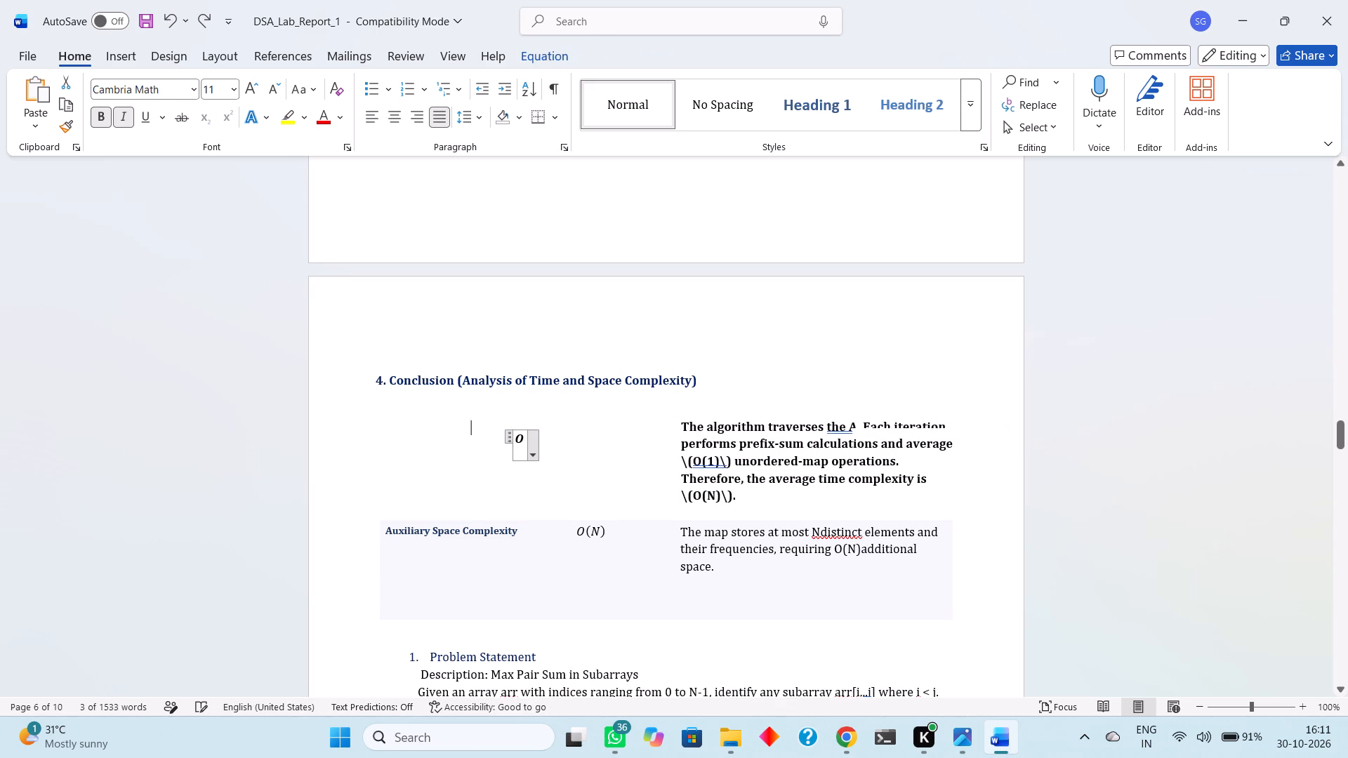
{"action": "key", "text": "ctrl+z"}
{"action": "key", "text": "ctrl+z"}
{"action": "key", "text": "ctrl+z"}
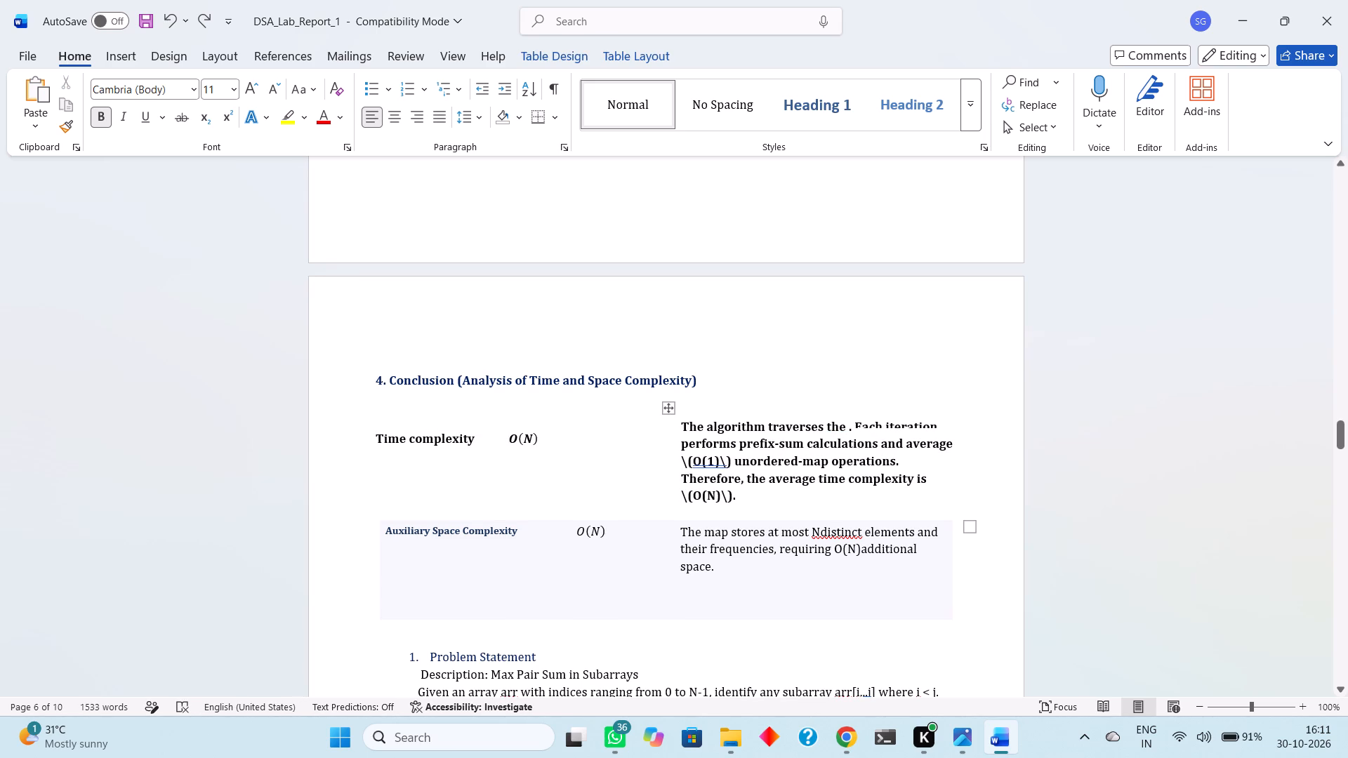
{"action": "key", "text": "ctrl+z"}
{"action": "key", "text": "ctrl+z"}
{"action": "key", "text": "ctrl+z"}
{"action": "key", "text": "ctrl+z"}
{"action": "key", "text": "ctrl+z"}
{"action": "key", "text": "ctrl+z"}
{"action": "key", "text": "ctrl+z"}
{"action": "key", "text": "ctrl+z"}
{"action": "key", "text": "ctrl+z"}
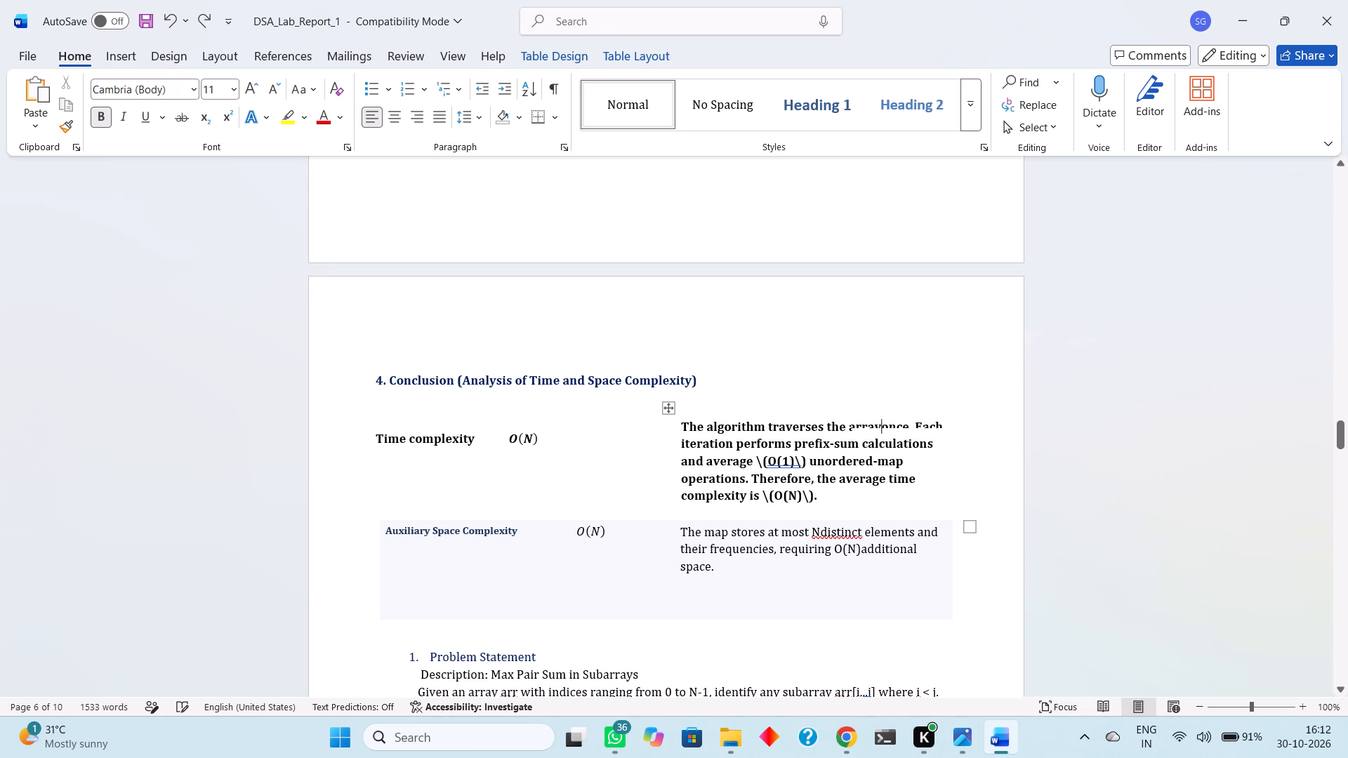
{"action": "key", "text": "ctrl+z"}
{"action": "key", "text": "ctrl+z"}
{"action": "key", "text": "ctrl+z"}
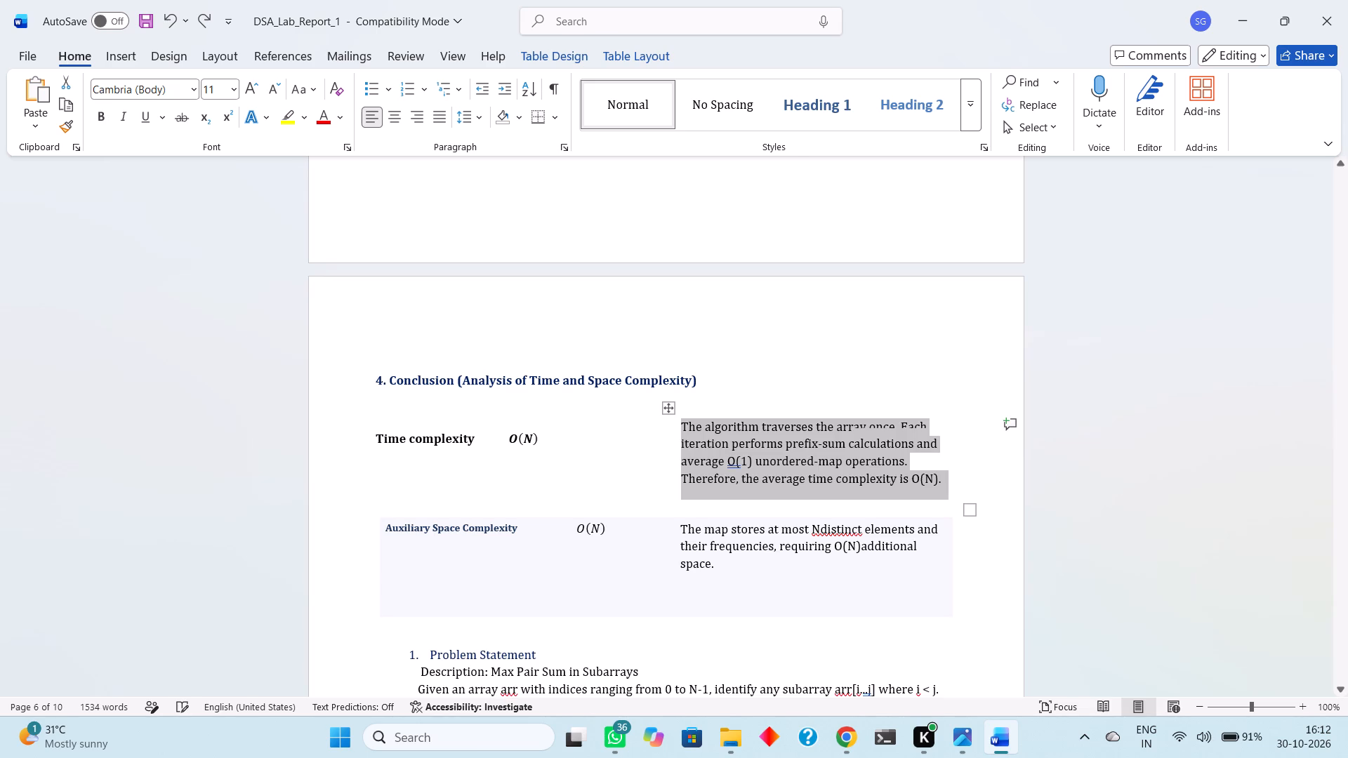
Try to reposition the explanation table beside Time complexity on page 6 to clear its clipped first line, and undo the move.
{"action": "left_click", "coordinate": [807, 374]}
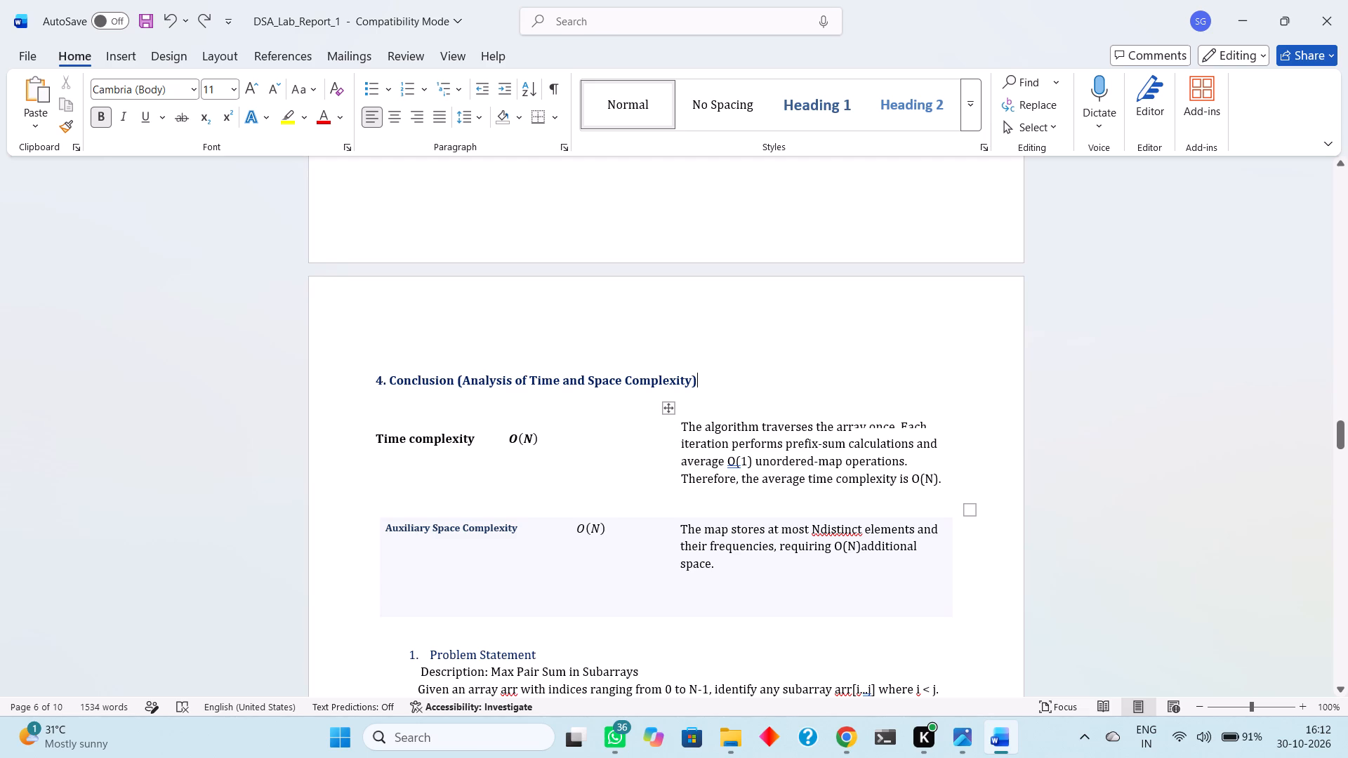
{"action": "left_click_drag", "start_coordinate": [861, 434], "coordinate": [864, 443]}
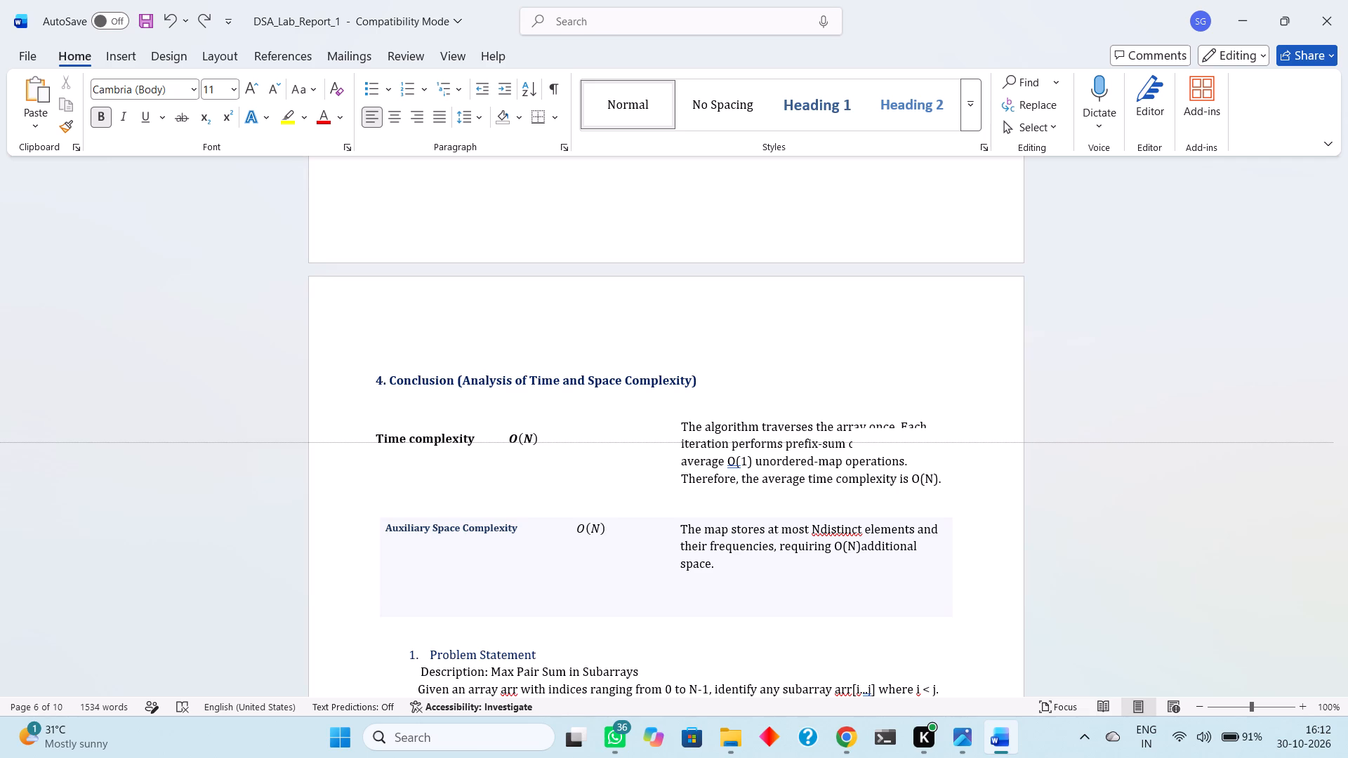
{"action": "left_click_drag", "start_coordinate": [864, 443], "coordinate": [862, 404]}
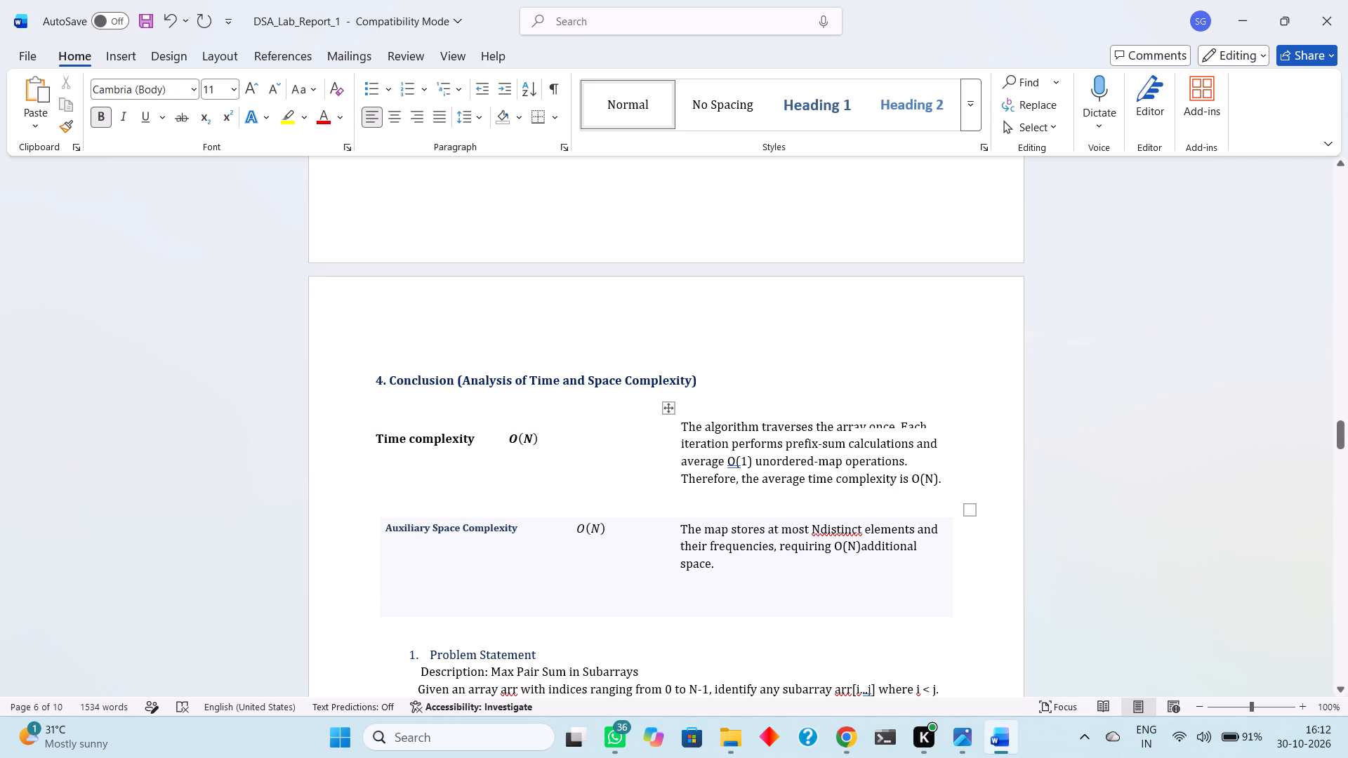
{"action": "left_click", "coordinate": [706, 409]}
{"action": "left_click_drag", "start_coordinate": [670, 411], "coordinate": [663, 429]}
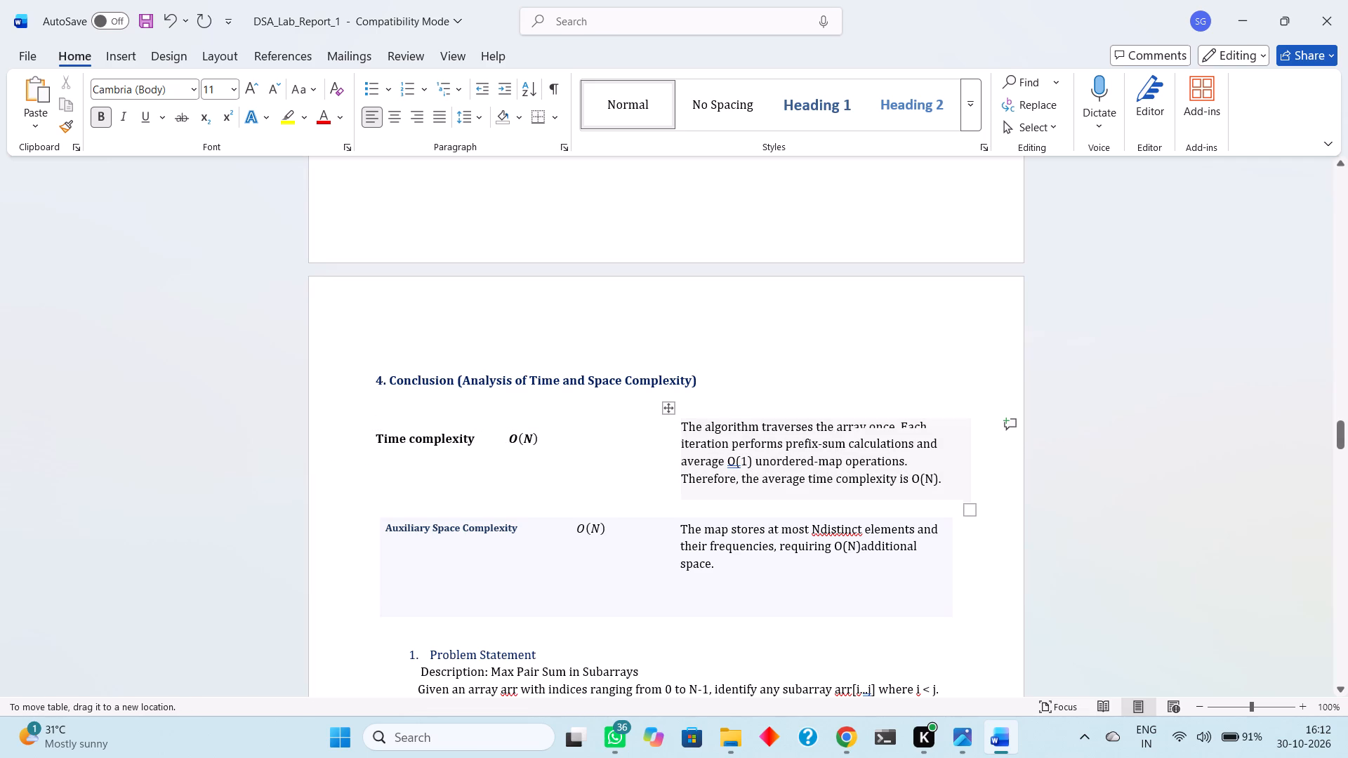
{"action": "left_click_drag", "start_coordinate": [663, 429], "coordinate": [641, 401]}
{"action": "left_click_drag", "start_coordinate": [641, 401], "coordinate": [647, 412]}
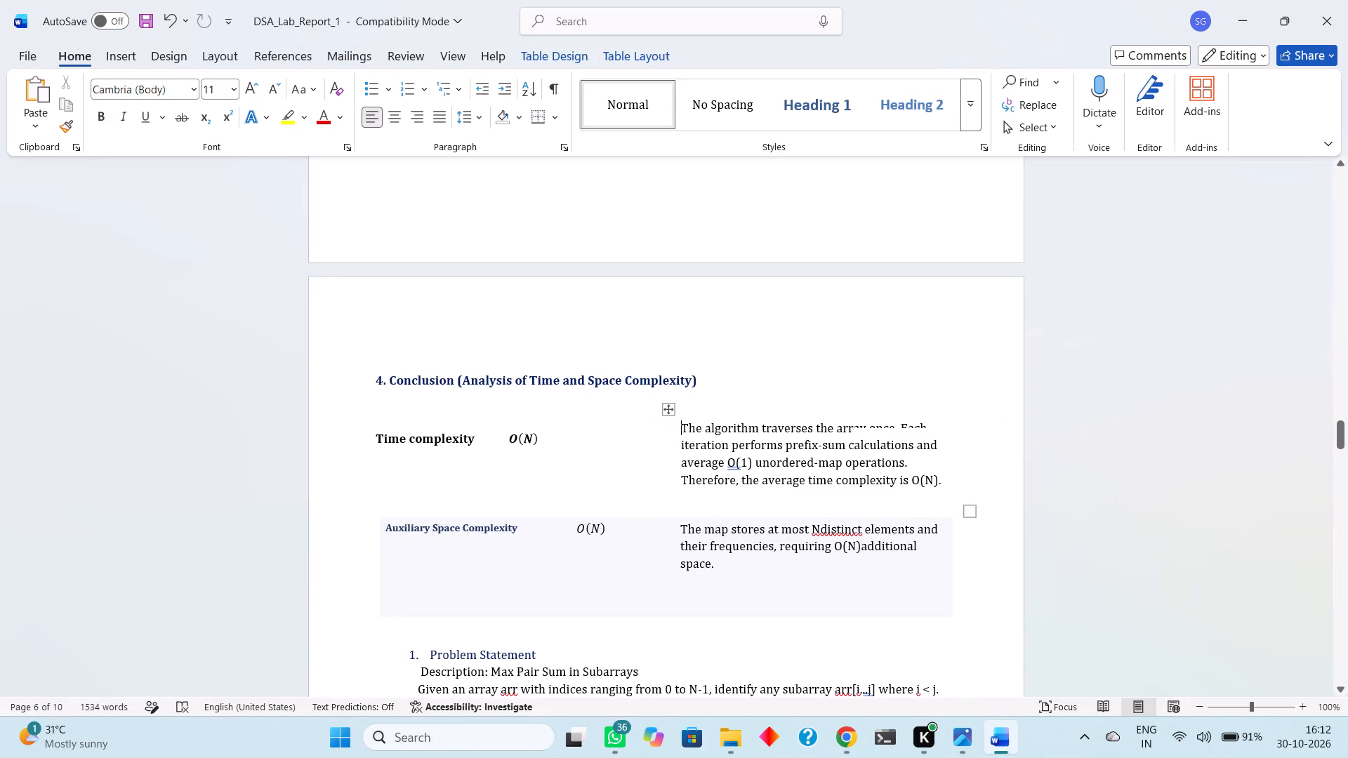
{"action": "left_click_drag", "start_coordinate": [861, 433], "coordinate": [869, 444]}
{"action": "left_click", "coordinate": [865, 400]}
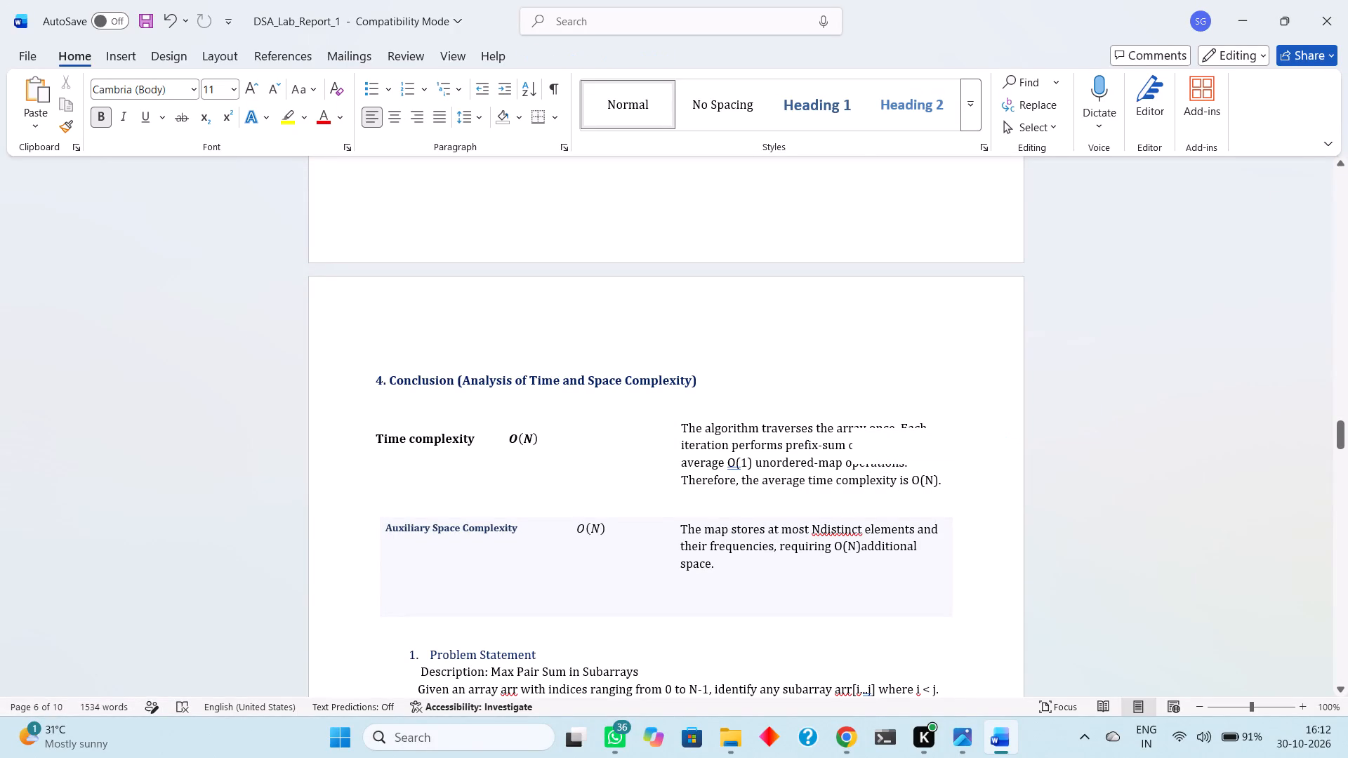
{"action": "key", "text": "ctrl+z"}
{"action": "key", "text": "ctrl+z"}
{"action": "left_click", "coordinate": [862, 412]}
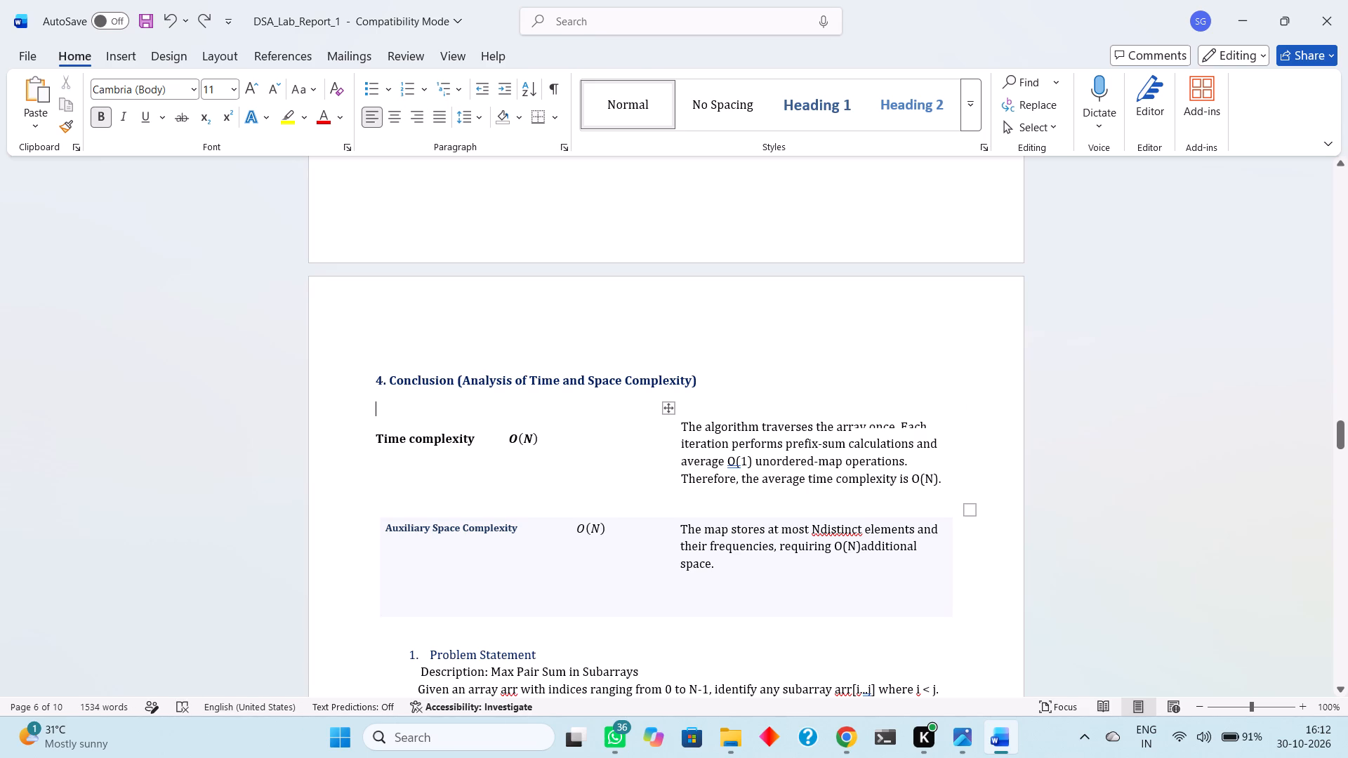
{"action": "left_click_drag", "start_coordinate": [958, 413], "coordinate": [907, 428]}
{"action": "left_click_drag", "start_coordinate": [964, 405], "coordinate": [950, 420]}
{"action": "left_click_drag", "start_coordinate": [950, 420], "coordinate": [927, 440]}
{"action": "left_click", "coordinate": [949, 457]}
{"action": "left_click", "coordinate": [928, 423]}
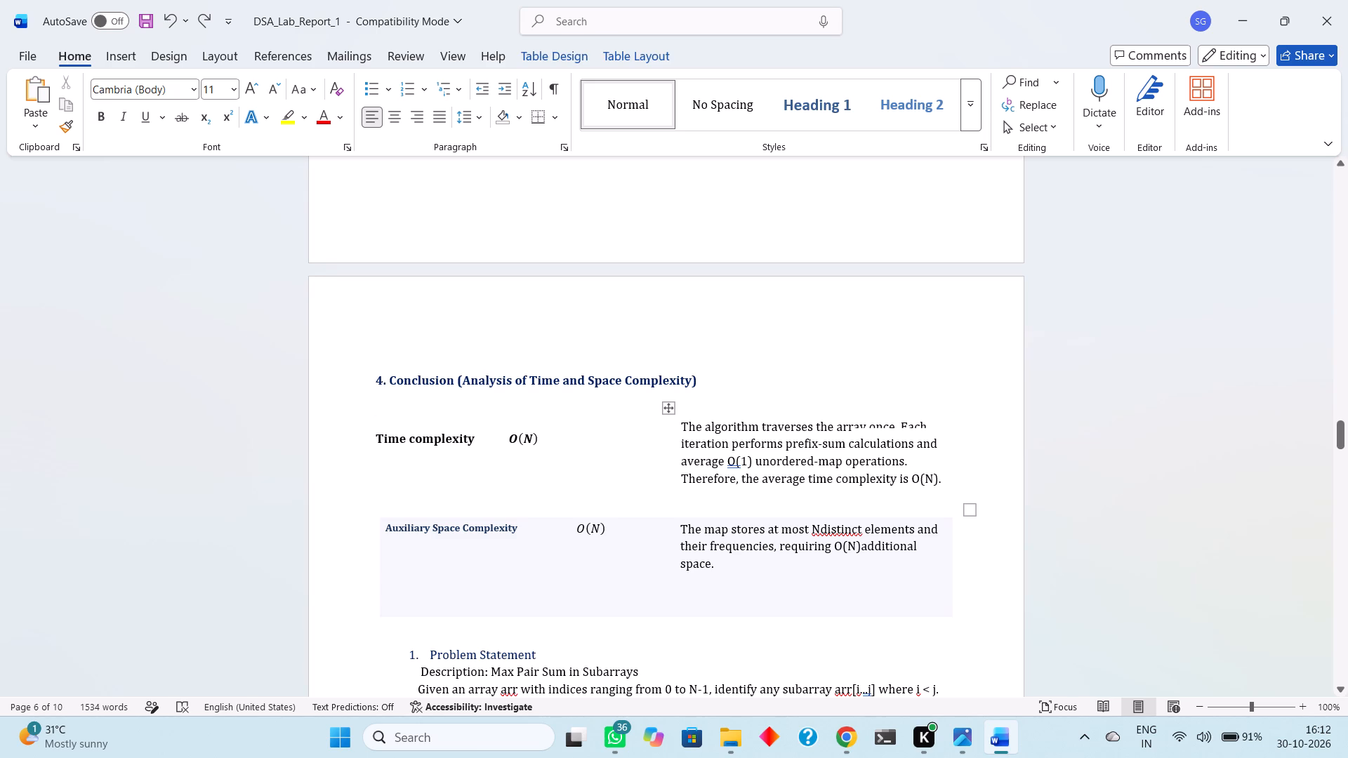
Look through the rest of the report, including the Max Pair Sum conclusion and Match Customers with Experts, and return to the page 6 conclusion.
{"action": "scroll", "coordinate": [919, 443], "scroll_direction": "down", "scroll_amount": 20}
{"action": "scroll", "coordinate": [919, 443], "scroll_direction": "down", "scroll_amount": 20}
{"action": "scroll", "coordinate": [919, 443], "scroll_direction": "down", "scroll_amount": 2}
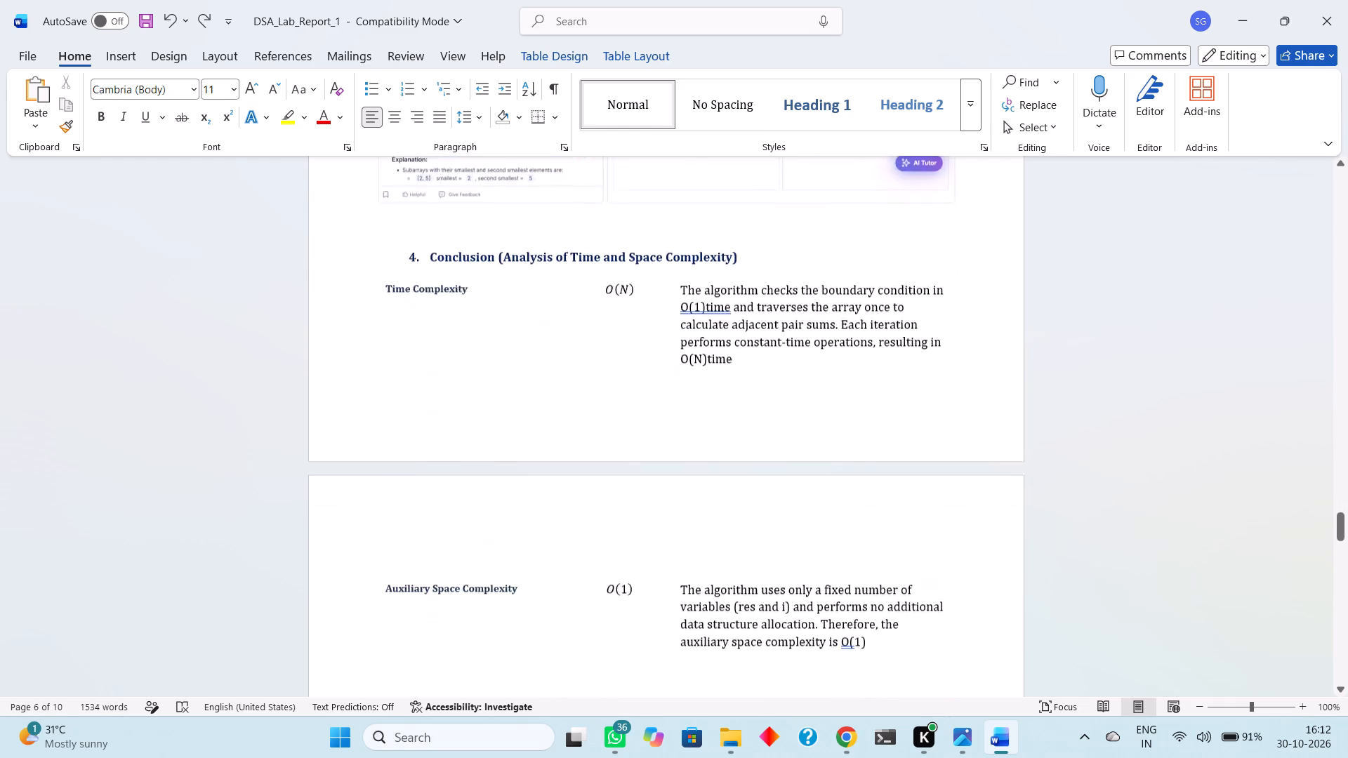
{"action": "scroll", "coordinate": [895, 479], "scroll_direction": "down", "scroll_amount": 20}
{"action": "scroll", "coordinate": [895, 479], "scroll_direction": "down", "scroll_amount": 20}
{"action": "scroll", "coordinate": [895, 479], "scroll_direction": "down", "scroll_amount": 3}
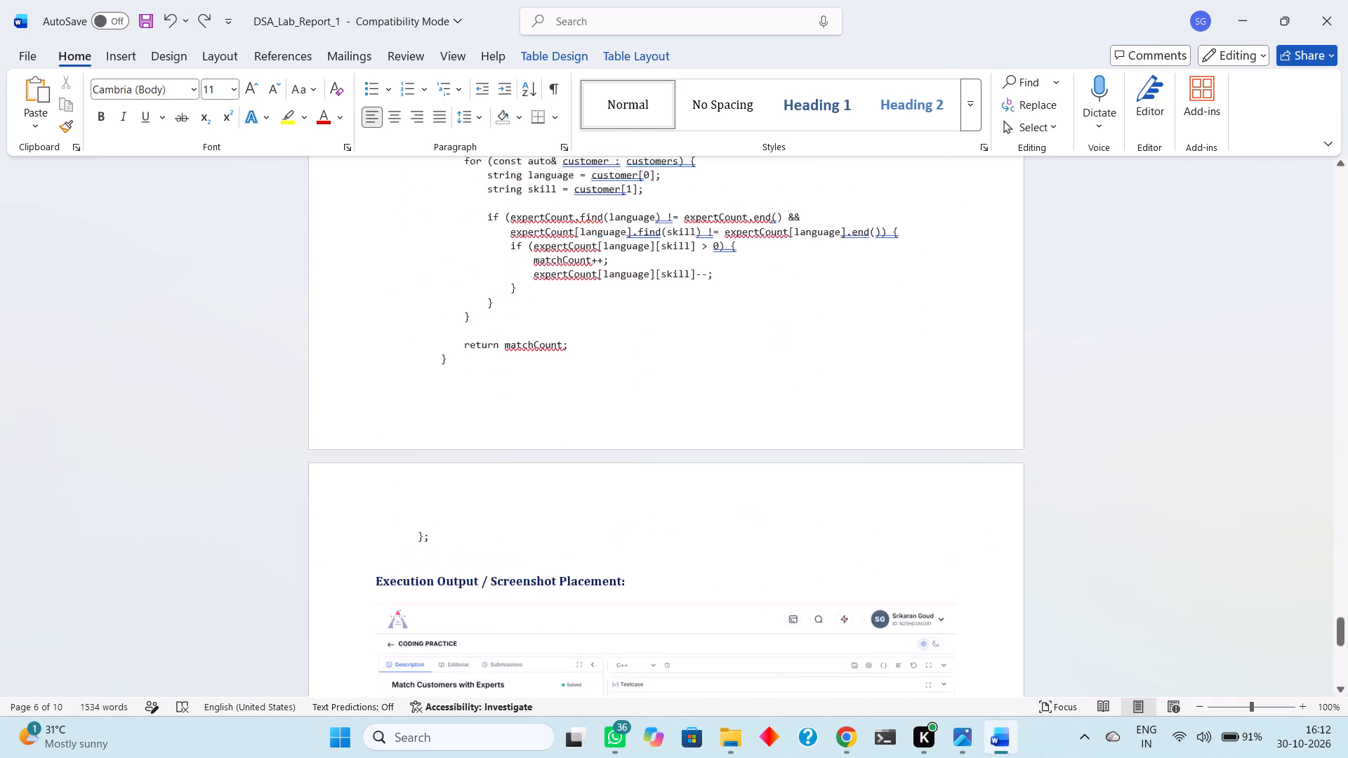
{"action": "scroll", "coordinate": [894, 485], "scroll_direction": "down", "scroll_amount": 20}
{"action": "scroll", "coordinate": [894, 485], "scroll_direction": "down", "scroll_amount": 6}
{"action": "scroll", "coordinate": [871, 518], "scroll_direction": "up", "scroll_amount": 14}
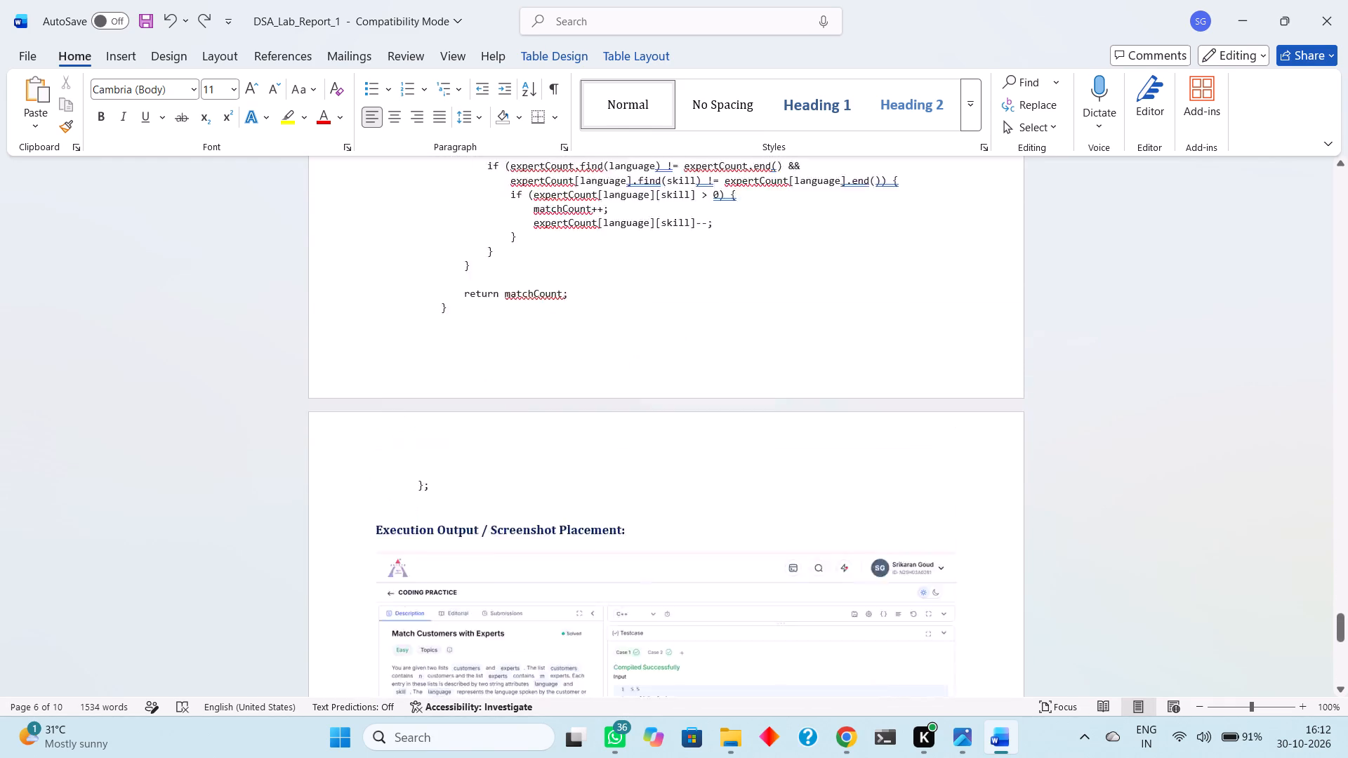
{"action": "scroll", "coordinate": [869, 477], "scroll_direction": "up", "scroll_amount": 20}
{"action": "scroll", "coordinate": [869, 477], "scroll_direction": "up", "scroll_amount": 20}
{"action": "scroll", "coordinate": [869, 477], "scroll_direction": "up", "scroll_amount": 4}
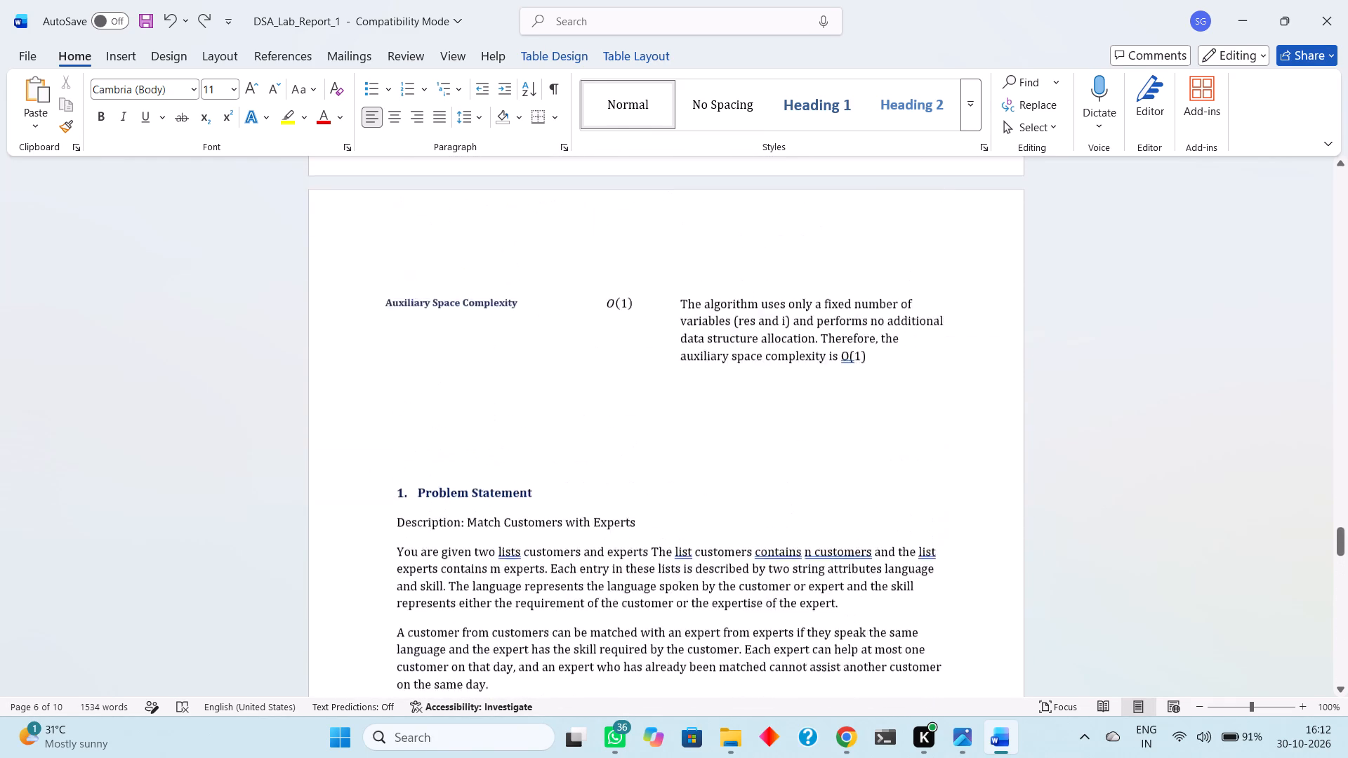
{"action": "scroll", "coordinate": [859, 443], "scroll_direction": "up", "scroll_amount": 6}
{"action": "scroll", "coordinate": [859, 443], "scroll_direction": "down", "scroll_amount": 4}
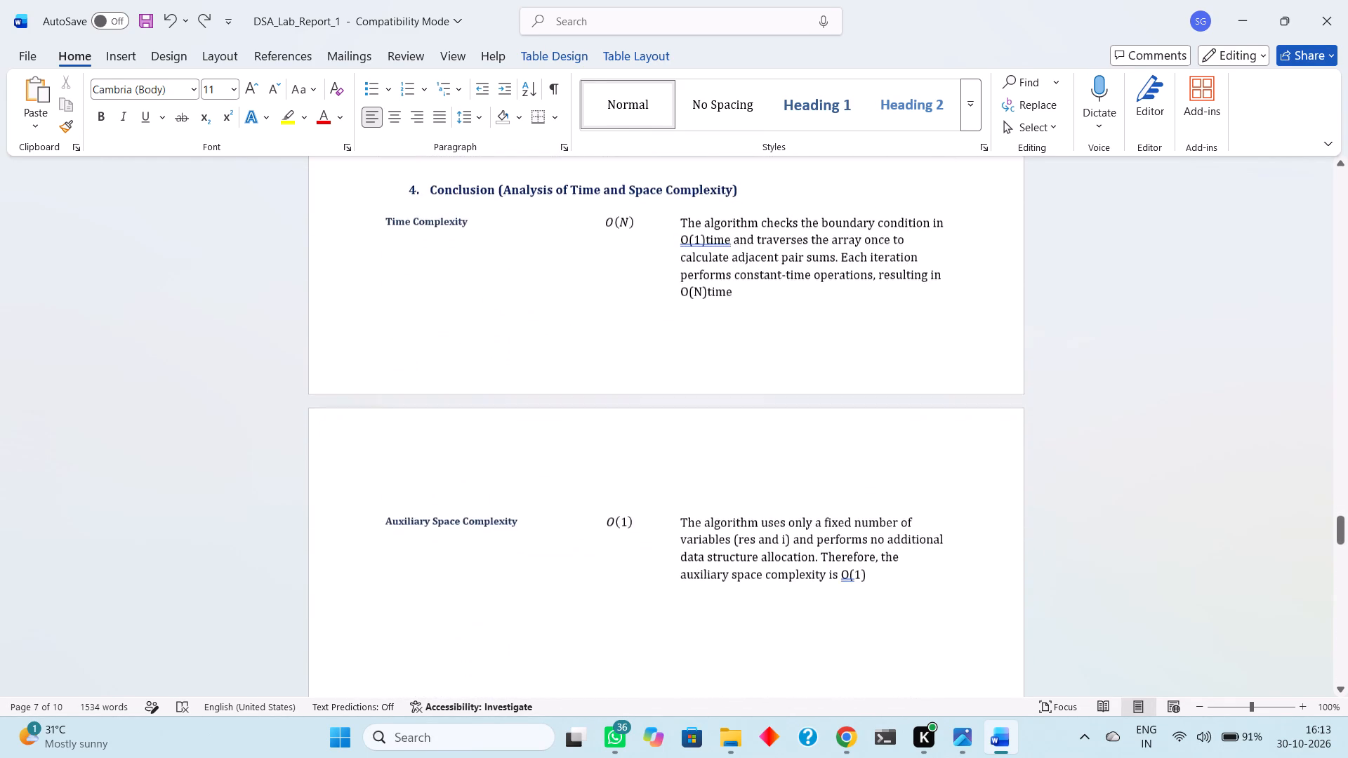
{"action": "scroll", "coordinate": [859, 443], "scroll_direction": "up", "scroll_amount": 20}
{"action": "scroll", "coordinate": [859, 443], "scroll_direction": "up", "scroll_amount": 20}
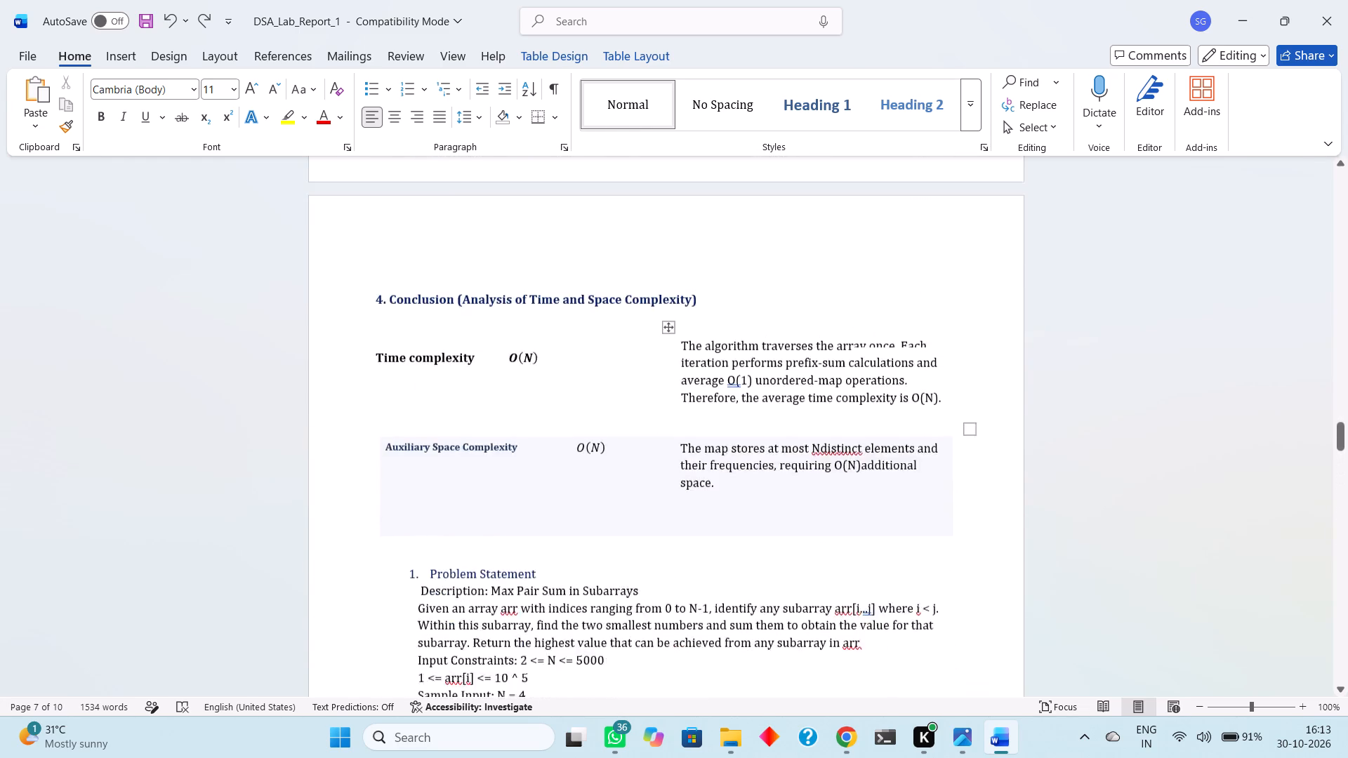
{"action": "scroll", "coordinate": [859, 443], "scroll_direction": "up", "scroll_amount": 3}
{"action": "scroll", "coordinate": [859, 443], "scroll_direction": "down", "scroll_amount": 1}
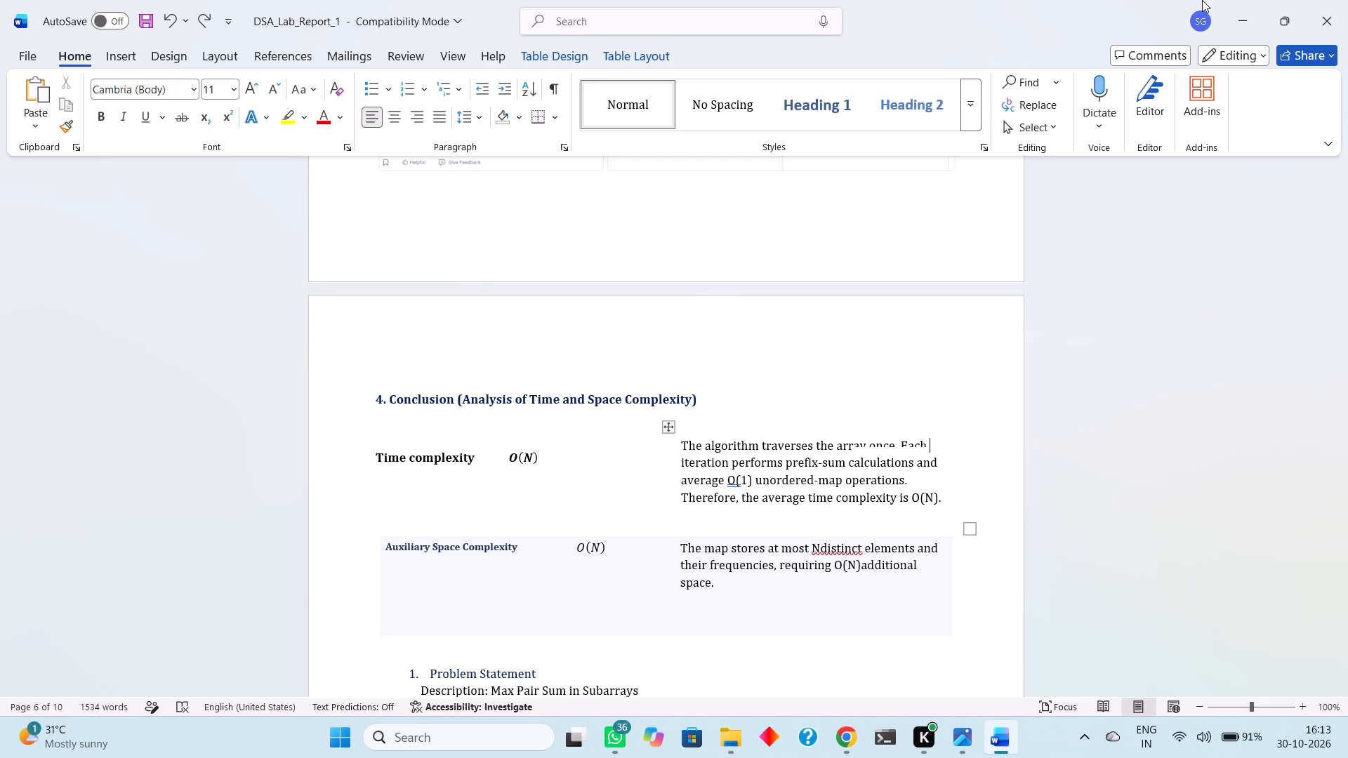
Minimise the Word report and the Chrome window behind it.
{"action": "left_click", "coordinate": [1247, 18]}
{"action": "left_click", "coordinate": [1245, 21]}
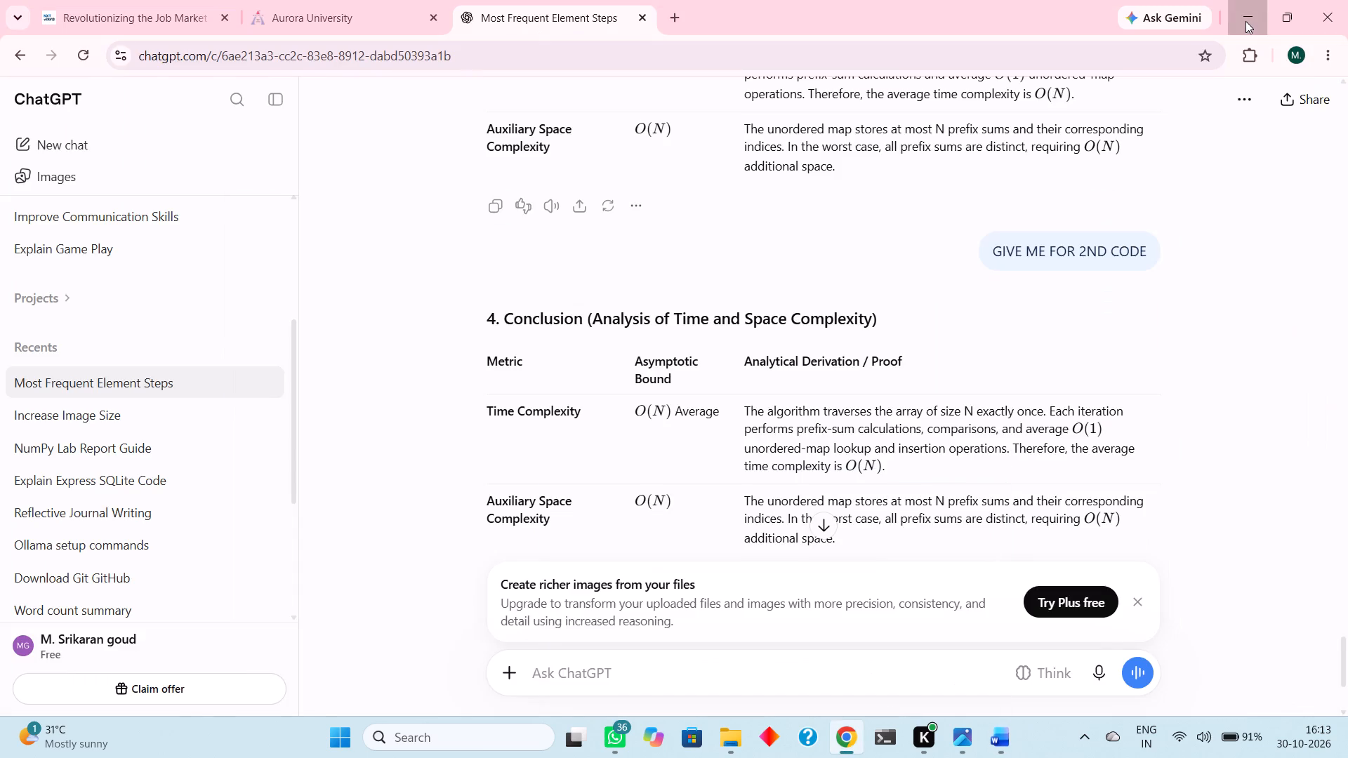
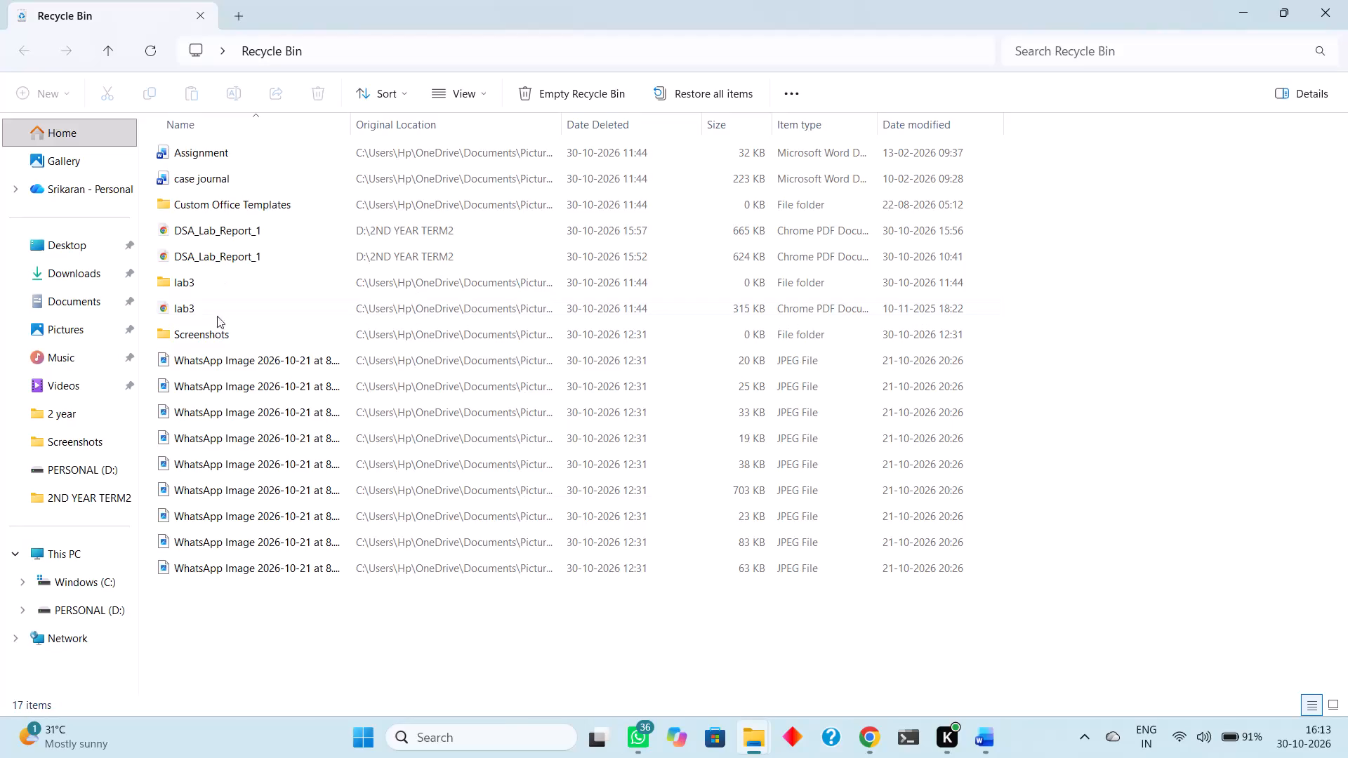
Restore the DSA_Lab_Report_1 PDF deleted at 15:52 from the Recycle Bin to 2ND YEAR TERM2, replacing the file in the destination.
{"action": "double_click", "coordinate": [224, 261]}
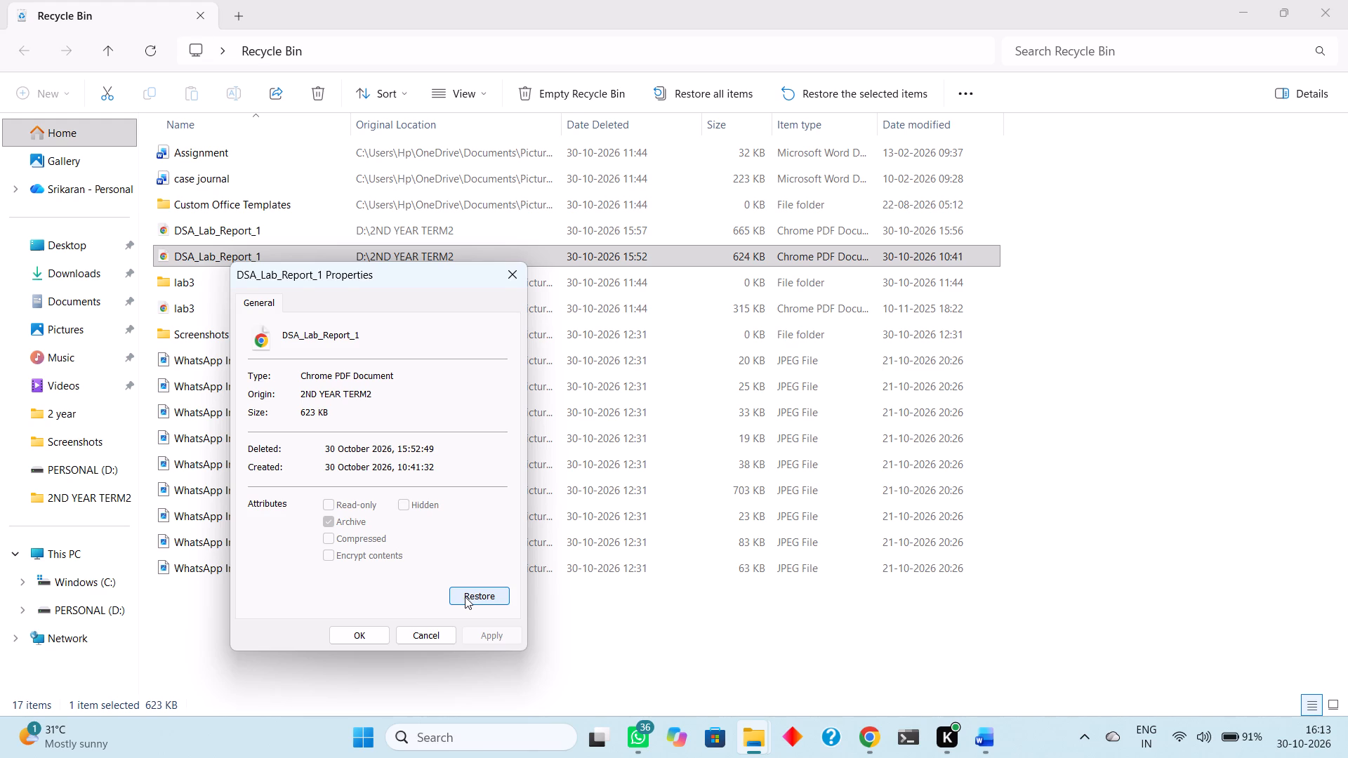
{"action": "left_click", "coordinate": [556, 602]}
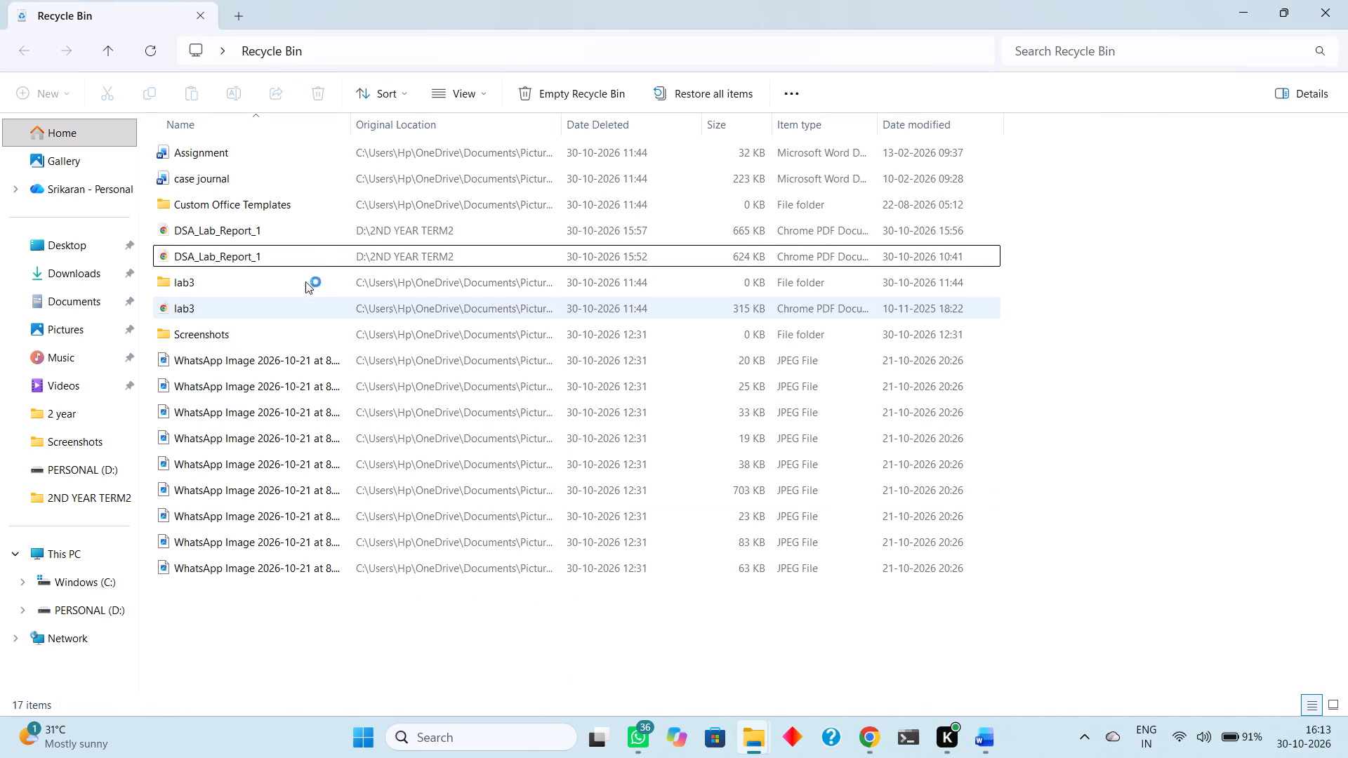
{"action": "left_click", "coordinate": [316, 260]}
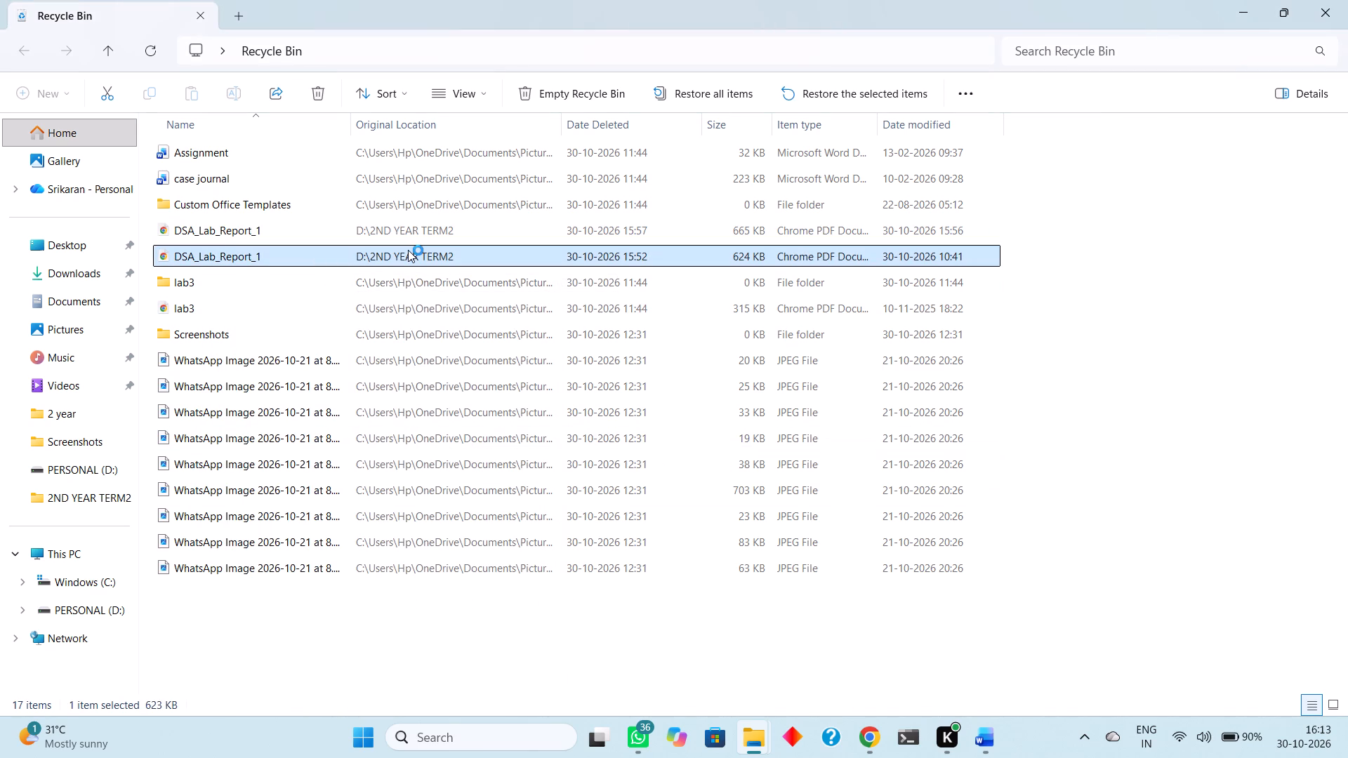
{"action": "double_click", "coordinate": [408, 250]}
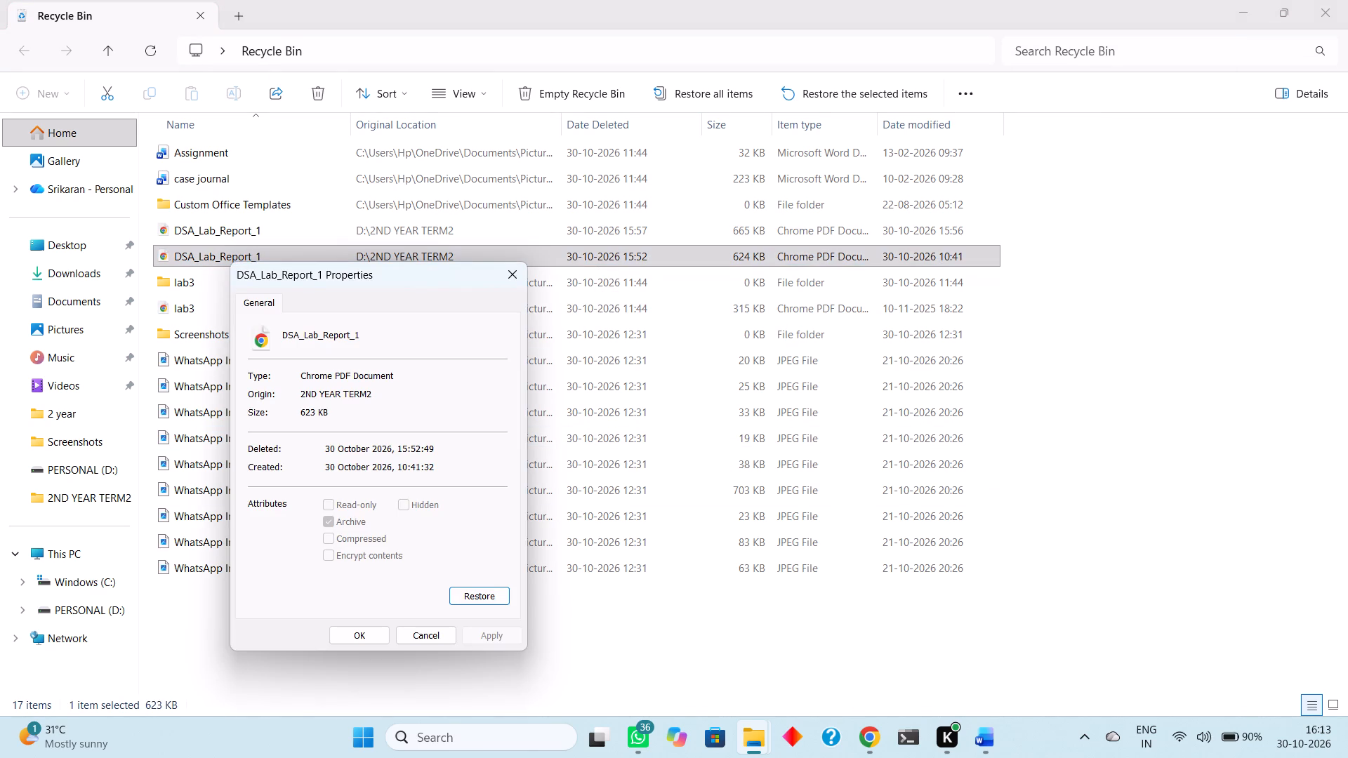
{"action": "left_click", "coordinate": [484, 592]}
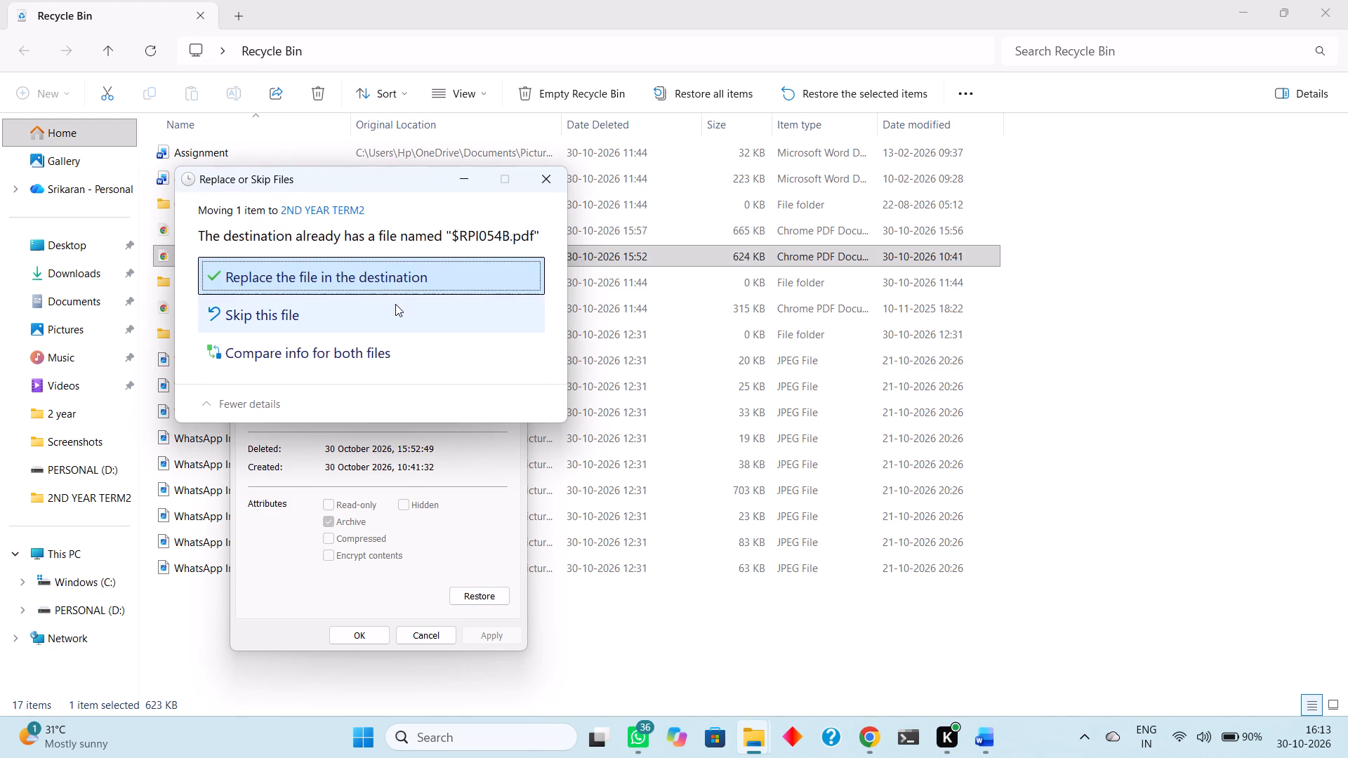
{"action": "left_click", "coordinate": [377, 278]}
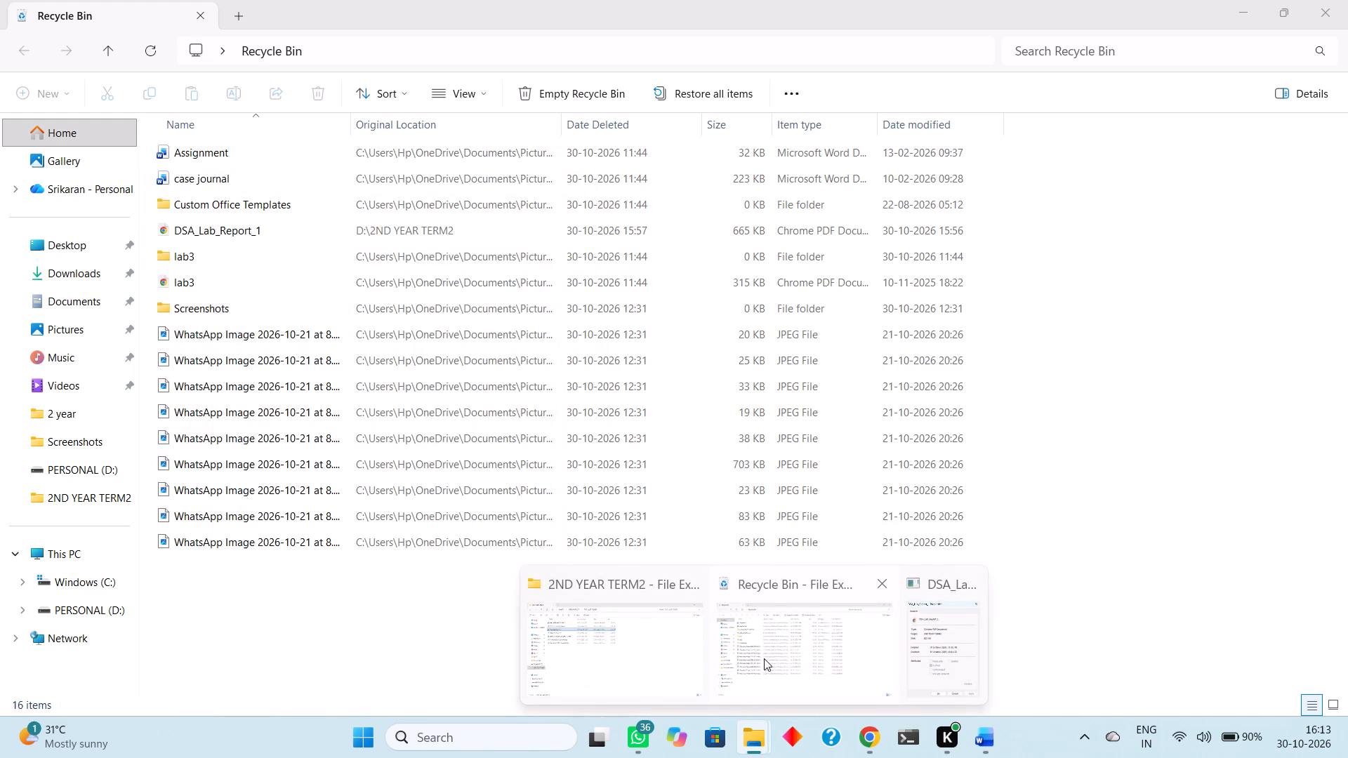
Open the restored DSA_Lab_Report_1 PDF from the 2ND YEAR TERM2 folder and review its pages through the Max Pair Sum conclusion.
{"action": "left_click", "coordinate": [664, 653]}
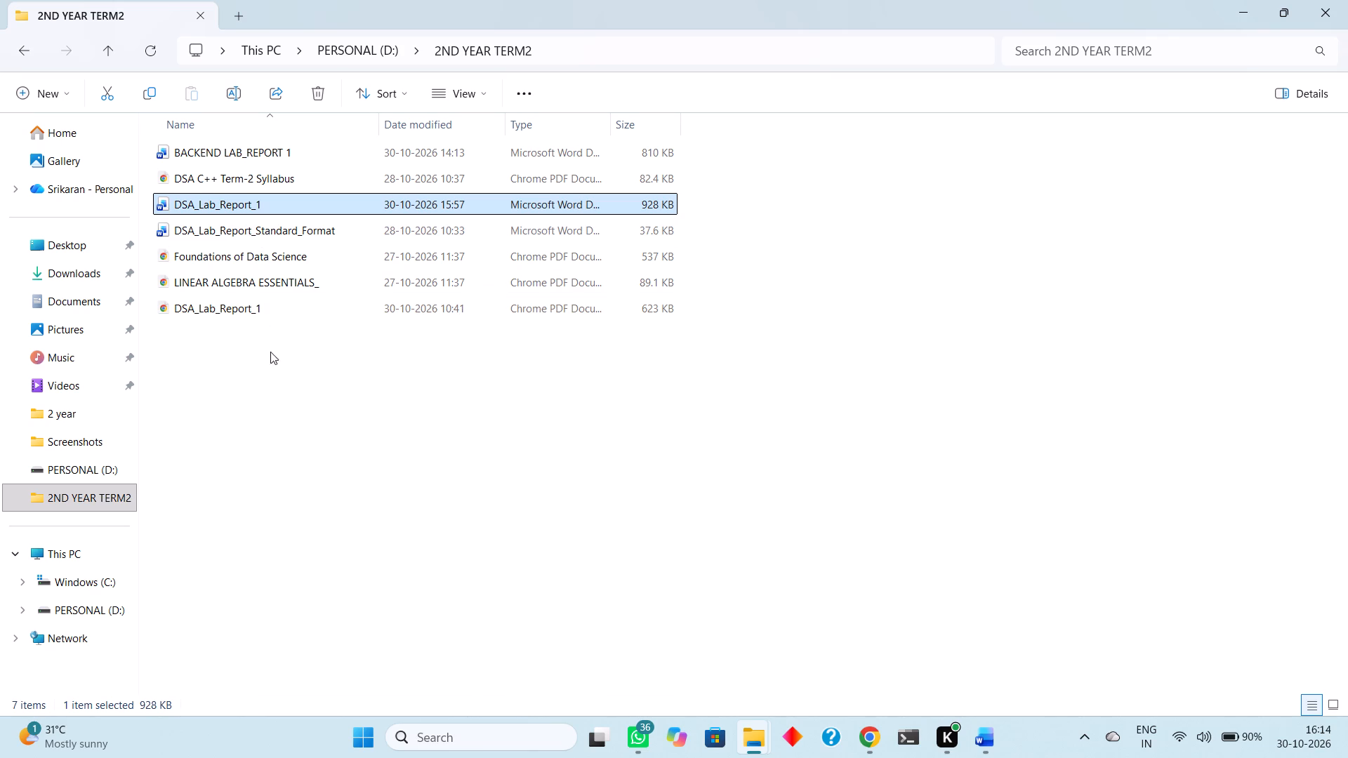
{"action": "left_click", "coordinate": [280, 389]}
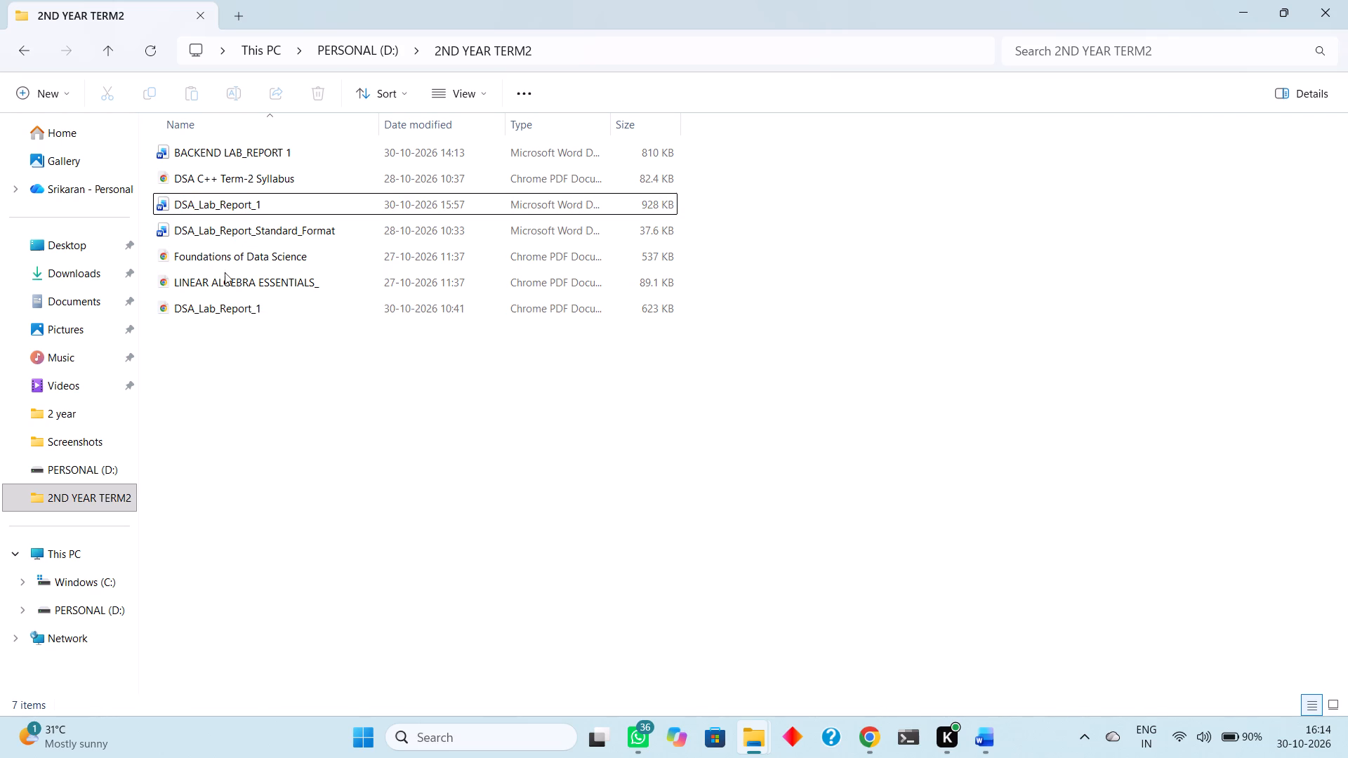
{"action": "double_click", "coordinate": [223, 308]}
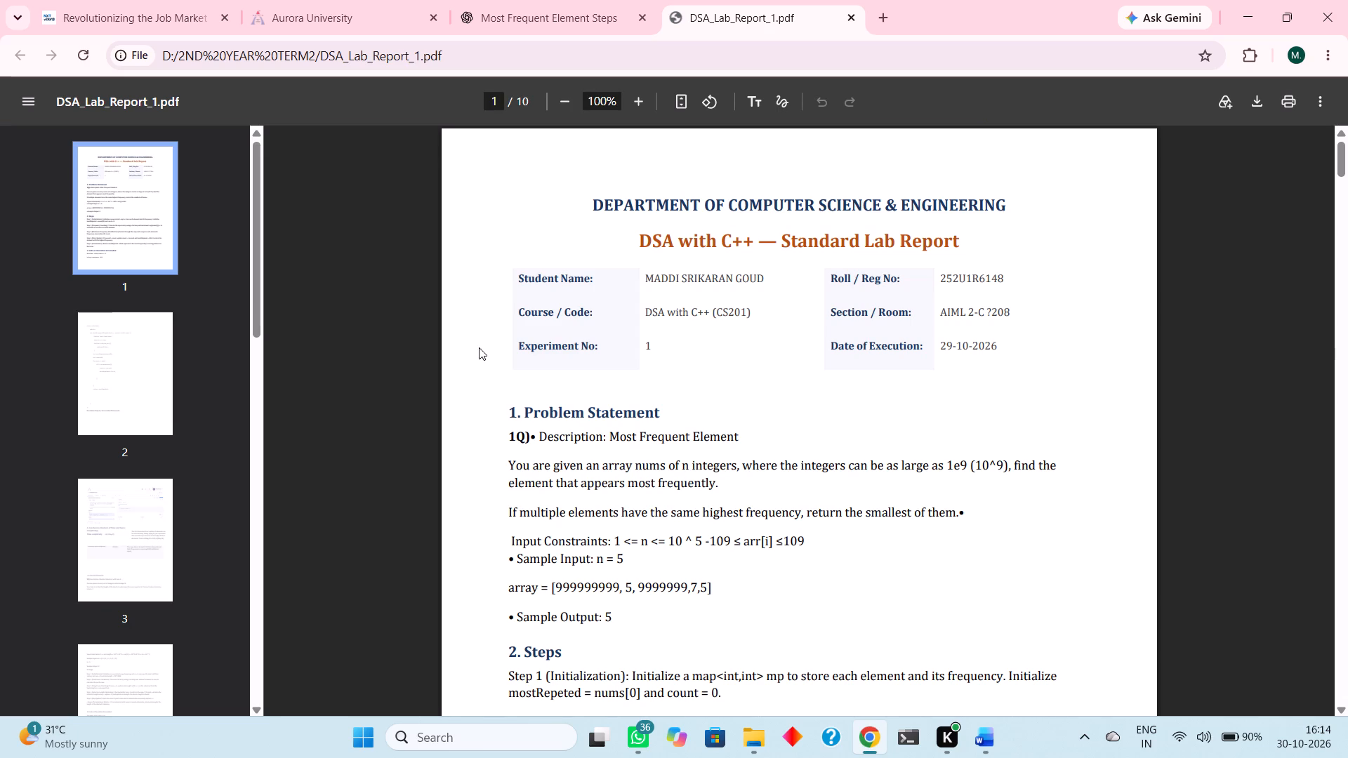
{"action": "scroll", "coordinate": [679, 379], "scroll_direction": "down", "scroll_amount": 12}
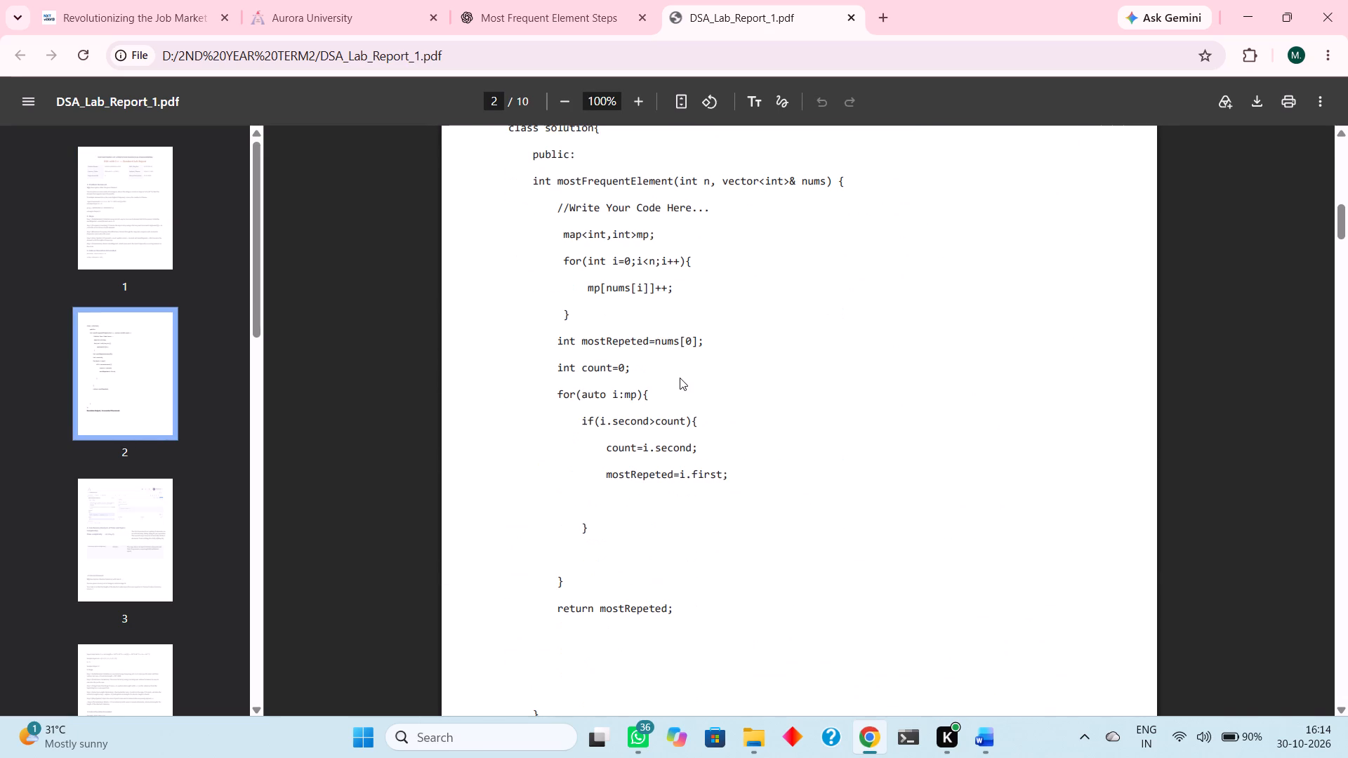
{"action": "scroll", "coordinate": [680, 378], "scroll_direction": "down", "scroll_amount": 5}
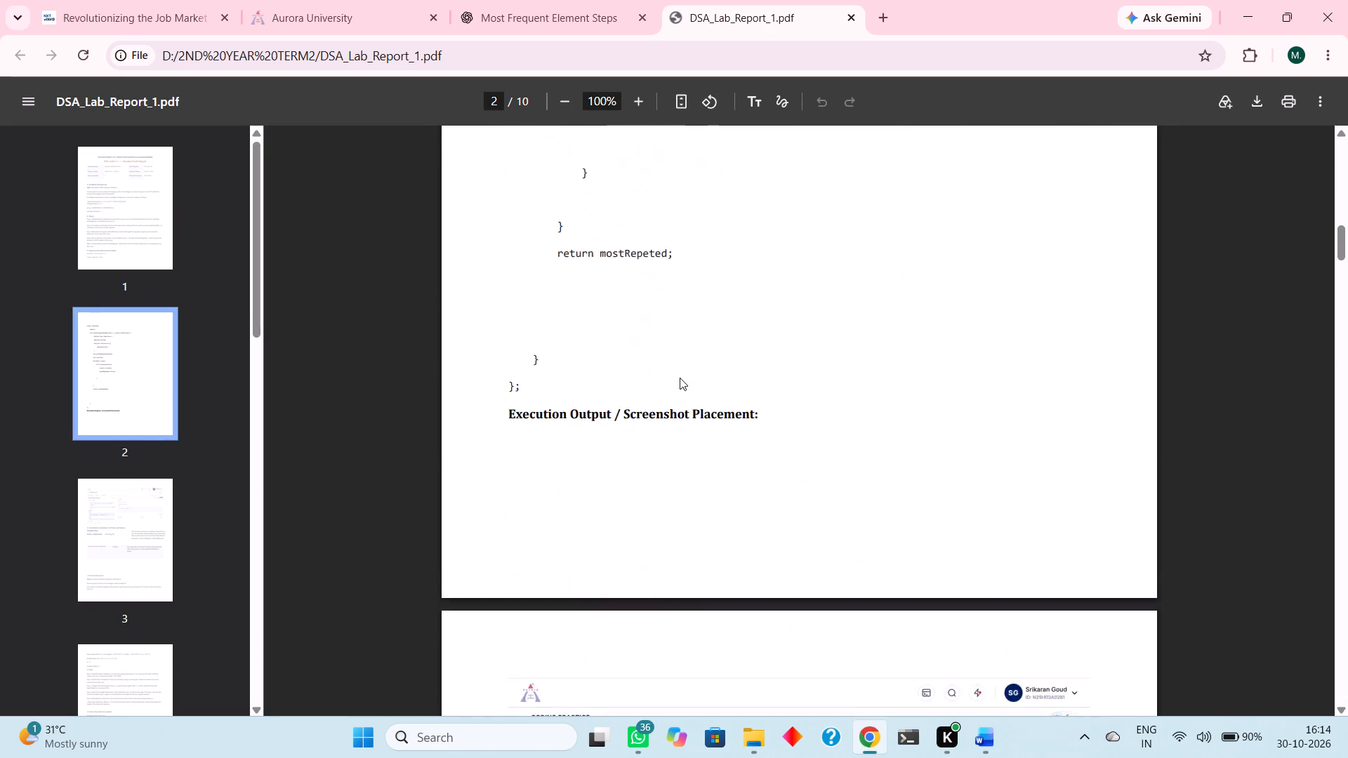
{"action": "scroll", "coordinate": [680, 378], "scroll_direction": "down", "scroll_amount": 17}
{"action": "scroll", "coordinate": [680, 378], "scroll_direction": "down", "scroll_amount": 5}
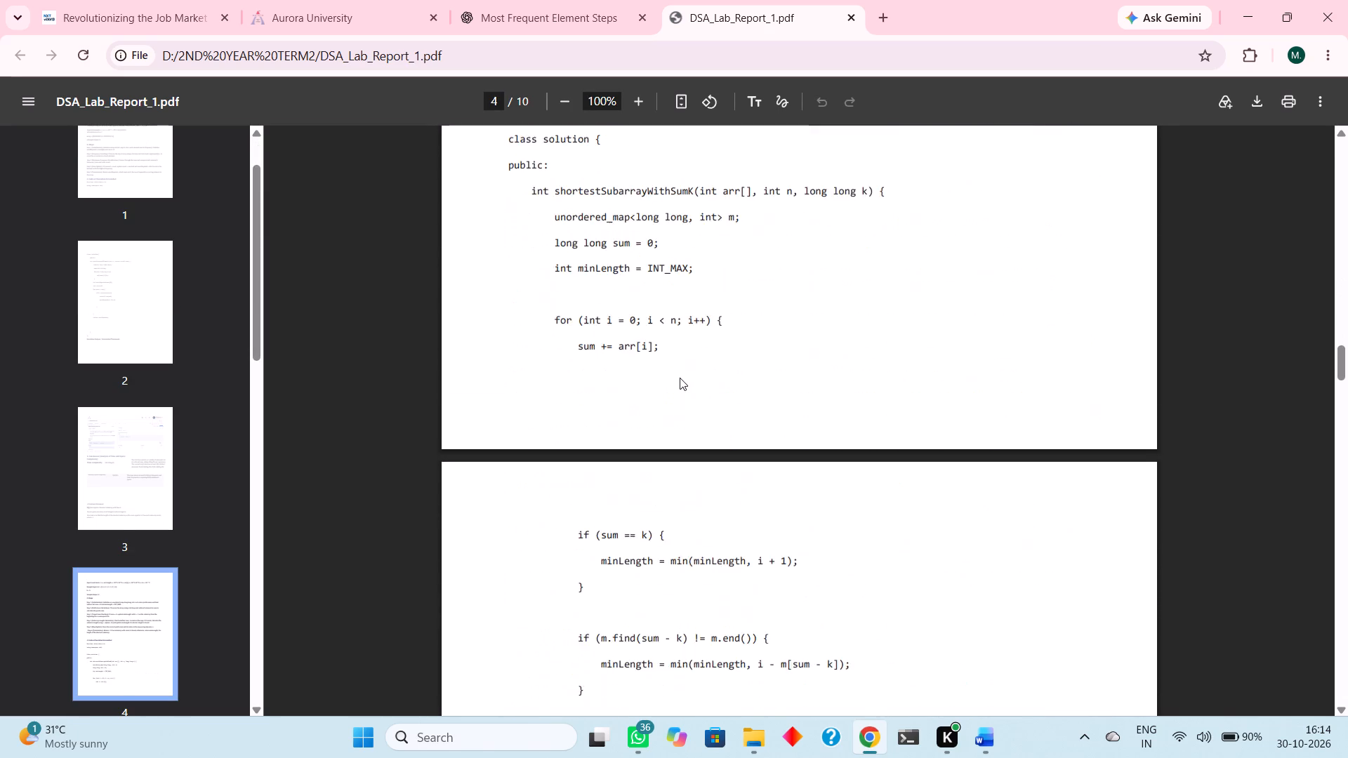
{"action": "scroll", "coordinate": [680, 378], "scroll_direction": "down", "scroll_amount": 14}
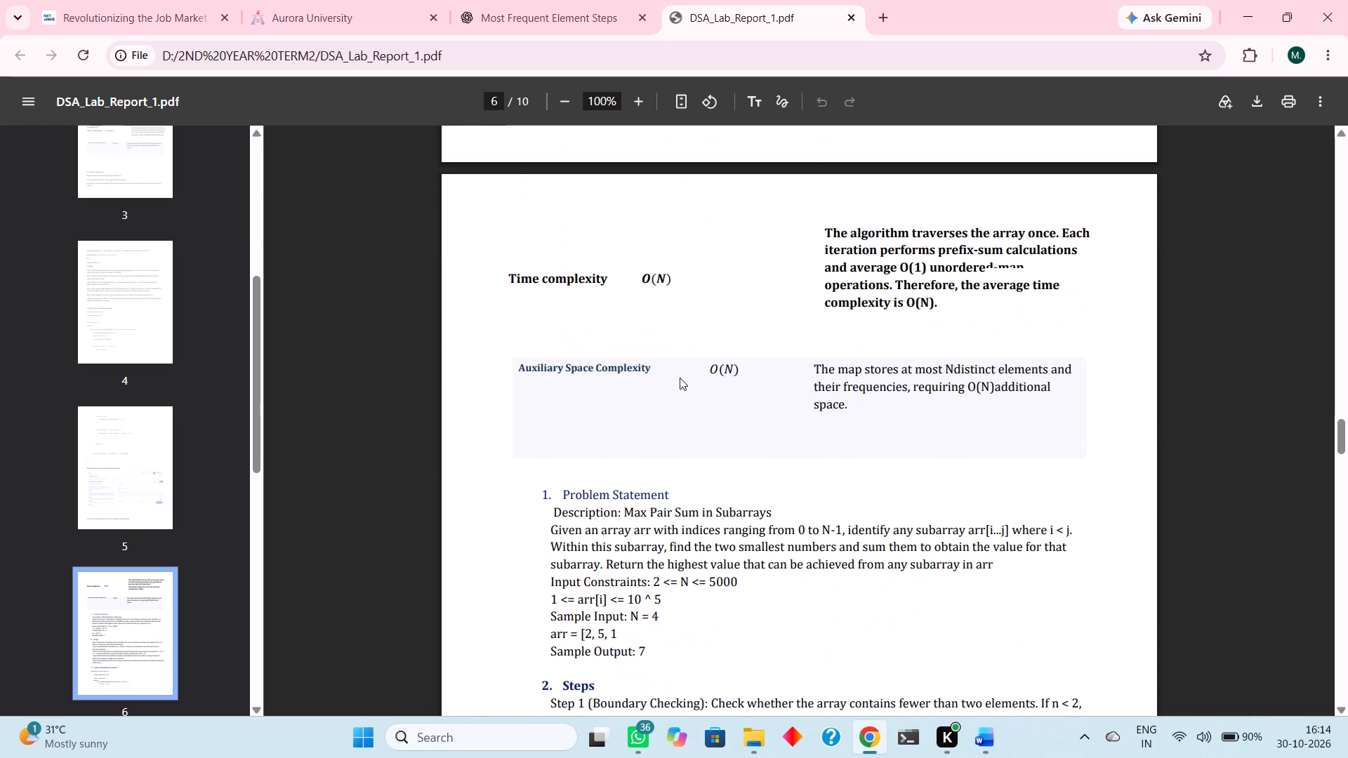
{"action": "scroll", "coordinate": [680, 378], "scroll_direction": "up", "scroll_amount": 1}
{"action": "scroll", "coordinate": [680, 378], "scroll_direction": "down", "scroll_amount": 16}
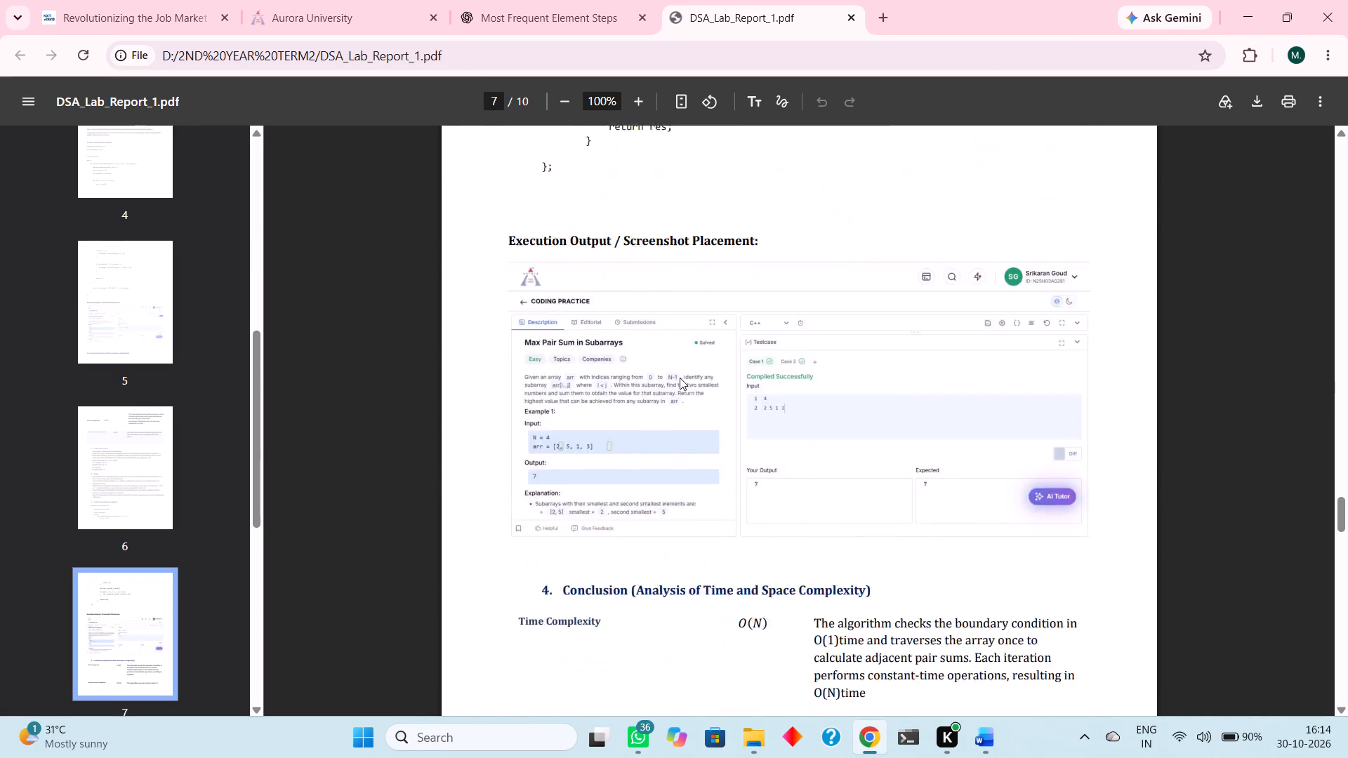
{"action": "scroll", "coordinate": [680, 378], "scroll_direction": "down", "scroll_amount": 10}
{"action": "scroll", "coordinate": [680, 378], "scroll_direction": "up", "scroll_amount": 5}
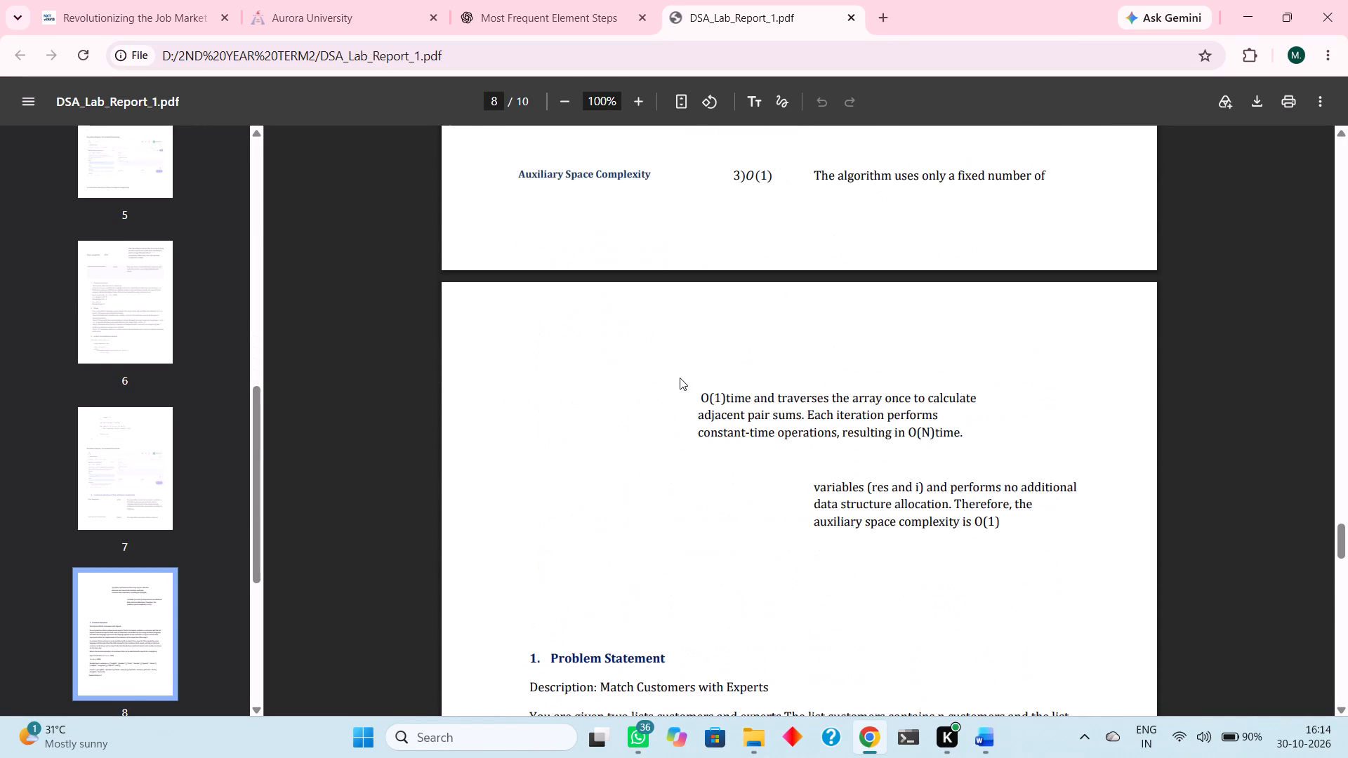
{"action": "scroll", "coordinate": [680, 378], "scroll_direction": "up", "scroll_amount": 5}
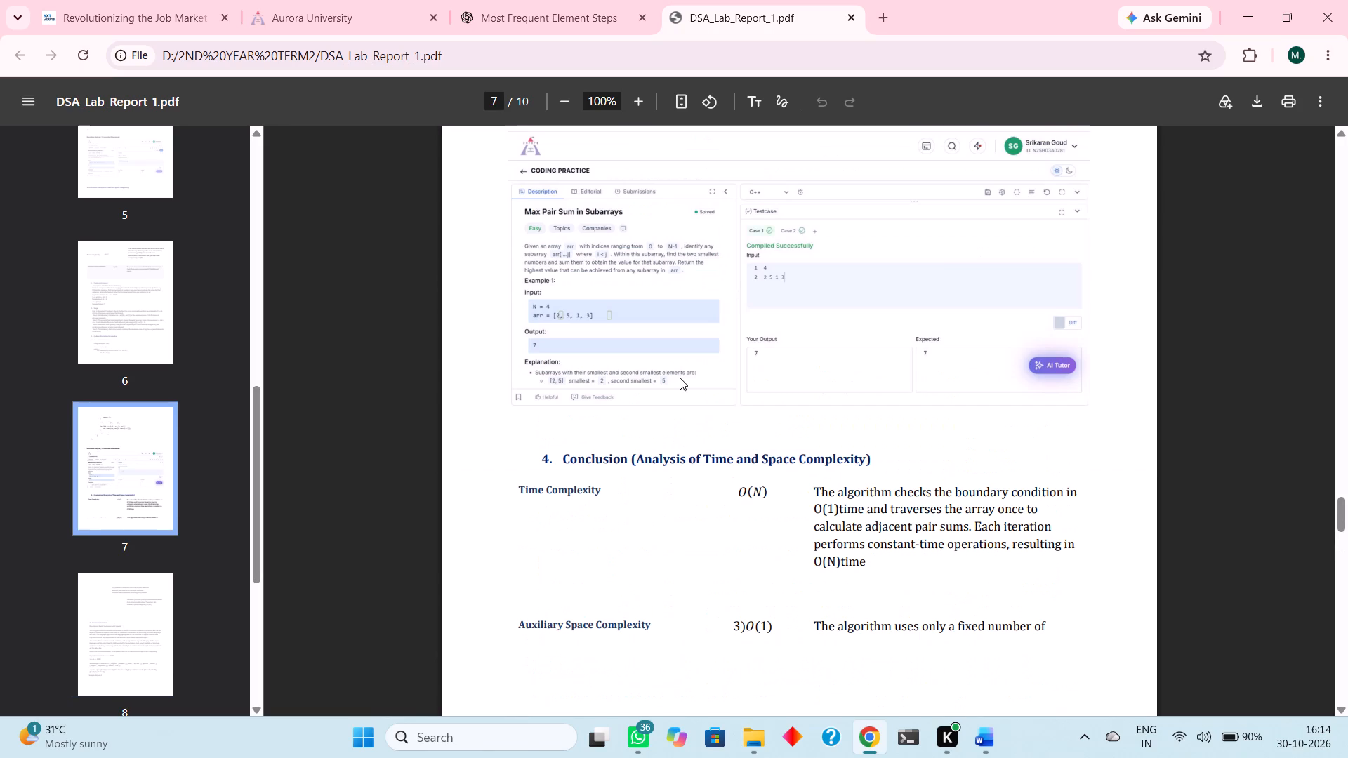
{"action": "scroll", "coordinate": [680, 378], "scroll_direction": "down", "scroll_amount": 4}
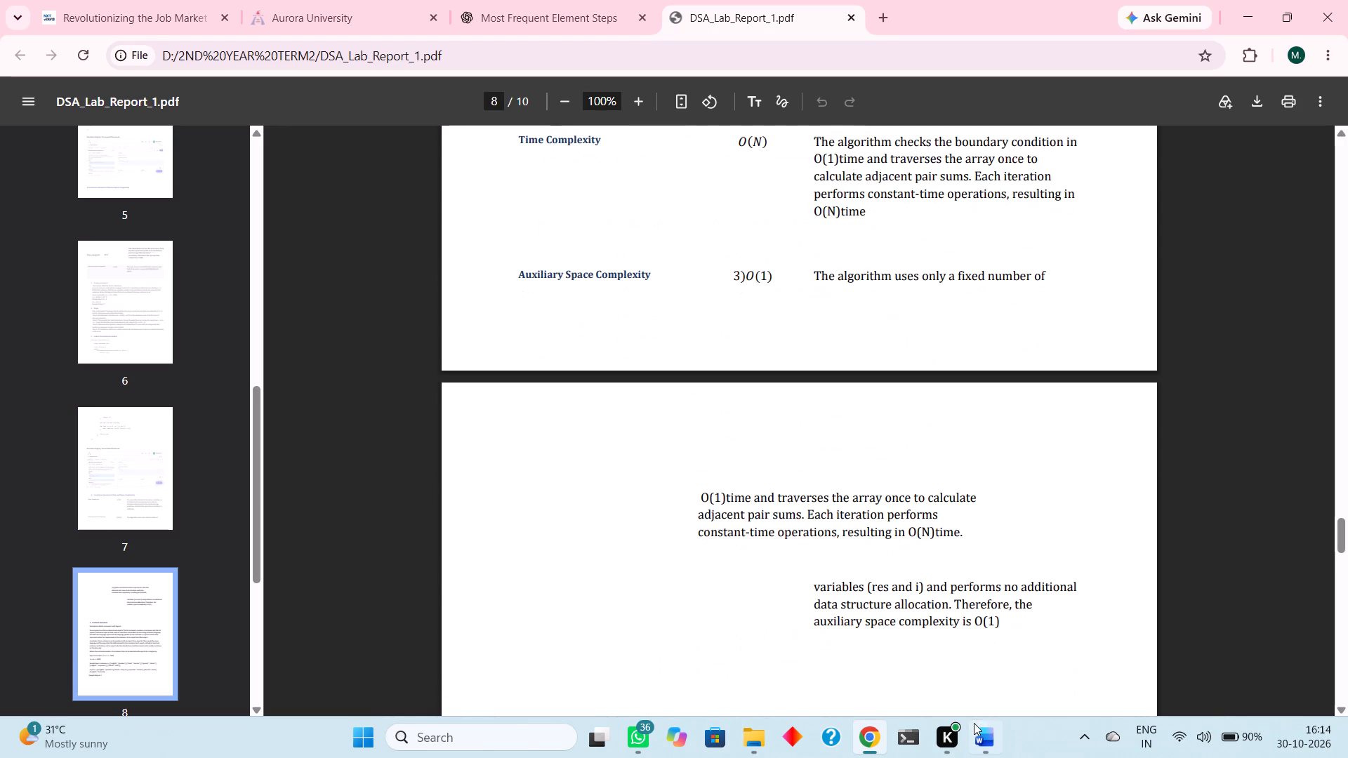
Switch to the Word report, look back through its conclusion sections and execution screenshots, and save the document.
{"action": "left_click", "coordinate": [973, 732]}
{"action": "scroll", "coordinate": [855, 583], "scroll_direction": "up", "scroll_amount": 6}
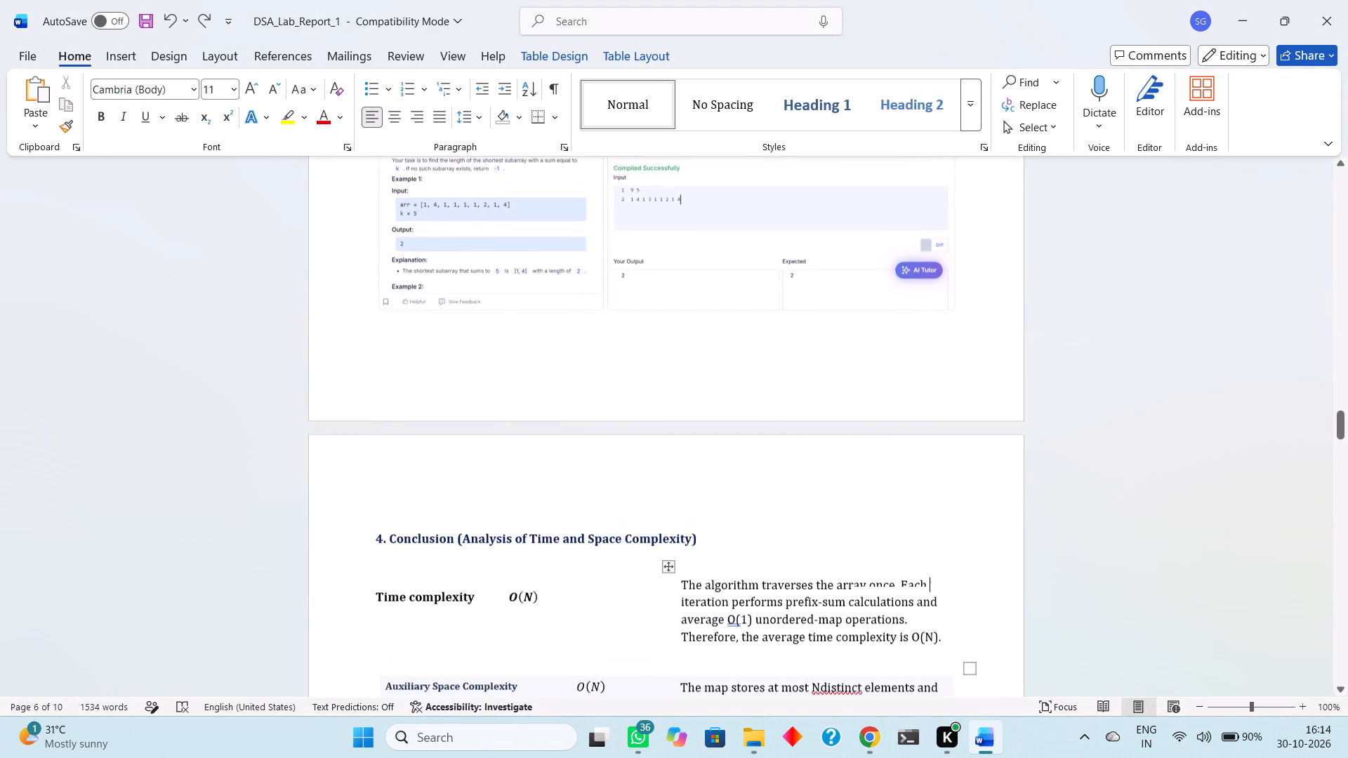
{"action": "scroll", "coordinate": [852, 567], "scroll_direction": "down", "scroll_amount": 2}
{"action": "scroll", "coordinate": [852, 566], "scroll_direction": "up", "scroll_amount": 8}
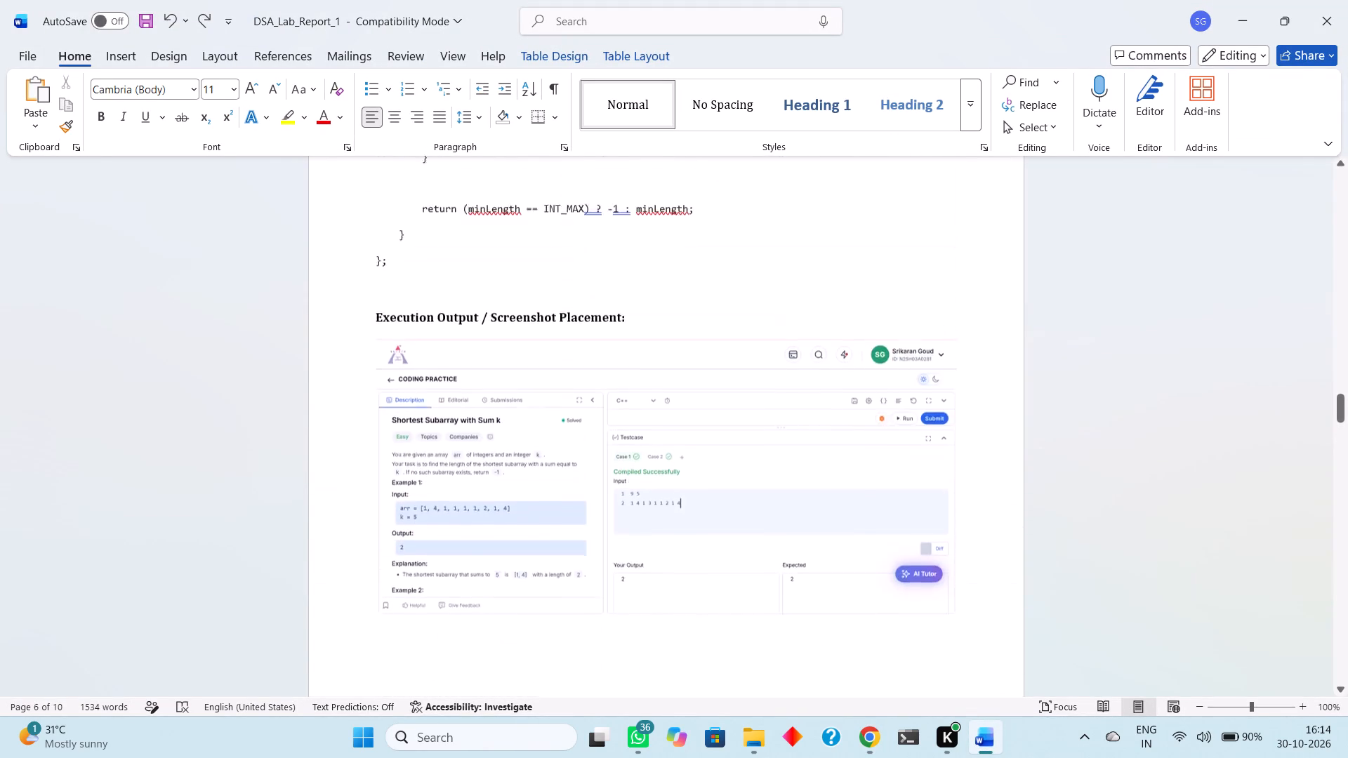
{"action": "scroll", "coordinate": [852, 565], "scroll_direction": "up", "scroll_amount": 20}
{"action": "scroll", "coordinate": [852, 565], "scroll_direction": "up", "scroll_amount": 20}
{"action": "scroll", "coordinate": [852, 565], "scroll_direction": "up", "scroll_amount": 12}
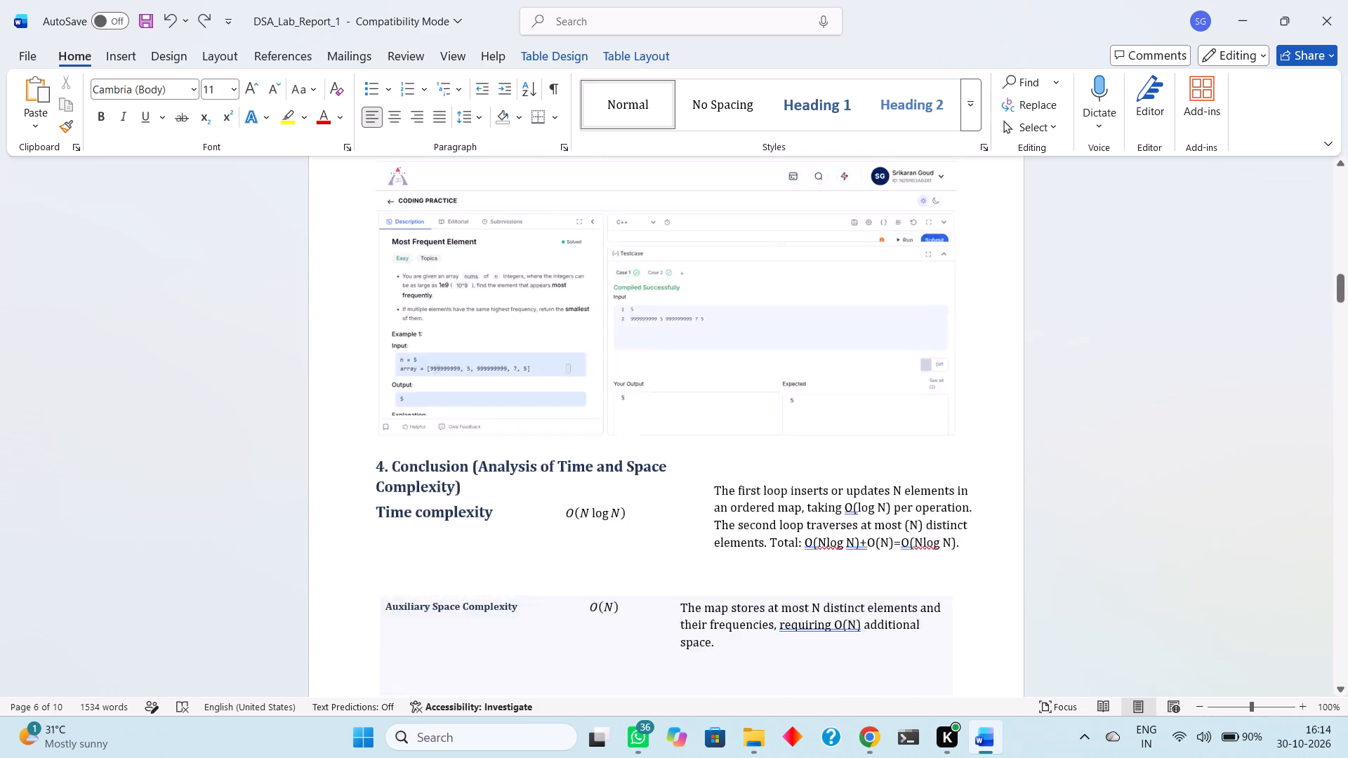
{"action": "scroll", "coordinate": [852, 566], "scroll_direction": "up", "scroll_amount": 7}
{"action": "key", "text": "ctrl+s"}
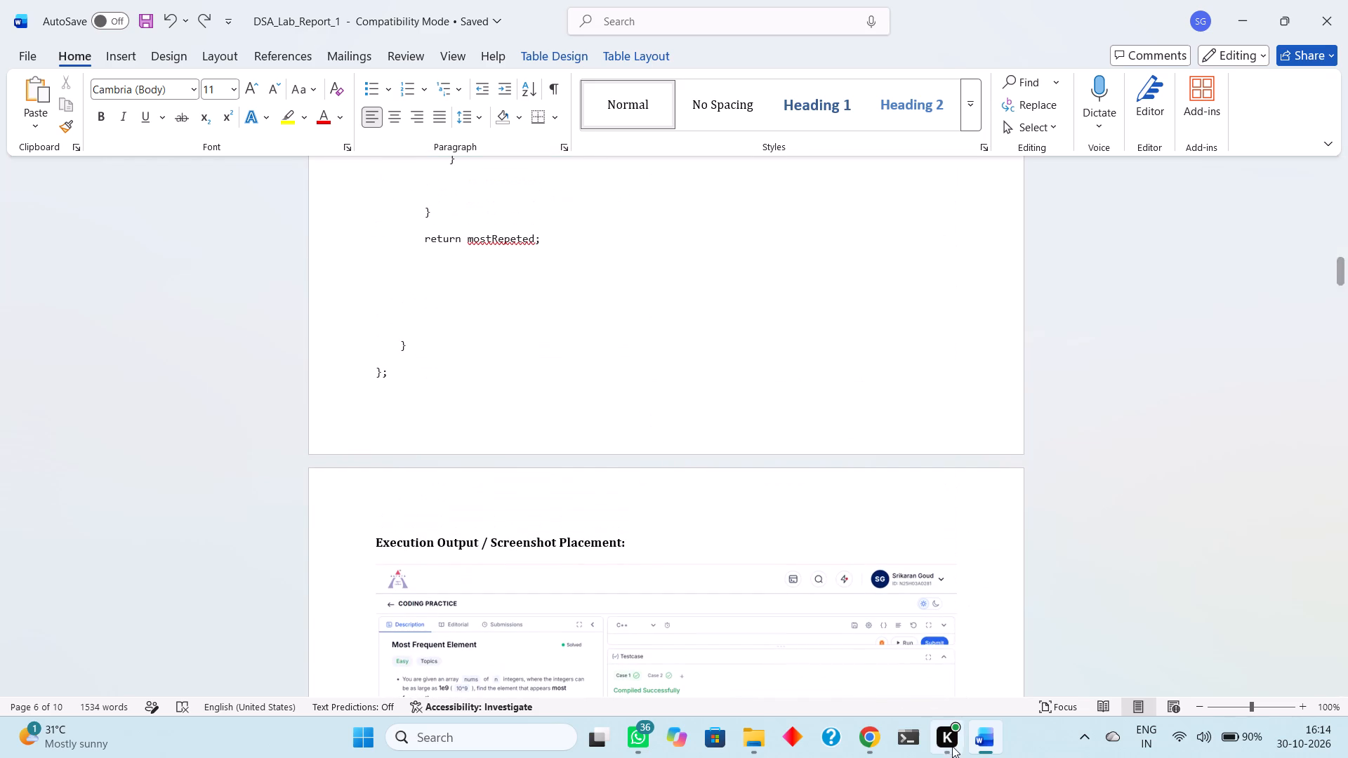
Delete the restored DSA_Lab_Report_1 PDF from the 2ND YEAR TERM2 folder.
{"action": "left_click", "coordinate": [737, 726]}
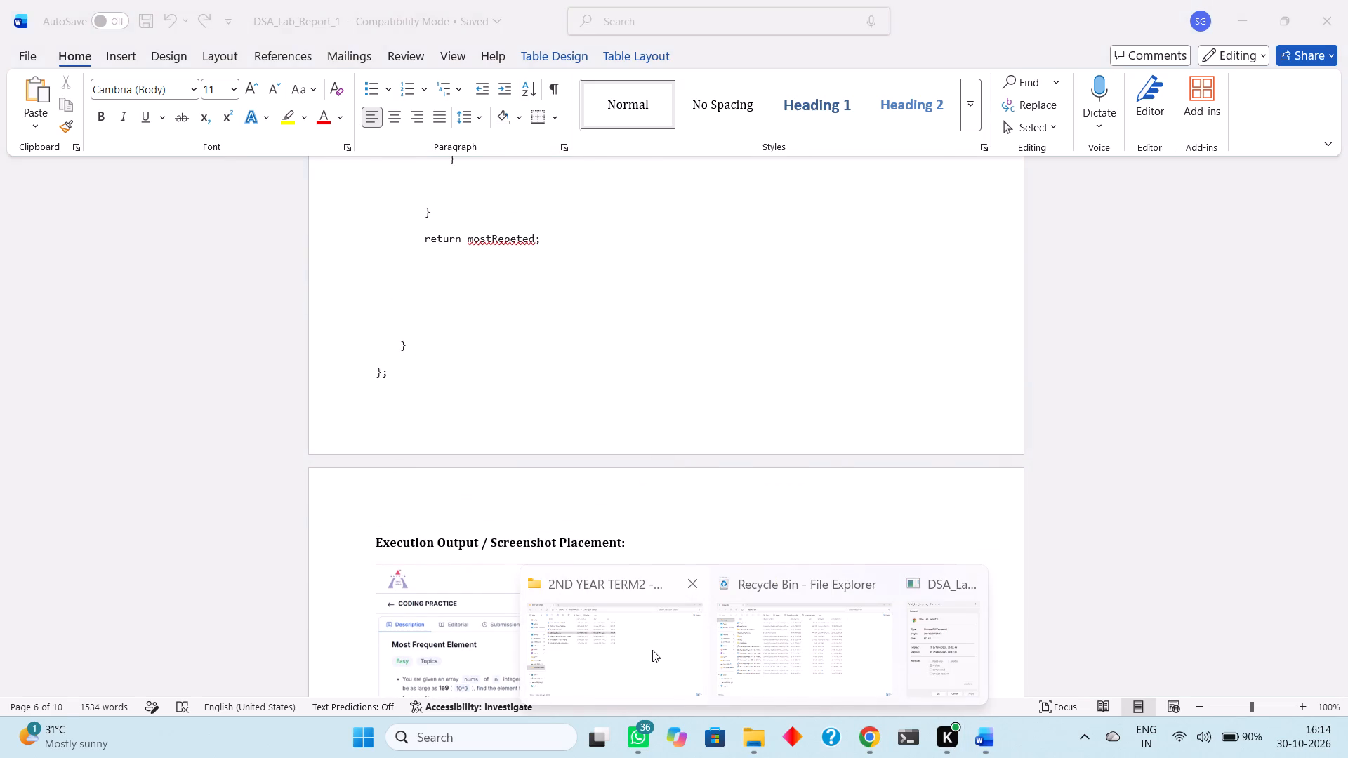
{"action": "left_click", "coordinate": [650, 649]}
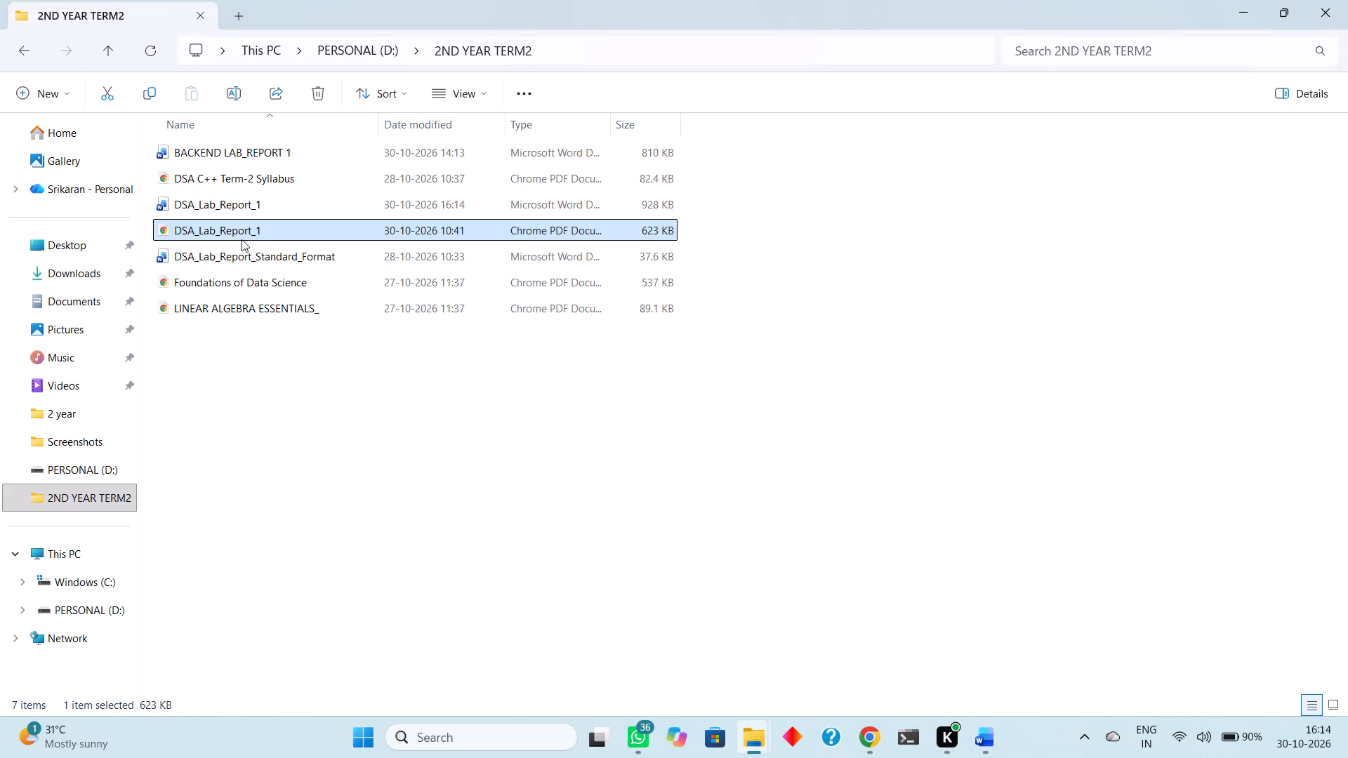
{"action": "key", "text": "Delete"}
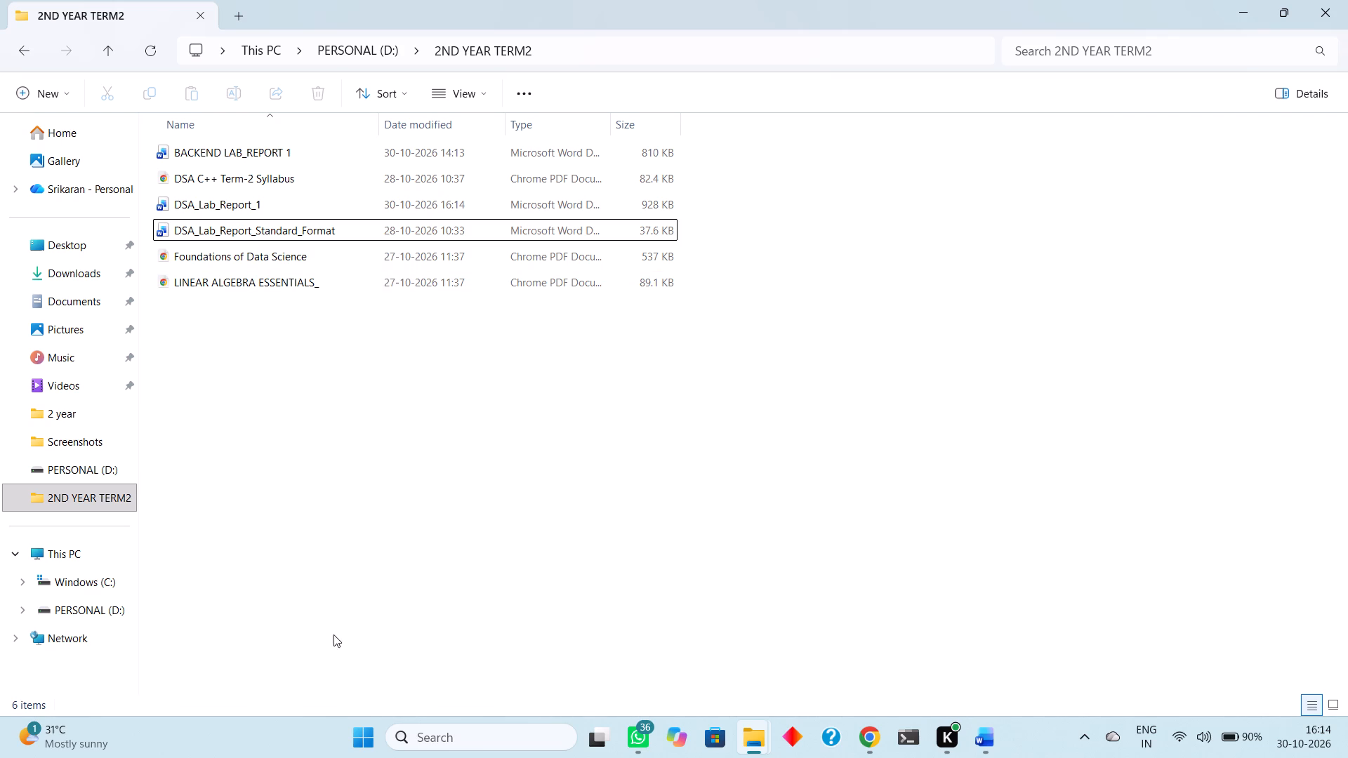
Back in the Word report, correct the Section / Room entry on page 1 to AIML 2-C /208 and save.
{"action": "left_click", "coordinate": [997, 747]}
{"action": "scroll", "coordinate": [798, 513], "scroll_direction": "up", "scroll_amount": 4}
{"action": "scroll", "coordinate": [798, 513], "scroll_direction": "down", "scroll_amount": 4}
{"action": "scroll", "coordinate": [798, 513], "scroll_direction": "up", "scroll_amount": 11}
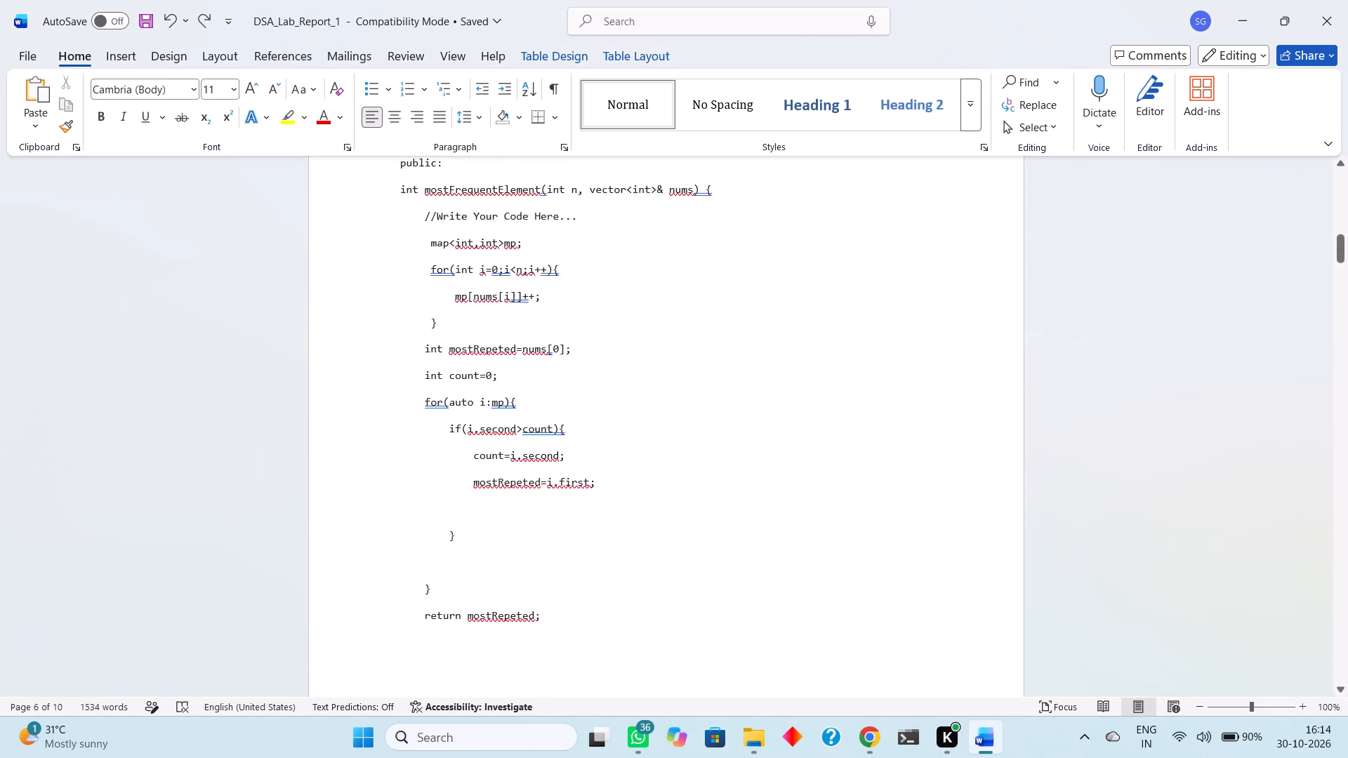
{"action": "scroll", "coordinate": [798, 513], "scroll_direction": "up", "scroll_amount": 20}
{"action": "scroll", "coordinate": [798, 513], "scroll_direction": "up", "scroll_amount": 14}
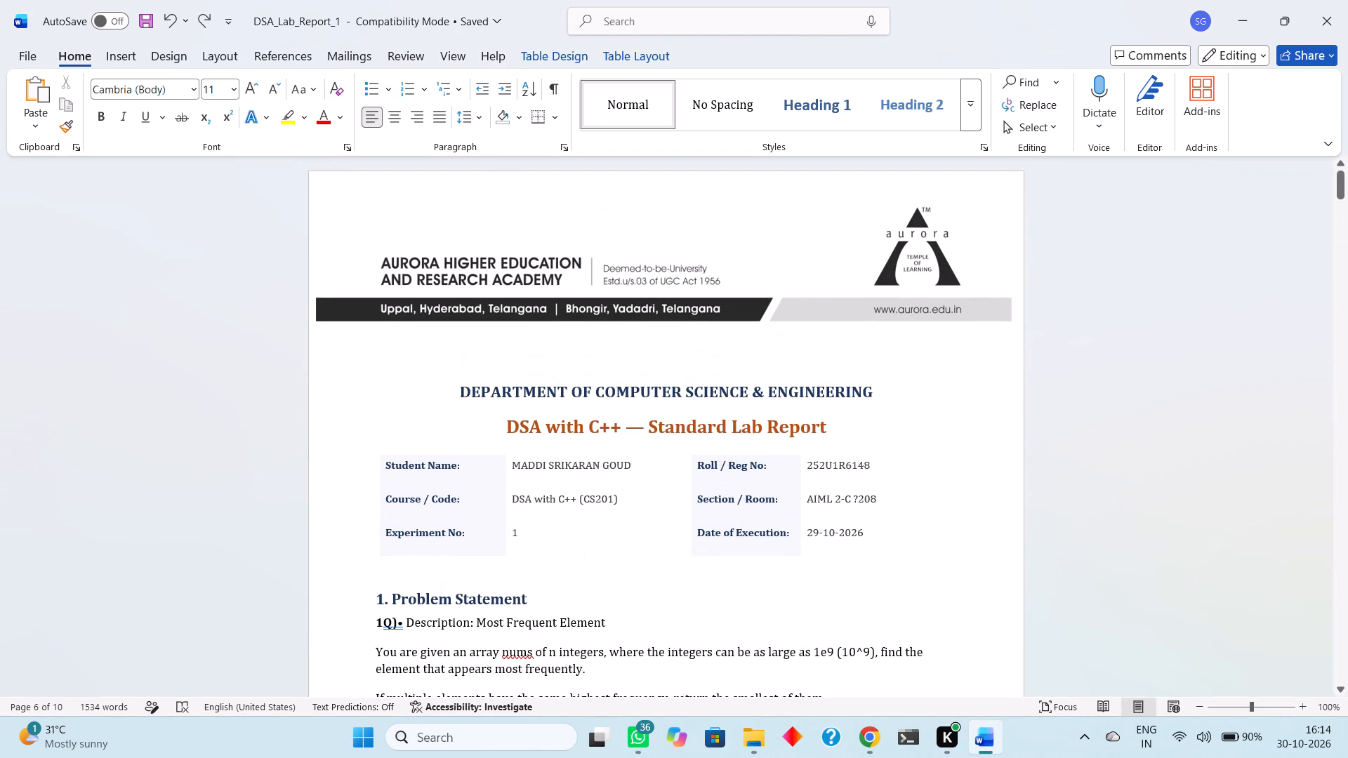
{"action": "left_click", "coordinate": [859, 502]}
{"action": "key", "text": "BackSpace"}
{"action": "key", "text": "slash"}
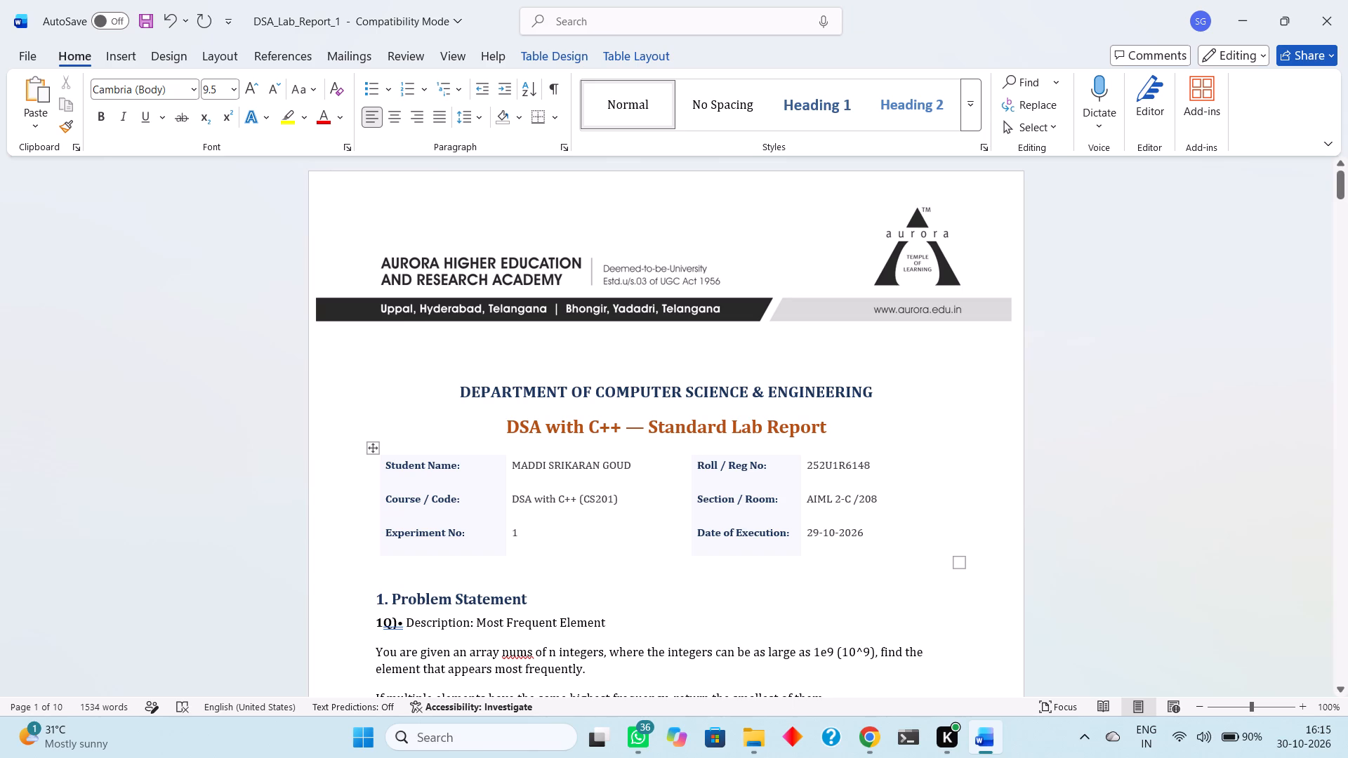
{"action": "key", "text": "ctrl+s"}
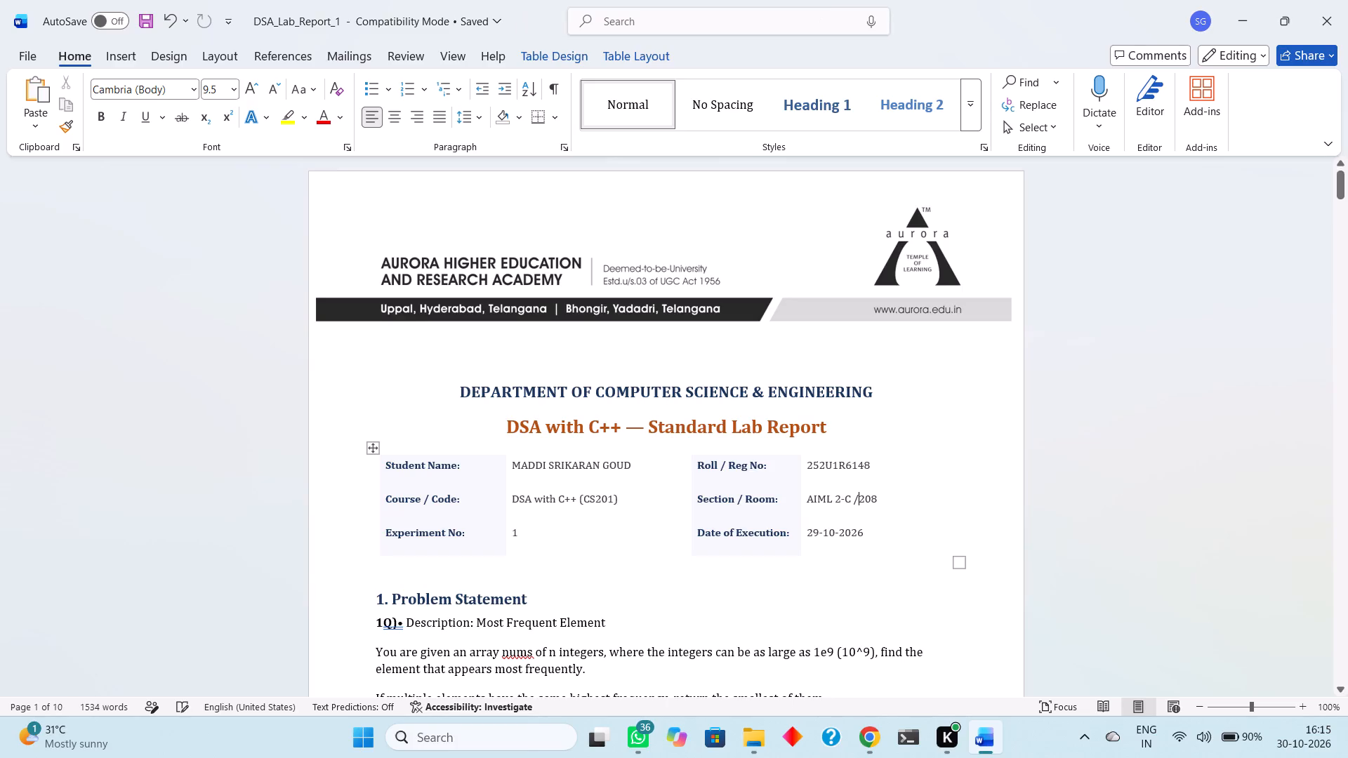
Save a PDF copy of the report as DSA_Lab_Report_1 in the 2ND YEAR TERM2 folder.
{"action": "left_click", "coordinate": [25, 44]}
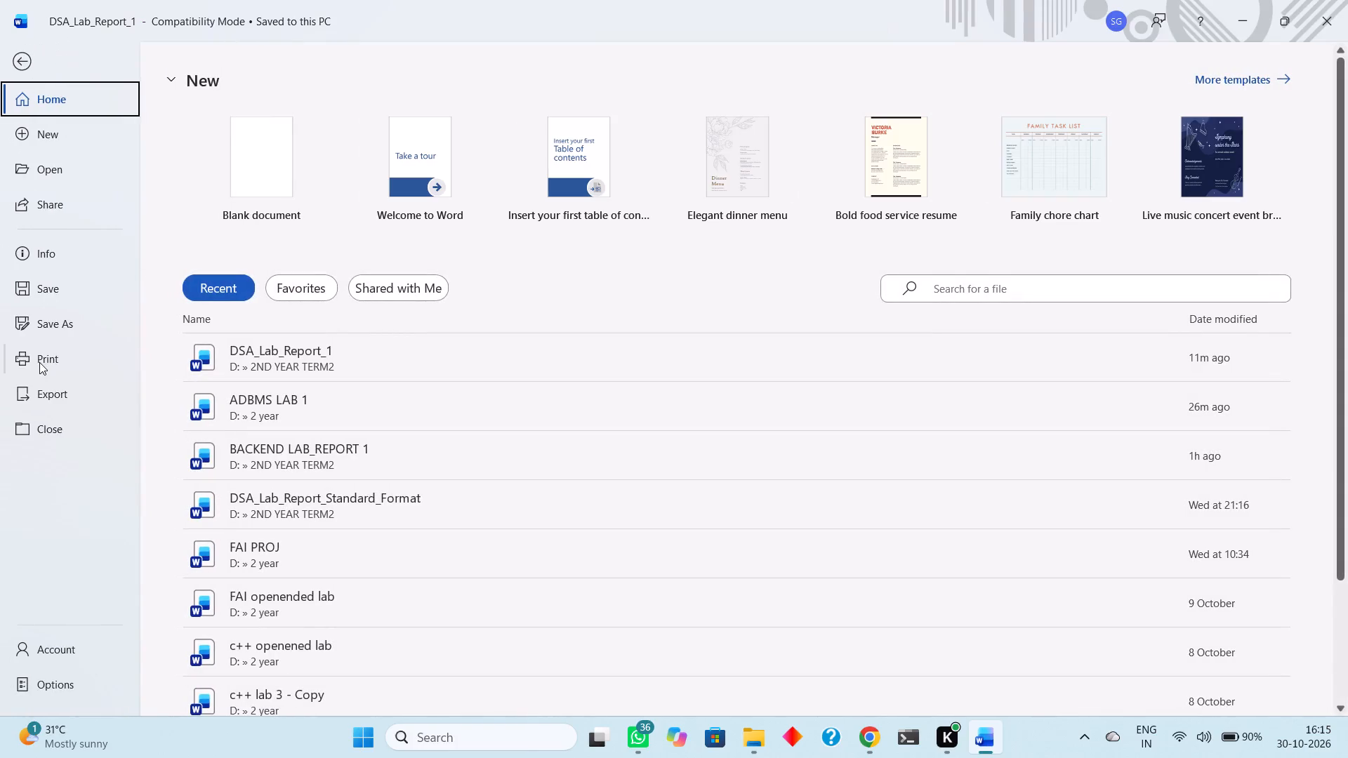
{"action": "left_click", "coordinate": [47, 335]}
{"action": "double_click", "coordinate": [272, 338]}
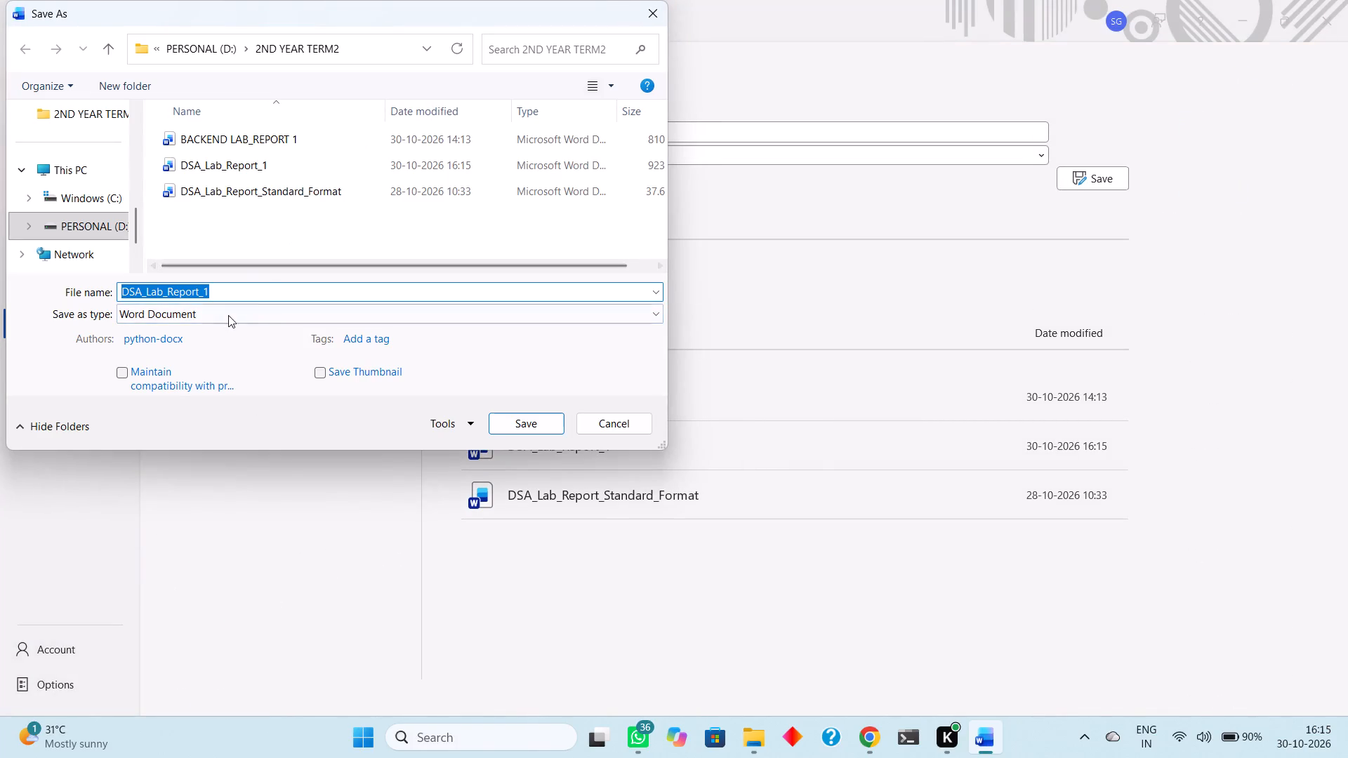
{"action": "left_click", "coordinate": [226, 310]}
{"action": "left_click", "coordinate": [178, 412]}
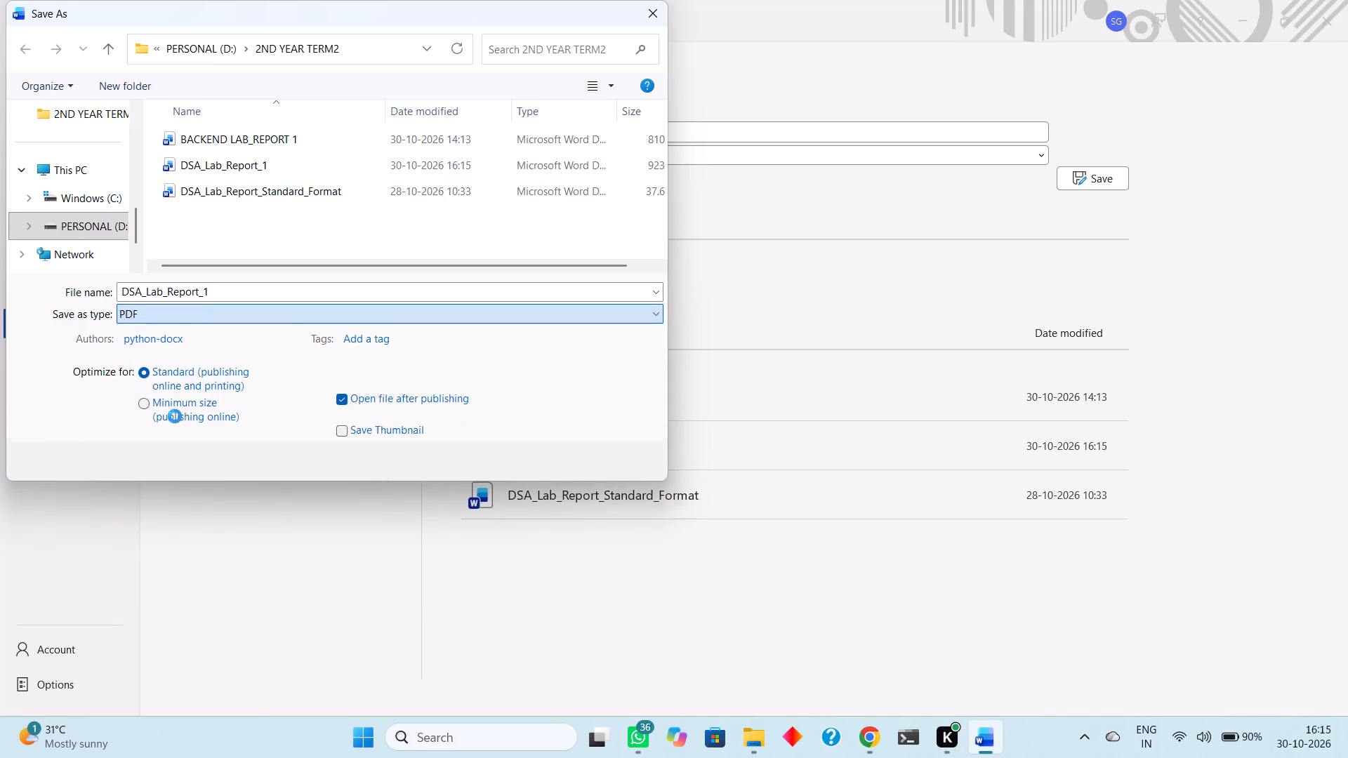
{"action": "left_click", "coordinate": [495, 459]}
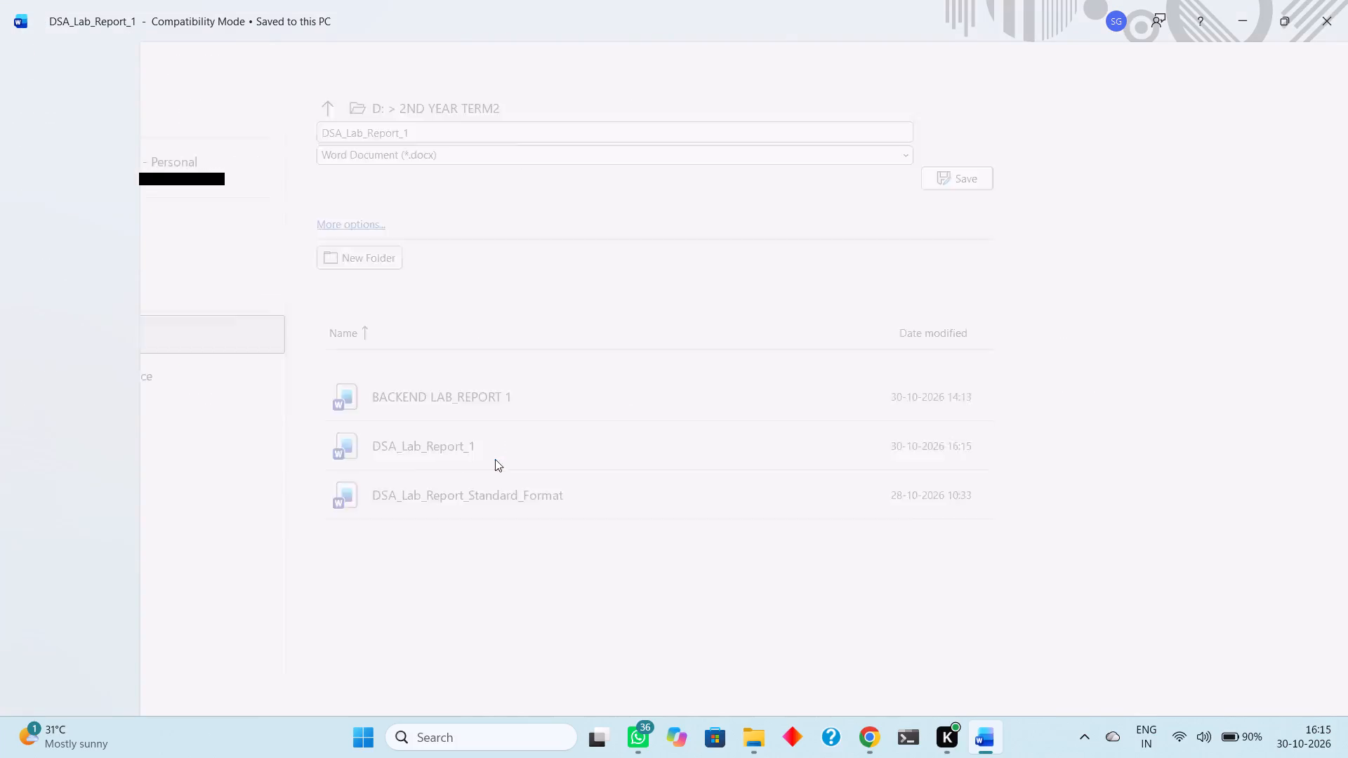
Review the newly published DSA_Lab_Report_1 PDF through to page 10, examining the steps, code, execution screenshots and complexity conclusions.
{"action": "scroll", "coordinate": [452, 356], "scroll_direction": "down", "scroll_amount": 13}
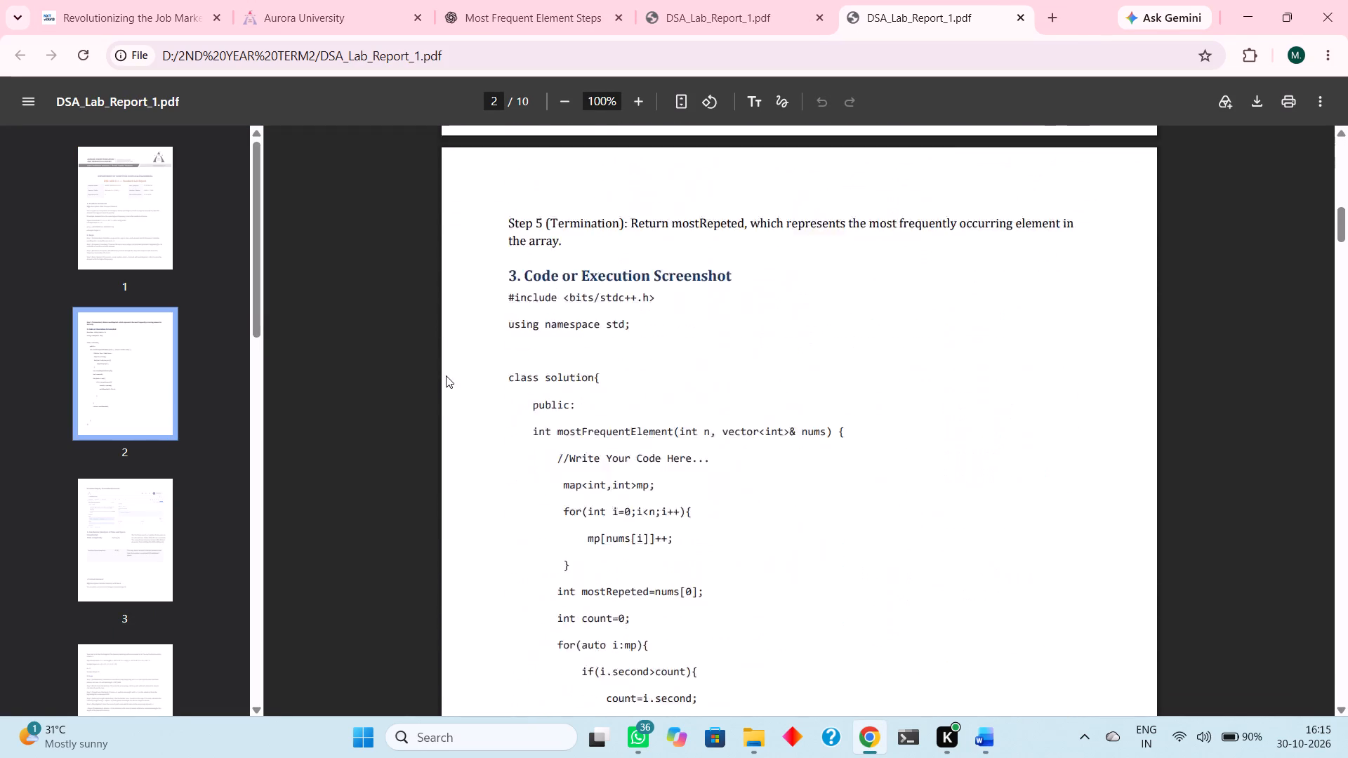
{"action": "scroll", "coordinate": [446, 375], "scroll_direction": "down", "scroll_amount": 11}
{"action": "scroll", "coordinate": [446, 375], "scroll_direction": "down", "scroll_amount": 10}
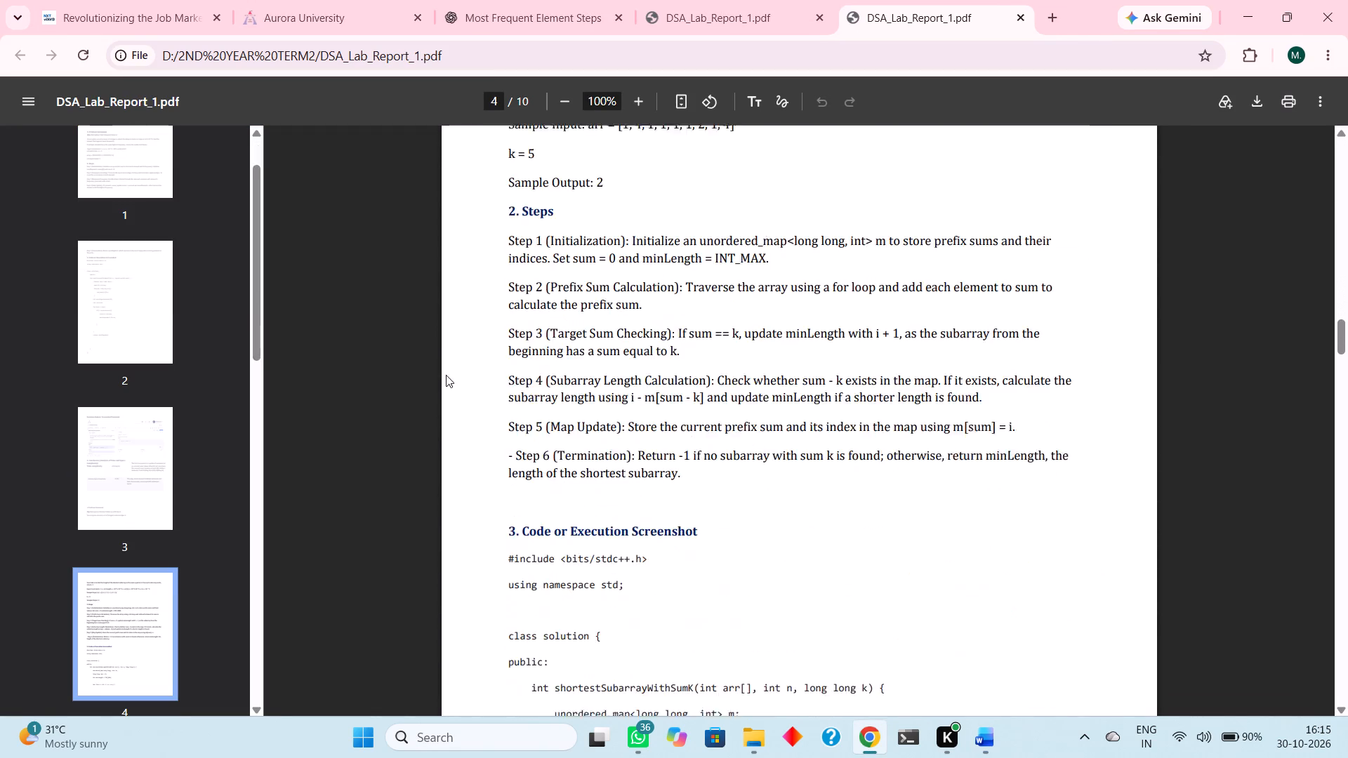
{"action": "scroll", "coordinate": [446, 375], "scroll_direction": "down", "scroll_amount": 19}
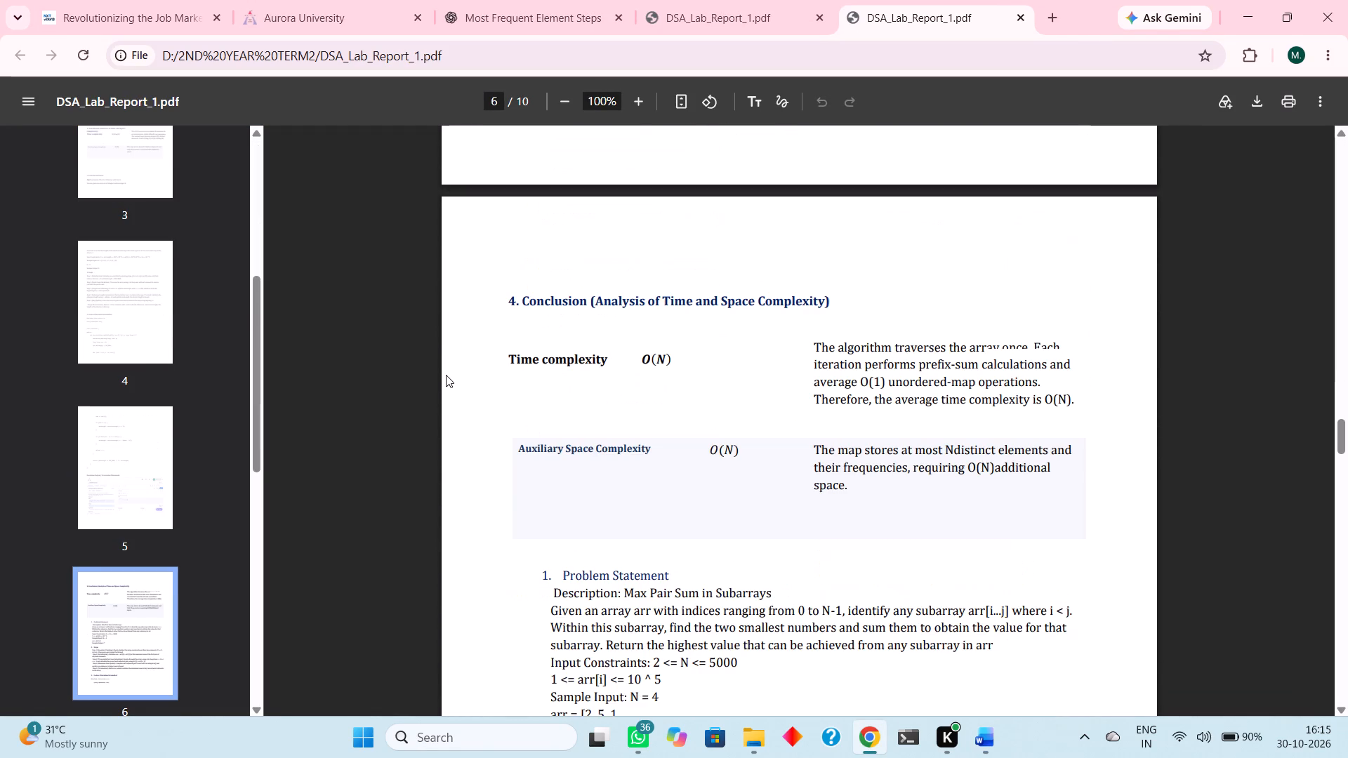
{"action": "scroll", "coordinate": [446, 375], "scroll_direction": "down", "scroll_amount": 20}
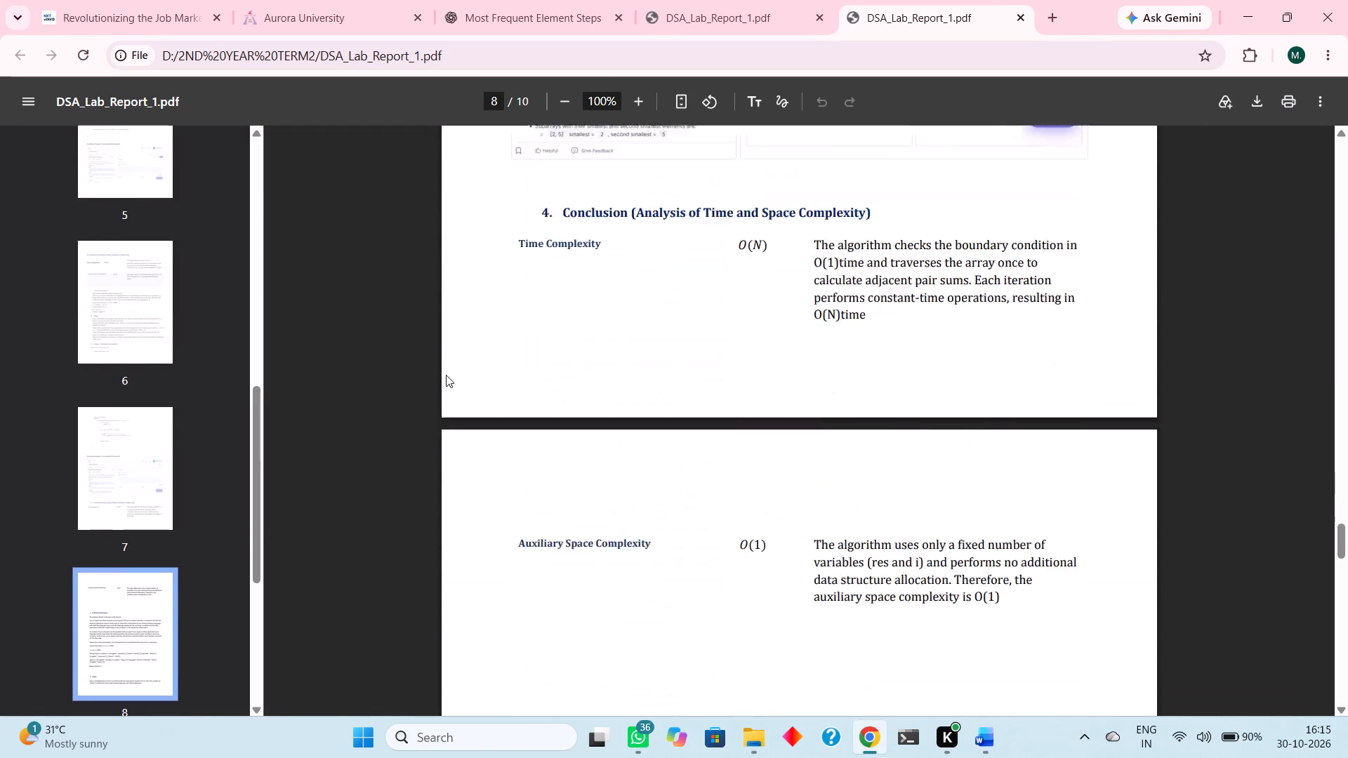
{"action": "scroll", "coordinate": [446, 375], "scroll_direction": "up", "scroll_amount": 4}
{"action": "scroll", "coordinate": [446, 375], "scroll_direction": "down", "scroll_amount": 6}
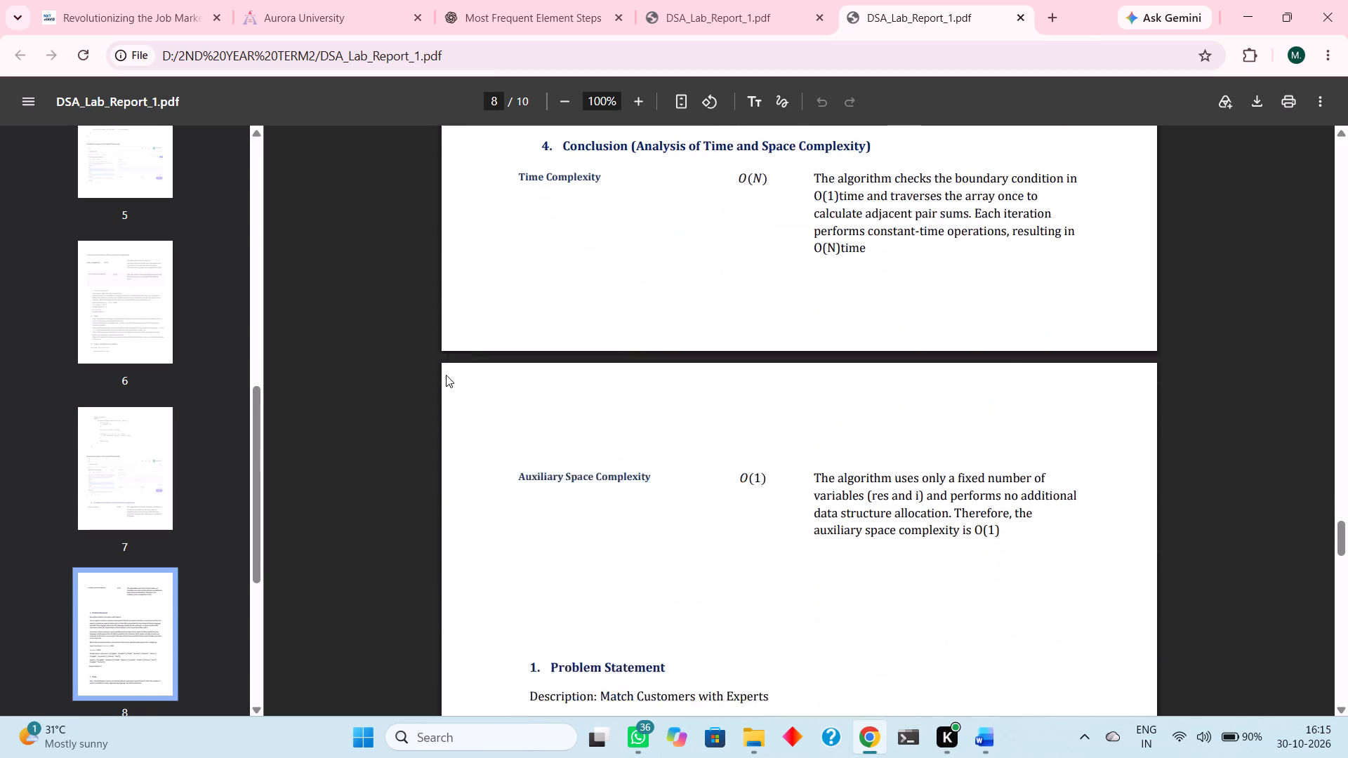
{"action": "scroll", "coordinate": [446, 375], "scroll_direction": "down", "scroll_amount": 17}
{"action": "scroll", "coordinate": [446, 375], "scroll_direction": "up", "scroll_amount": 15}
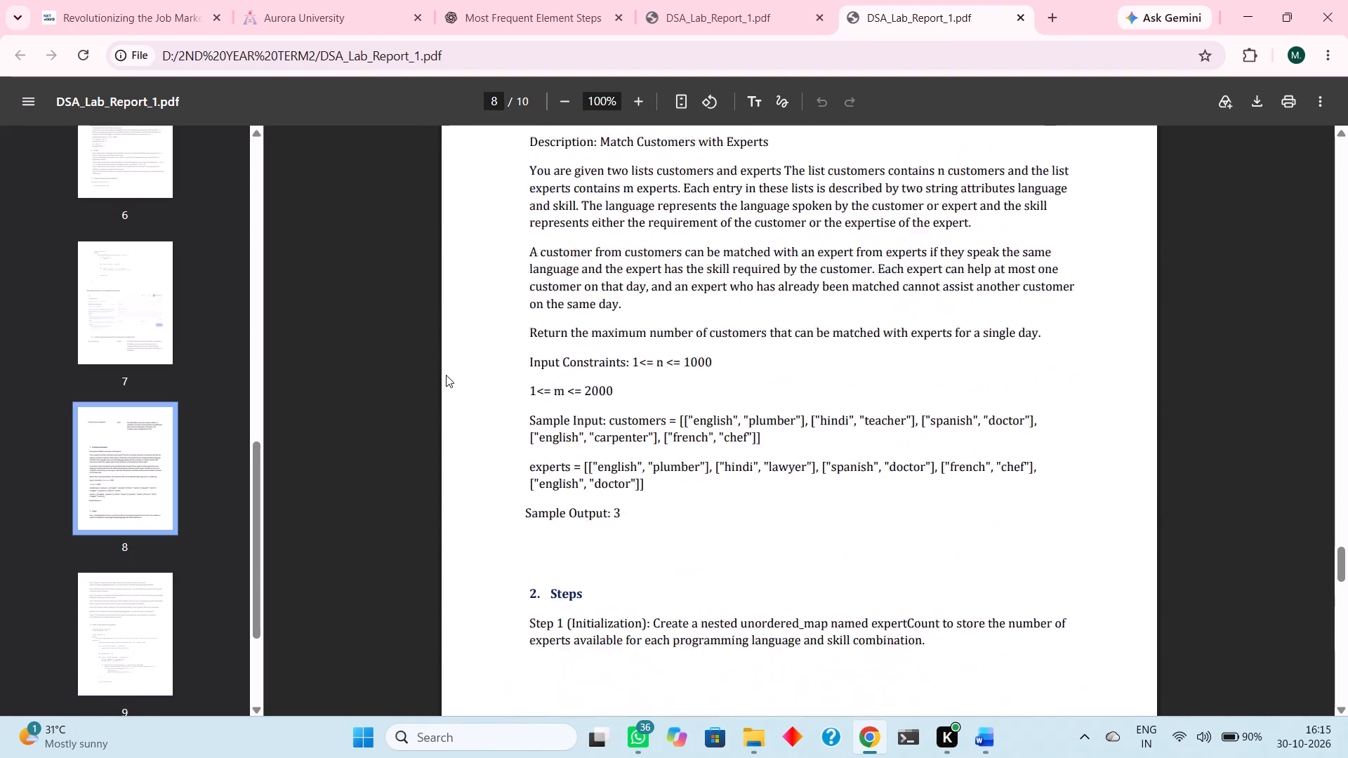
{"action": "scroll", "coordinate": [446, 375], "scroll_direction": "down", "scroll_amount": 15}
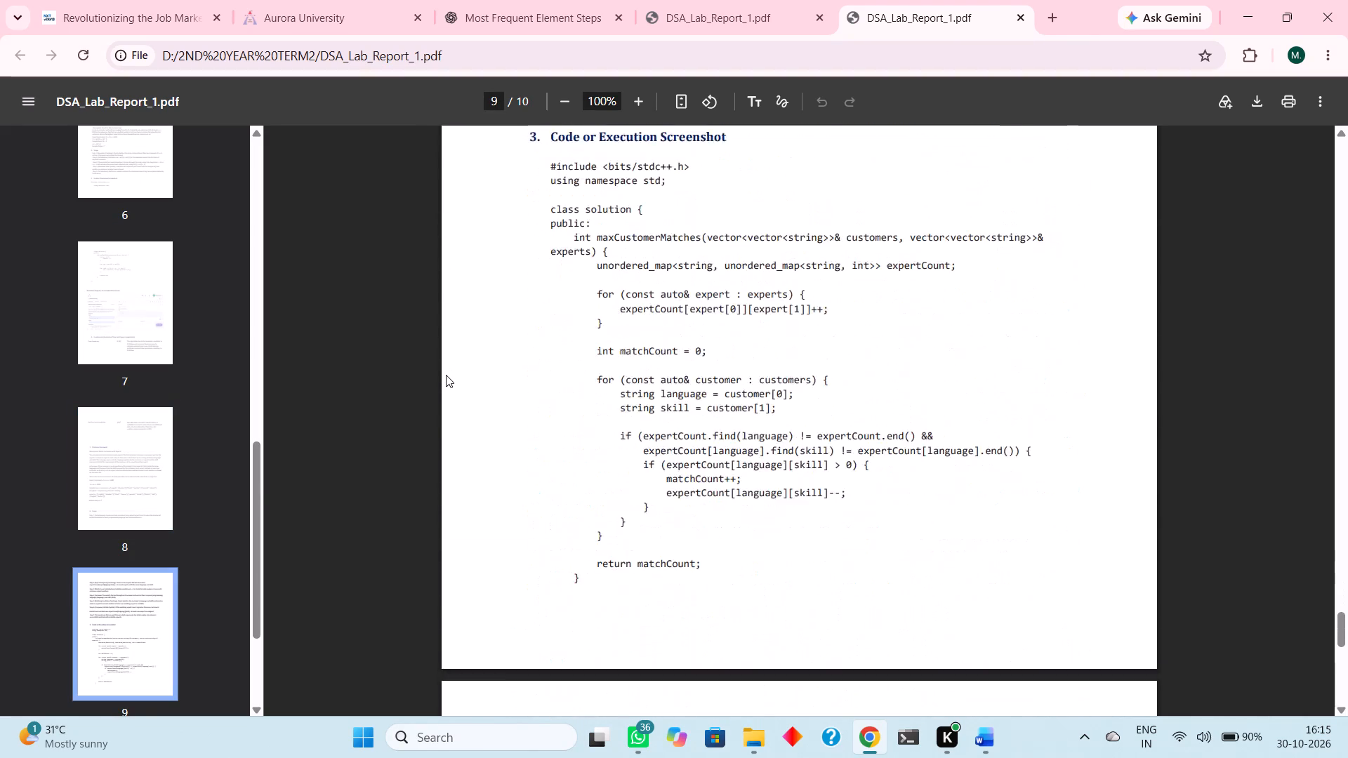
{"action": "scroll", "coordinate": [446, 375], "scroll_direction": "down", "scroll_amount": 9}
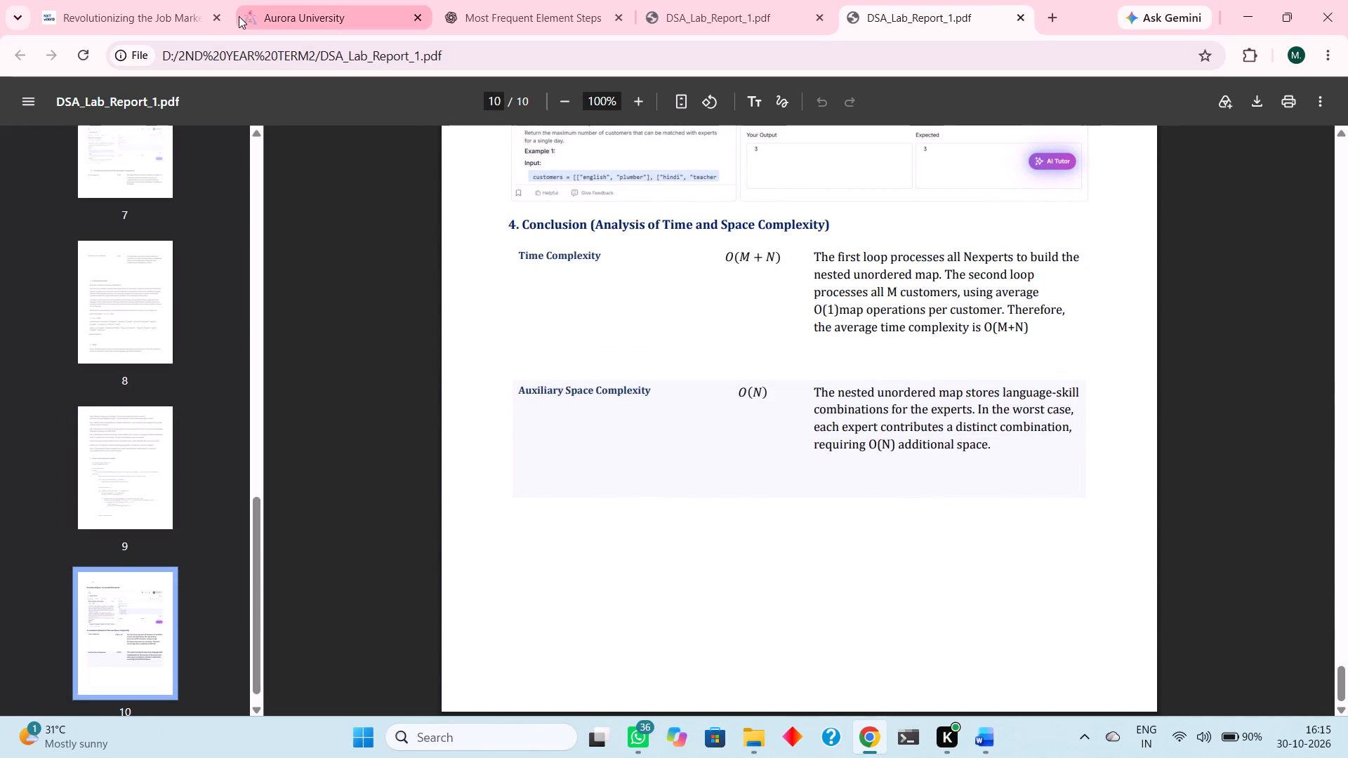
On the Aurora assessments page, resubmit Lab Report 1 for Advanced Data Structures with the DSA_Lab_Report_1 PDF from the 2ND YEAR TERM2 folder.
{"action": "left_click", "coordinate": [299, 14]}
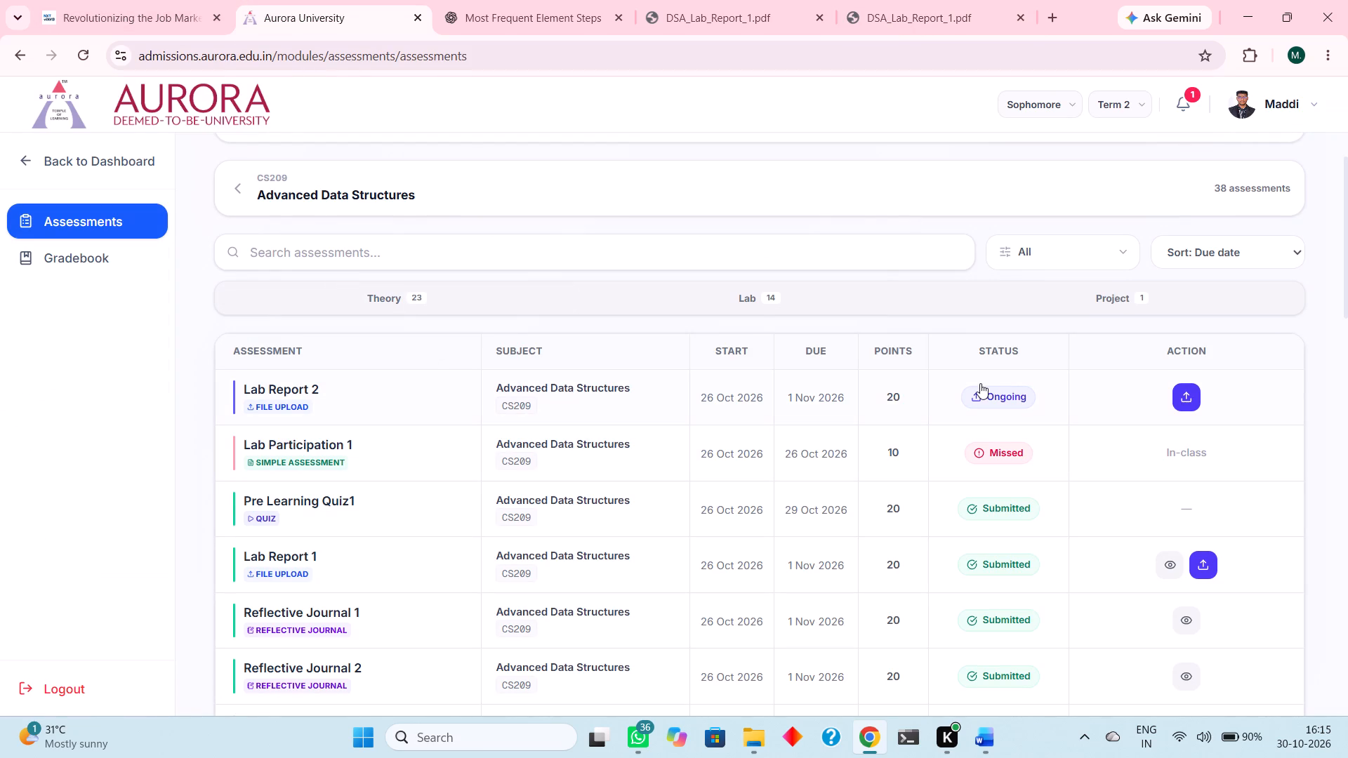
{"action": "scroll", "coordinate": [980, 383], "scroll_direction": "down", "scroll_amount": 2}
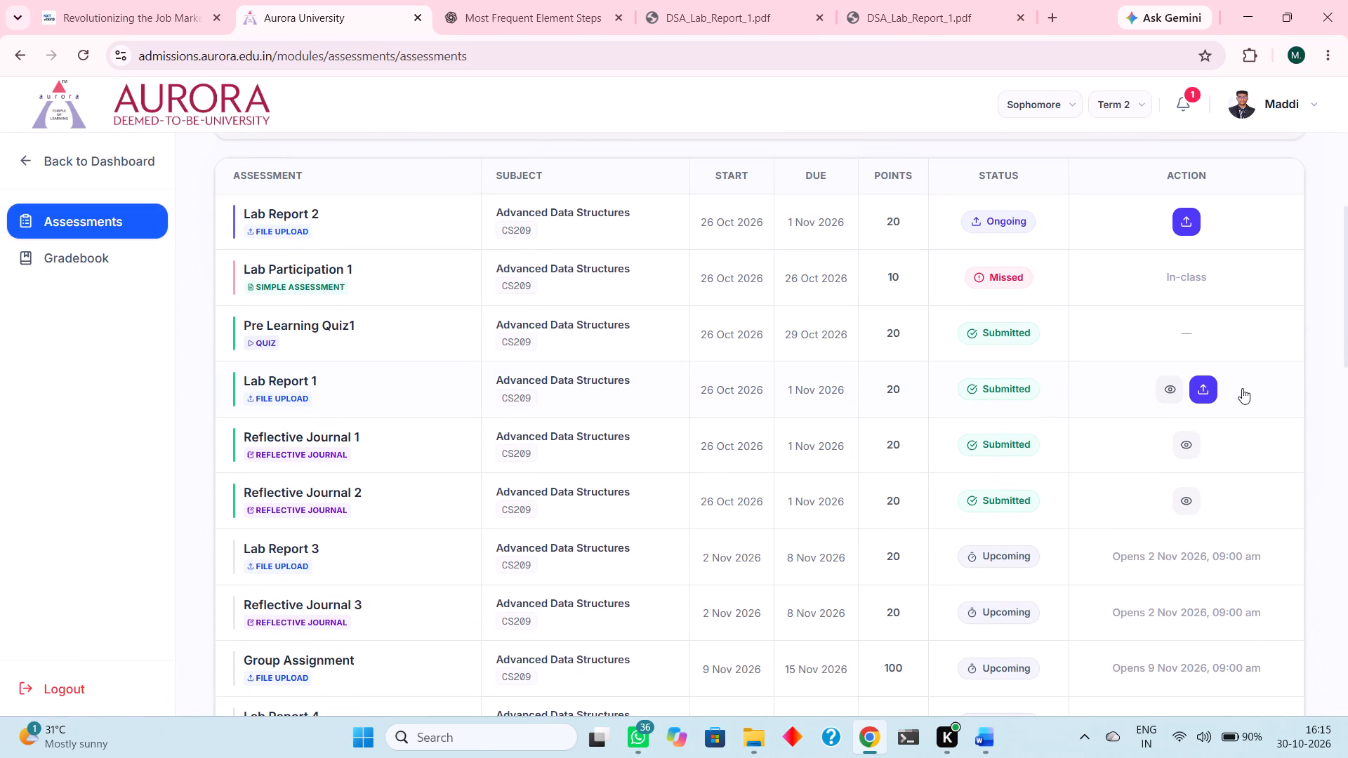
{"action": "left_click", "coordinate": [1208, 393]}
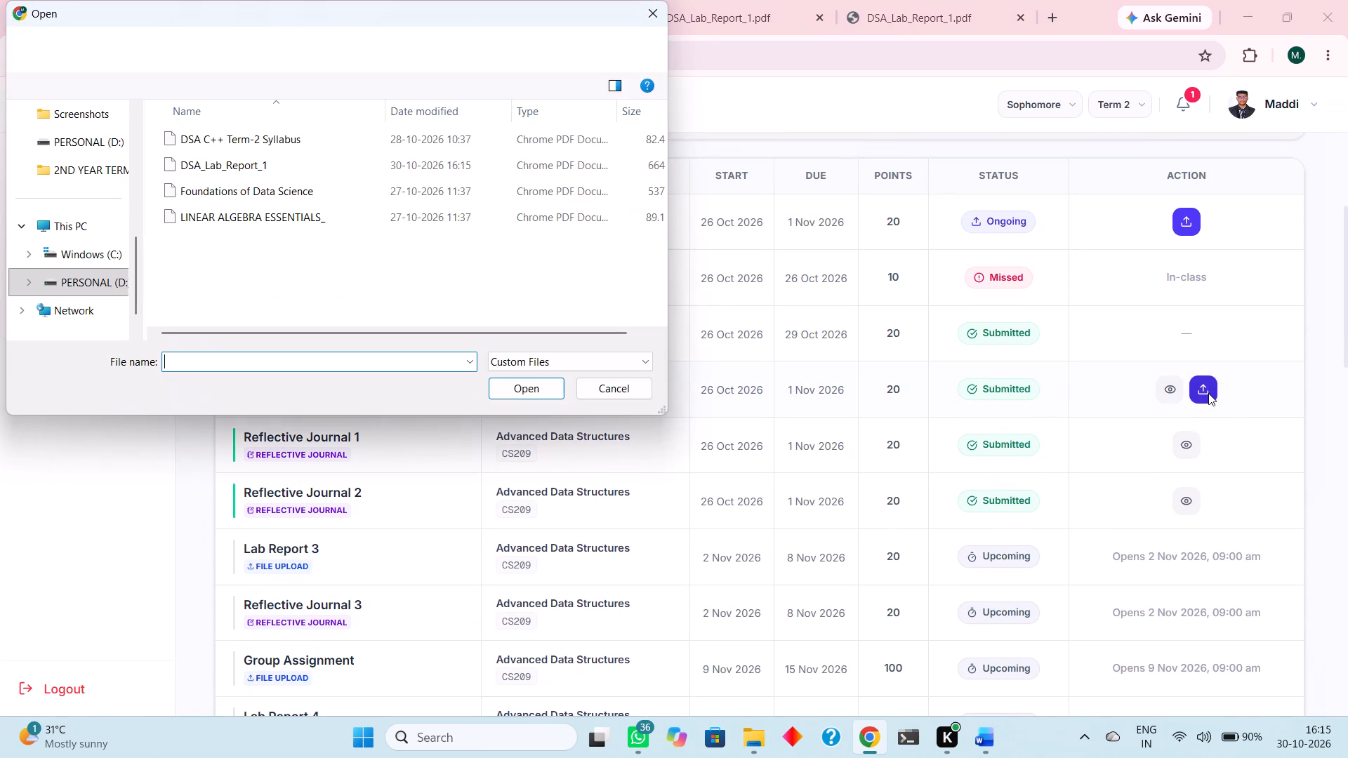
{"action": "double_click", "coordinate": [255, 156]}
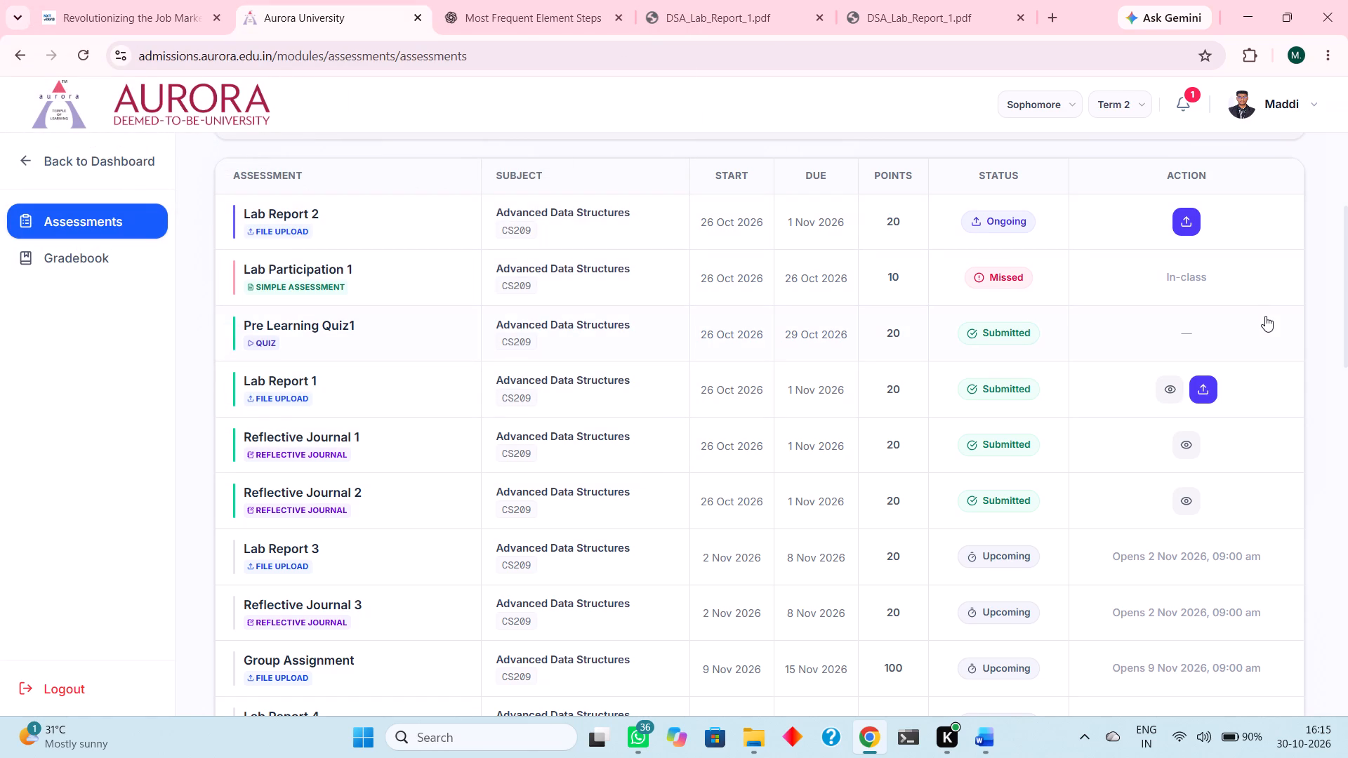
{"action": "scroll", "coordinate": [1128, 338], "scroll_direction": "up", "scroll_amount": 2}
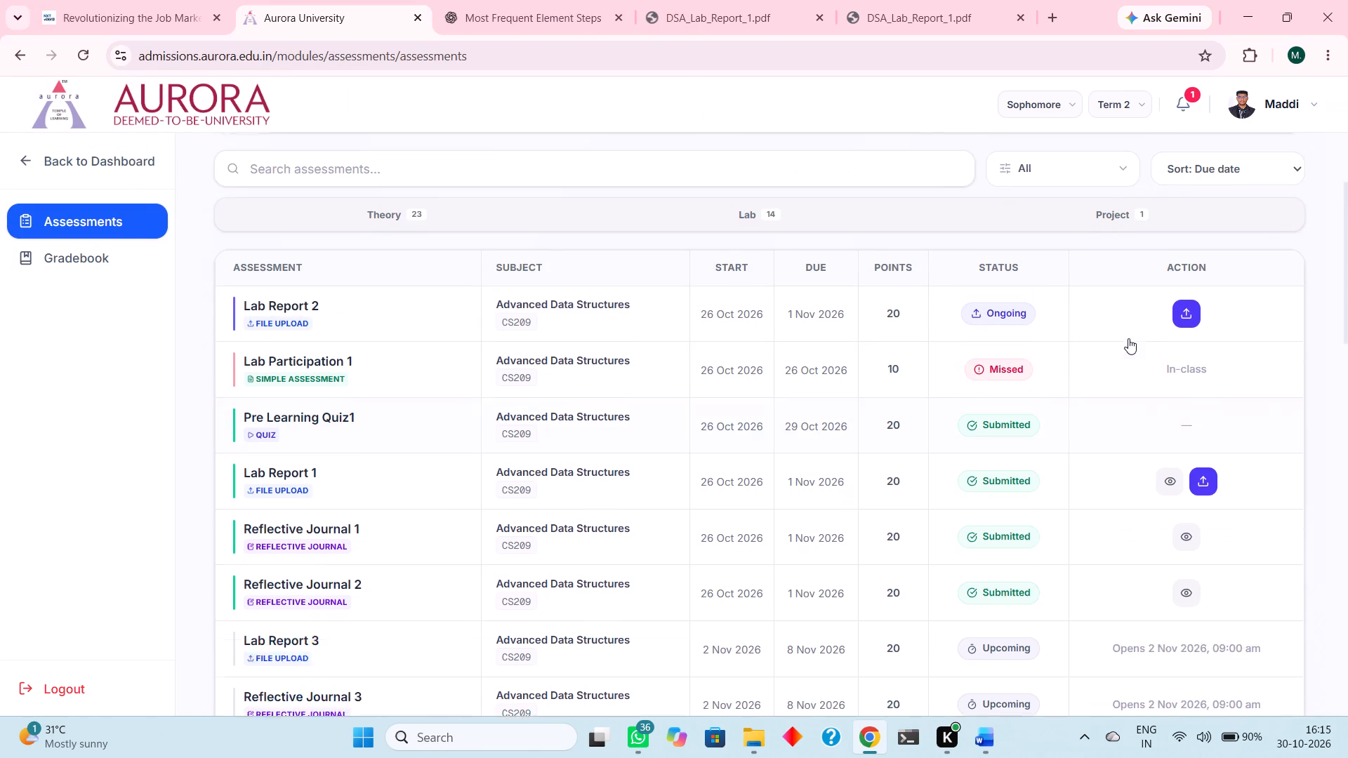
Close the browser, the Word report and the open File Explorer windows, including the Recycle Bin.
{"action": "left_click", "coordinate": [1347, 0]}
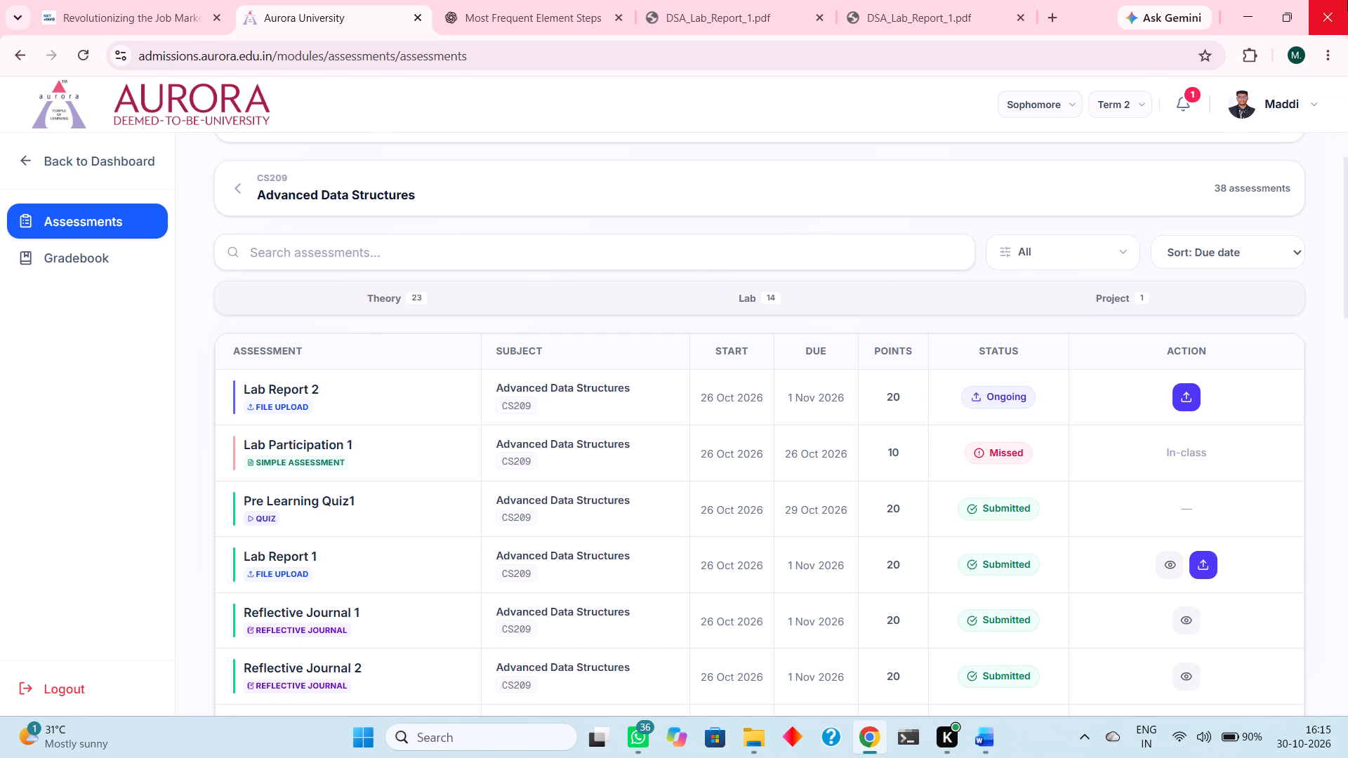
{"action": "left_click", "coordinate": [1347, 0]}
{"action": "left_click", "coordinate": [1347, 0]}
{"action": "left_click", "coordinate": [1347, 0]}
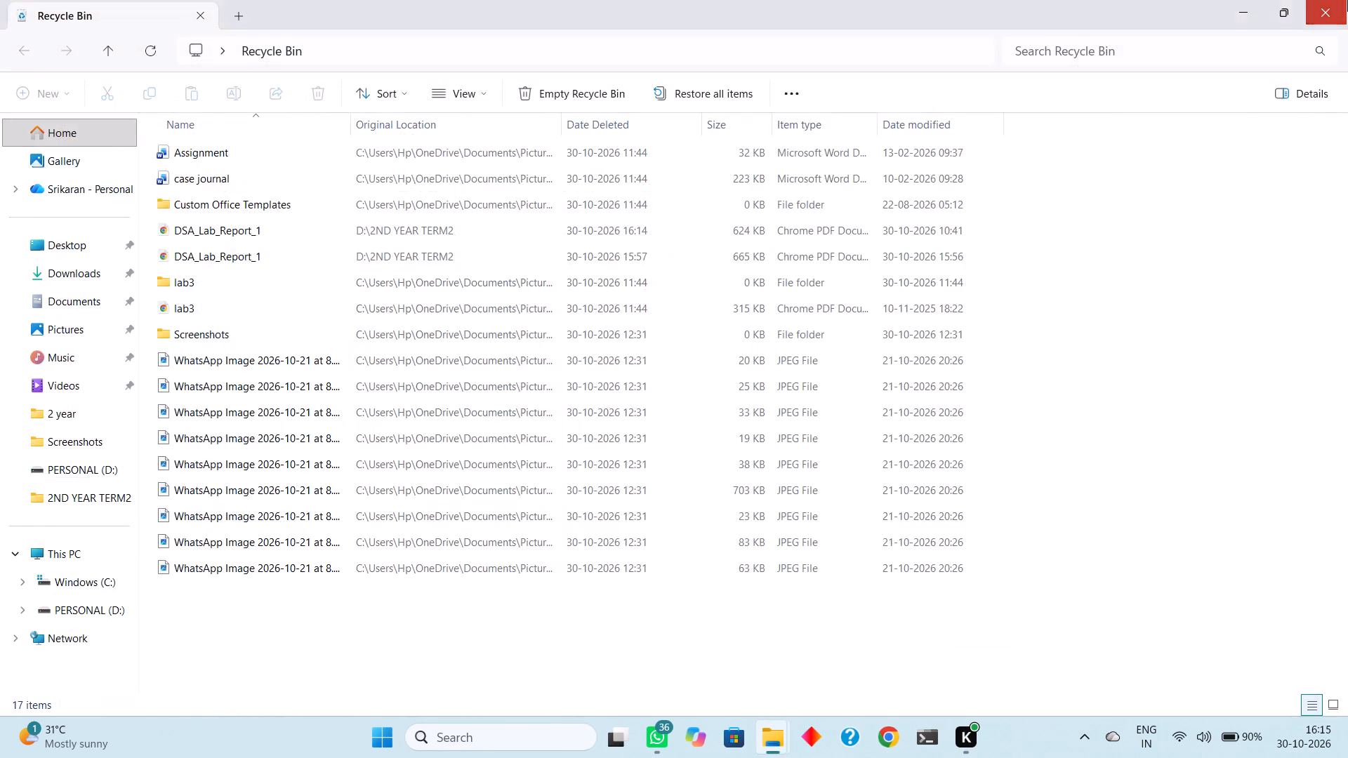